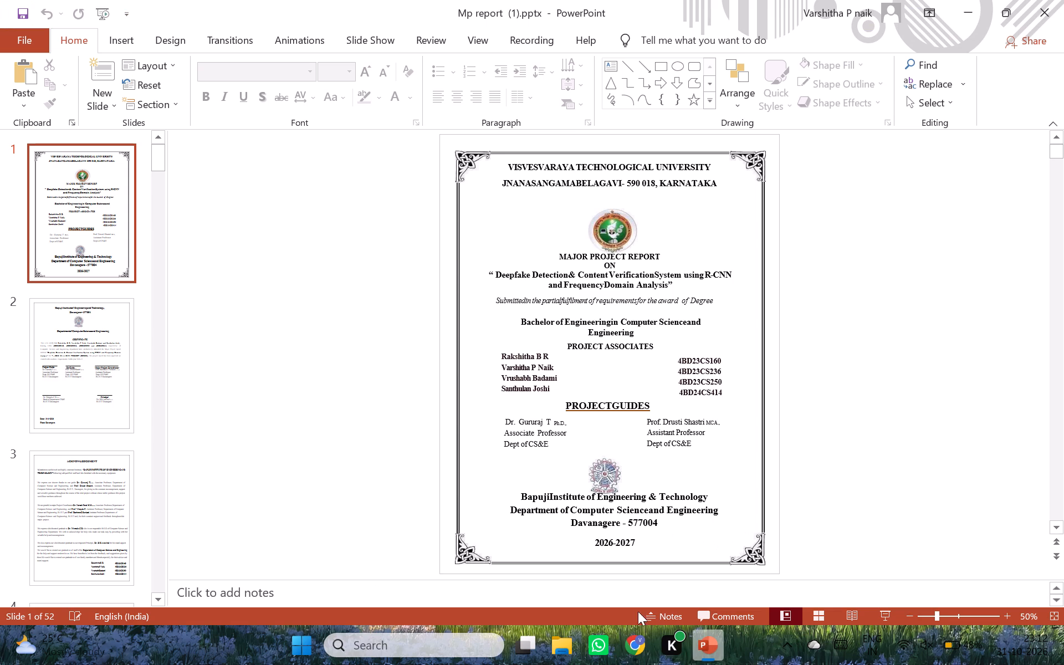
{"action": "left_click", "coordinate": [148, 500]}
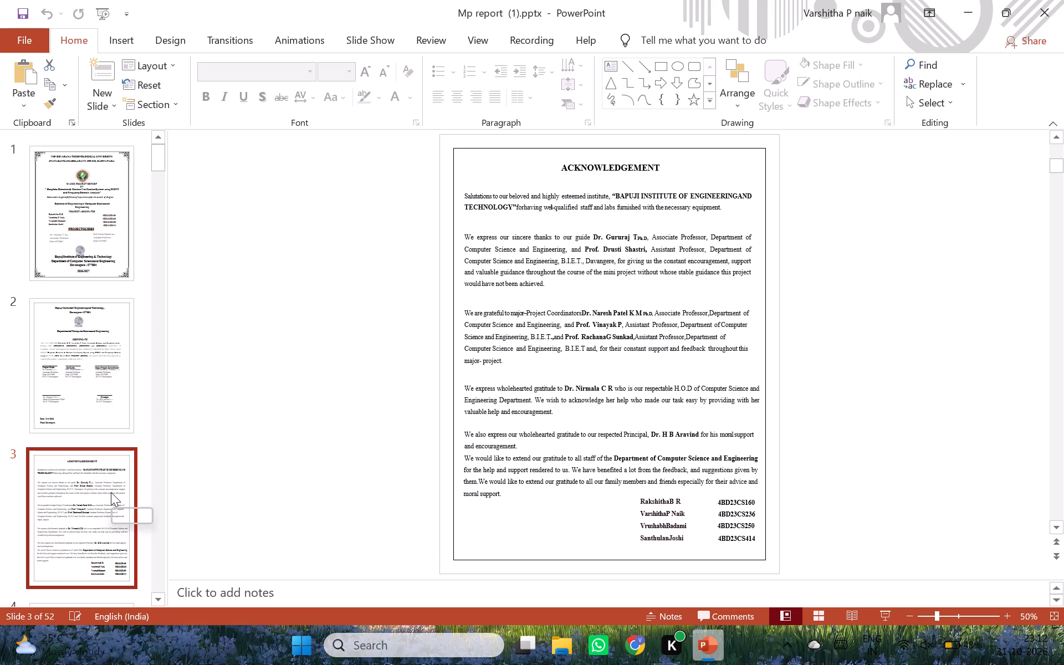
{"action": "scroll", "coordinate": [111, 492], "scroll_direction": "down", "scroll_amount": 3}
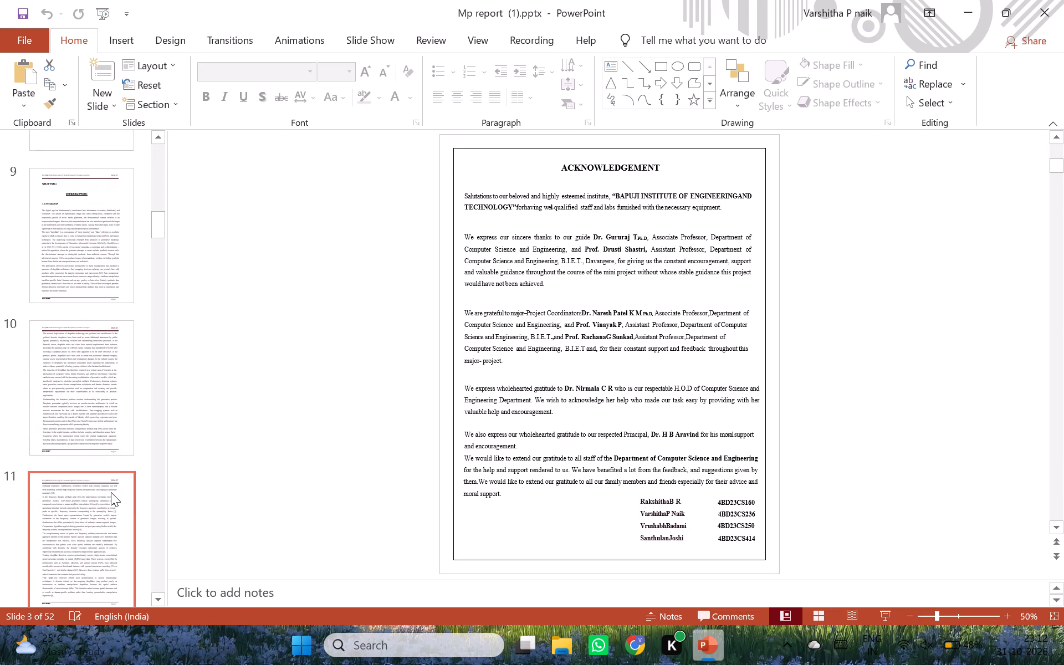
{"action": "scroll", "coordinate": [111, 492], "scroll_direction": "up", "scroll_amount": 1}
{"action": "left_click", "coordinate": [78, 356]}
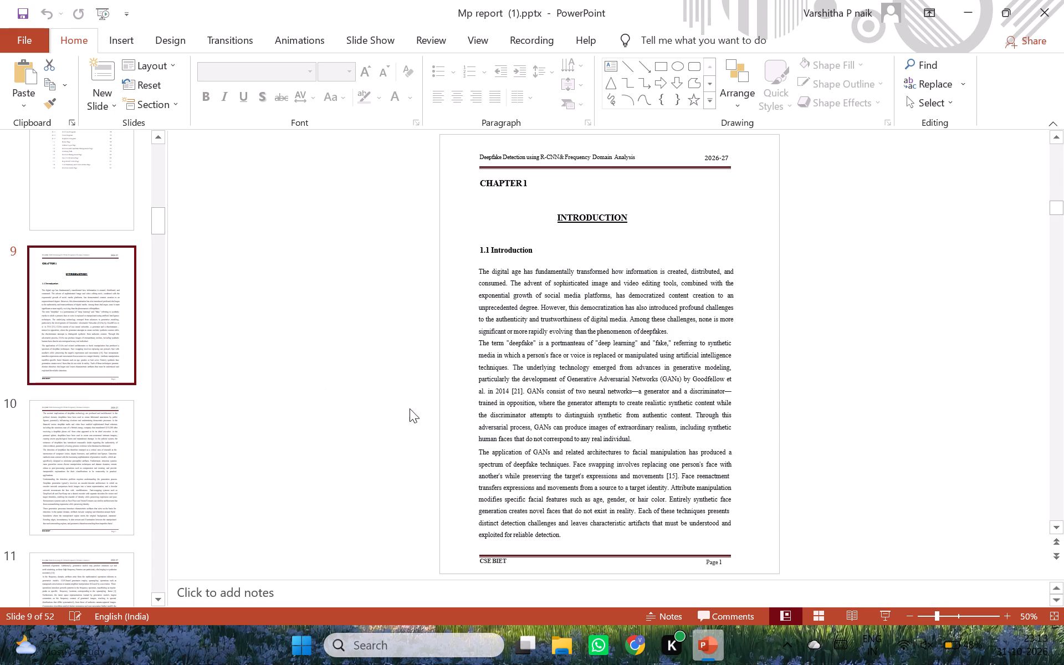
{"action": "left_click", "coordinate": [564, 391]}
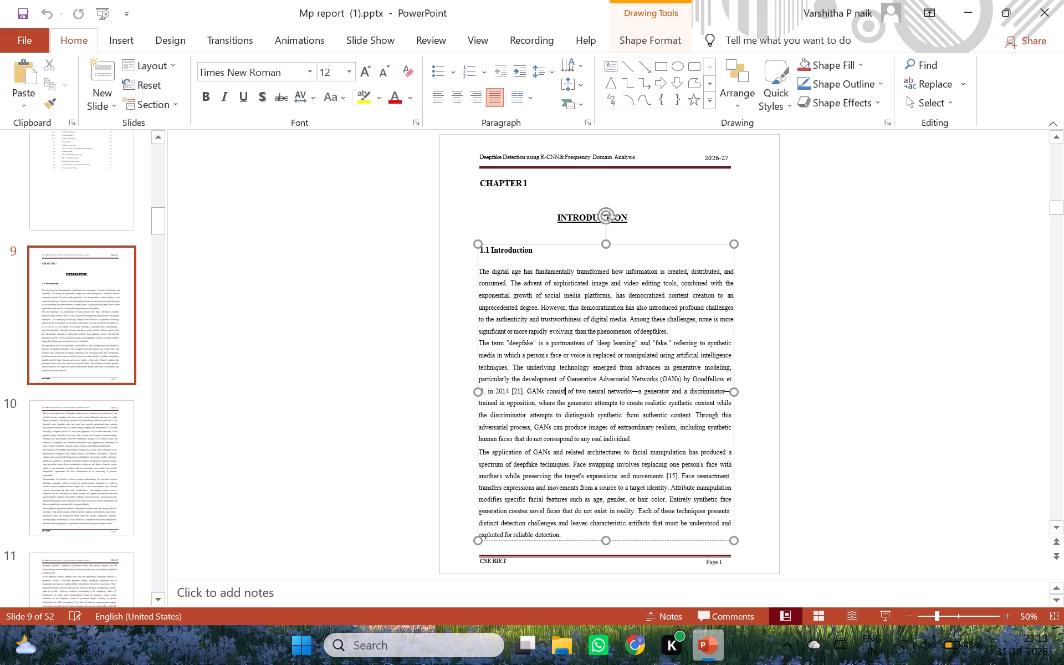
{"action": "left_click_drag", "start_coordinate": [482, 268], "coordinate": [625, 516]}
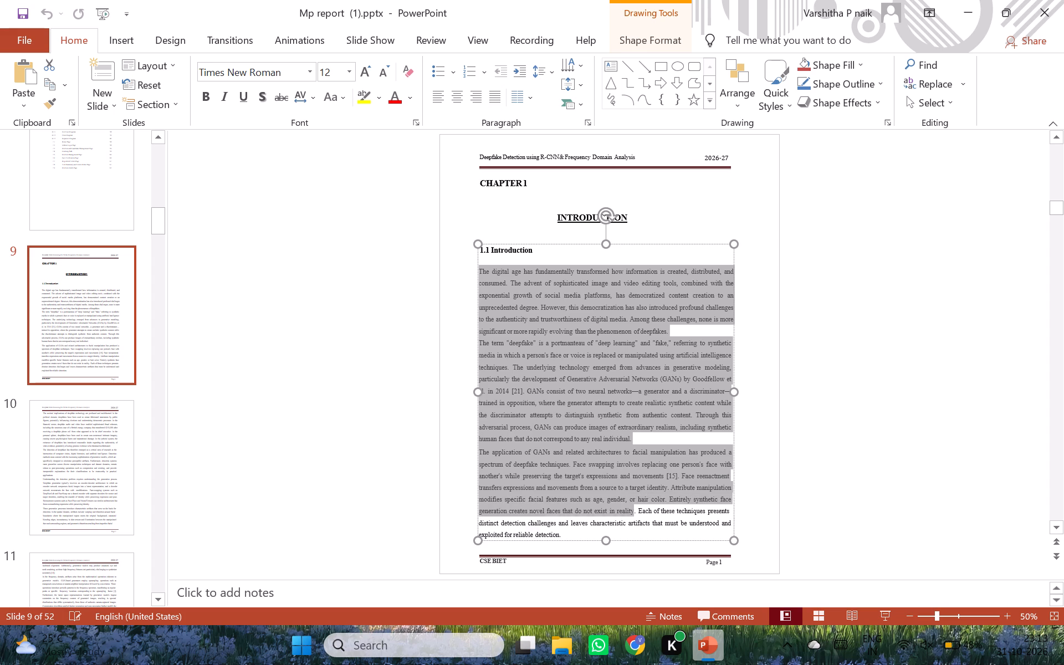
{"action": "left_click_drag", "start_coordinate": [625, 516], "coordinate": [628, 530]}
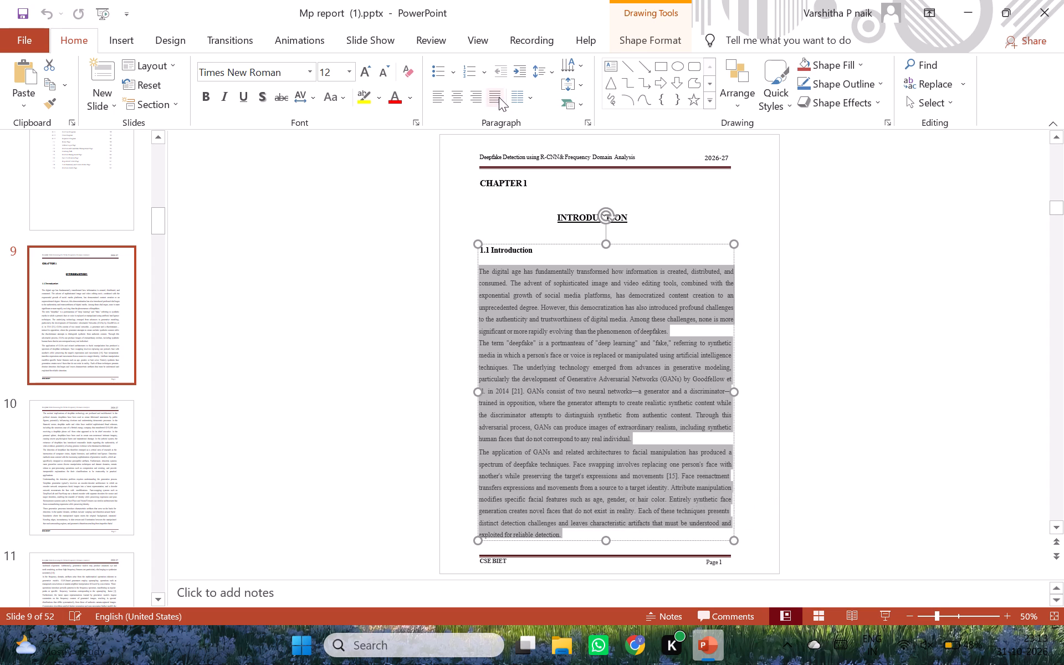
{"action": "left_click", "coordinate": [497, 98]}
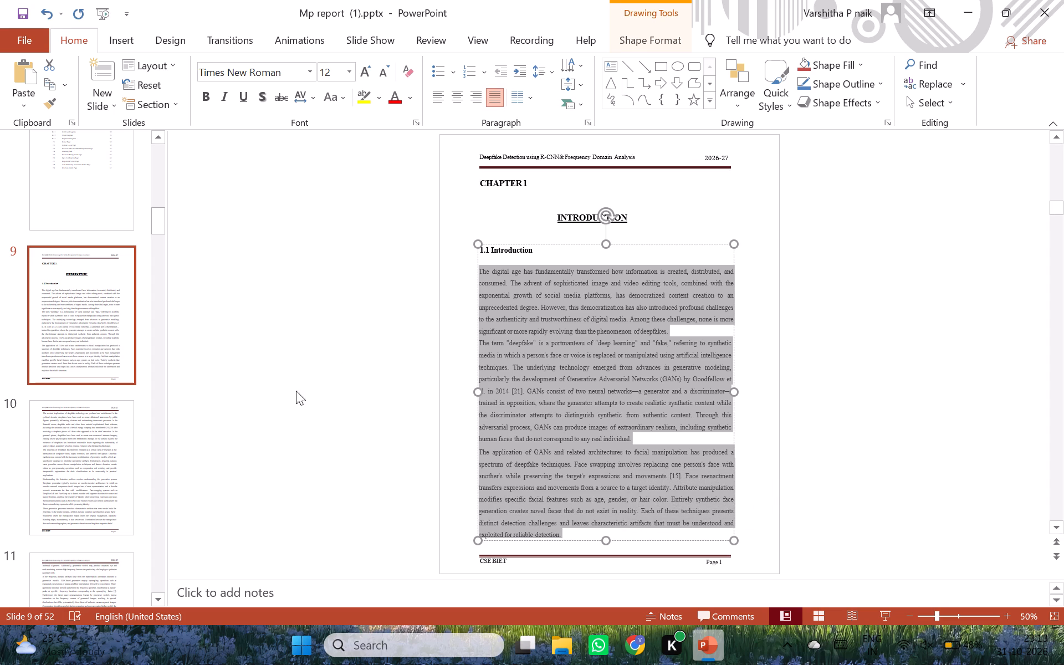
Justify all of the body text on slide 10, from "The societal implications" to the last line.
{"action": "left_click", "coordinate": [117, 452]}
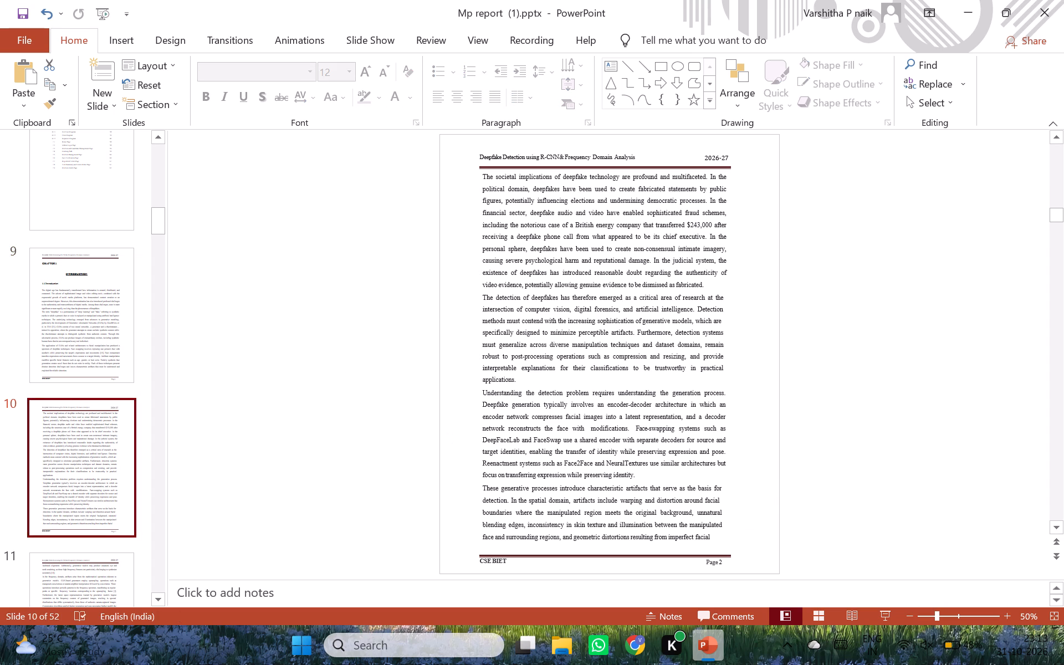
{"action": "left_click_drag", "start_coordinate": [482, 182], "coordinate": [505, 191]}
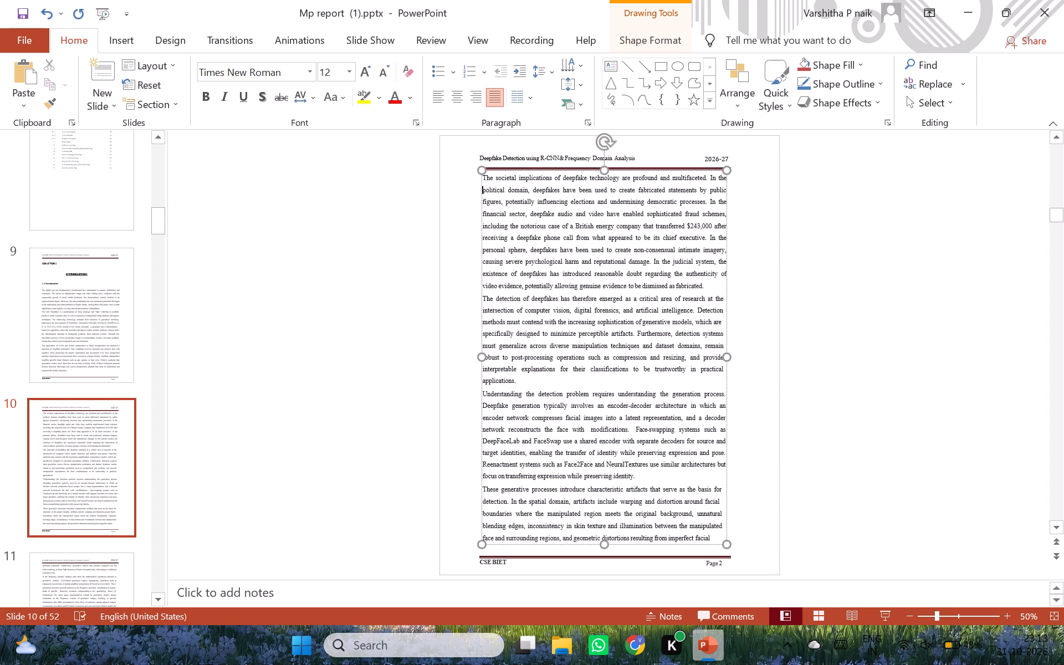
{"action": "left_click_drag", "start_coordinate": [505, 191], "coordinate": [509, 267]}
{"action": "left_click", "coordinate": [509, 267]}
{"action": "left_click_drag", "start_coordinate": [484, 177], "coordinate": [753, 540]}
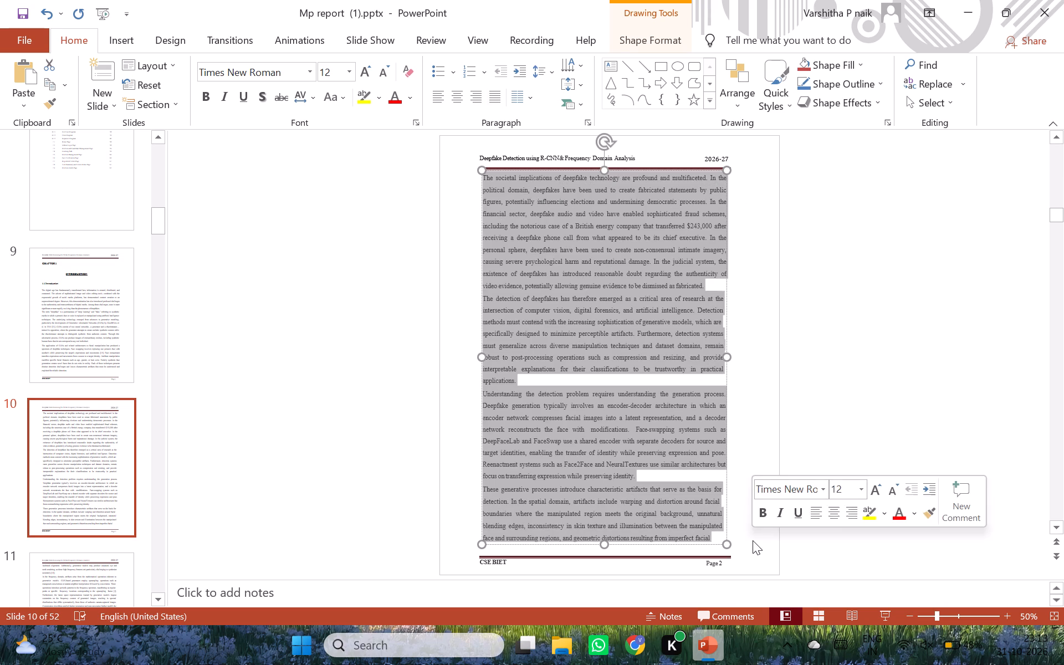
{"action": "left_click", "coordinate": [496, 103]}
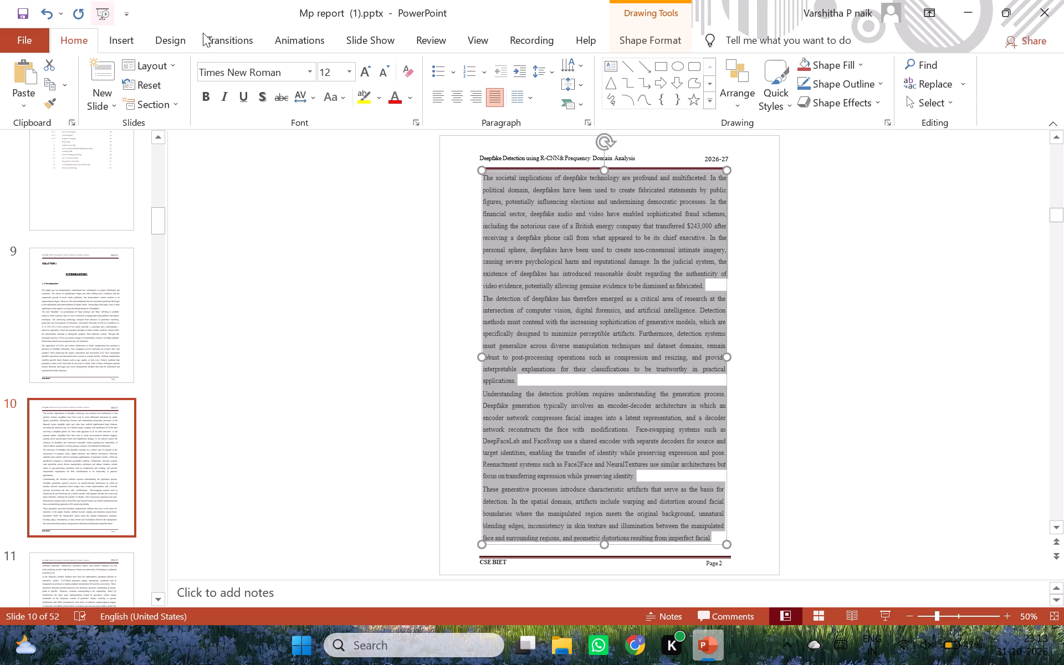
{"action": "left_click", "coordinate": [285, 242]}
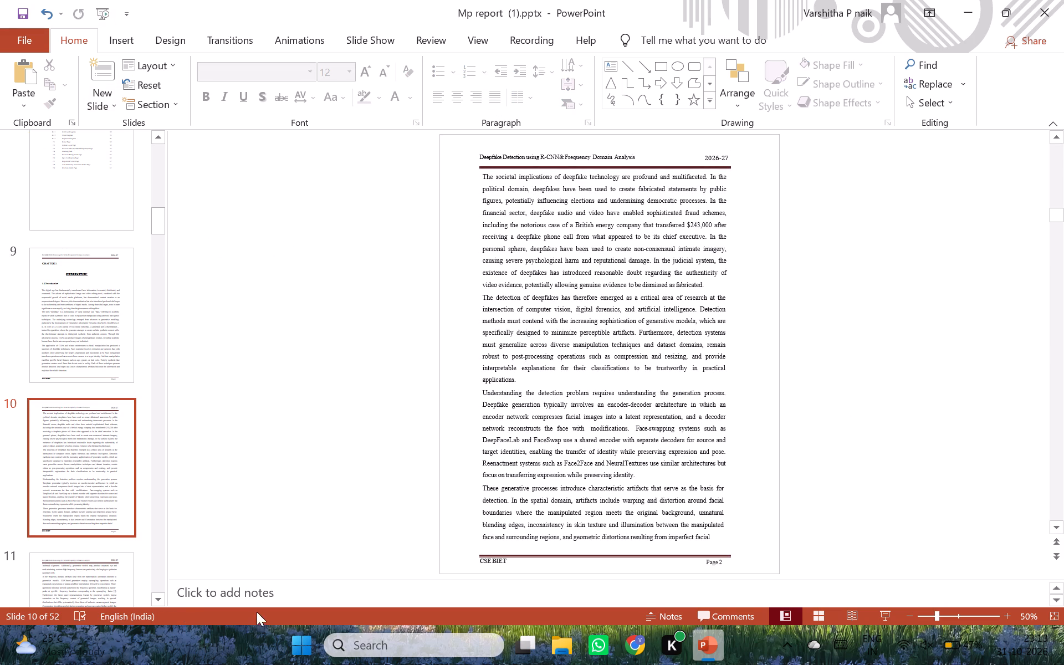
Justify all text in the topmost body text box on slide 11, beginning "landmark alignment".
{"action": "scroll", "coordinate": [138, 505], "scroll_direction": "down", "scroll_amount": 2}
{"action": "left_click", "coordinate": [85, 446]}
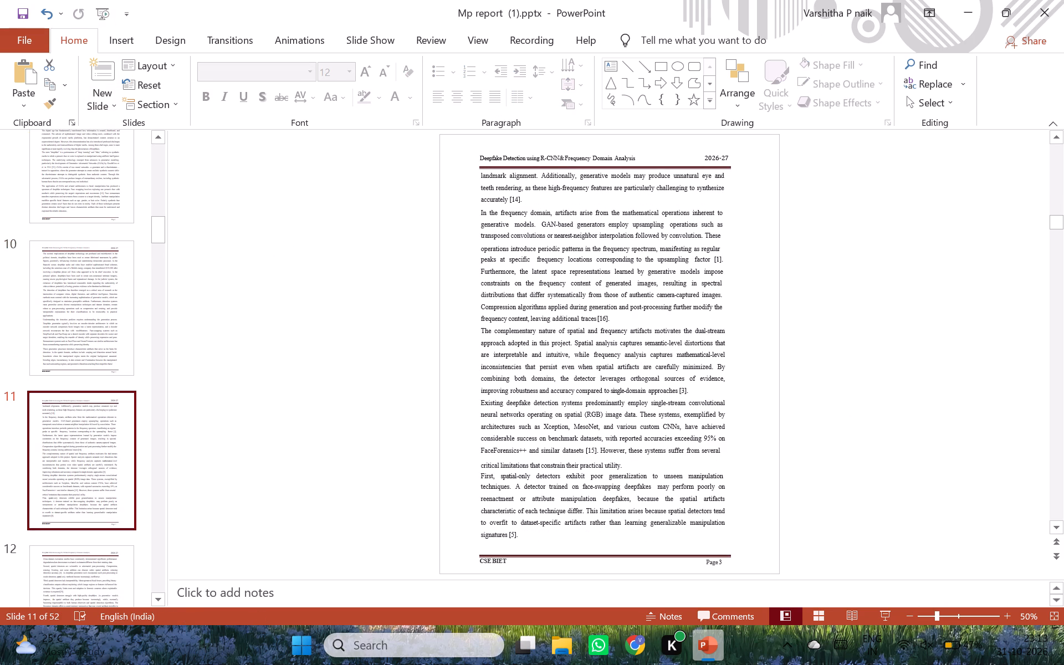
{"action": "left_click", "coordinate": [482, 173]}
{"action": "left_click", "coordinate": [497, 193]}
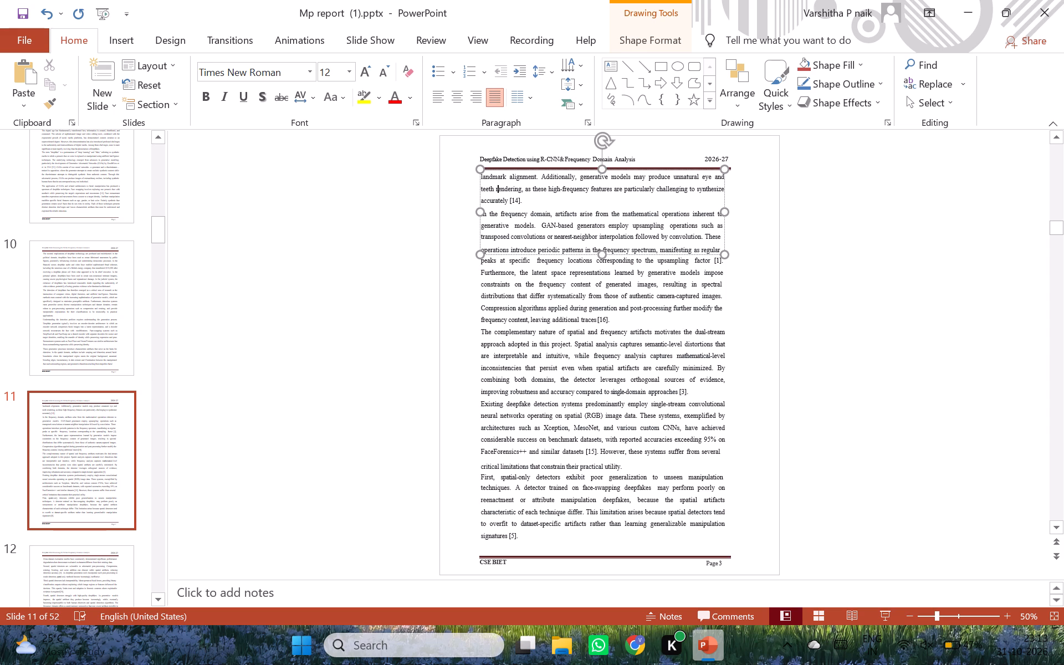
{"action": "key", "text": "ctrl+a"}
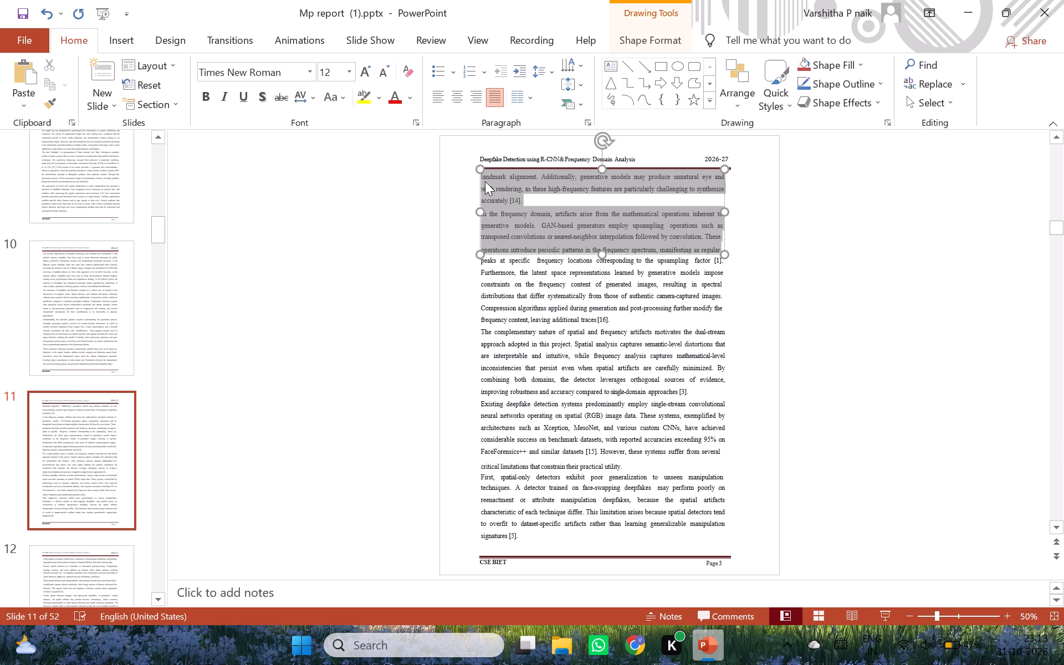
{"action": "left_click", "coordinate": [500, 102]}
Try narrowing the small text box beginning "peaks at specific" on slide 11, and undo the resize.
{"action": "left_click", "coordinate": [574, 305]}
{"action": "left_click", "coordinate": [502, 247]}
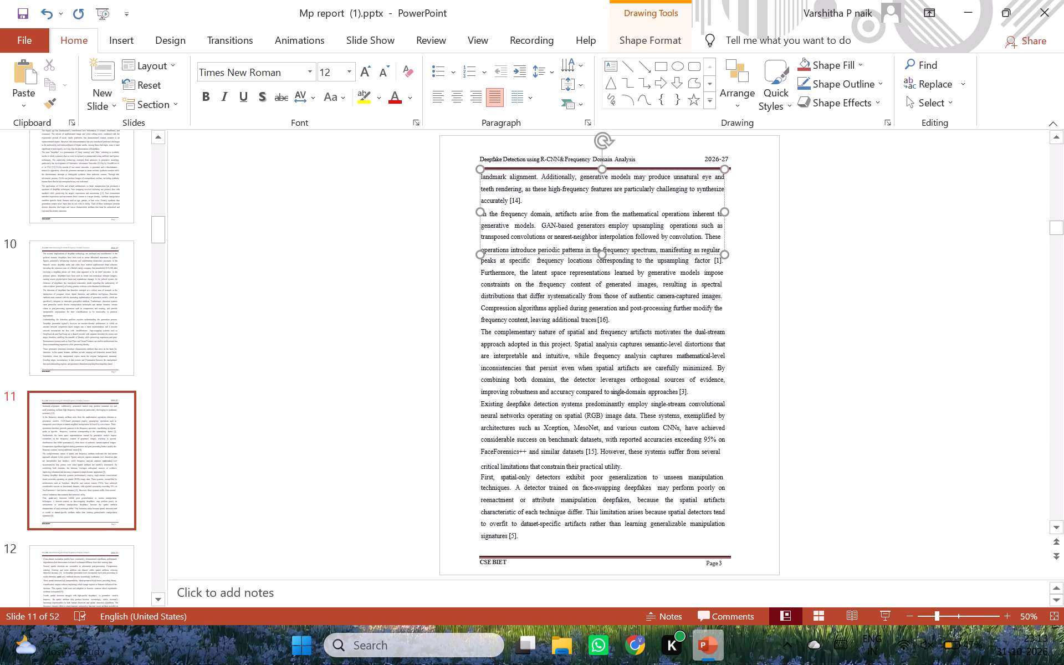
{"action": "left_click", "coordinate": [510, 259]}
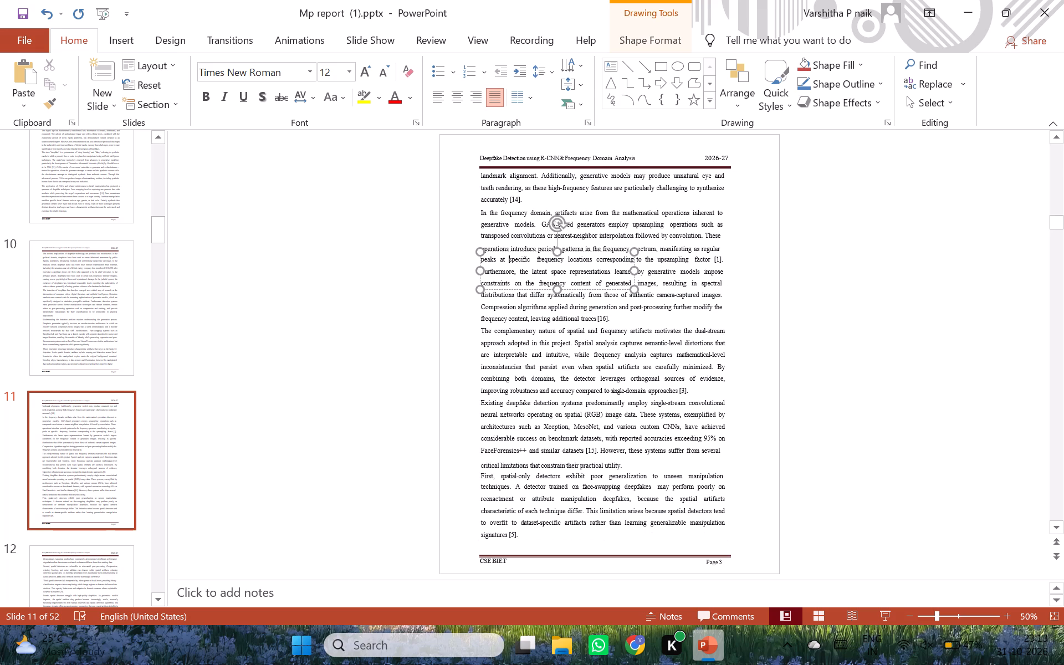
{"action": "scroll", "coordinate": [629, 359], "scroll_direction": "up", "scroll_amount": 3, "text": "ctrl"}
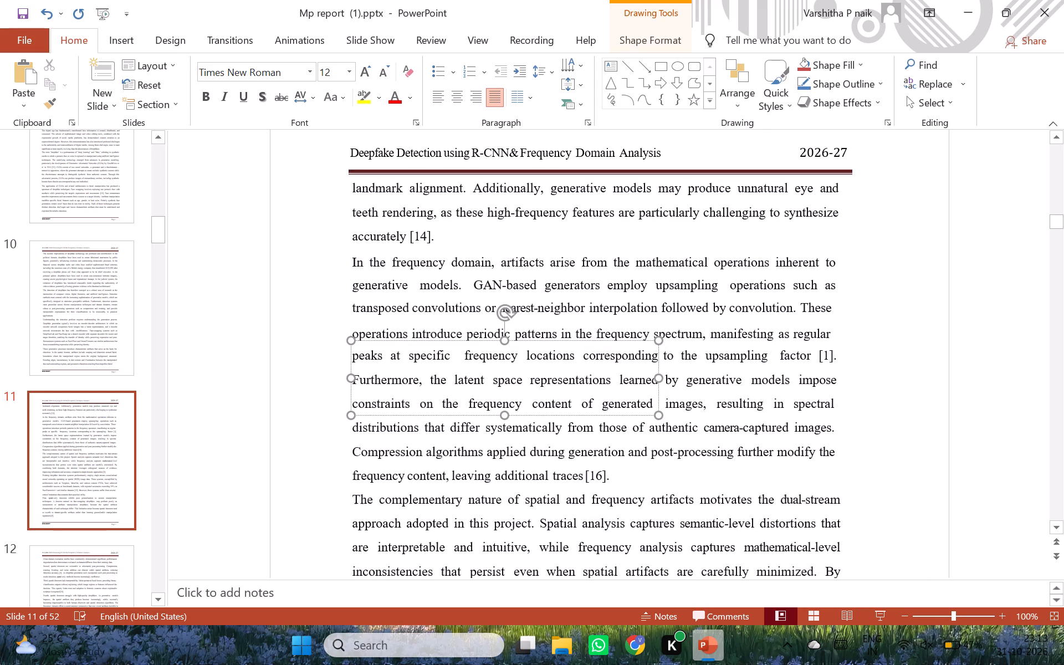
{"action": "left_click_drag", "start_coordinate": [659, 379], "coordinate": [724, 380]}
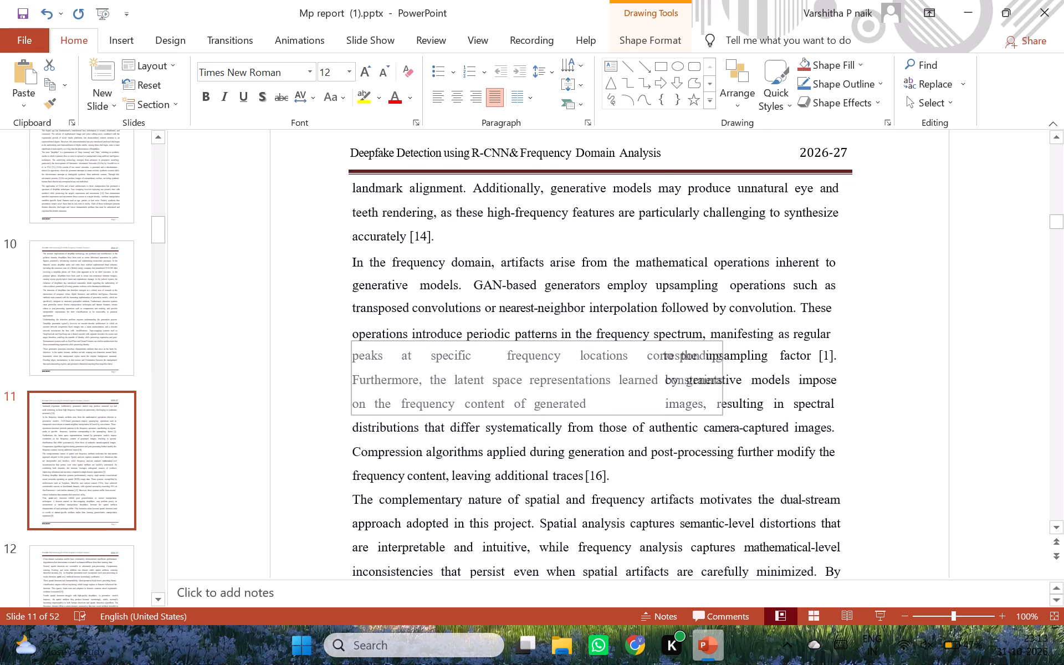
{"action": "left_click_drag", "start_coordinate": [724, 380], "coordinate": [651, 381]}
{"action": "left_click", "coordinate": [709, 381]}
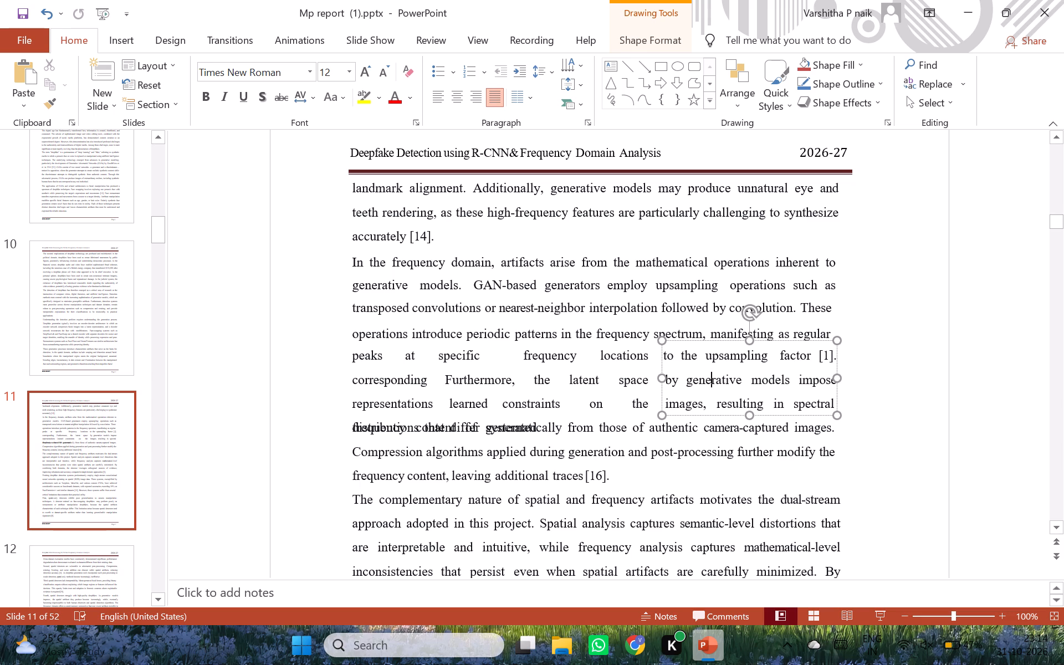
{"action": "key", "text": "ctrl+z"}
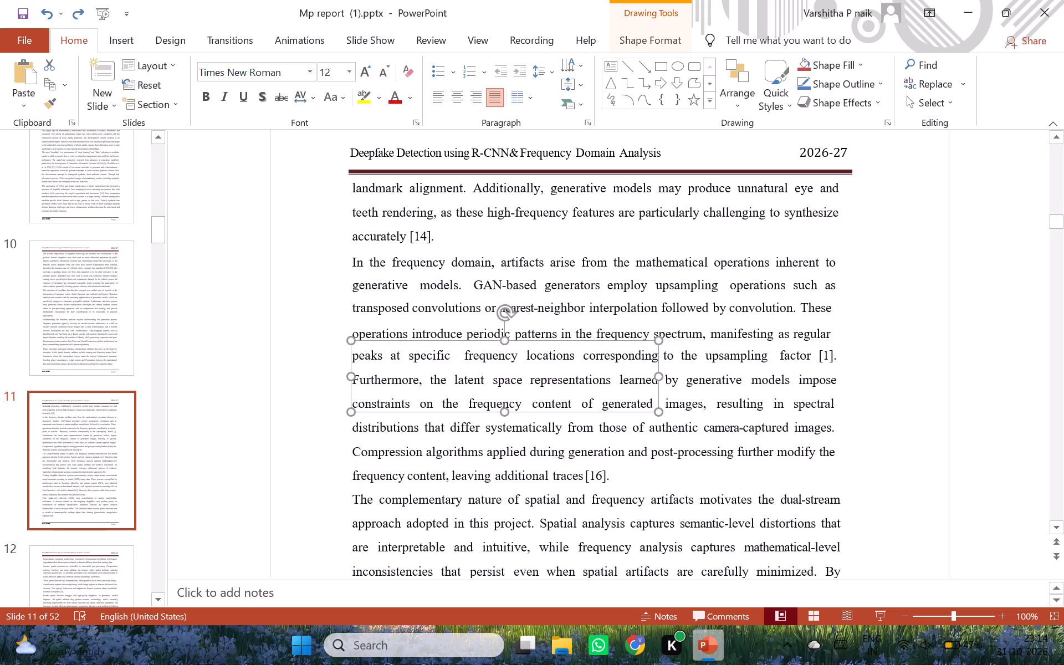
Justify all text in the large lower text box on slide 11, beginning "distributions that differ systematically".
{"action": "left_click", "coordinate": [100, 340]}
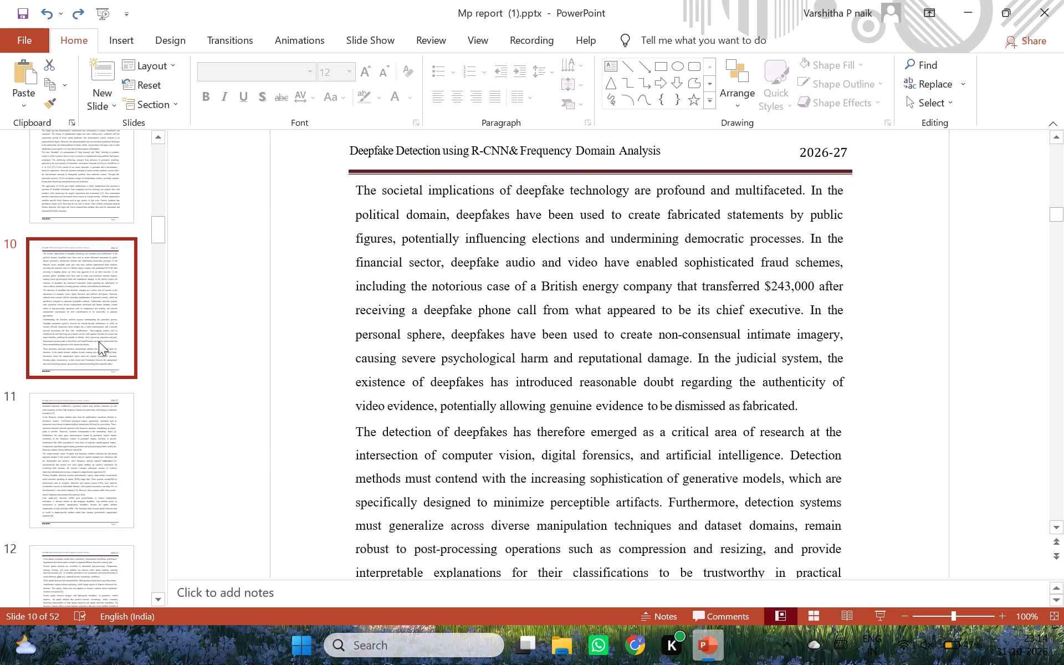
{"action": "left_click", "coordinate": [115, 462]}
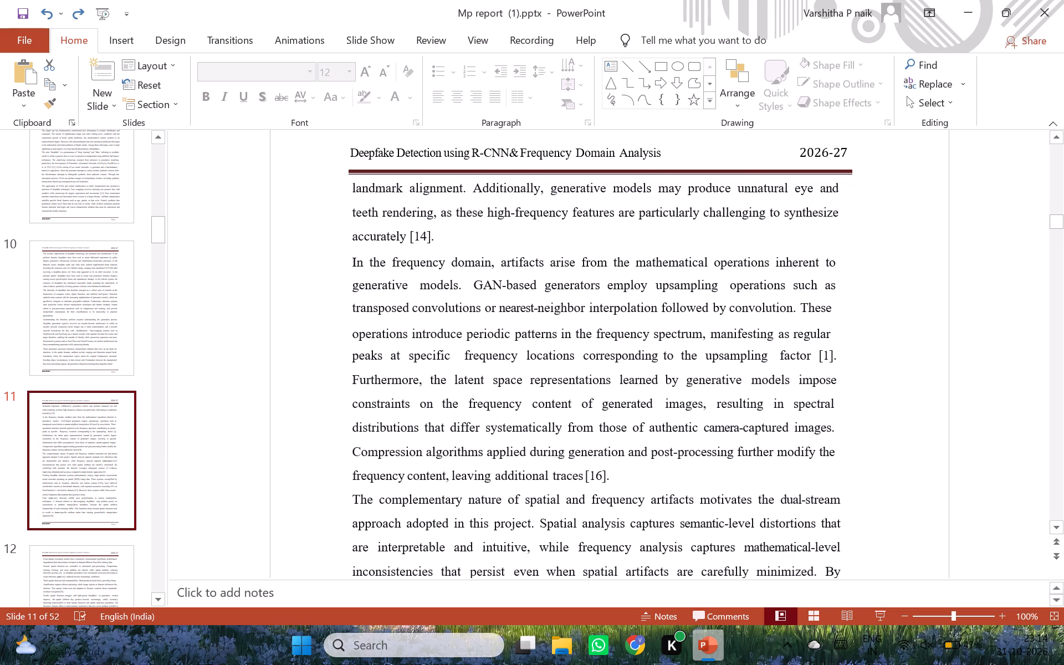
{"action": "scroll", "coordinate": [492, 341], "scroll_direction": "down", "scroll_amount": 1, "text": "ctrl"}
{"action": "scroll", "coordinate": [515, 342], "scroll_direction": "down", "scroll_amount": 1}
{"action": "scroll", "coordinate": [515, 342], "scroll_direction": "up", "scroll_amount": 1}
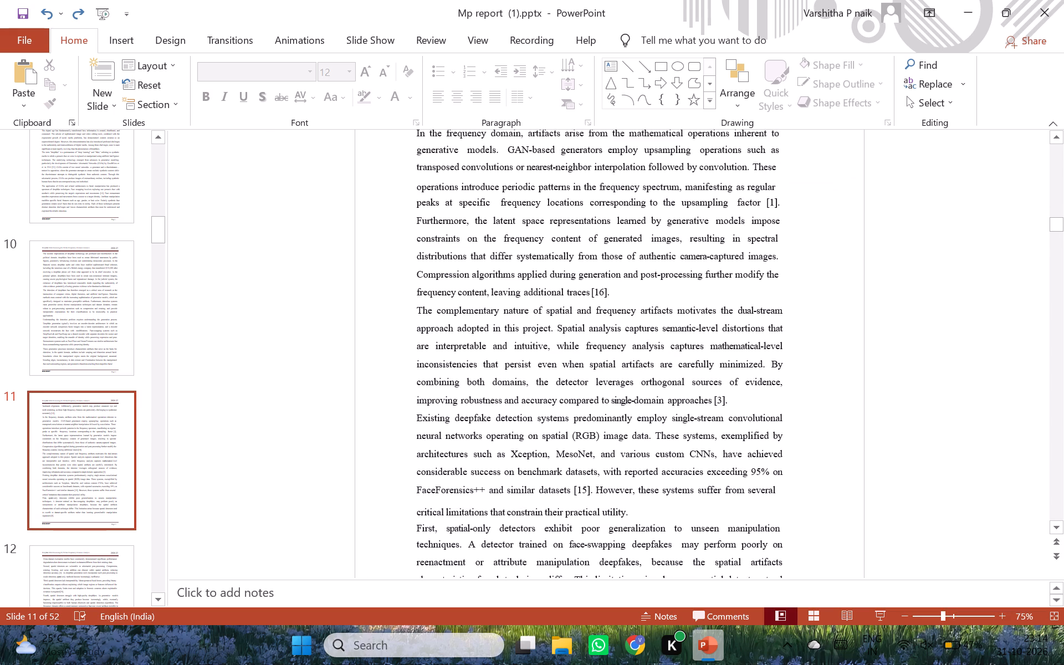
{"action": "scroll", "coordinate": [515, 342], "scroll_direction": "up", "scroll_amount": 2}
{"action": "scroll", "coordinate": [514, 342], "scroll_direction": "down", "scroll_amount": 1, "text": "ctrl"}
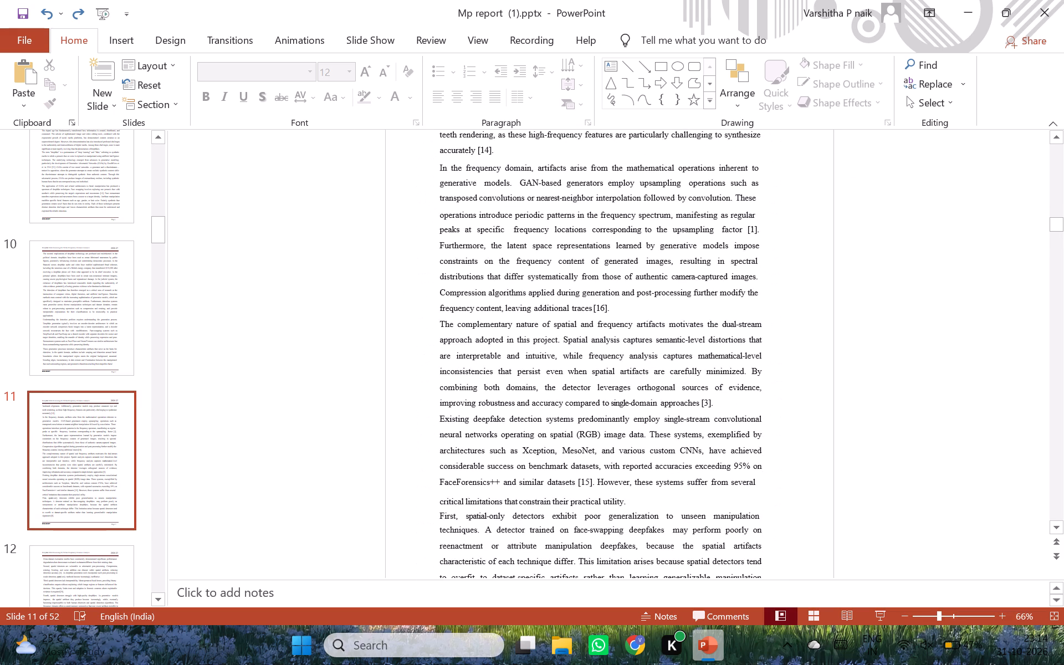
{"action": "scroll", "coordinate": [514, 342], "scroll_direction": "down", "scroll_amount": 1, "text": "ctrl"}
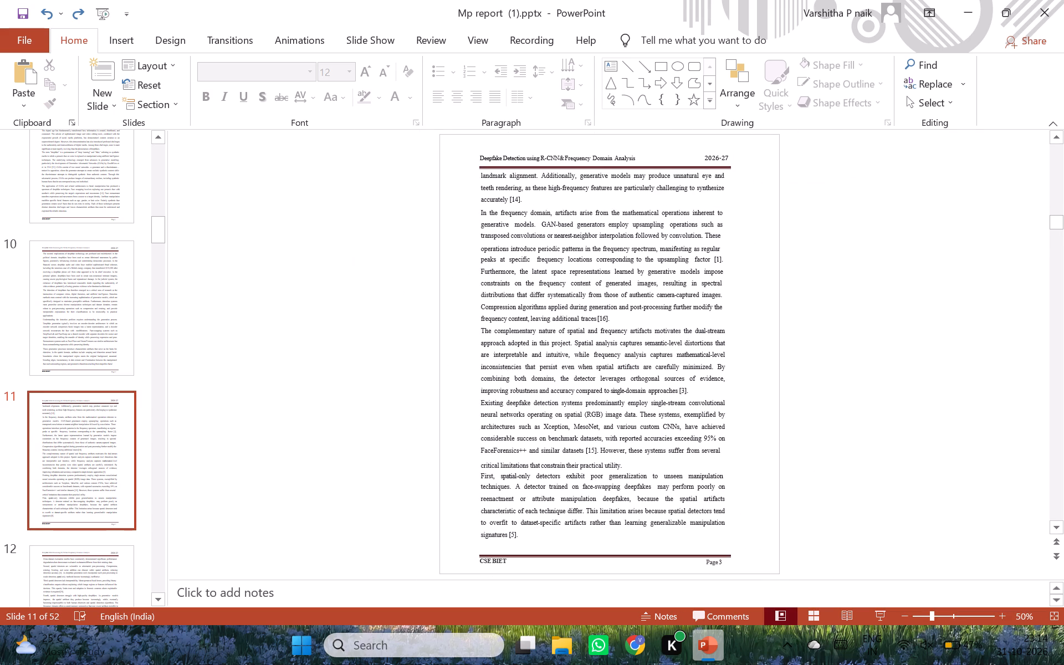
{"action": "left_click_drag", "start_coordinate": [481, 174], "coordinate": [679, 246]}
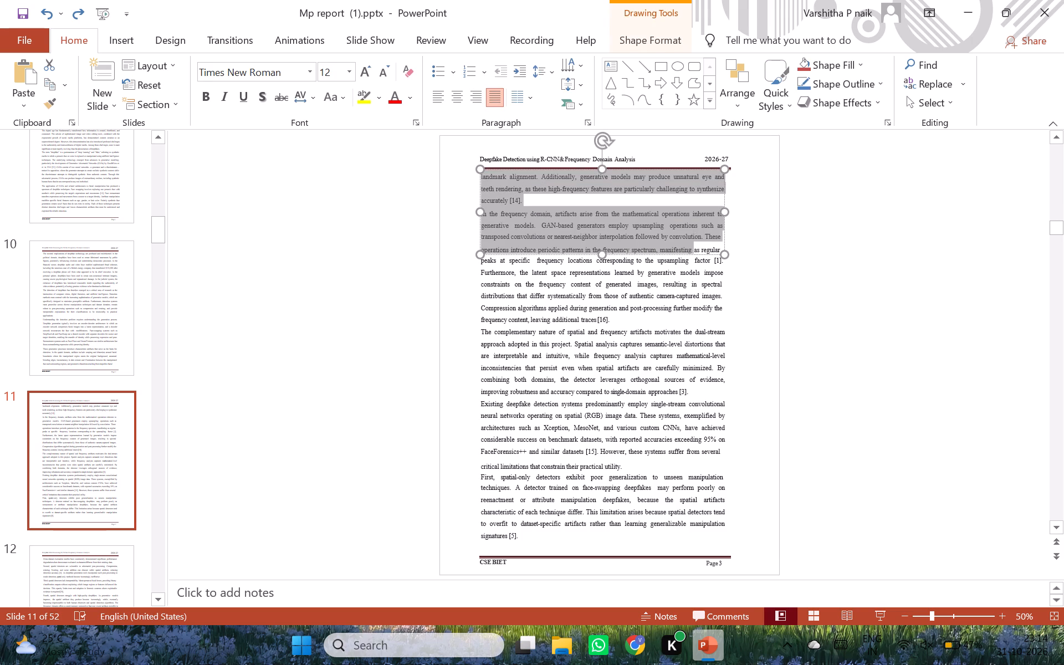
{"action": "left_click_drag", "start_coordinate": [679, 246], "coordinate": [725, 245]}
{"action": "left_click", "coordinate": [582, 292]}
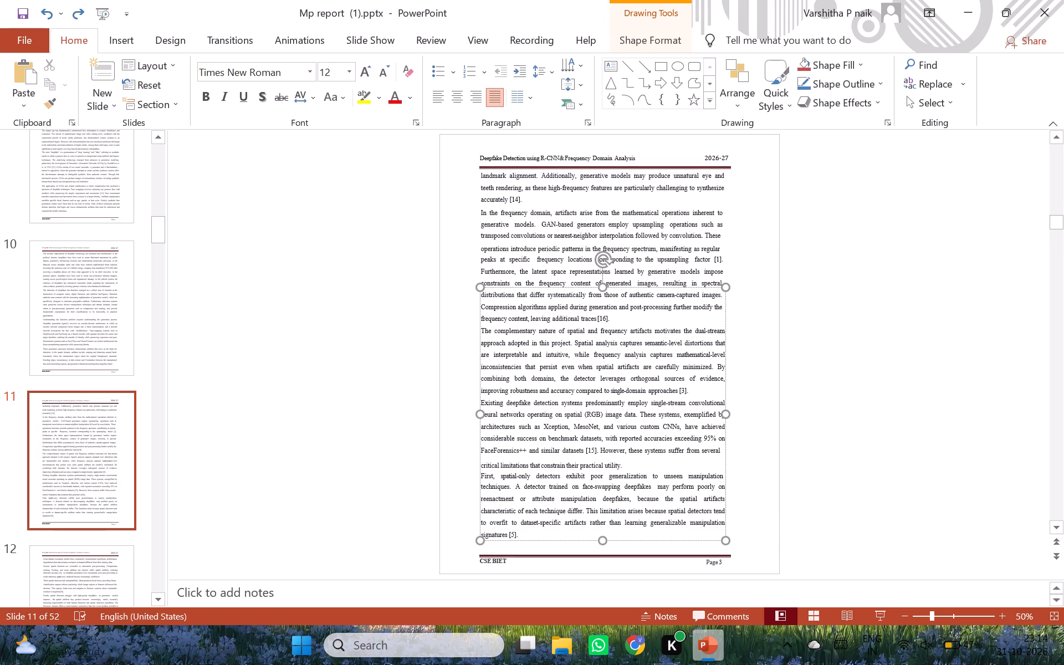
{"action": "key", "text": "ctrl+a"}
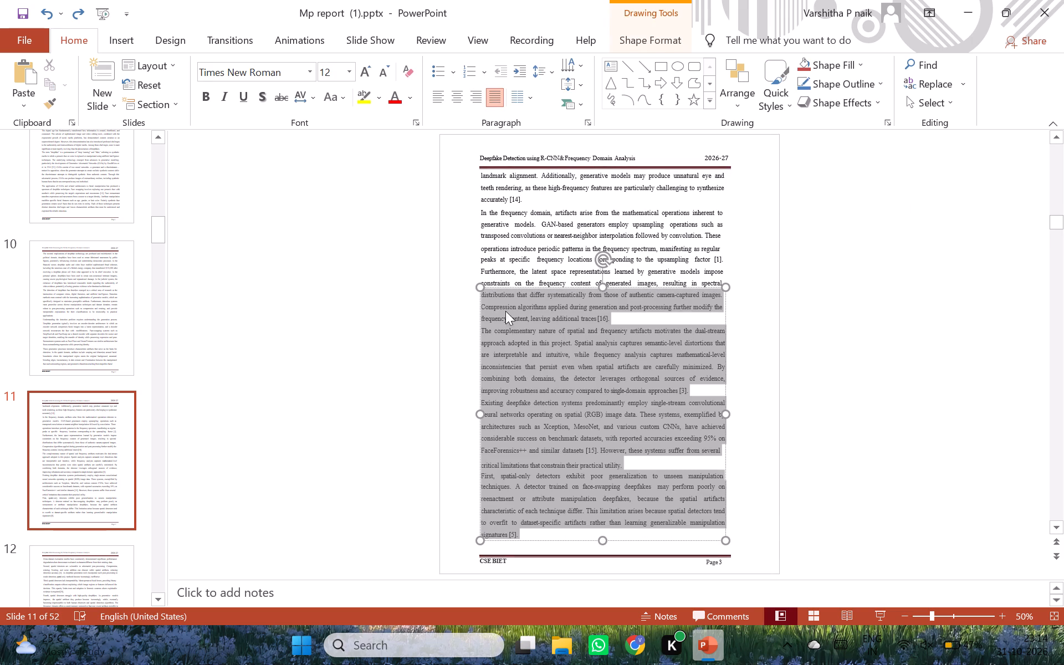
{"action": "left_click", "coordinate": [489, 102]}
{"action": "left_click", "coordinate": [390, 408]}
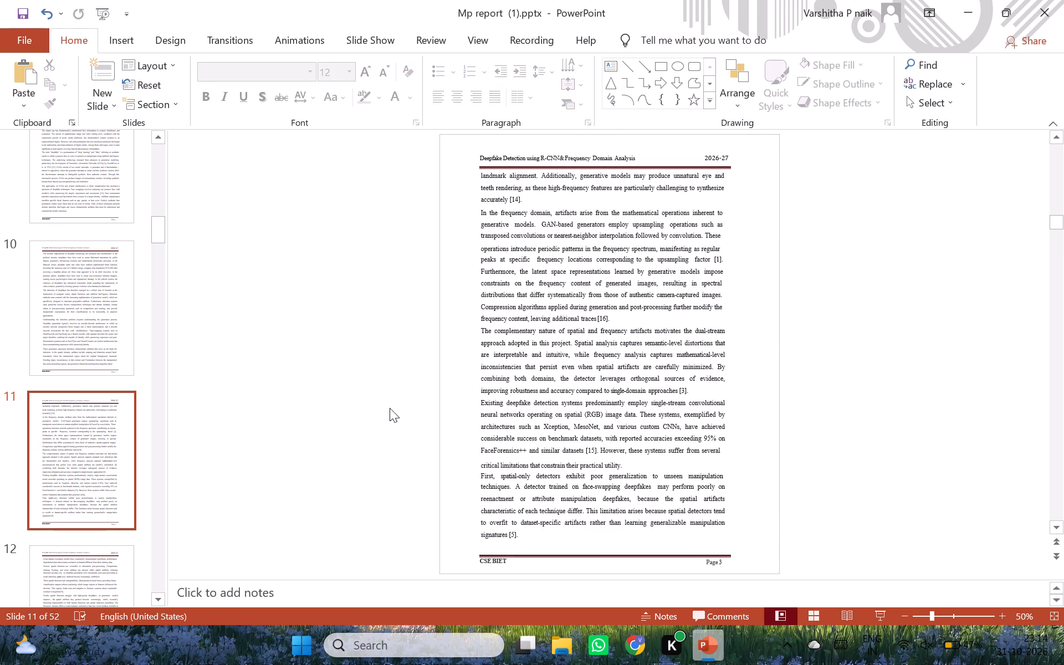
Justify all of the body text on slide 12, beginning "Cross-dataset evaluation studies".
{"action": "left_click", "coordinate": [117, 563]}
{"action": "left_click", "coordinate": [582, 341]}
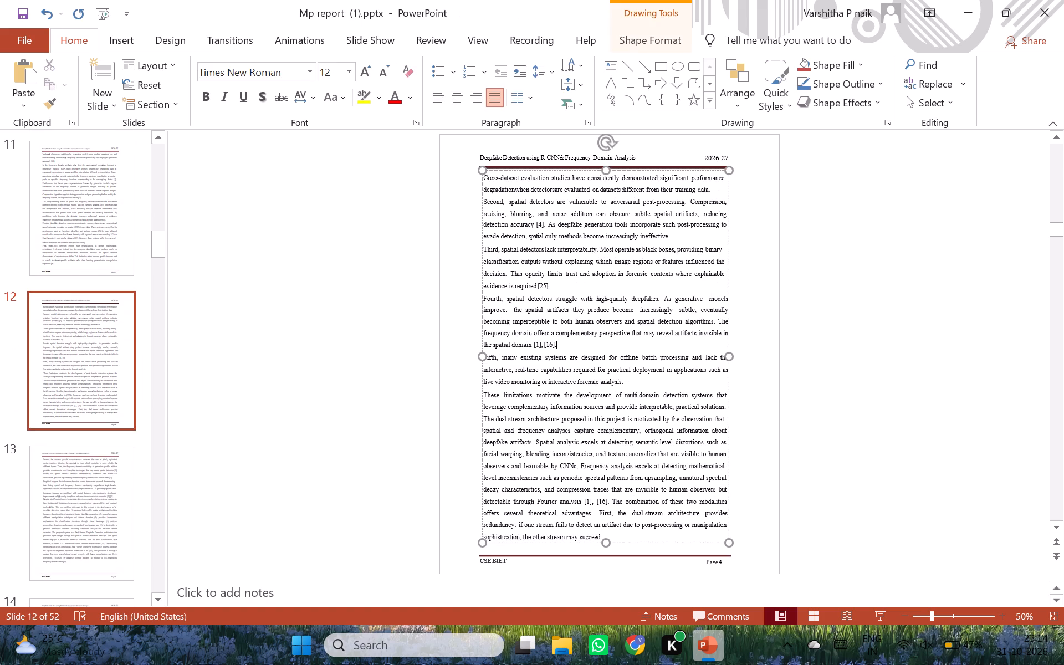
{"action": "key", "text": "ctrl+a"}
{"action": "left_click", "coordinate": [489, 96]}
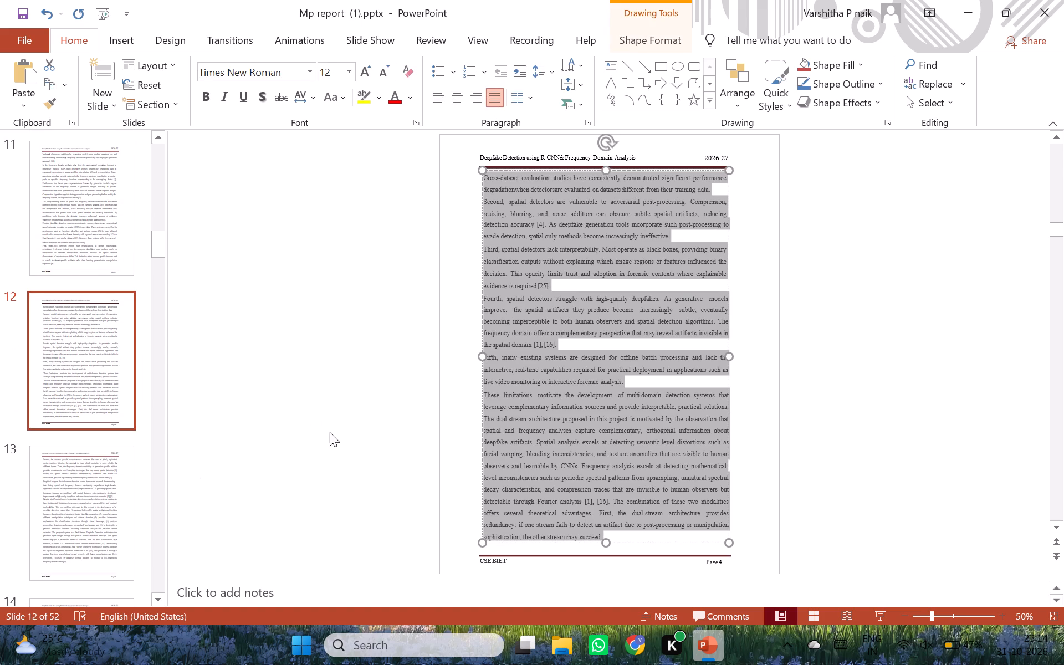
Justify all of the body text on slide 13, beginning "Second, the streams provide complementary evidence".
{"action": "left_click", "coordinate": [376, 400]}
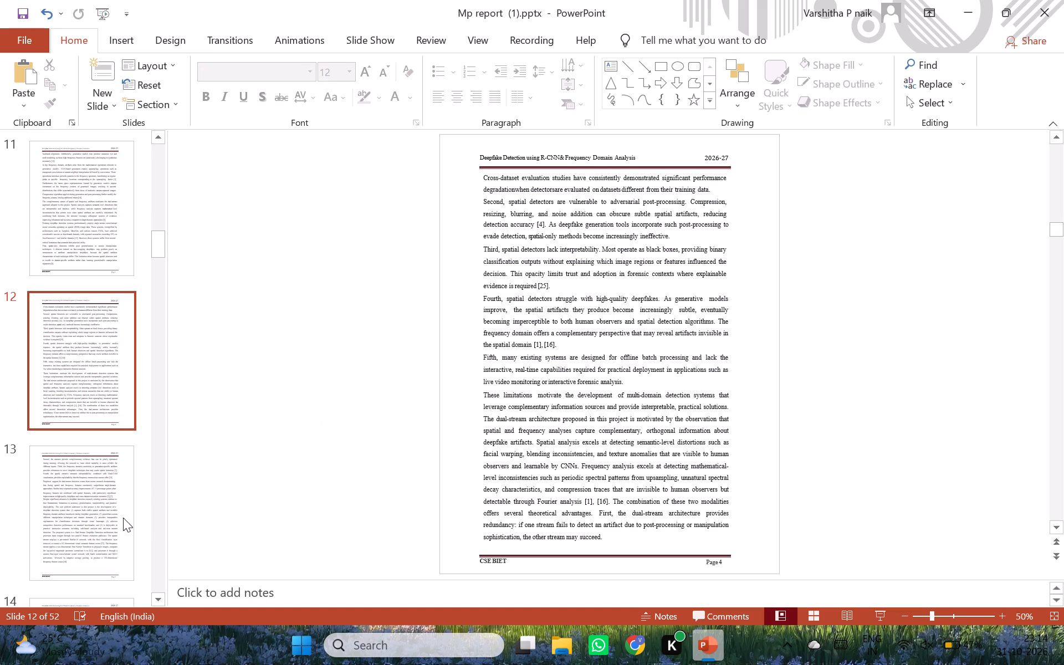
{"action": "left_click", "coordinate": [116, 518]}
{"action": "left_click", "coordinate": [551, 398]}
{"action": "key", "text": "ctrl+a"}
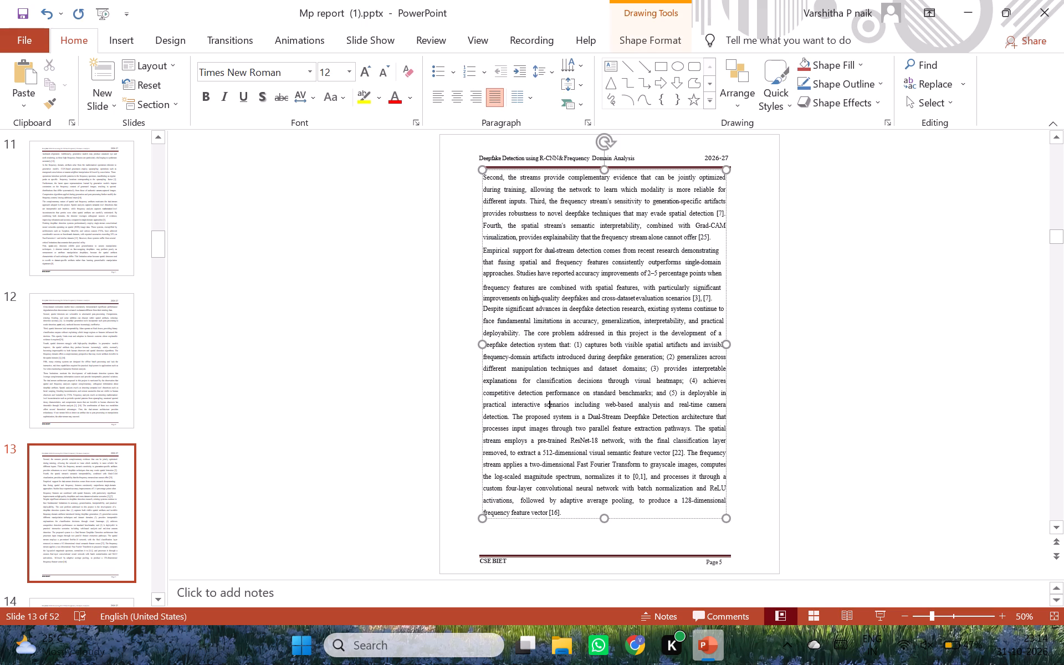
{"action": "left_click", "coordinate": [488, 98]}
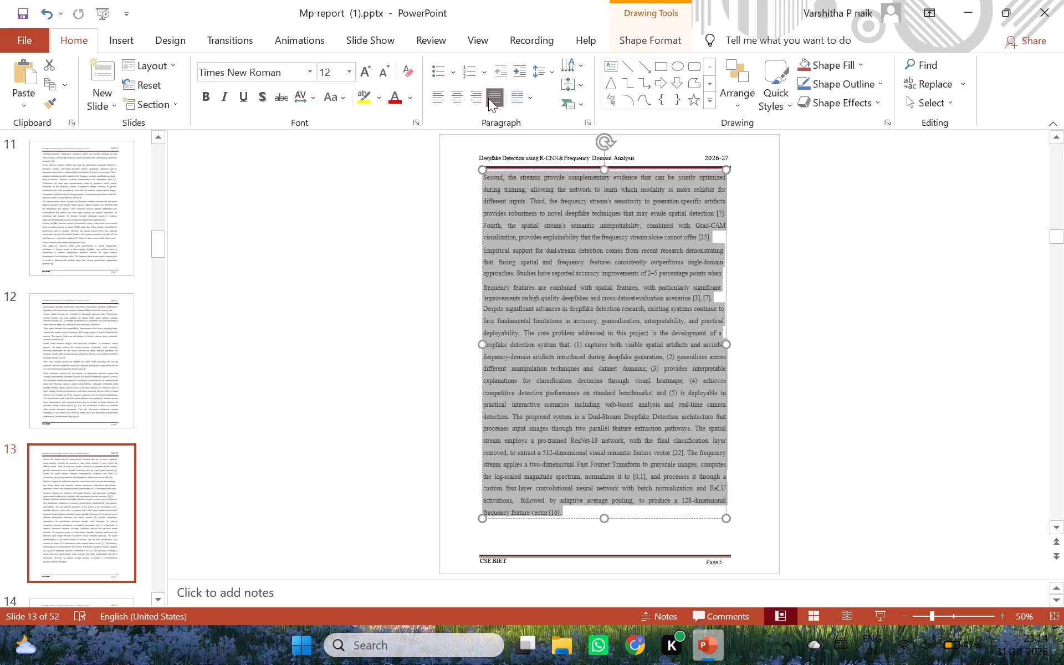
{"action": "left_click", "coordinate": [342, 356]}
Justify all of the body text on slide 14, beginning "The two feature vectors are concatenated".
{"action": "scroll", "coordinate": [285, 383], "scroll_direction": "down", "scroll_amount": 2}
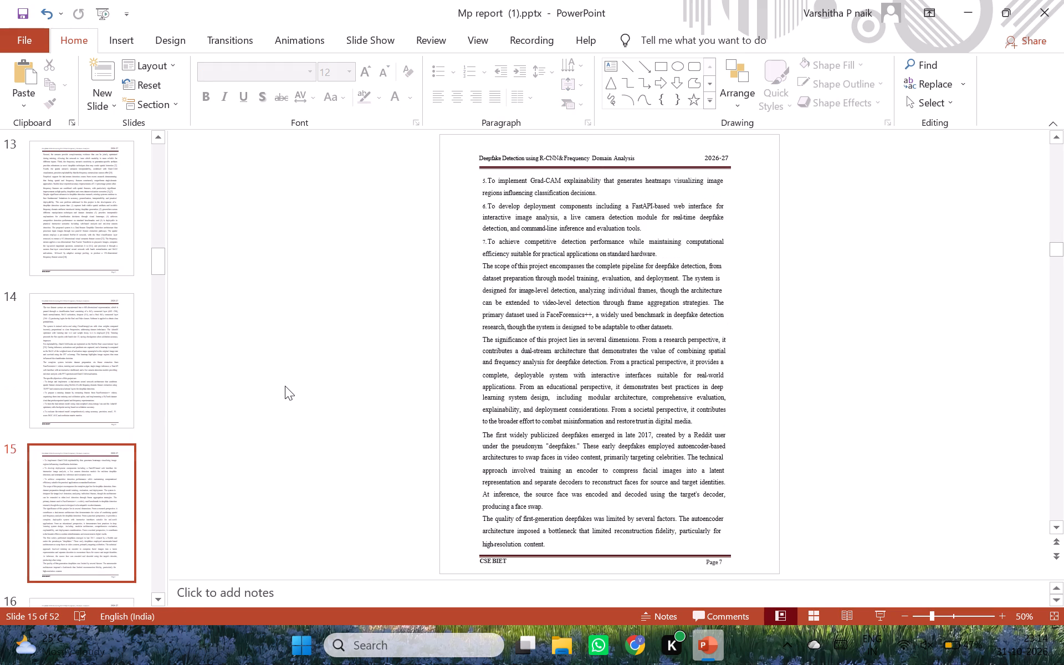
{"action": "left_click", "coordinate": [111, 381]}
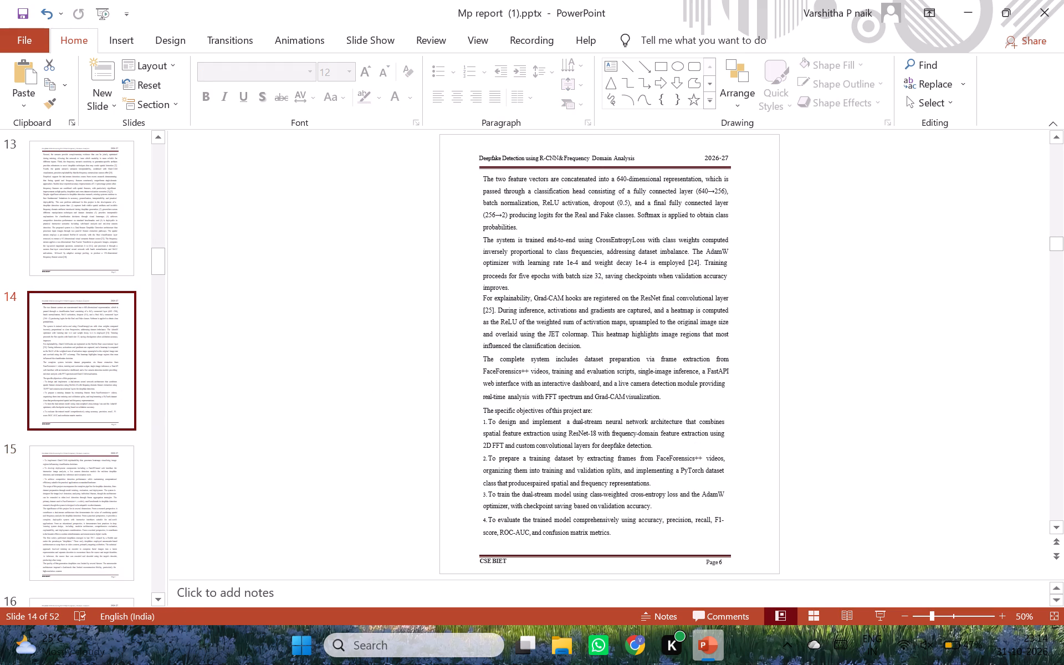
{"action": "left_click", "coordinate": [610, 351]}
{"action": "key", "text": "ctrl+a"}
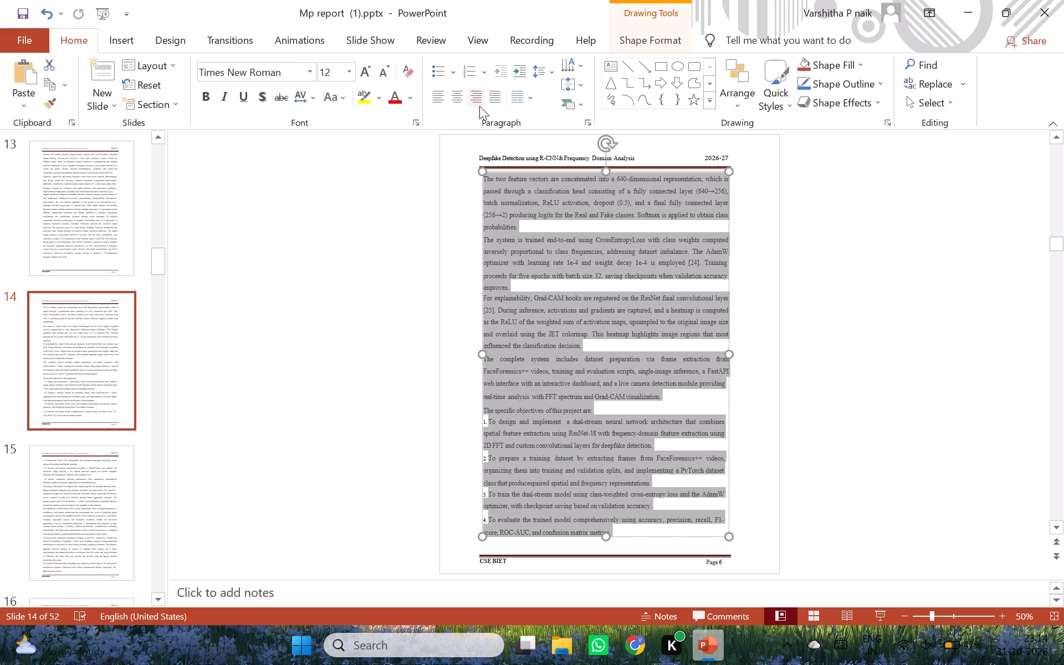
{"action": "left_click", "coordinate": [496, 93]}
{"action": "left_click", "coordinate": [441, 318]}
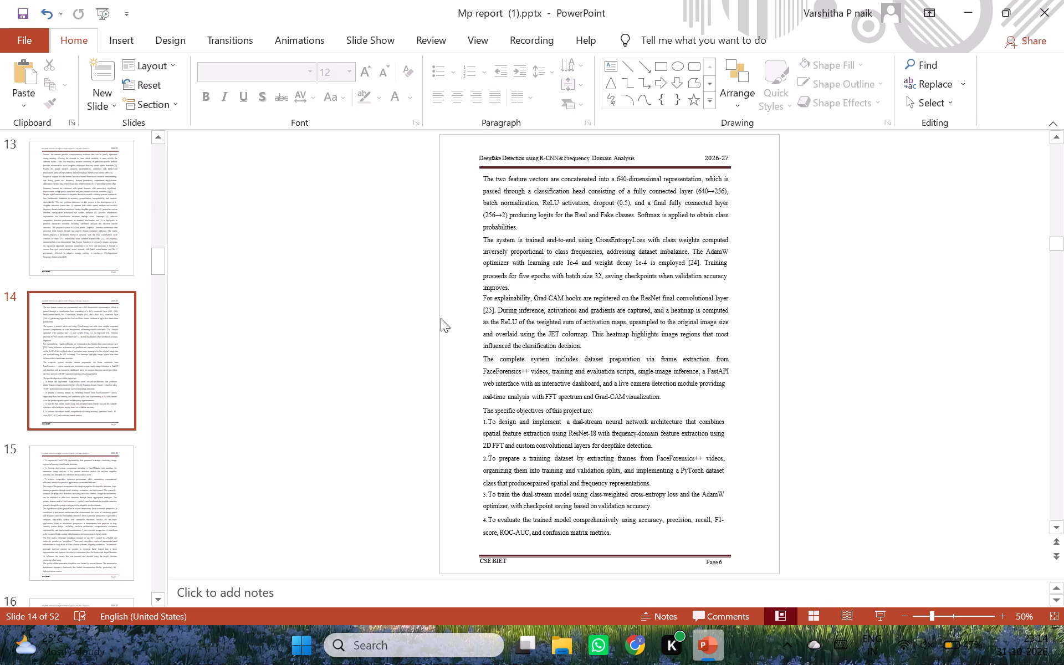
Justify all of the body text on slide 15, beginning "To implement Grad-CAM explainability".
{"action": "left_click", "coordinate": [106, 522]}
{"action": "left_click", "coordinate": [557, 406]}
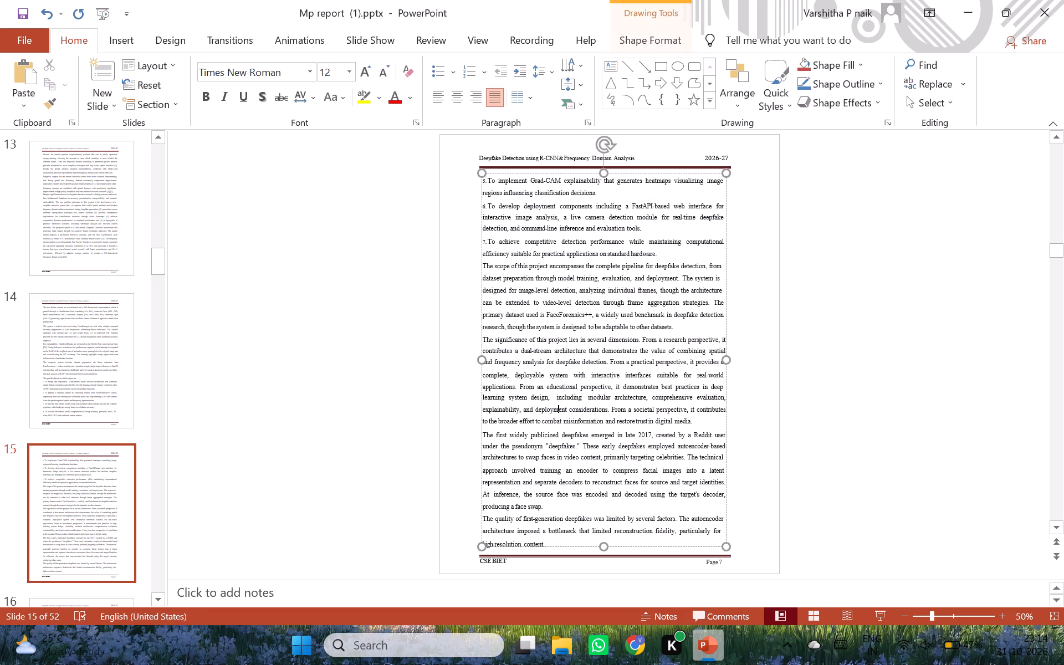
{"action": "key", "text": "ctrl+a"}
{"action": "left_click", "coordinate": [498, 99]}
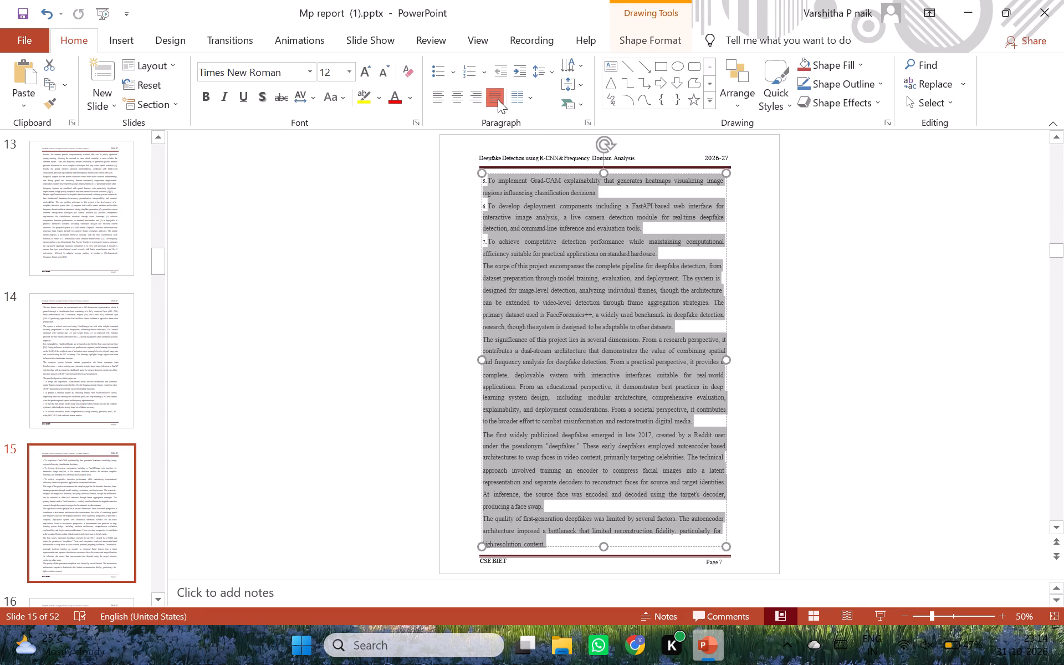
{"action": "left_click", "coordinate": [351, 407]}
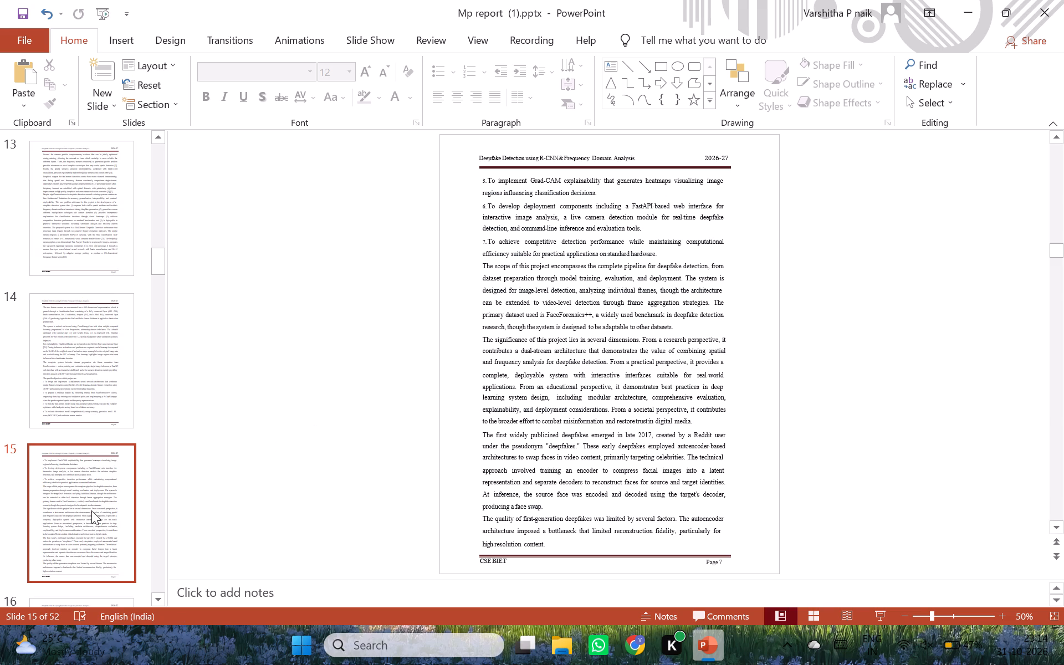
Justify all of the body text on slide 16, beginning "Facial landmark alignment was often imperfect".
{"action": "scroll", "coordinate": [91, 510], "scroll_direction": "down", "scroll_amount": 1}
{"action": "left_click", "coordinate": [90, 536]}
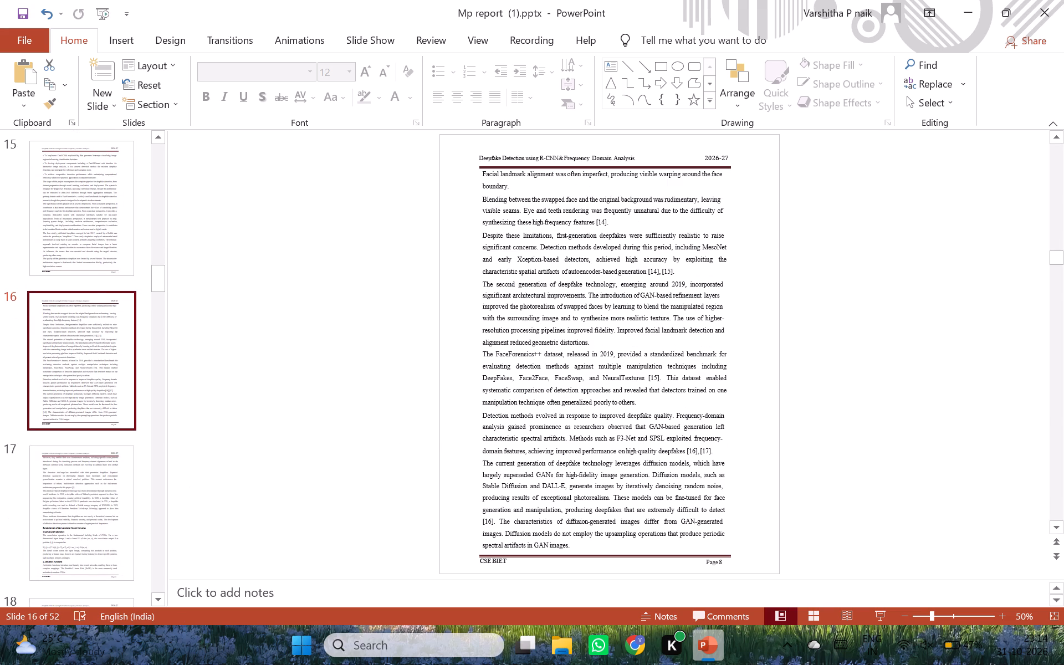
{"action": "left_click", "coordinate": [556, 413]}
{"action": "key", "text": "ctrl+a"}
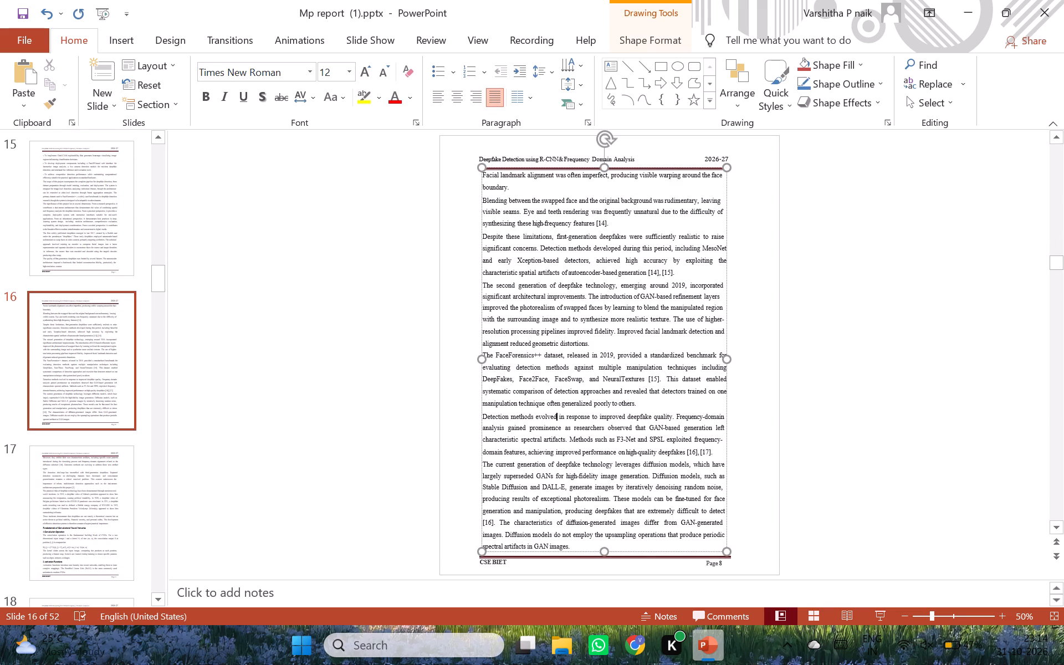
{"action": "left_click", "coordinate": [495, 100]}
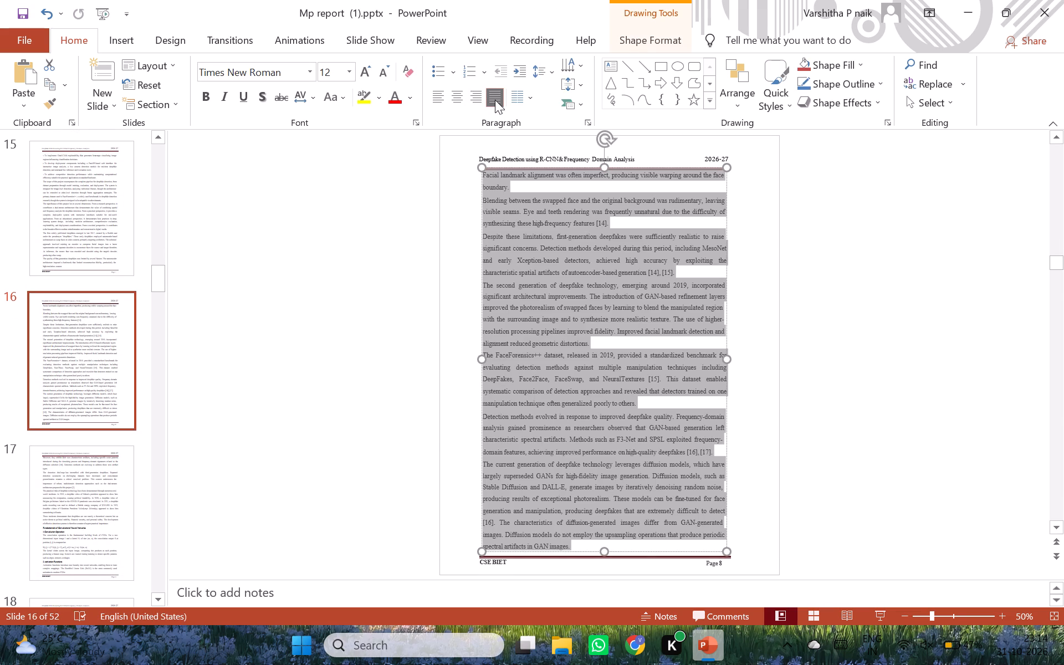
{"action": "left_click", "coordinate": [209, 399]}
Nudge the body text box on slide 17, beginning "However, they exhibit", slightly down from the header line.
{"action": "scroll", "coordinate": [104, 457], "scroll_direction": "down", "scroll_amount": 1}
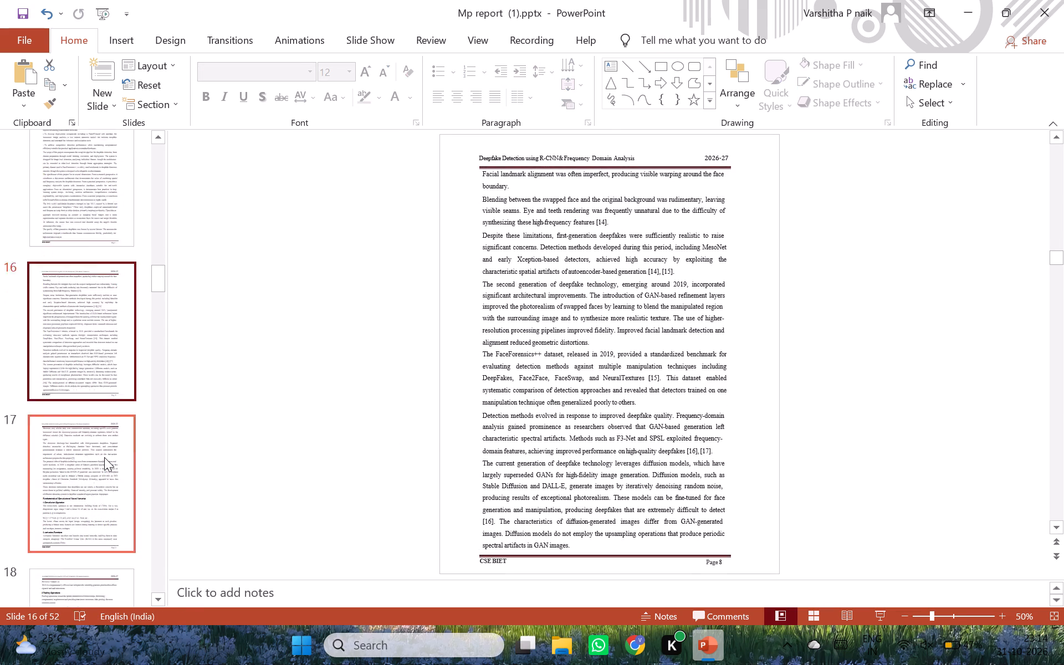
{"action": "left_click", "coordinate": [98, 431]}
{"action": "left_click", "coordinate": [603, 340]}
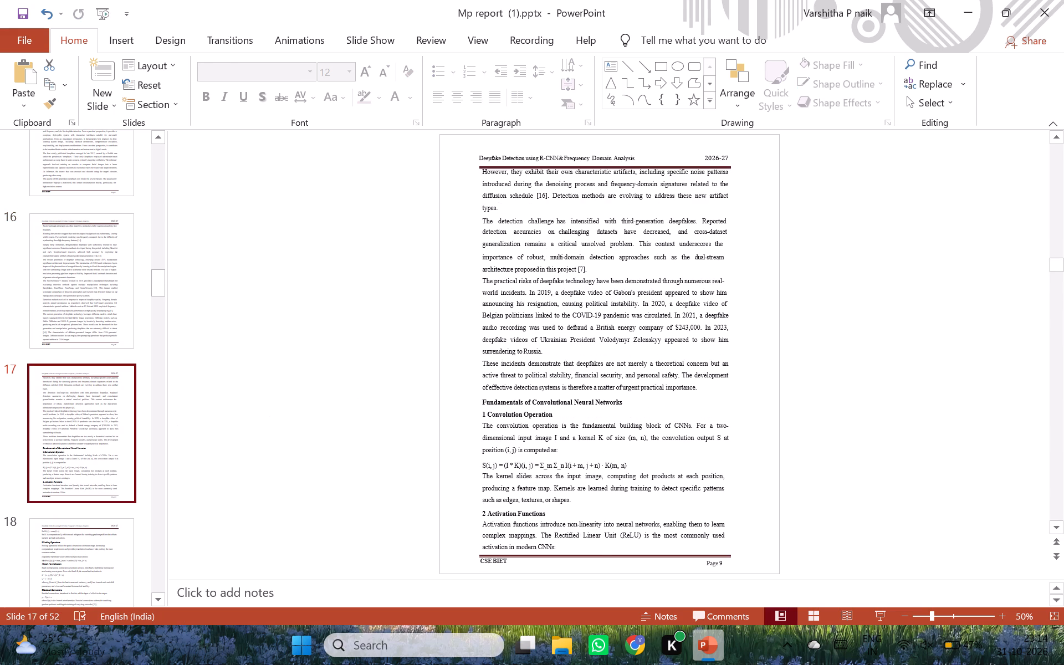
{"action": "left_click", "coordinate": [672, 554]}
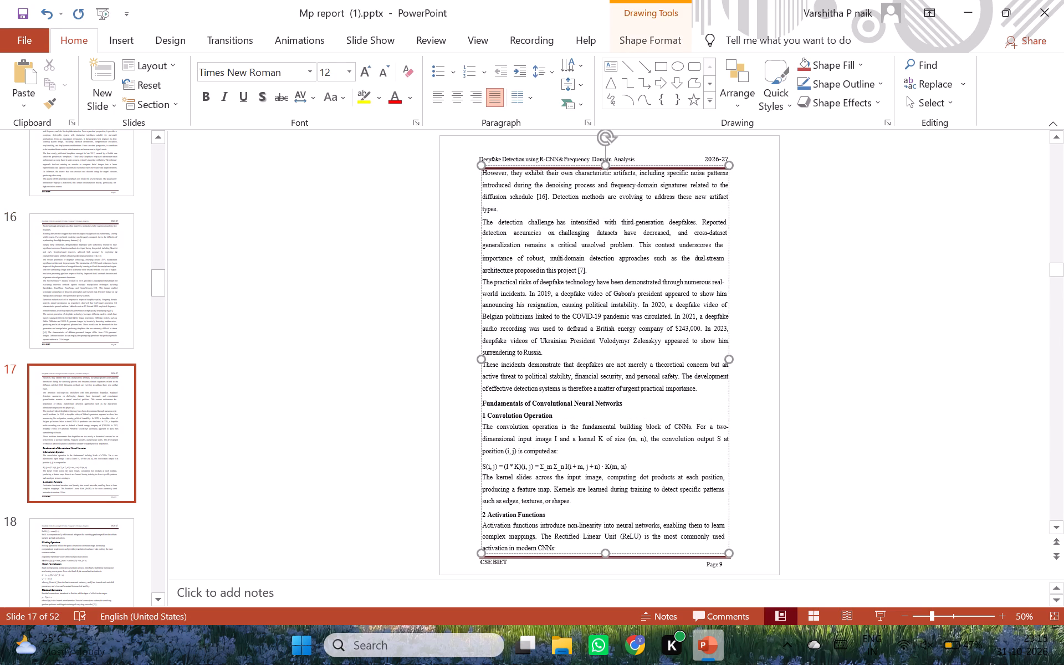
{"action": "left_click", "coordinate": [672, 555]}
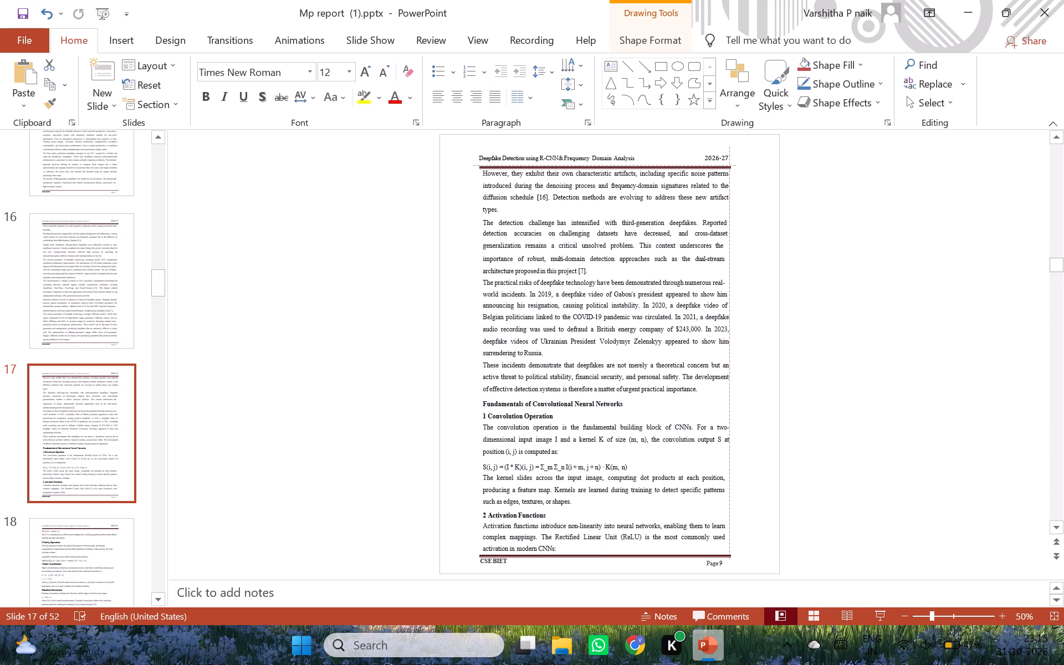
Justify all of the body text on slide 17, including the convolution and activation function sections.
{"action": "left_click", "coordinate": [648, 467]}
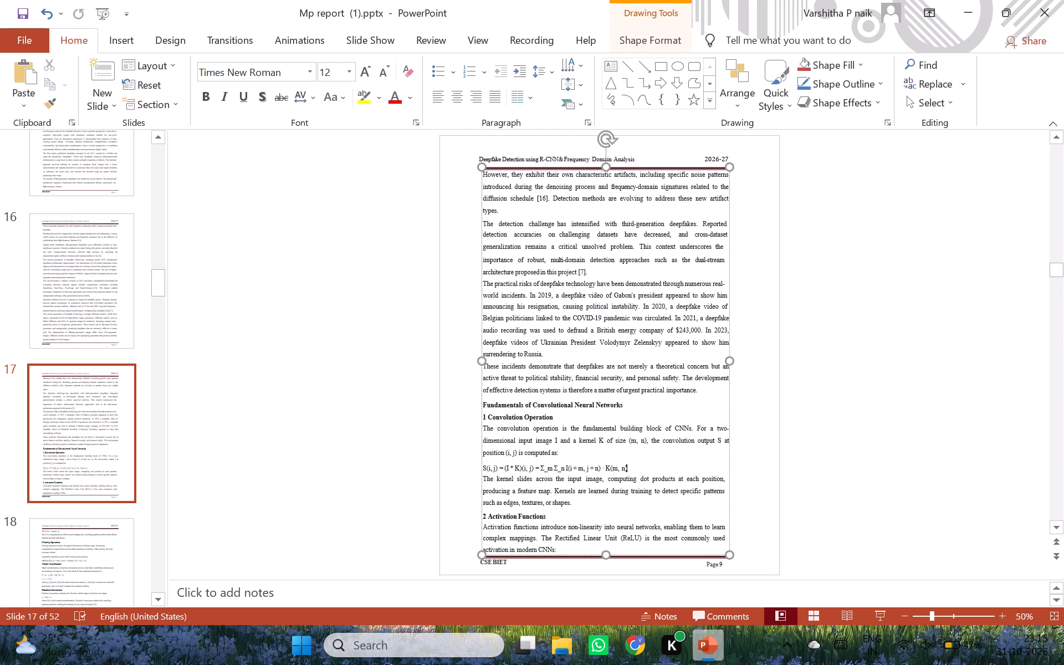
{"action": "key", "text": "ctrl+a"}
{"action": "left_click", "coordinate": [493, 105]}
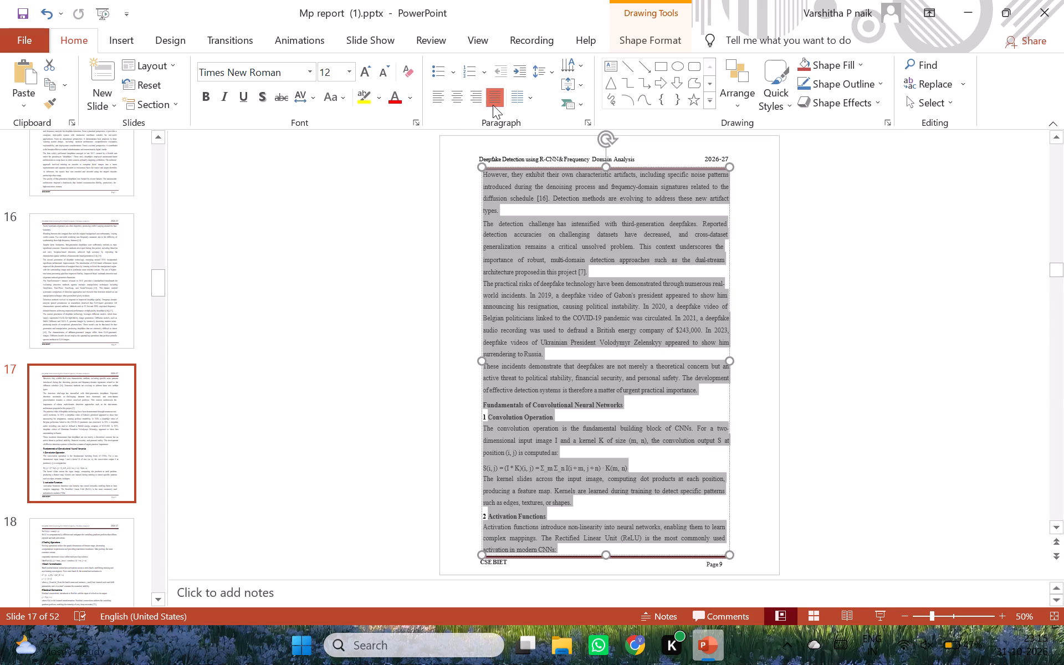
{"action": "left_click", "coordinate": [356, 381]}
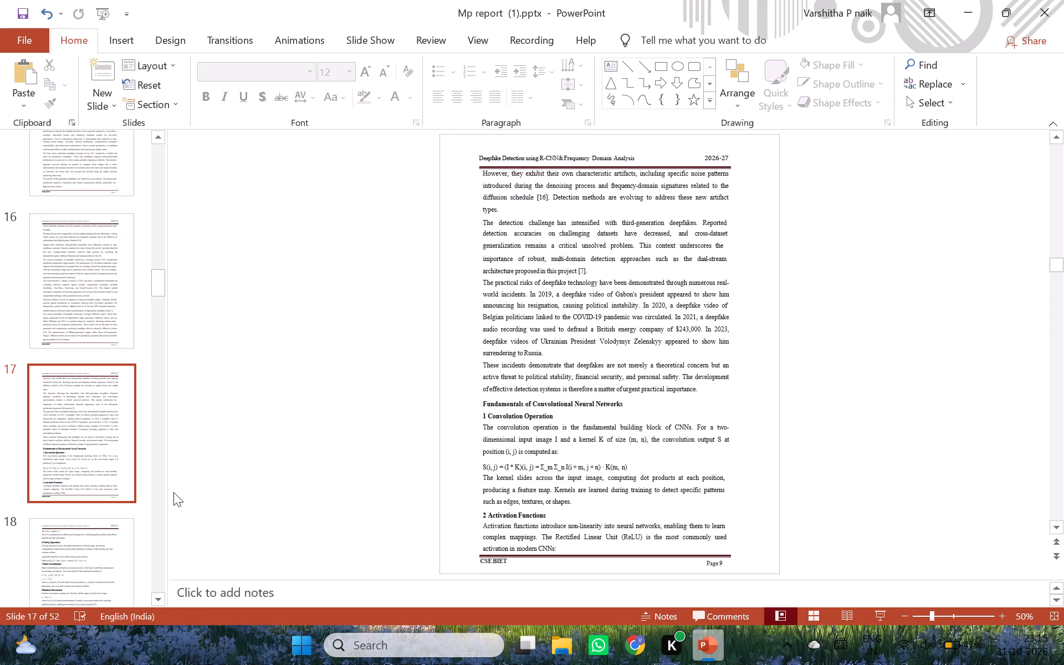
Justify all of the body text on slide 18, beginning "ReLU(x) = max(0, x)".
{"action": "left_click", "coordinate": [57, 541]}
{"action": "left_click", "coordinate": [636, 369]}
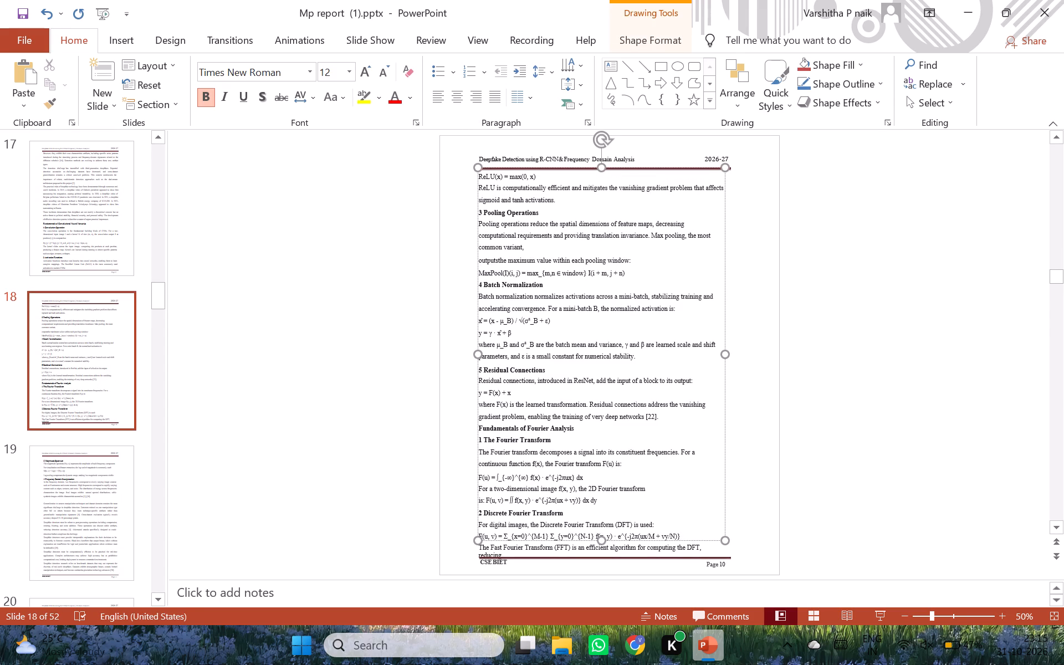
{"action": "key", "text": "ctrl+a"}
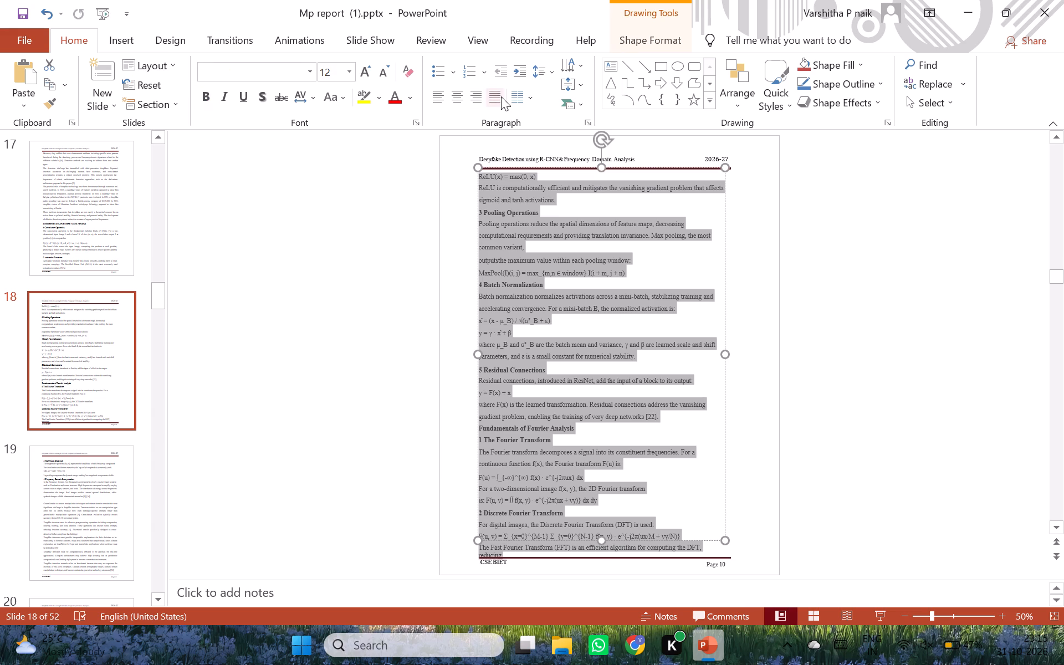
{"action": "left_click", "coordinate": [501, 96]}
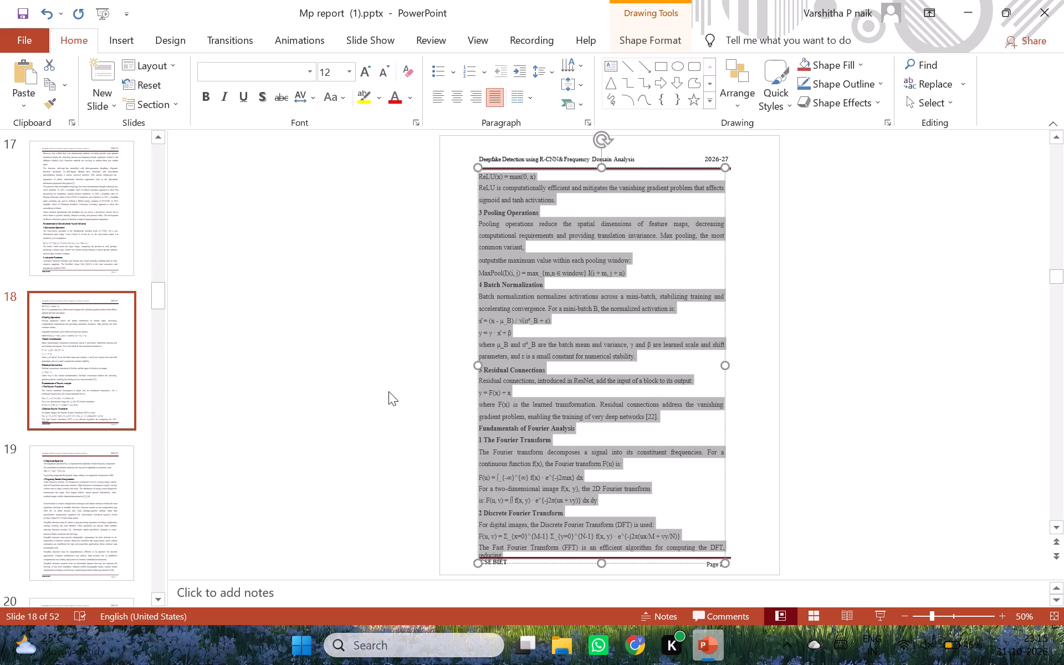
{"action": "left_click", "coordinate": [388, 391]}
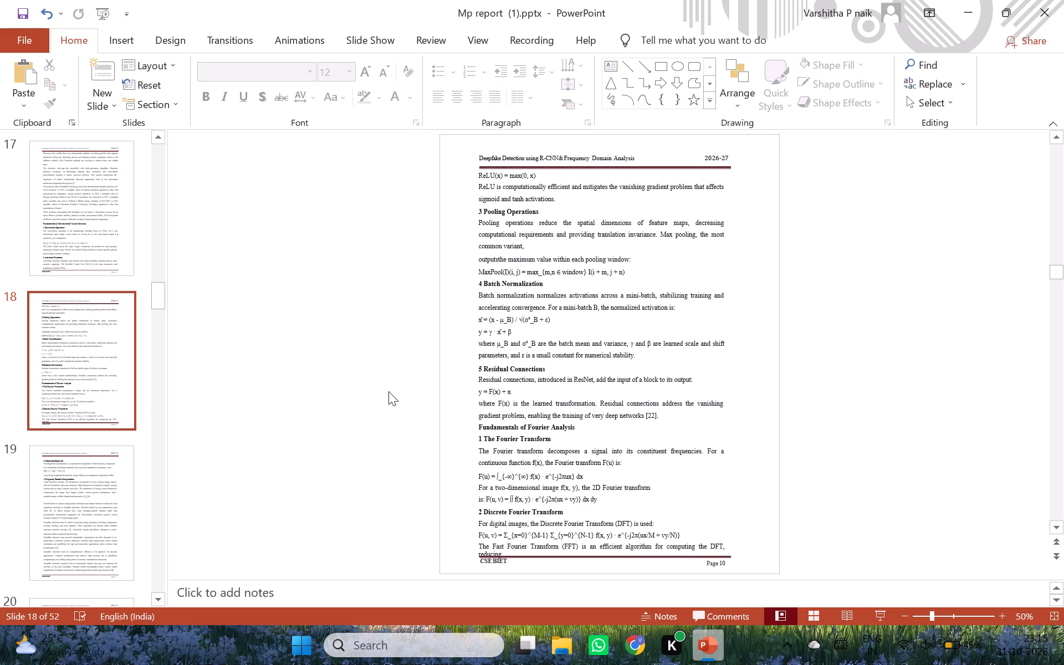
Delete the overflowing word "reducing" and the comma after "DFT" at the end of slide 18's body text.
{"action": "left_click", "coordinate": [524, 551]}
{"action": "scroll", "coordinate": [510, 548], "scroll_direction": "up", "scroll_amount": 4, "text": "ctrl"}
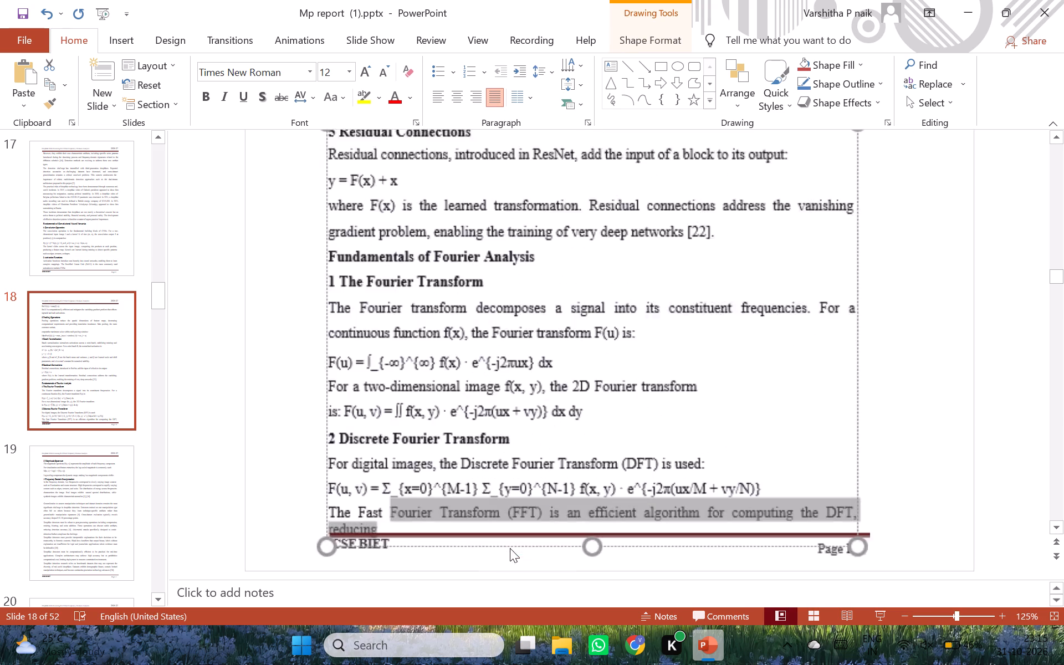
{"action": "left_click", "coordinate": [438, 512]}
{"action": "left_click", "coordinate": [390, 513]}
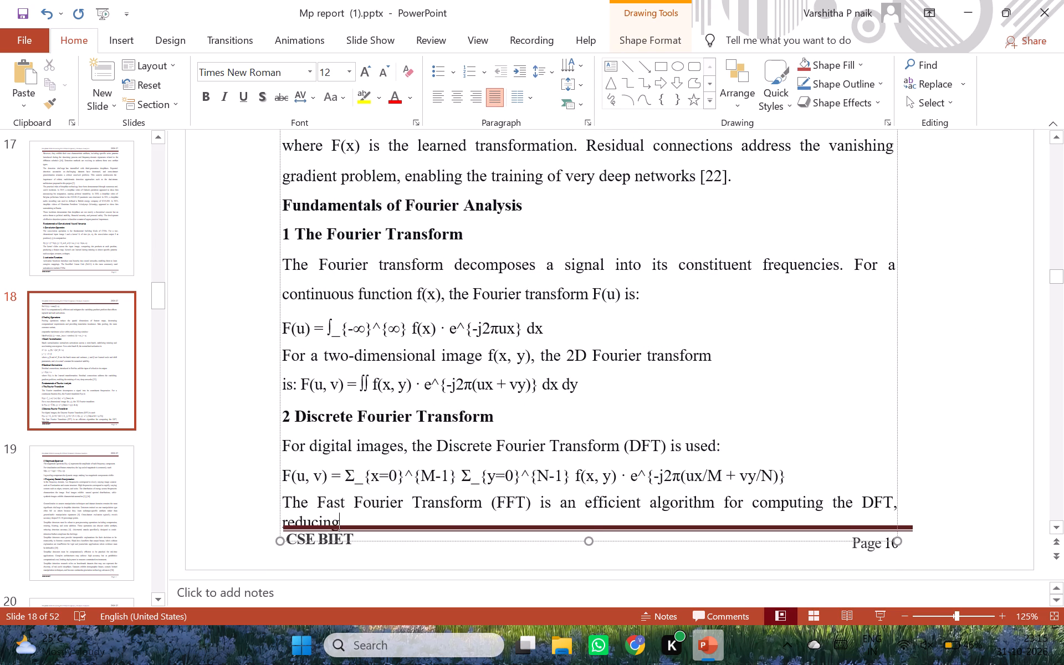
{"action": "left_click_drag", "start_coordinate": [360, 521], "coordinate": [295, 524]}
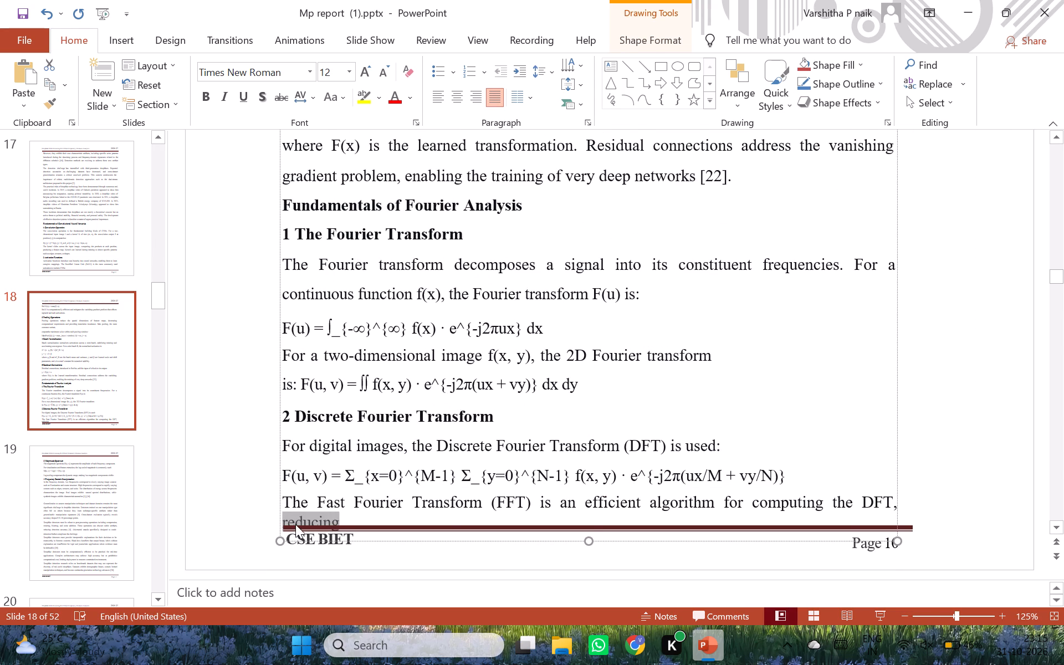
{"action": "key", "text": "BackSpace"}
{"action": "left_click", "coordinate": [252, 513]}
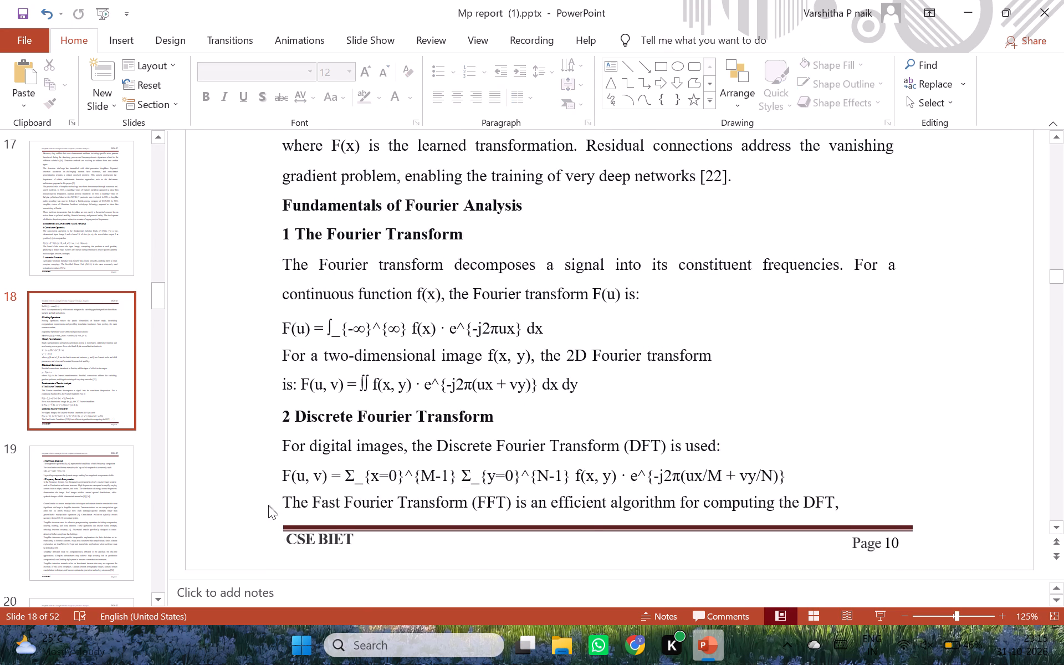
{"action": "left_click", "coordinate": [840, 499]}
{"action": "key", "text": "BackSpace"}
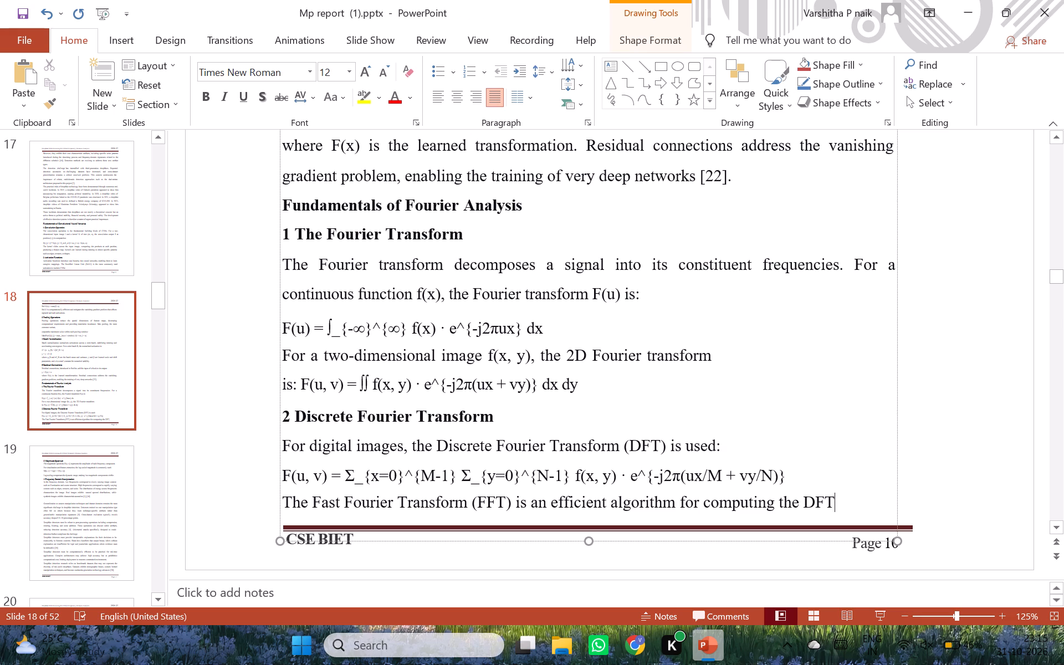
Justify all of the body text on slide 19, beginning "3 Magnitude Spectrum".
{"action": "scroll", "coordinate": [953, 434], "scroll_direction": "down", "scroll_amount": 2, "text": "ctrl"}
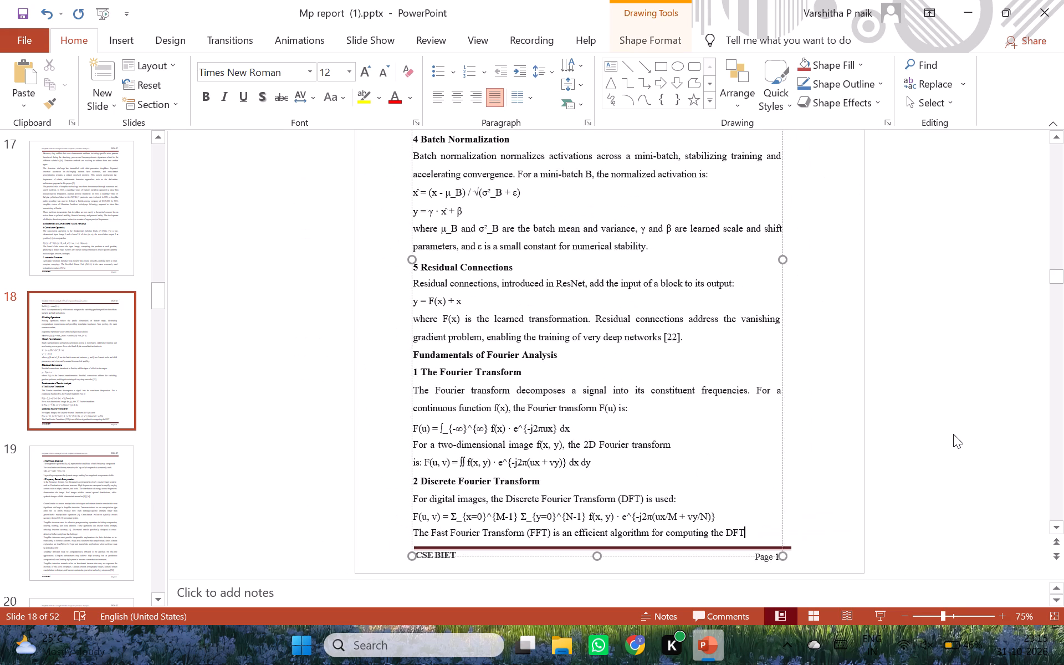
{"action": "scroll", "coordinate": [947, 434], "scroll_direction": "down", "scroll_amount": 2, "text": "ctrl"}
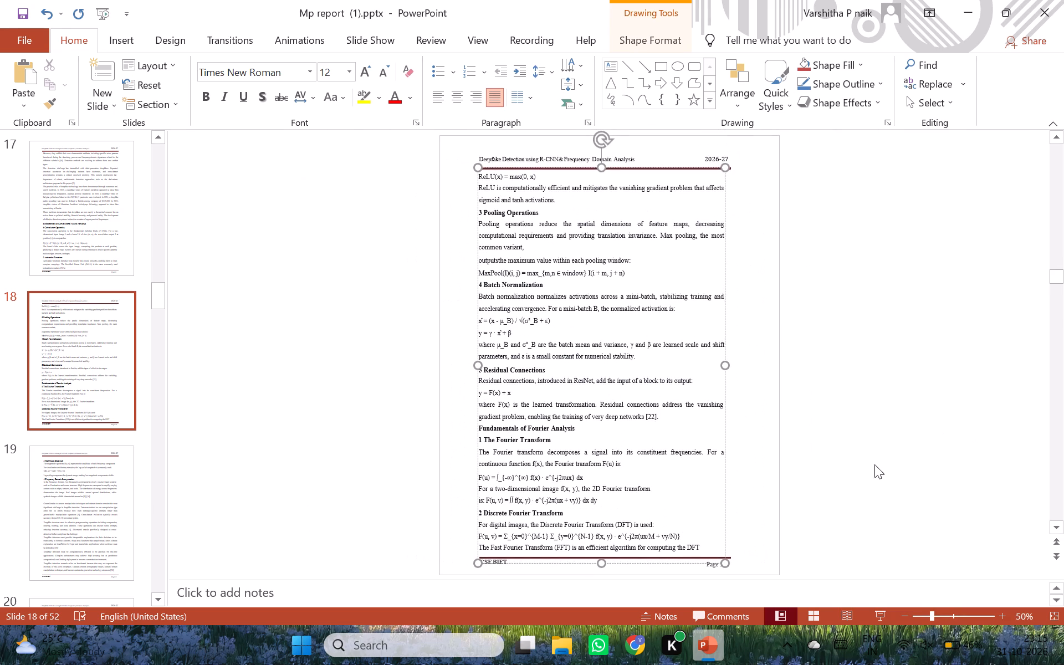
{"action": "left_click", "coordinate": [112, 538]}
{"action": "left_click", "coordinate": [612, 406]}
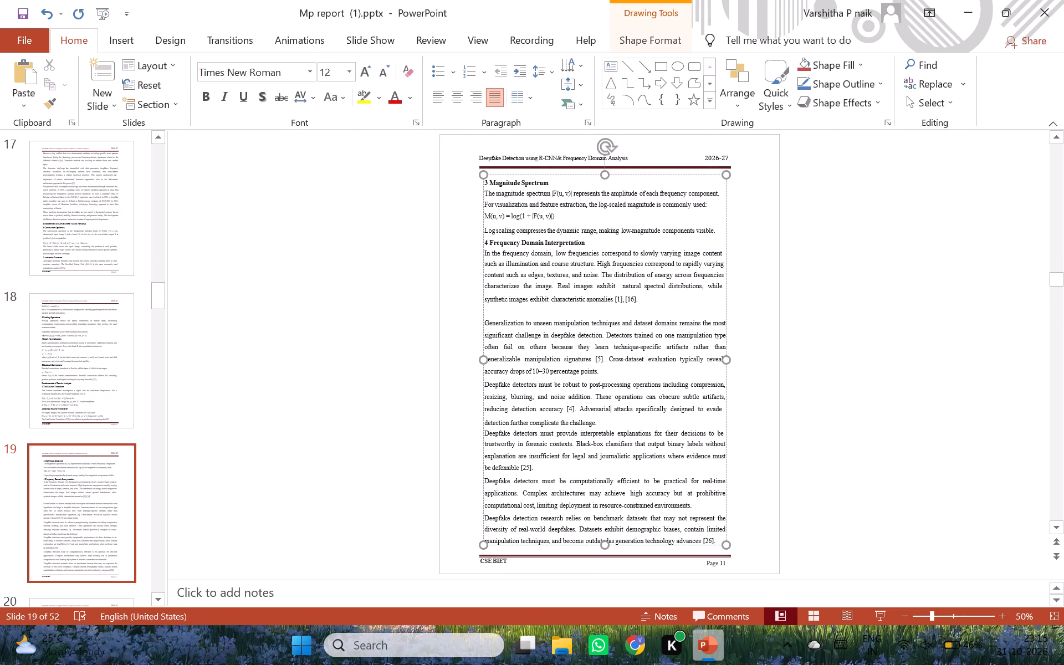
{"action": "key", "text": "ctrl+a"}
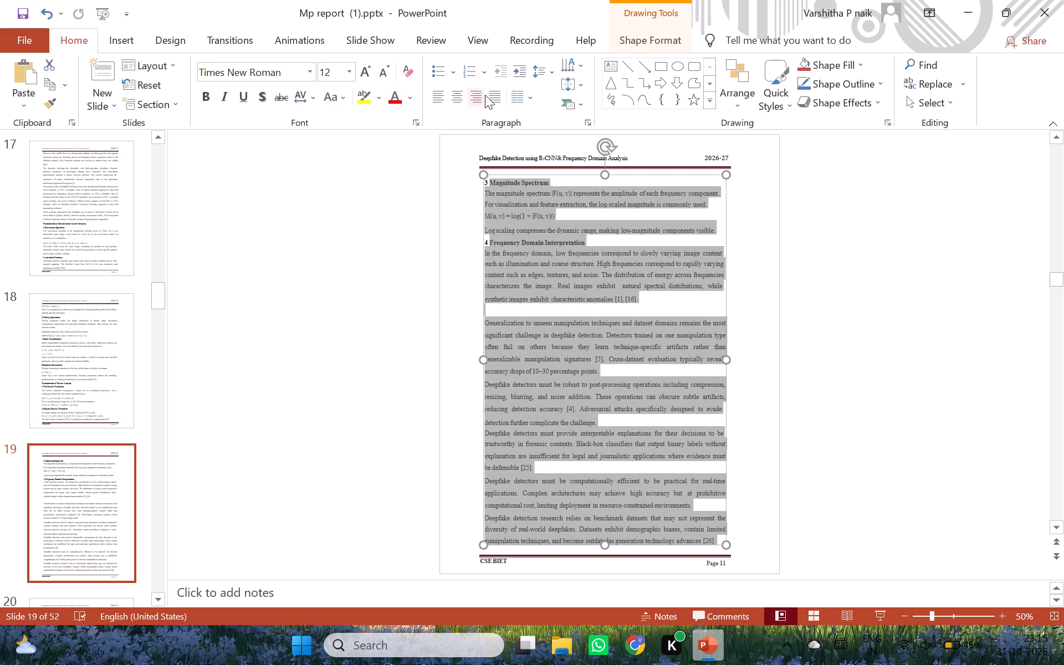
{"action": "left_click", "coordinate": [497, 94]}
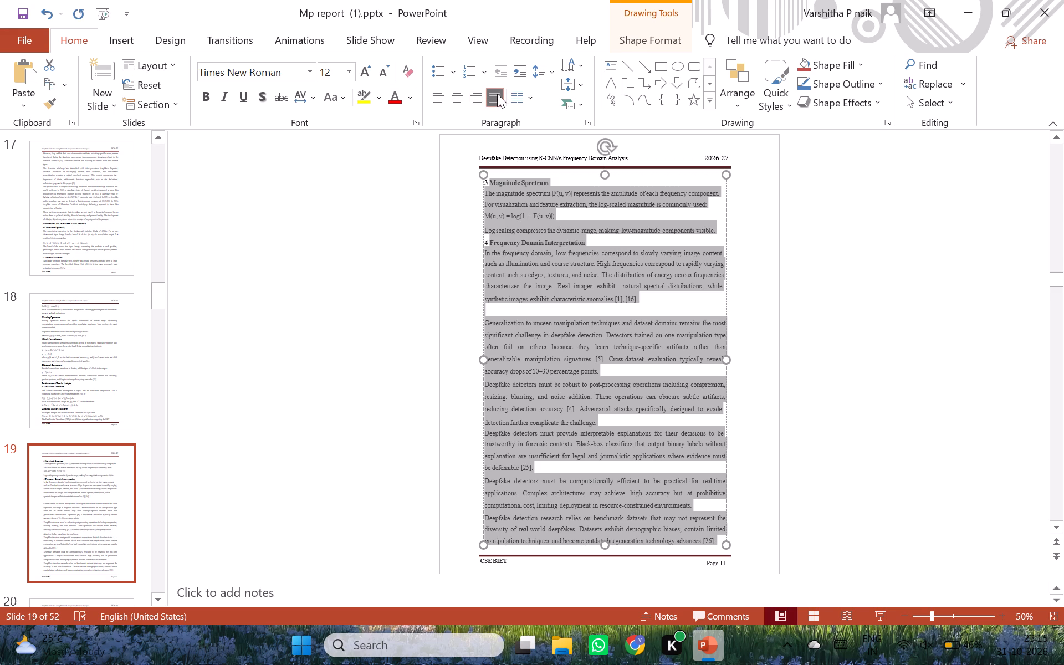
{"action": "scroll", "coordinate": [71, 382], "scroll_direction": "down", "scroll_amount": 4}
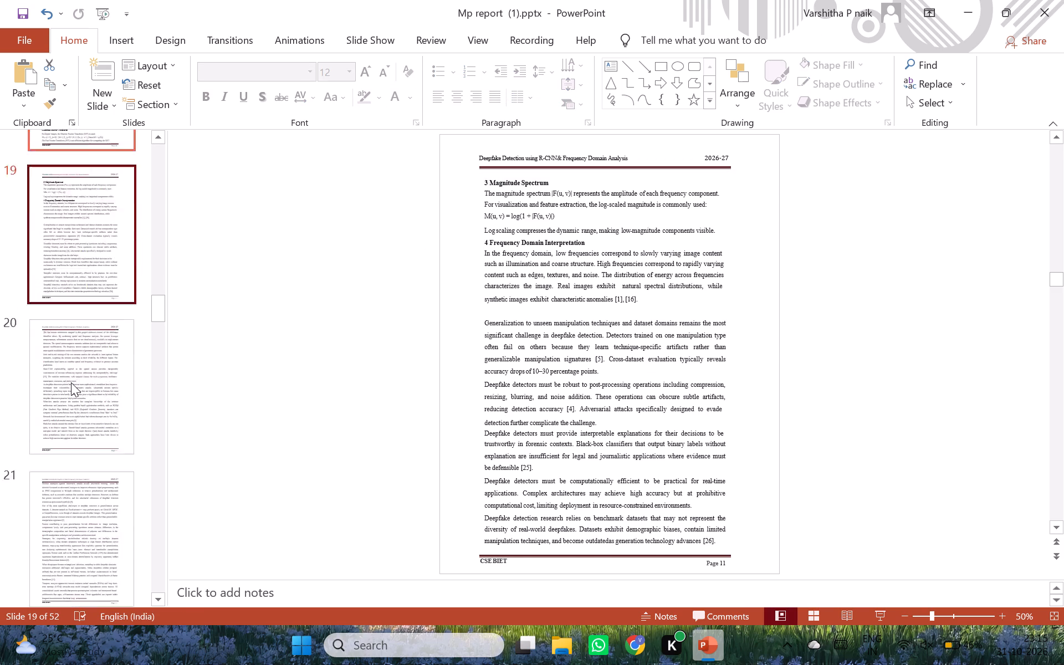
Justify all of the body text on slide 20, beginning "The dual-stream architecture adopted in this project".
{"action": "left_click", "coordinate": [73, 370]}
{"action": "left_click", "coordinate": [606, 375]}
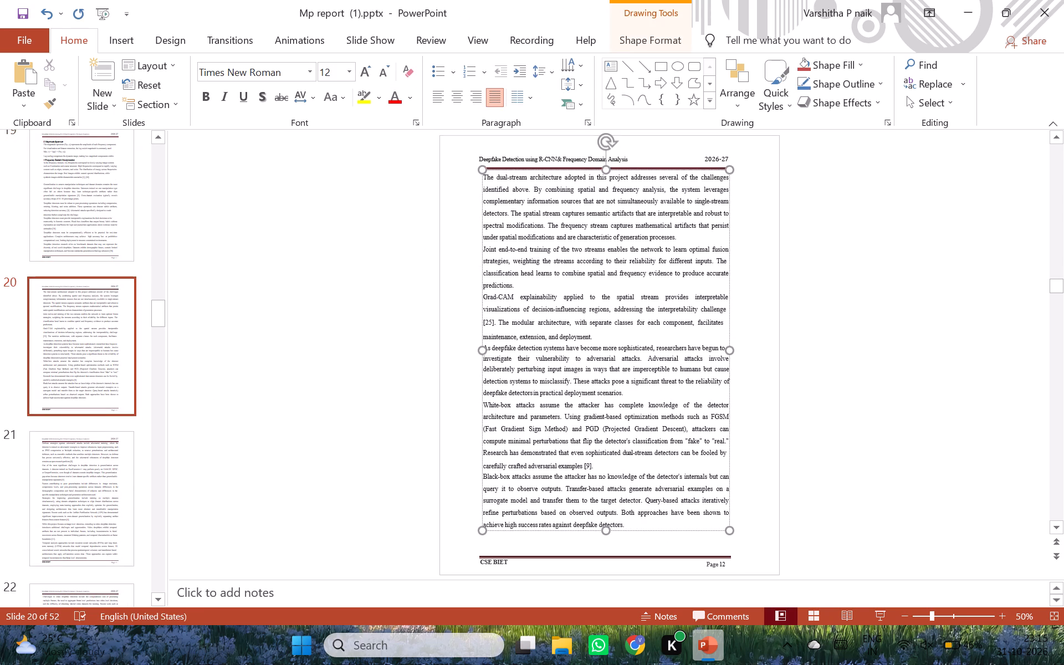
{"action": "key", "text": "ctrl+a"}
{"action": "left_click", "coordinate": [495, 104]}
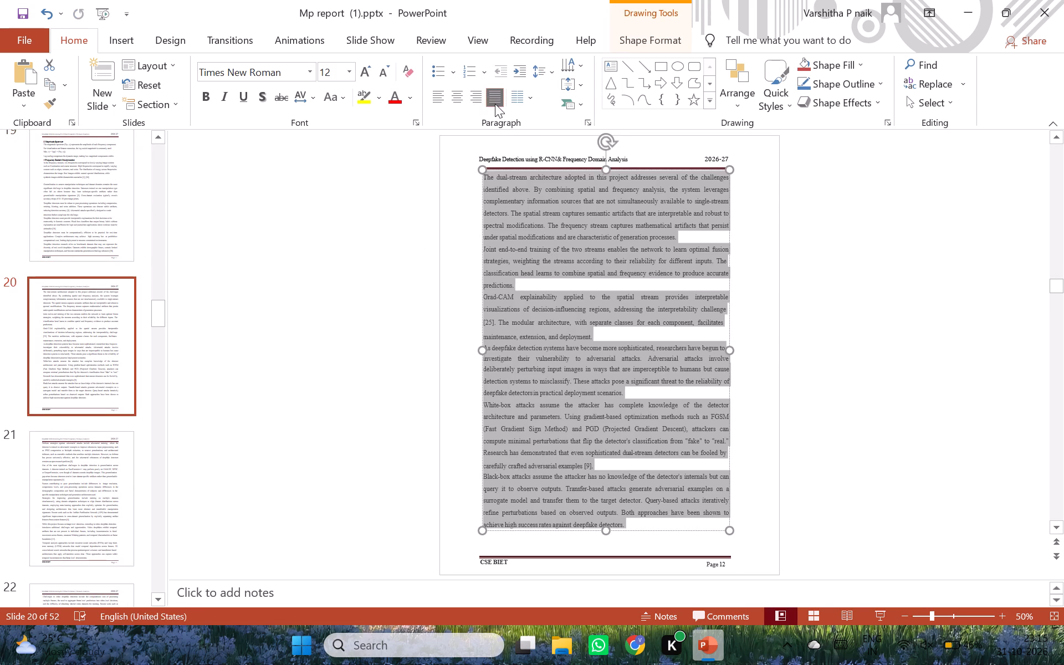
Justify all of the body text on slide 21, beginning "Defense strategies against adversarial attacks".
{"action": "left_click", "coordinate": [107, 489]}
{"action": "left_click", "coordinate": [596, 380]}
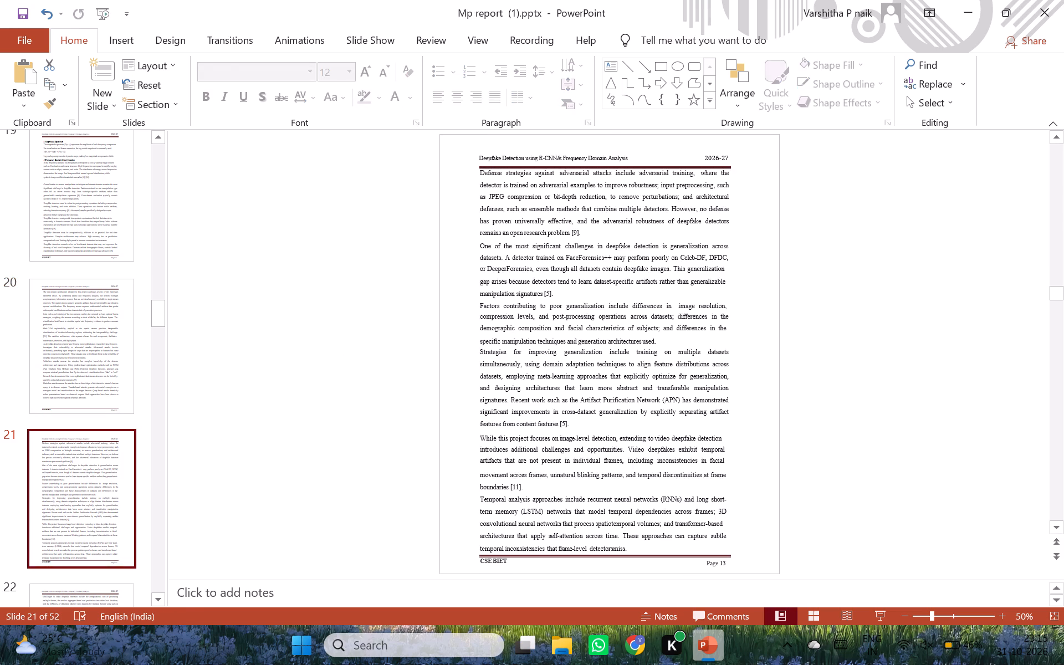
{"action": "key", "text": "ctrl+a"}
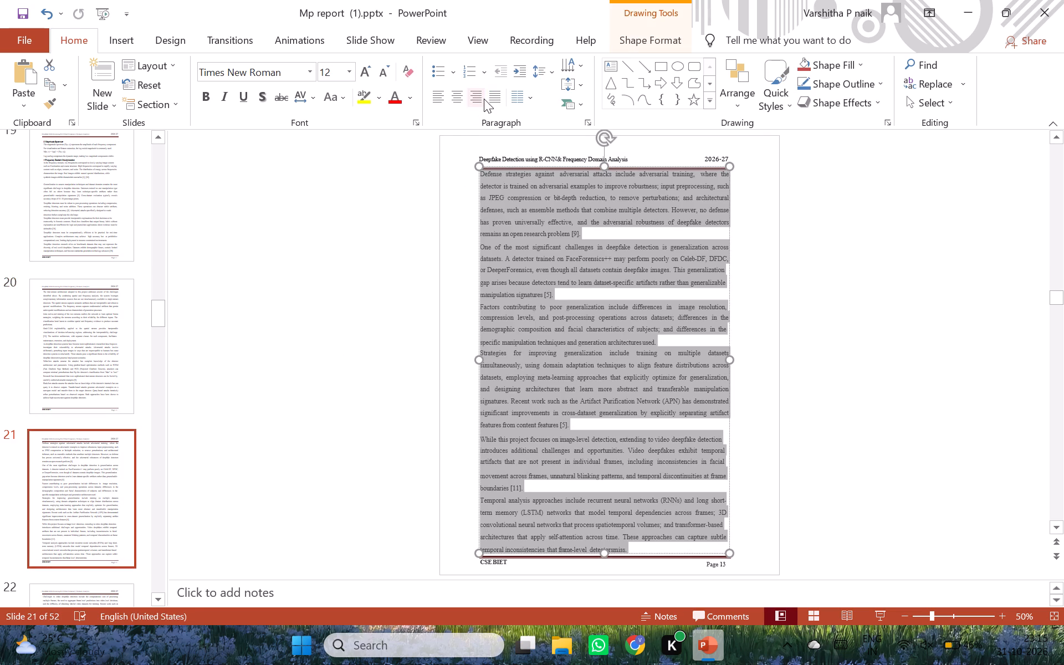
{"action": "left_click", "coordinate": [492, 99]}
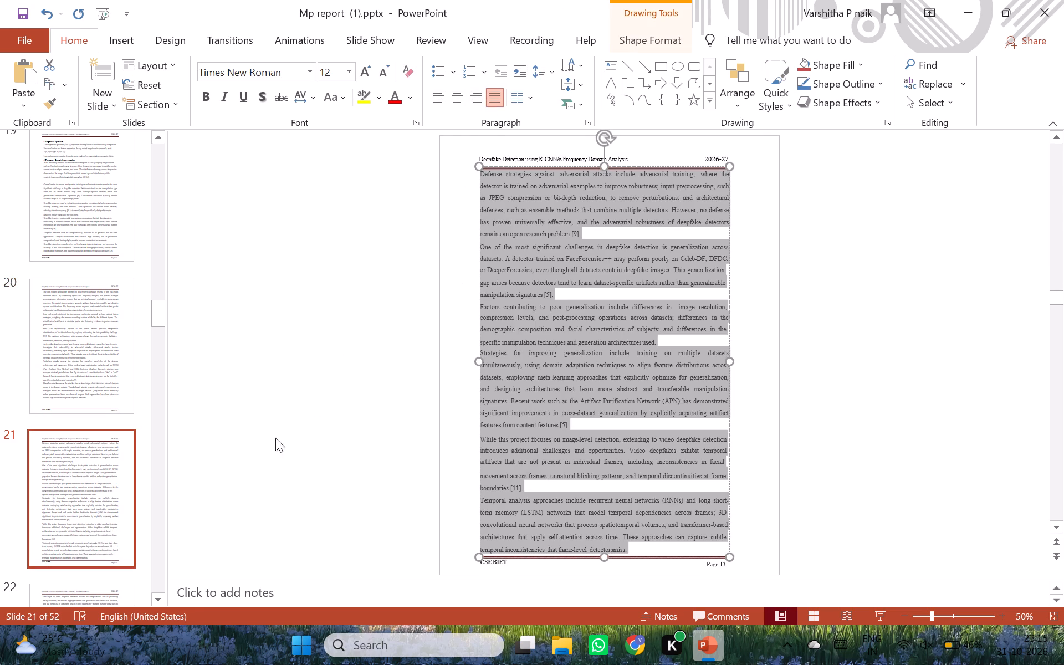
Justify all of the body text on slide 23, beginning "Bias and fairness are critical concerns".
{"action": "scroll", "coordinate": [195, 462], "scroll_direction": "down", "scroll_amount": 2}
{"action": "left_click", "coordinate": [94, 248]}
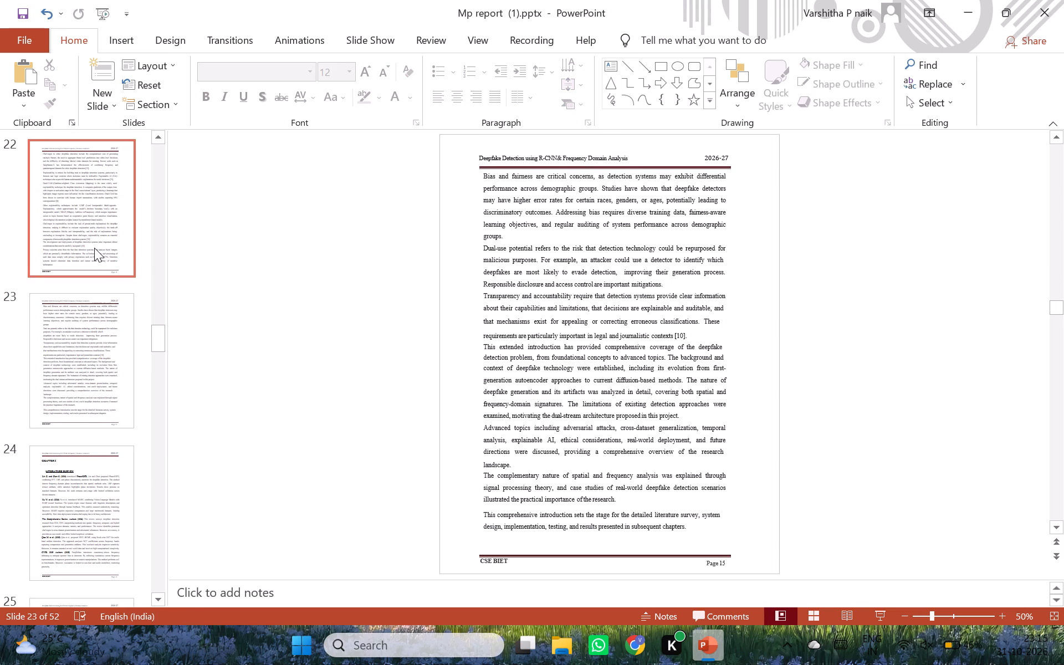
{"action": "left_click", "coordinate": [105, 328]}
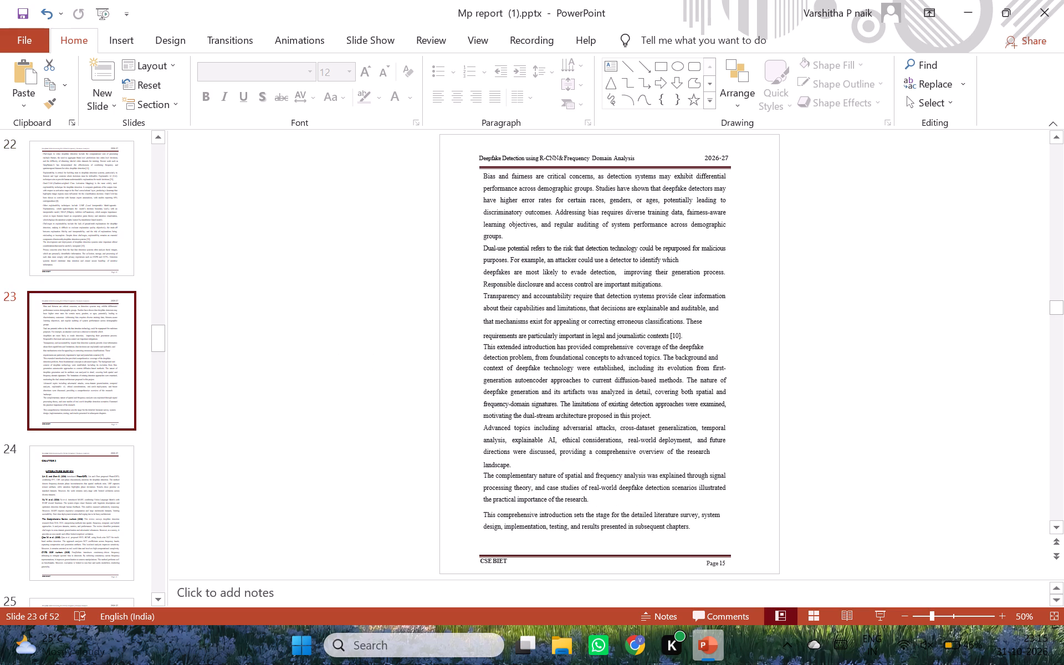
{"action": "left_click", "coordinate": [554, 351]}
{"action": "key", "text": "ctrl+a"}
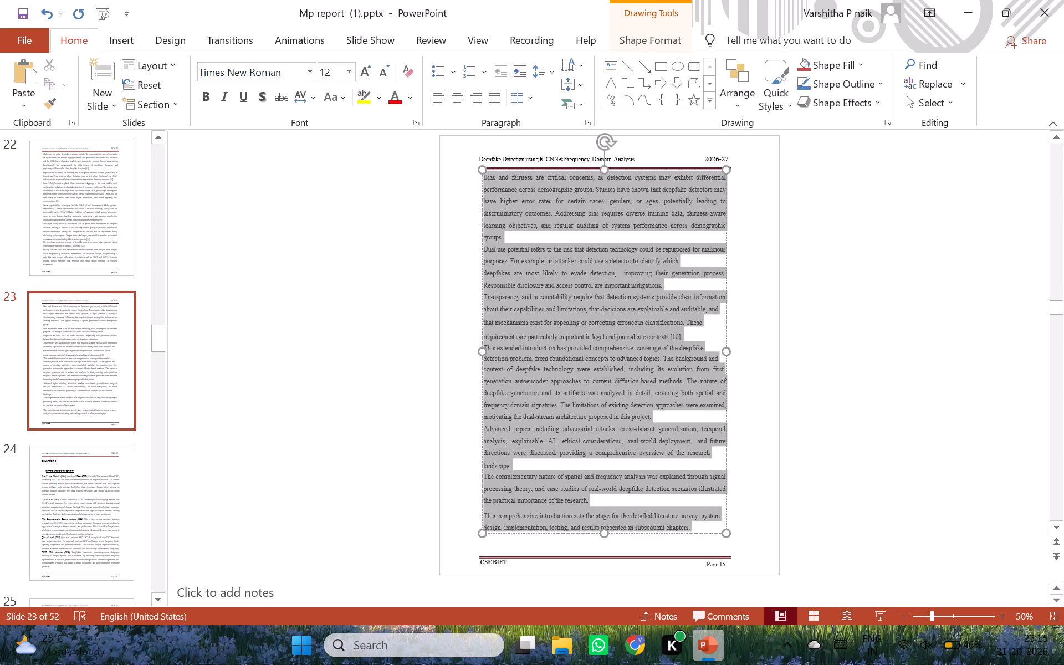
{"action": "left_click", "coordinate": [497, 95]}
Go back to slide 22 and justify all of its body text, beginning "Challenges in video deepfake detection".
{"action": "left_click", "coordinate": [115, 227]}
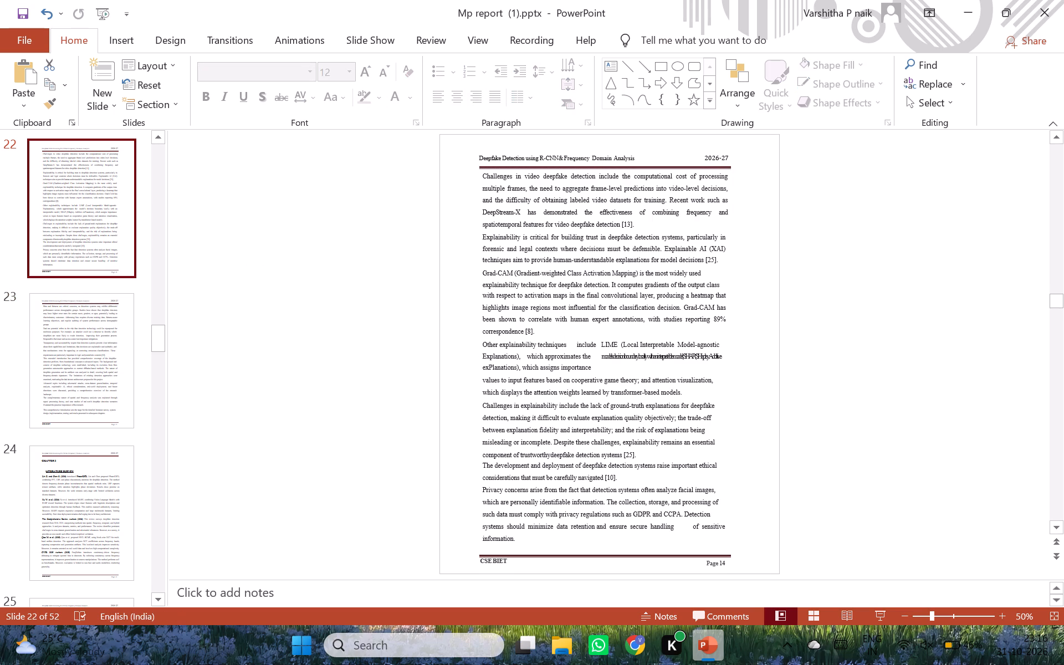
{"action": "left_click", "coordinate": [540, 325]}
{"action": "key", "text": "ctrl+a"}
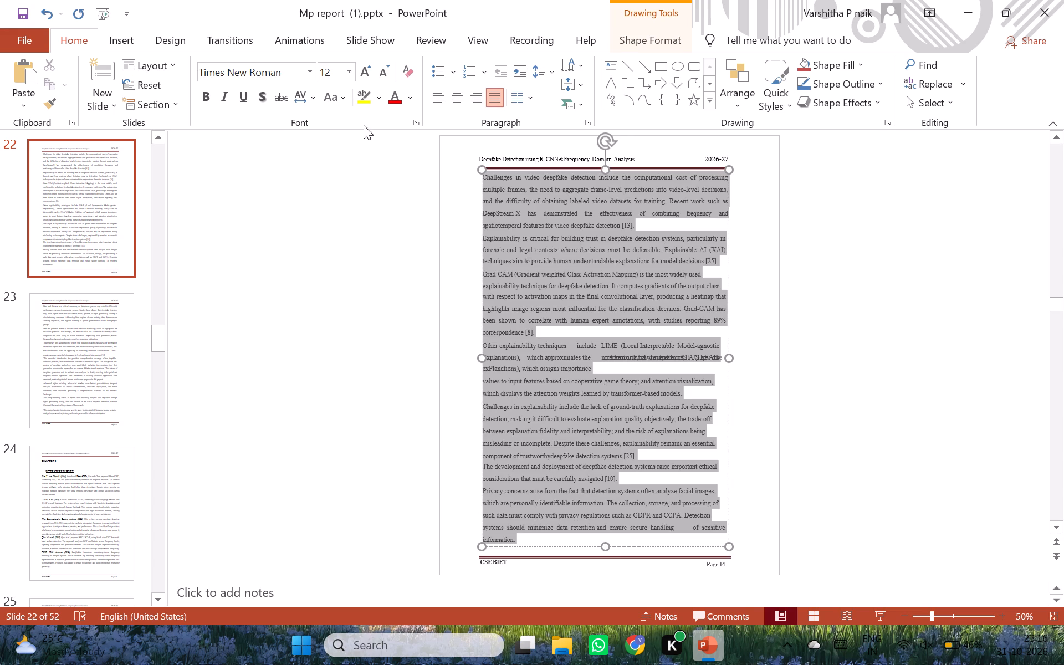
{"action": "left_click", "coordinate": [501, 100]}
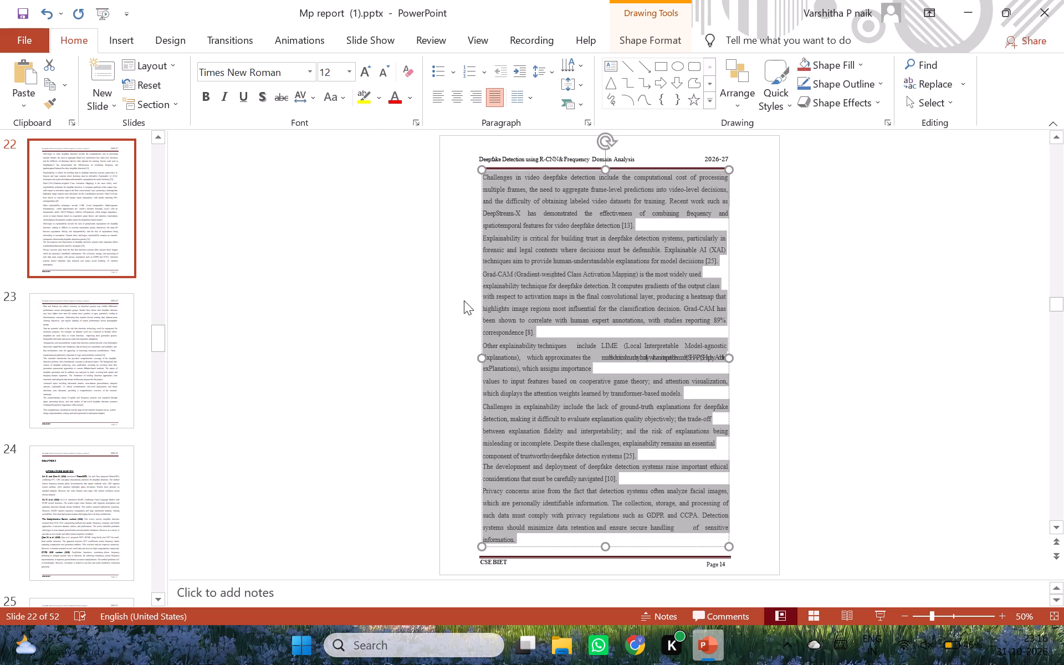
{"action": "left_click", "coordinate": [263, 379]}
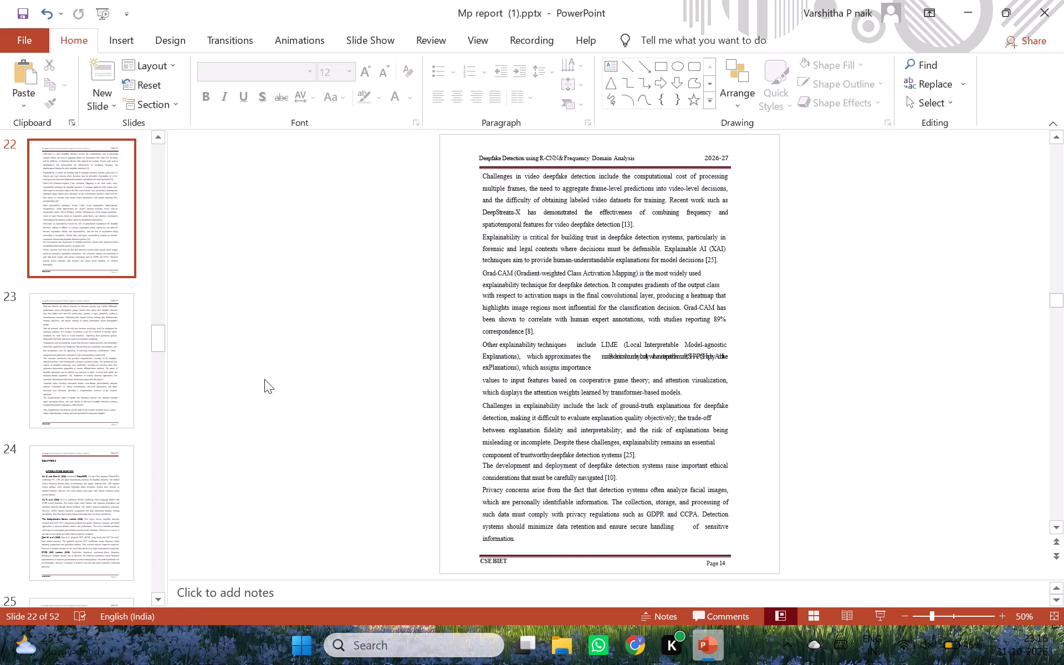
Justify all of the text on slide 24, the Chapter 2 Literature Survey page.
{"action": "left_click", "coordinate": [94, 381]}
{"action": "left_click", "coordinate": [89, 488]}
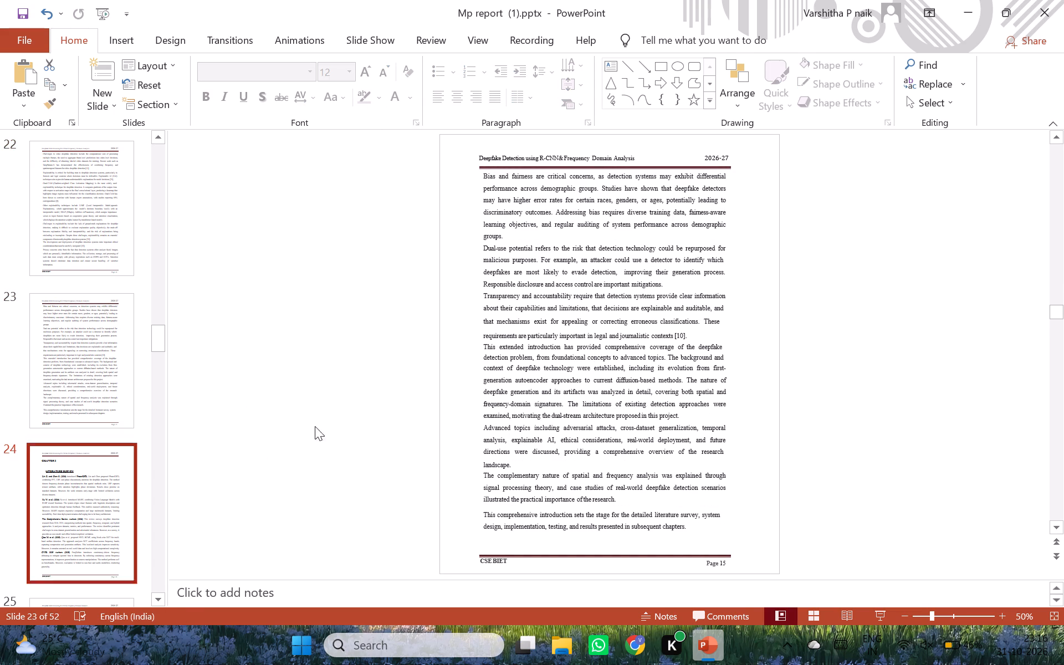
{"action": "left_click", "coordinate": [584, 376]}
{"action": "key", "text": "ctrl+a"}
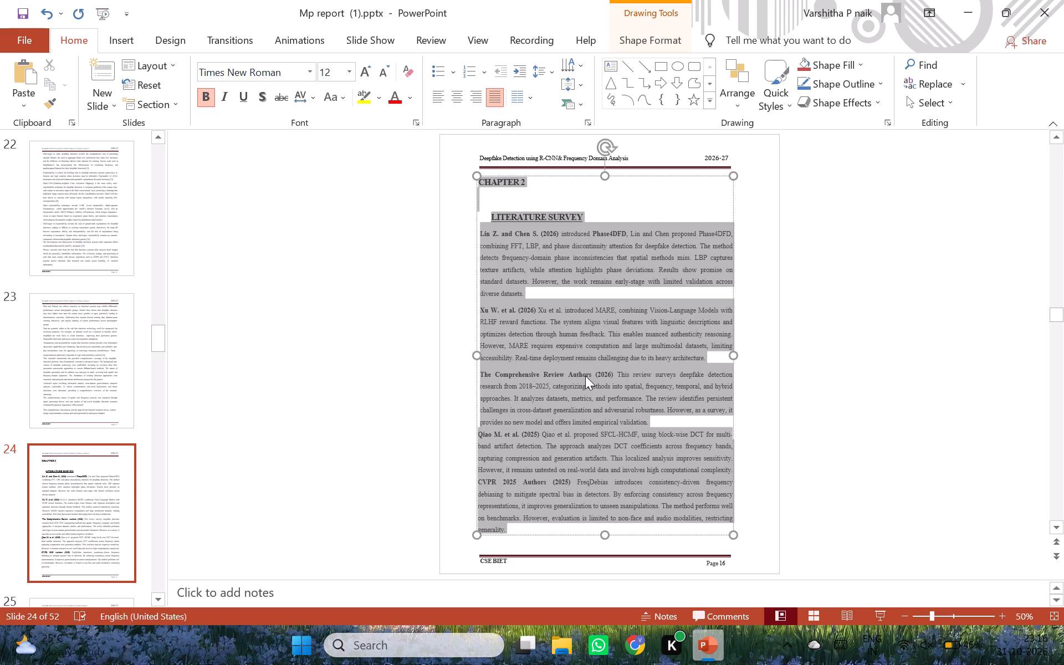
{"action": "left_click", "coordinate": [497, 95]}
{"action": "left_click", "coordinate": [399, 331]}
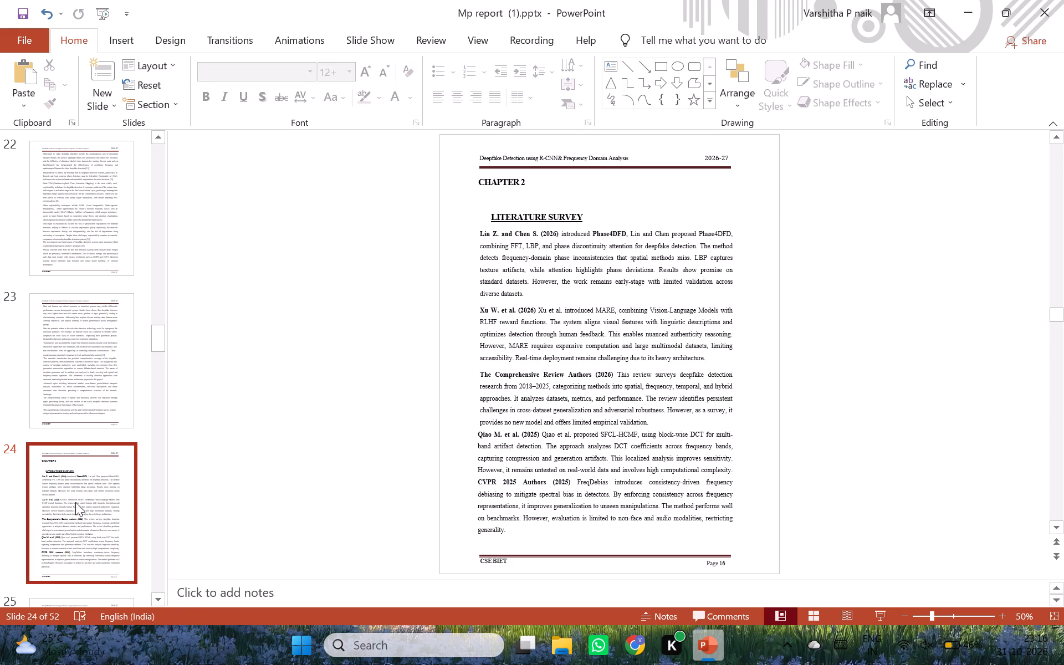
Justify all of the literature survey text on slide 25, beginning "Open Access 2025 (2025) proposed X-FACTS".
{"action": "scroll", "coordinate": [21, 512], "scroll_direction": "down", "scroll_amount": 1}
{"action": "left_click", "coordinate": [60, 548]}
{"action": "left_click", "coordinate": [604, 412]}
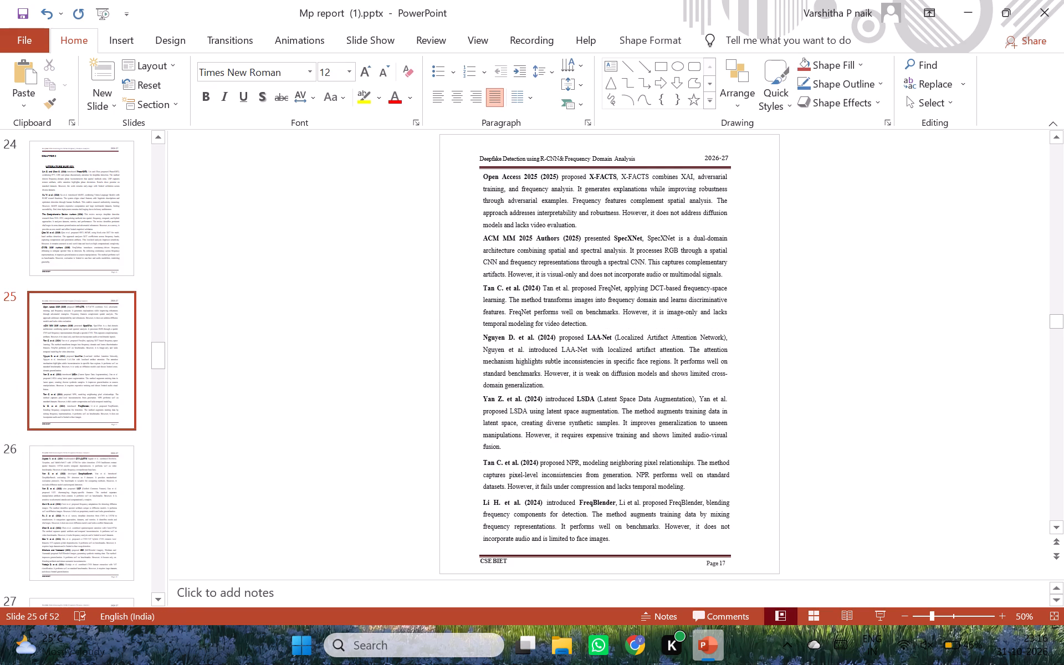
{"action": "key", "text": "ctrl+a"}
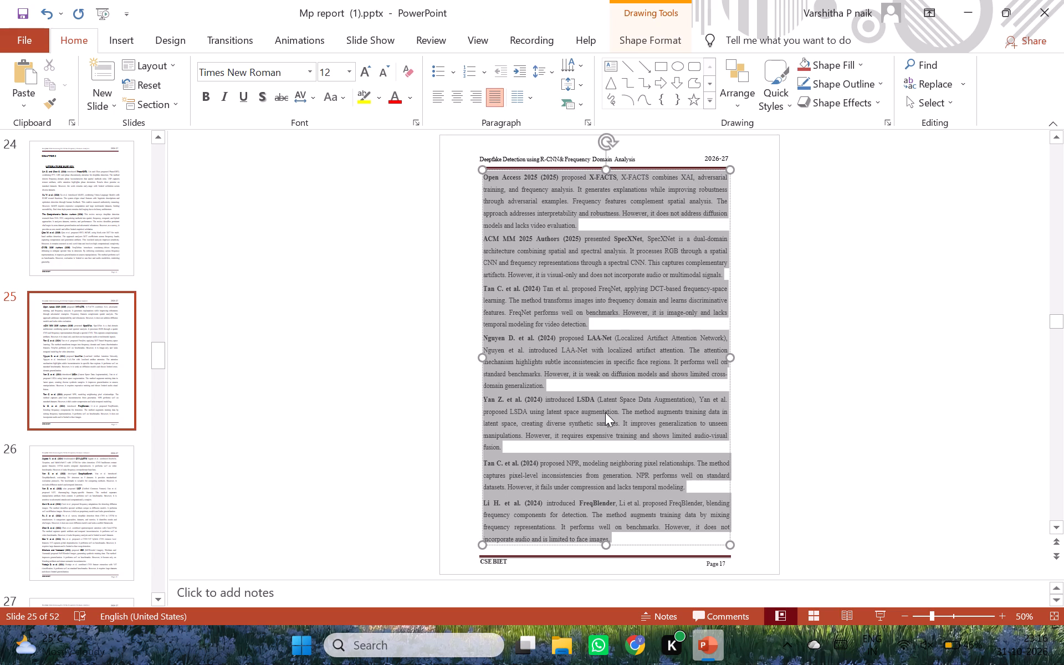
{"action": "left_click", "coordinate": [605, 412]}
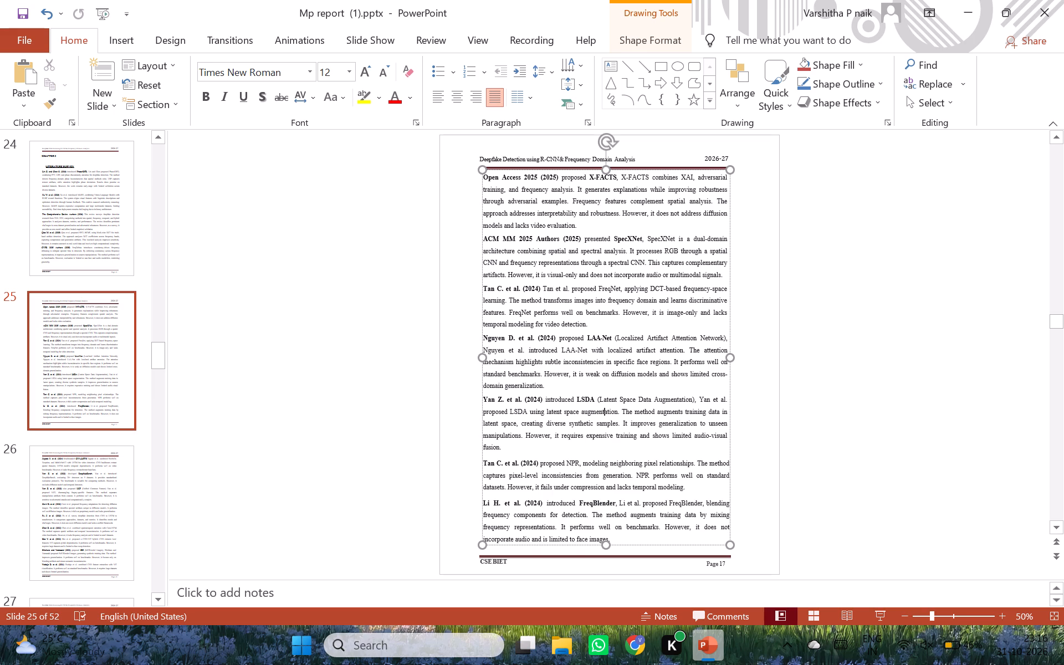
{"action": "left_click", "coordinate": [593, 283]}
{"action": "key", "text": "ctrl+a"}
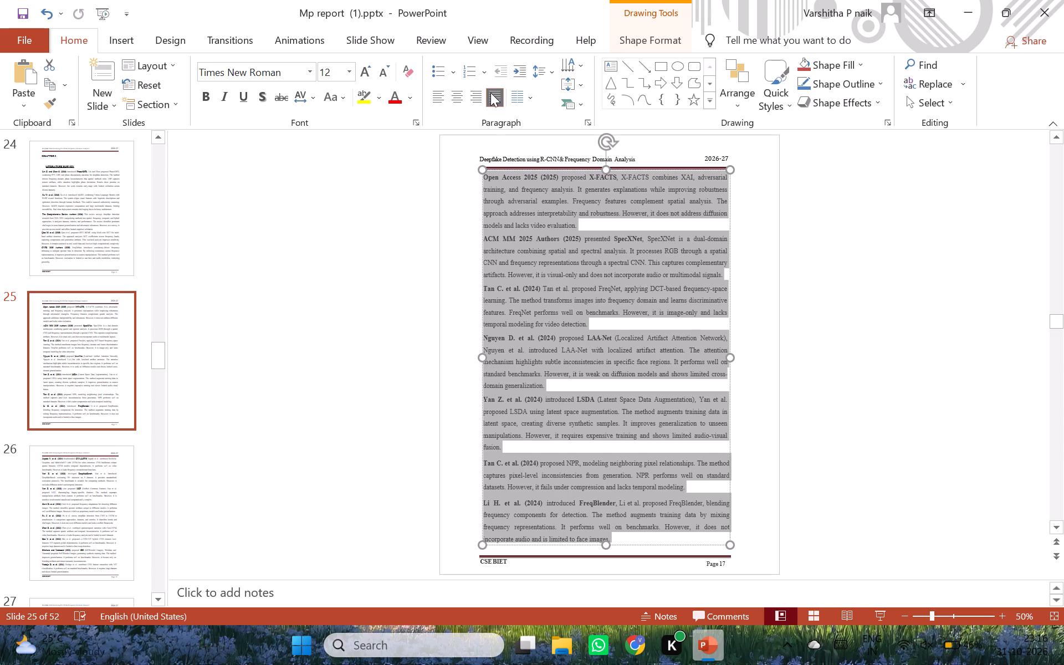
{"action": "left_click", "coordinate": [490, 93]}
{"action": "left_click", "coordinate": [322, 403]}
Check the paragraph alignment of the full literature survey text on slides 26 and 27.
{"action": "left_click", "coordinate": [104, 506]}
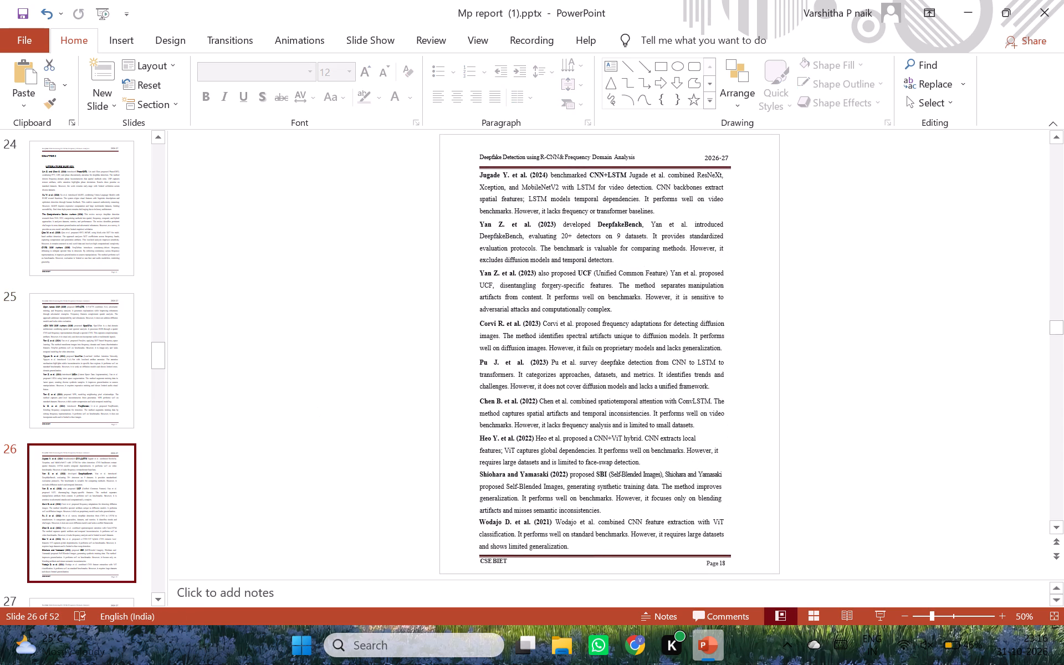
{"action": "left_click", "coordinate": [545, 376]}
{"action": "key", "text": "ctrl+a"}
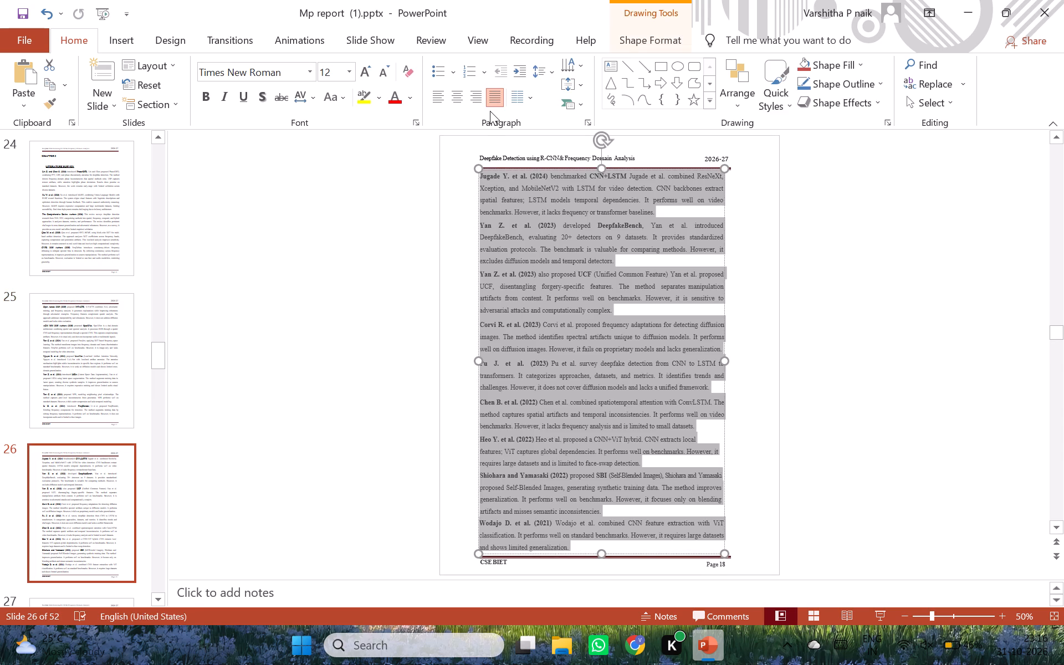
{"action": "left_click", "coordinate": [283, 447]}
{"action": "scroll", "coordinate": [98, 452], "scroll_direction": "down", "scroll_amount": 2}
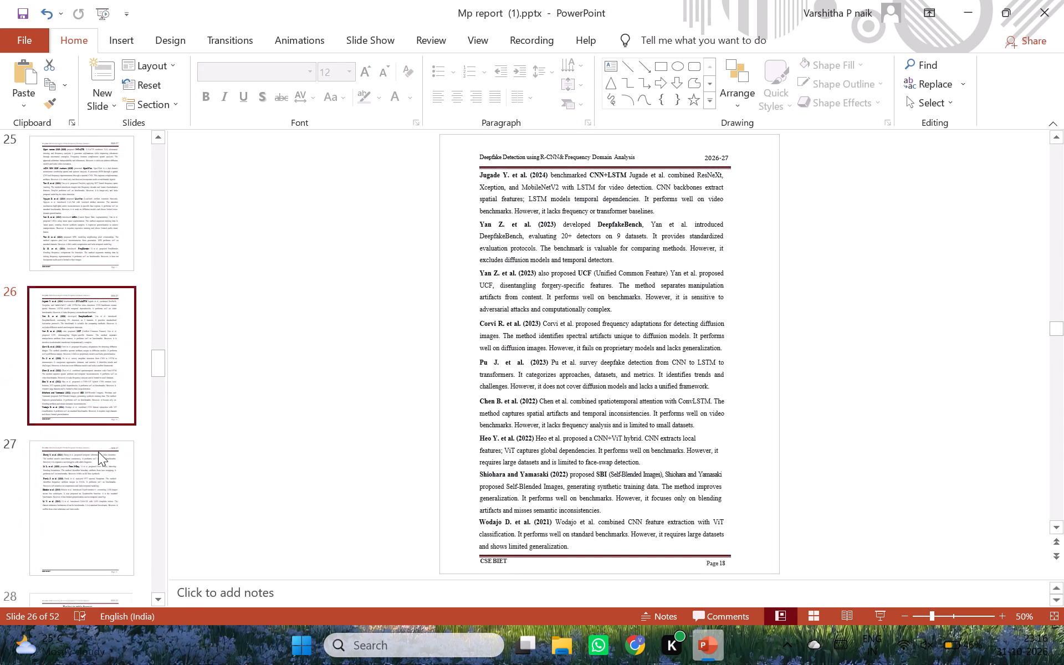
{"action": "scroll", "coordinate": [98, 452], "scroll_direction": "down", "scroll_amount": 1}
{"action": "left_click", "coordinate": [99, 417]}
{"action": "left_click", "coordinate": [607, 354]}
{"action": "key", "text": "ctrl+a"}
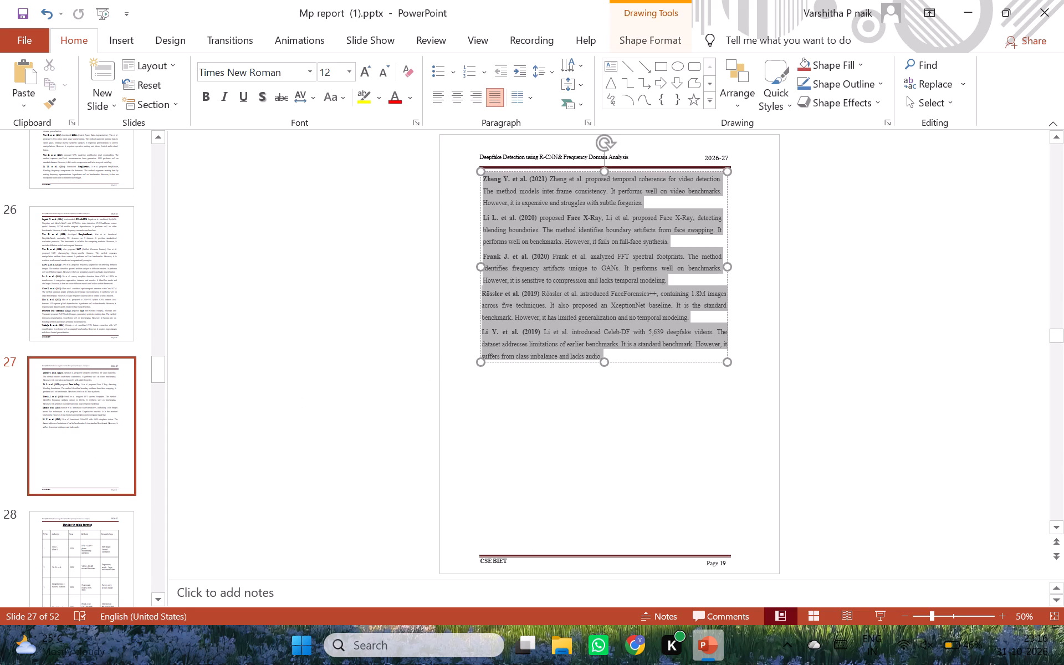
{"action": "left_click", "coordinate": [306, 413]}
Justify the paragraph under the "Literature Review Summary" heading on slide 32.
{"action": "scroll", "coordinate": [103, 526], "scroll_direction": "down", "scroll_amount": 2}
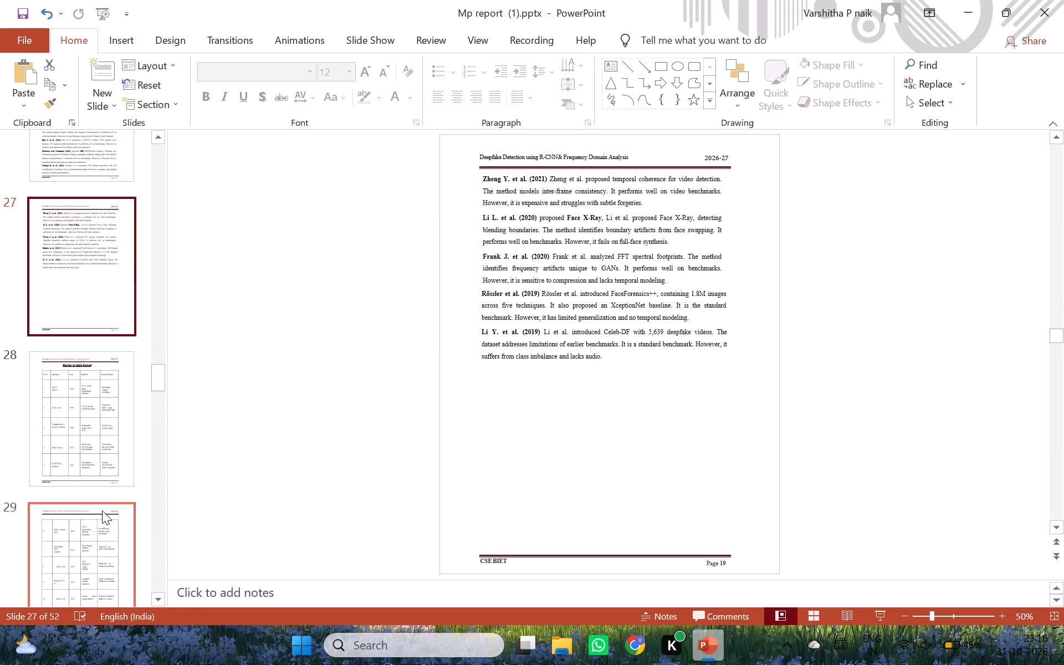
{"action": "scroll", "coordinate": [1, 492], "scroll_direction": "down", "scroll_amount": 2}
{"action": "scroll", "coordinate": [73, 530], "scroll_direction": "down", "scroll_amount": 2}
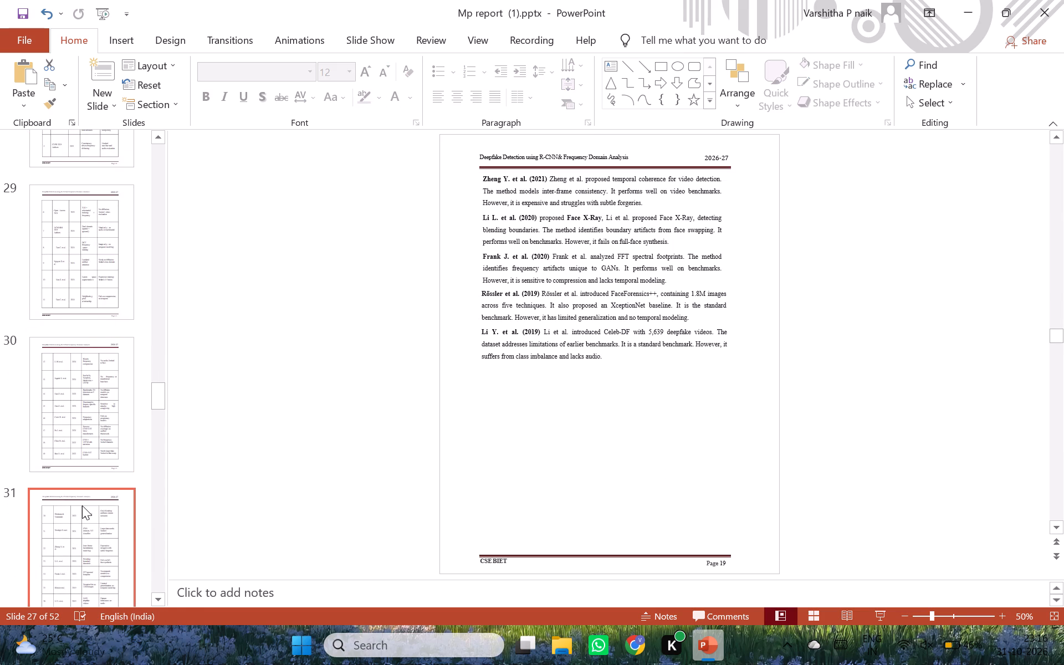
{"action": "scroll", "coordinate": [83, 505], "scroll_direction": "down", "scroll_amount": 3}
{"action": "left_click", "coordinate": [89, 460]}
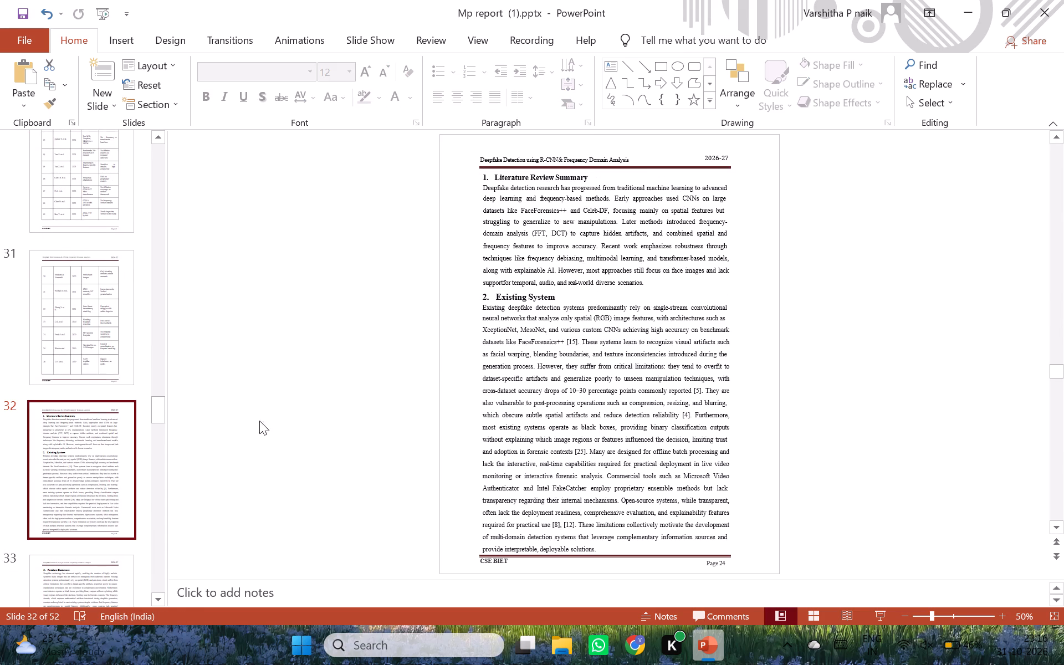
{"action": "left_click", "coordinate": [582, 248]}
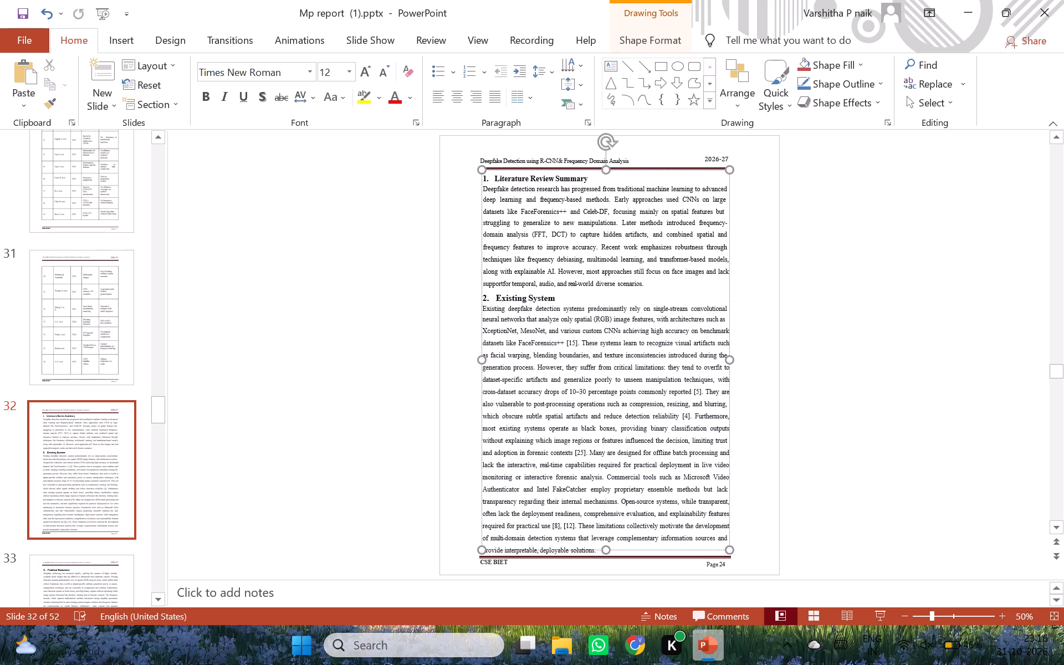
{"action": "scroll", "coordinate": [593, 300], "scroll_direction": "up", "scroll_amount": 4, "text": "ctrl"}
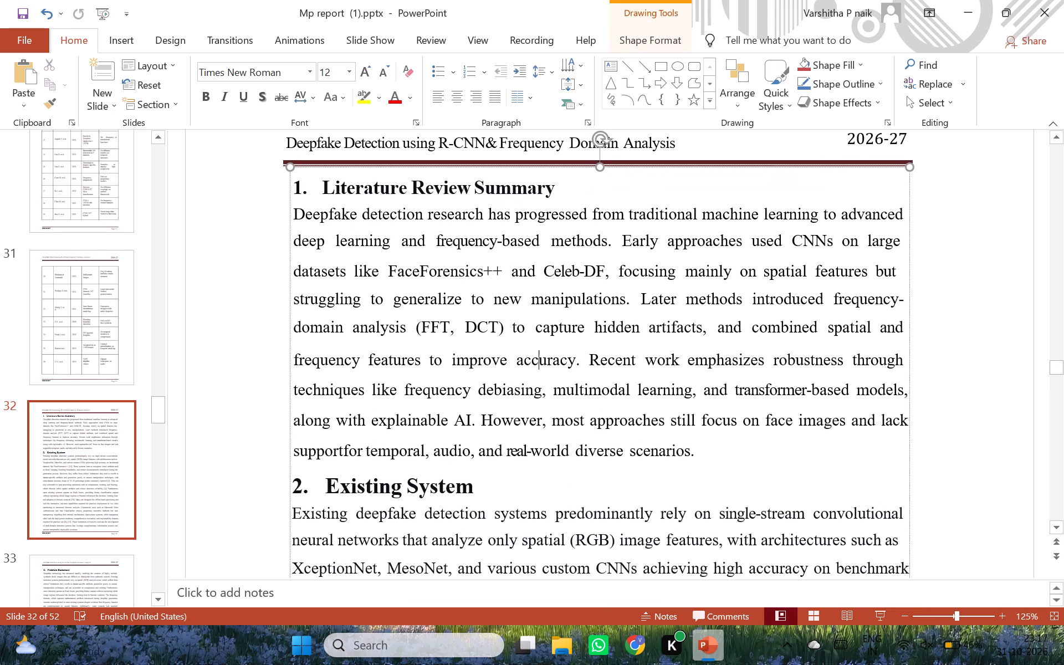
{"action": "left_click", "coordinate": [291, 211]}
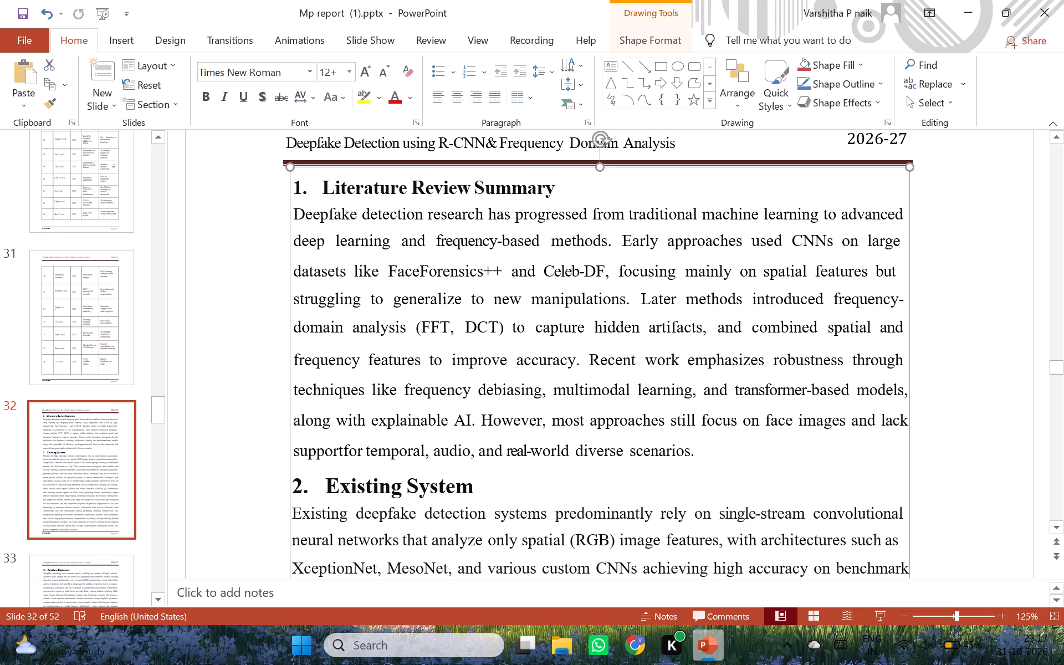
{"action": "left_click_drag", "start_coordinate": [295, 211], "coordinate": [710, 450]}
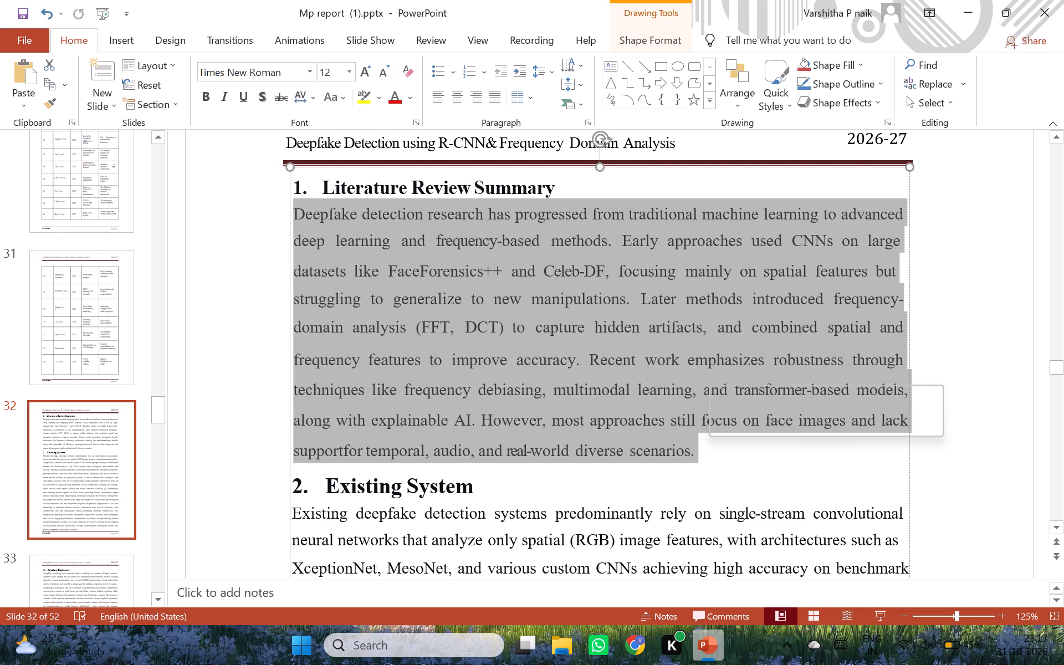
{"action": "left_click", "coordinate": [498, 100]}
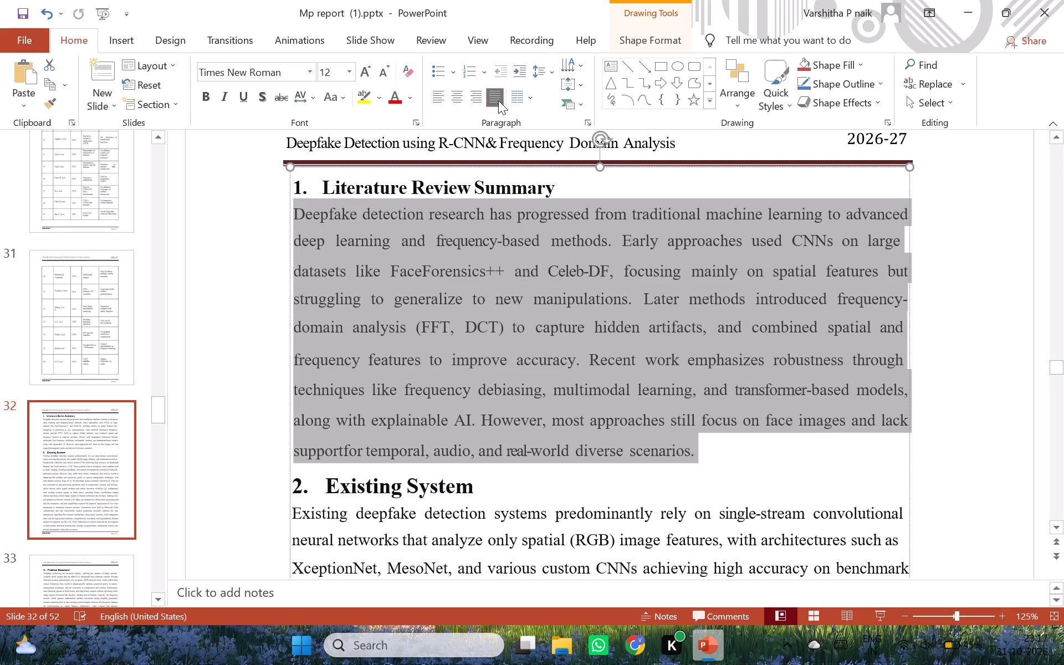
{"action": "key", "text": "ctrl+c"}
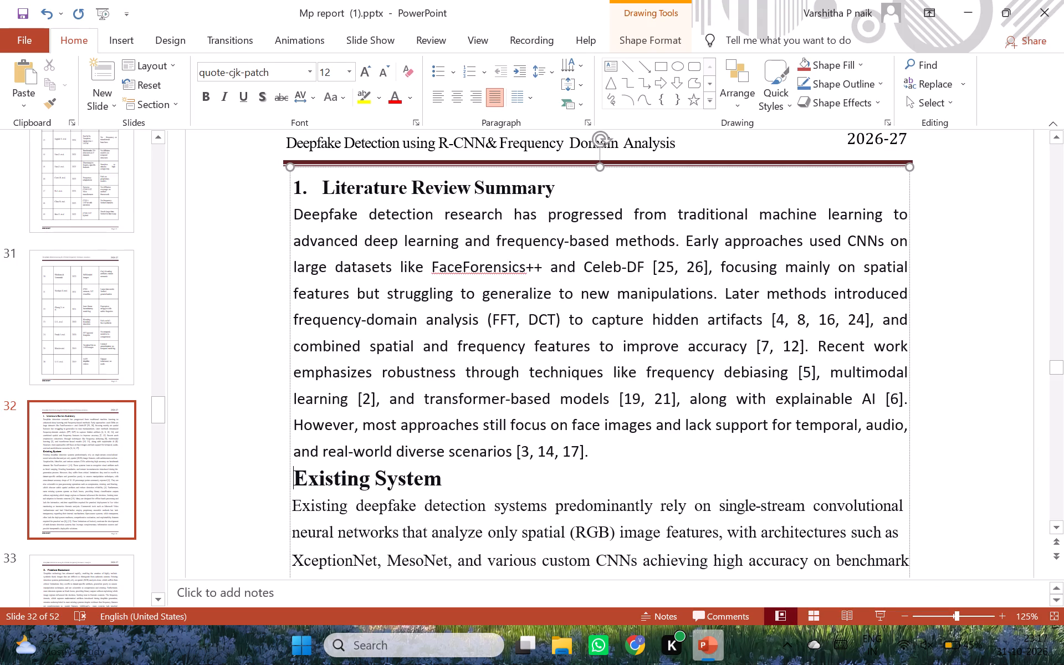
Set the font of the cited Literature Review Summary paragraph to Times New Roman.
{"action": "left_click_drag", "start_coordinate": [294, 210], "coordinate": [633, 441]}
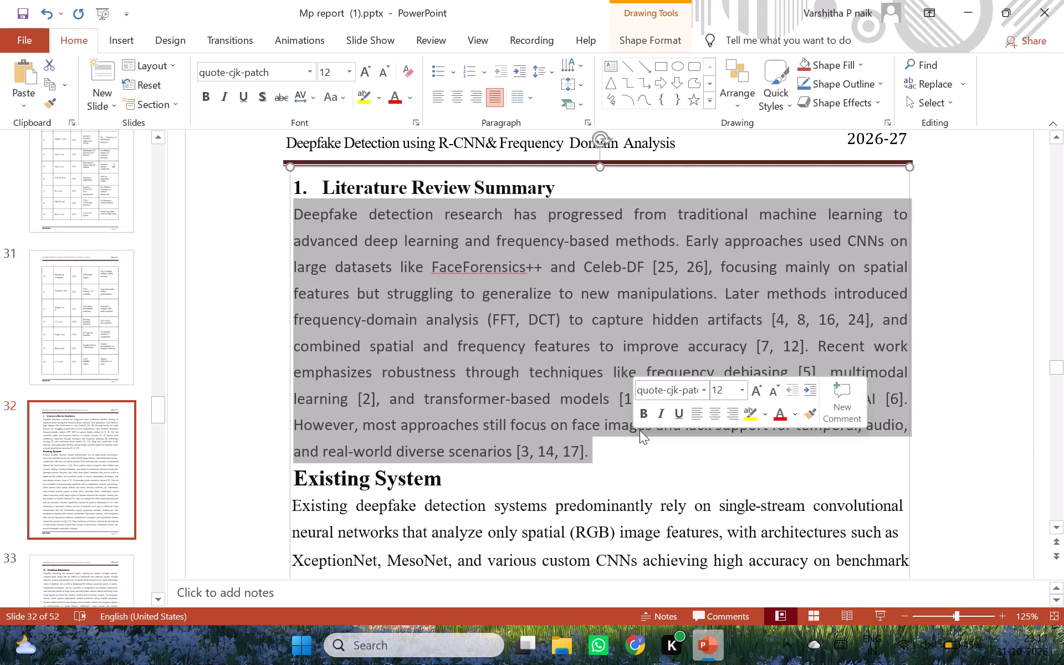
{"action": "left_click", "coordinate": [662, 395]}
{"action": "type", "text": "tim"}
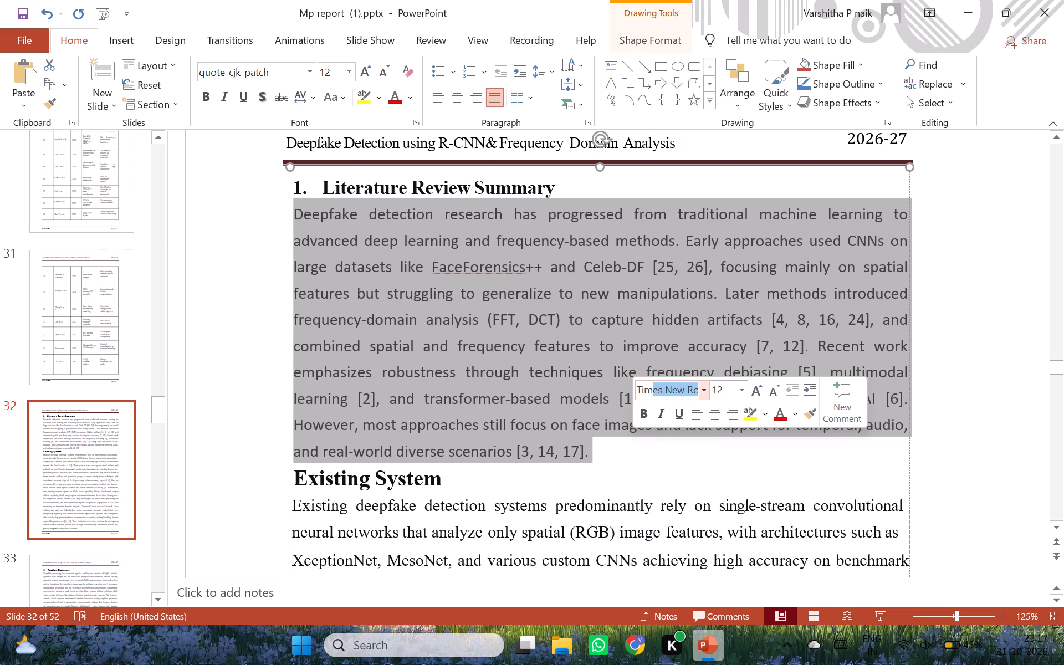
{"action": "key", "text": "Return"}
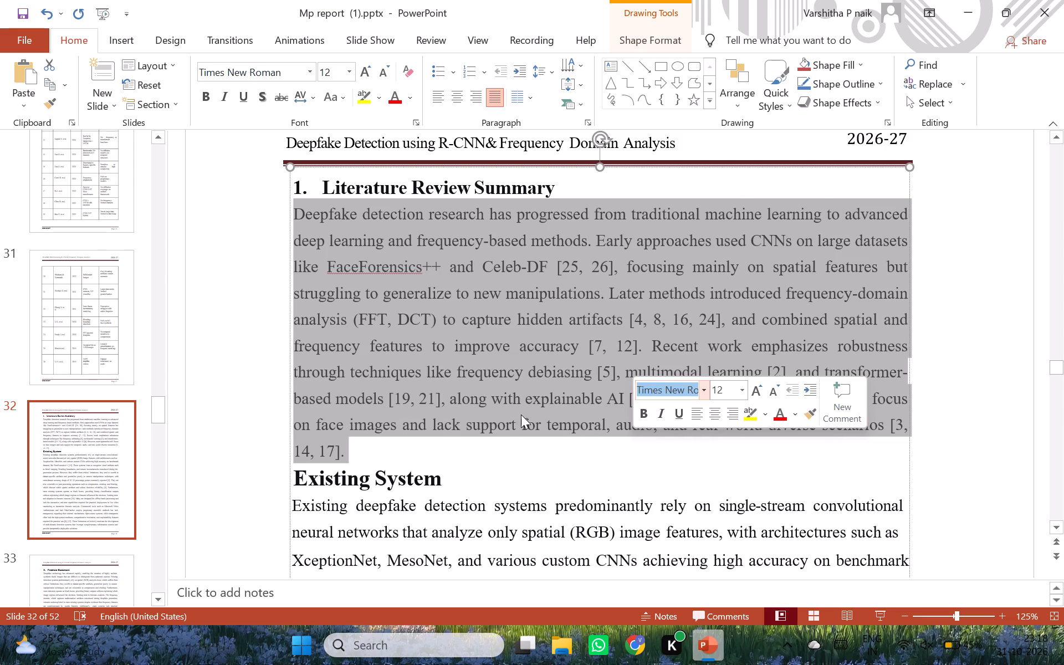
{"action": "left_click", "coordinate": [521, 440]}
Justify all of the text under the "Proposed System" heading on slide 33.
{"action": "scroll", "coordinate": [664, 435], "scroll_direction": "down", "scroll_amount": 5}
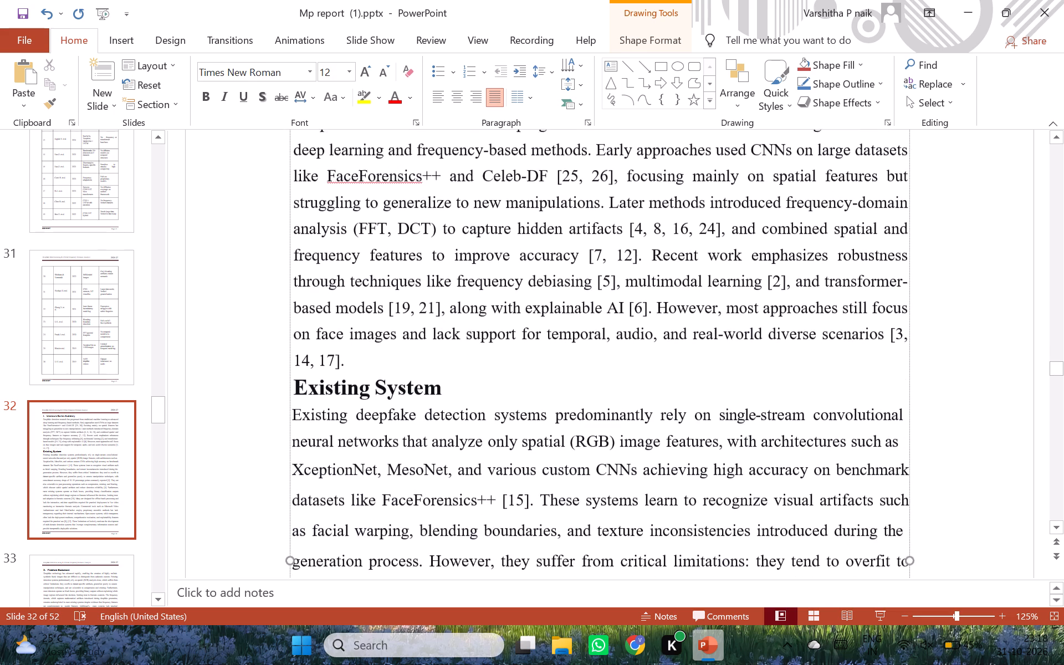
{"action": "scroll", "coordinate": [666, 437], "scroll_direction": "down", "scroll_amount": 2, "text": "ctrl"}
{"action": "scroll", "coordinate": [667, 438], "scroll_direction": "down", "scroll_amount": 6}
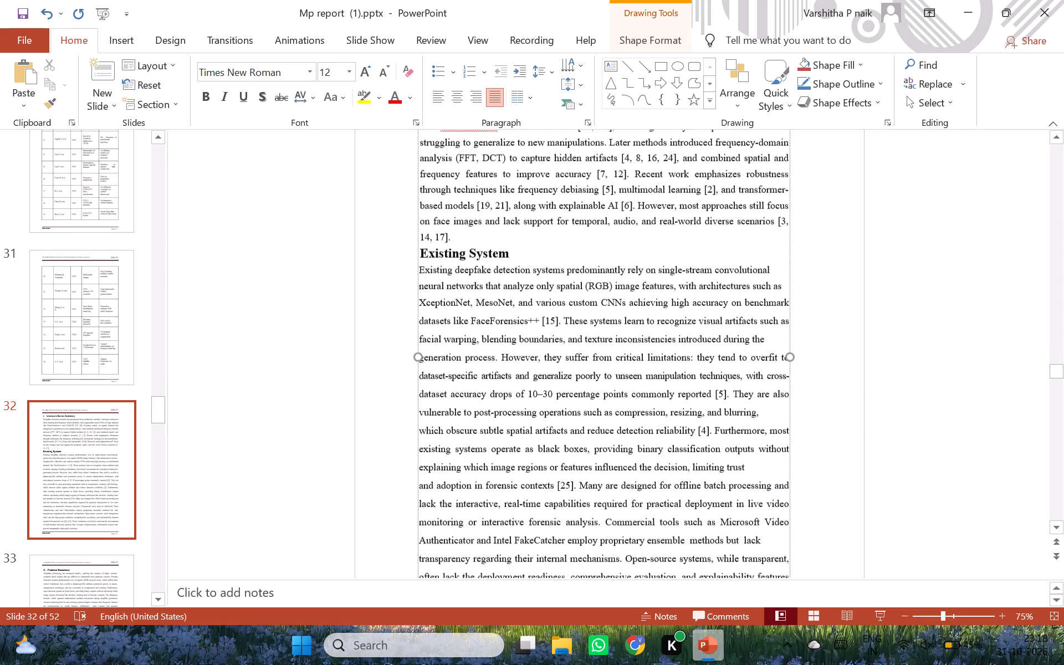
{"action": "scroll", "coordinate": [668, 439], "scroll_direction": "down", "scroll_amount": 4}
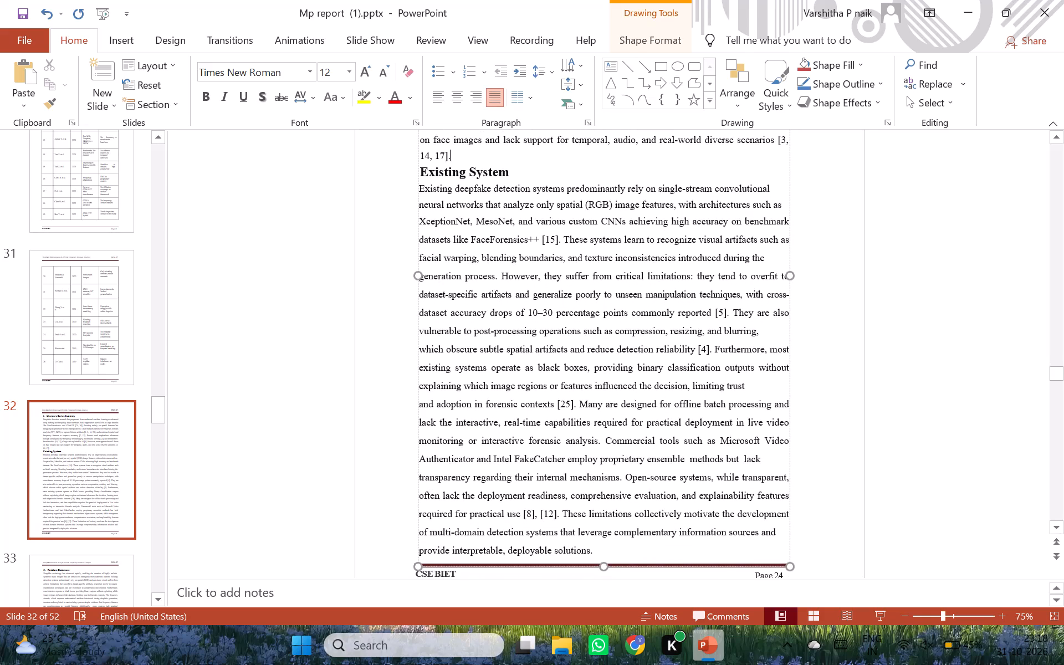
{"action": "scroll", "coordinate": [115, 450], "scroll_direction": "down", "scroll_amount": 2}
{"action": "left_click", "coordinate": [115, 449]}
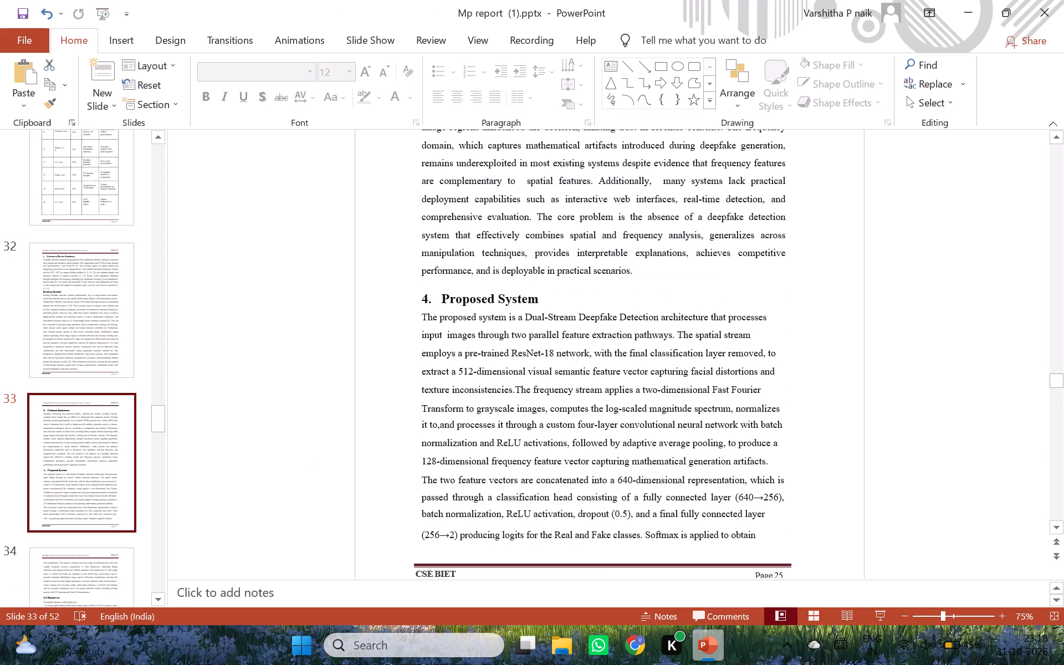
{"action": "left_click", "coordinate": [539, 347]}
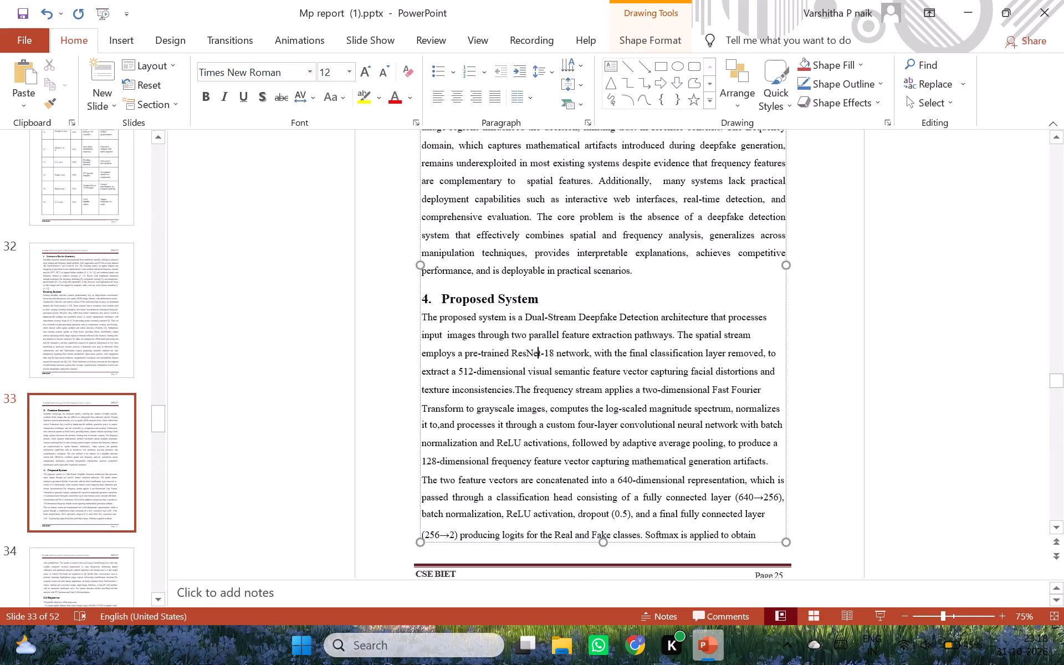
{"action": "left_click_drag", "start_coordinate": [424, 314], "coordinate": [699, 534]}
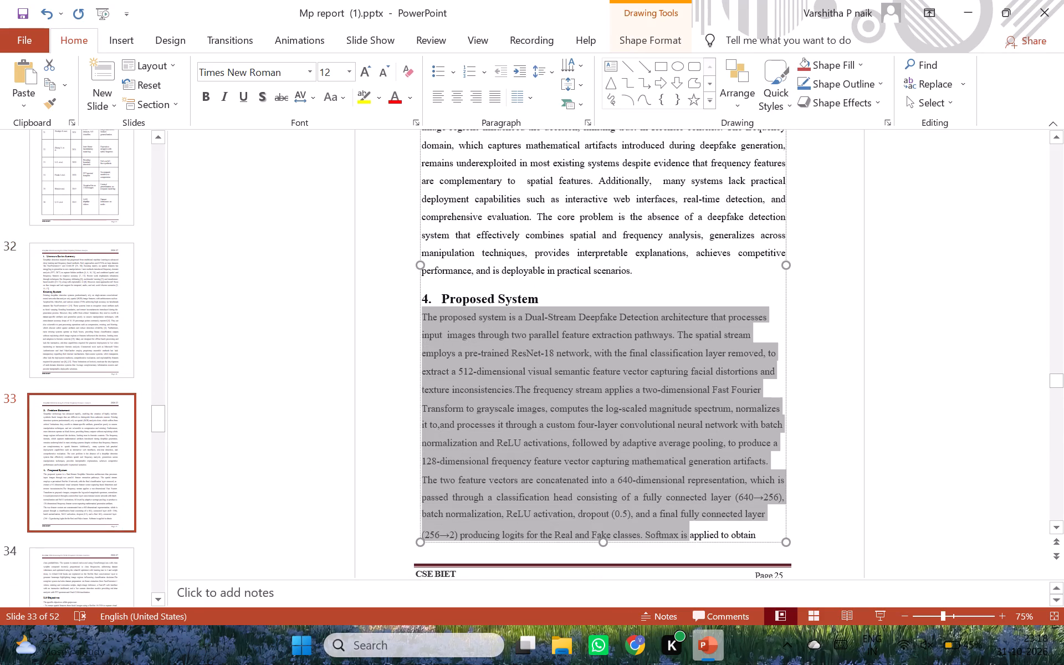
{"action": "left_click_drag", "start_coordinate": [699, 534], "coordinate": [768, 536]}
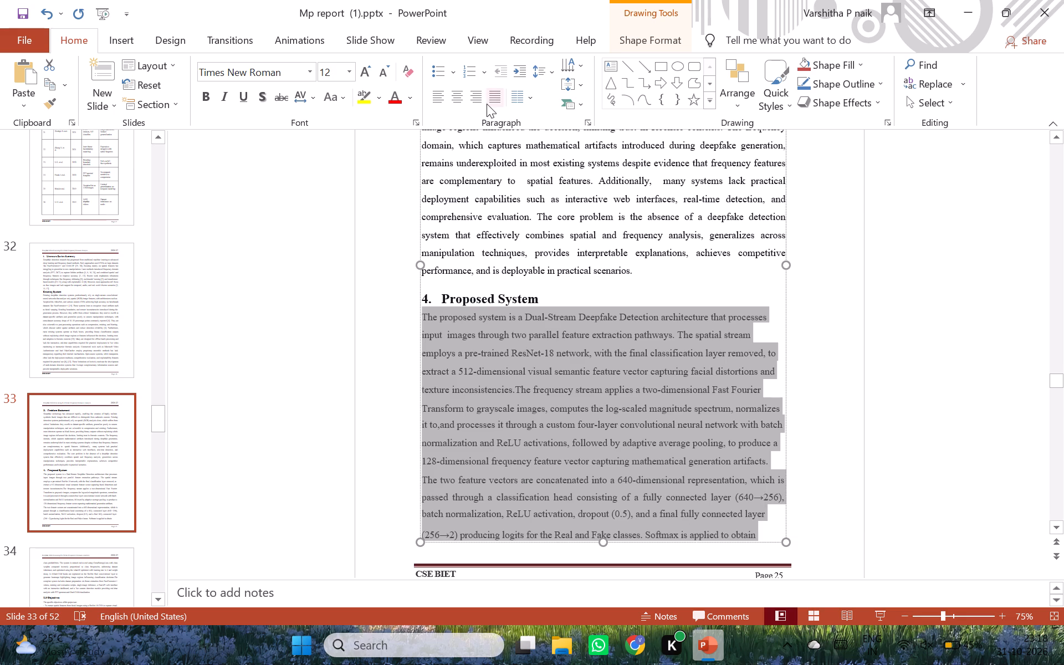
{"action": "left_click", "coordinate": [488, 102]}
Justify the paragraph under the "Problem Statement" heading on slide 33.
{"action": "scroll", "coordinate": [592, 359], "scroll_direction": "up", "scroll_amount": 5}
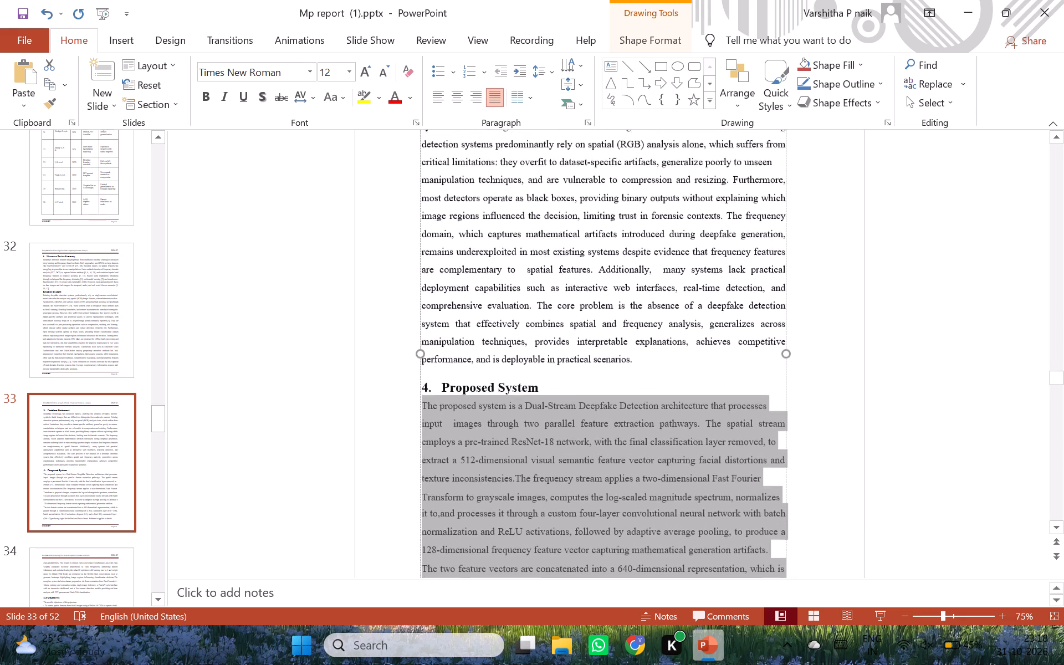
{"action": "scroll", "coordinate": [587, 326], "scroll_direction": "up", "scroll_amount": 2}
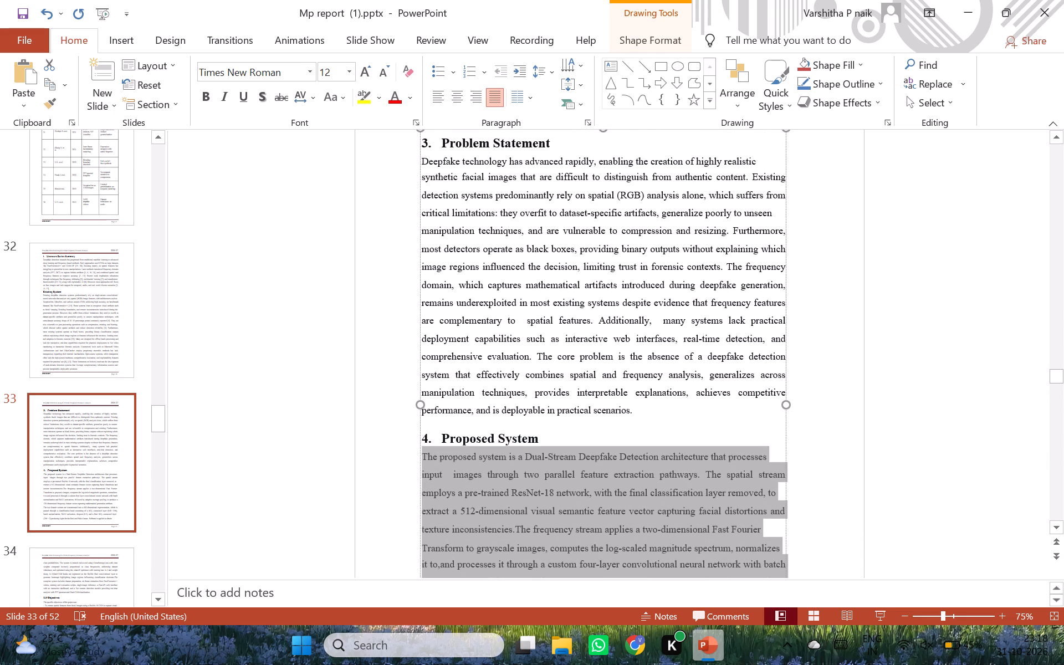
{"action": "left_click_drag", "start_coordinate": [425, 160], "coordinate": [651, 390]}
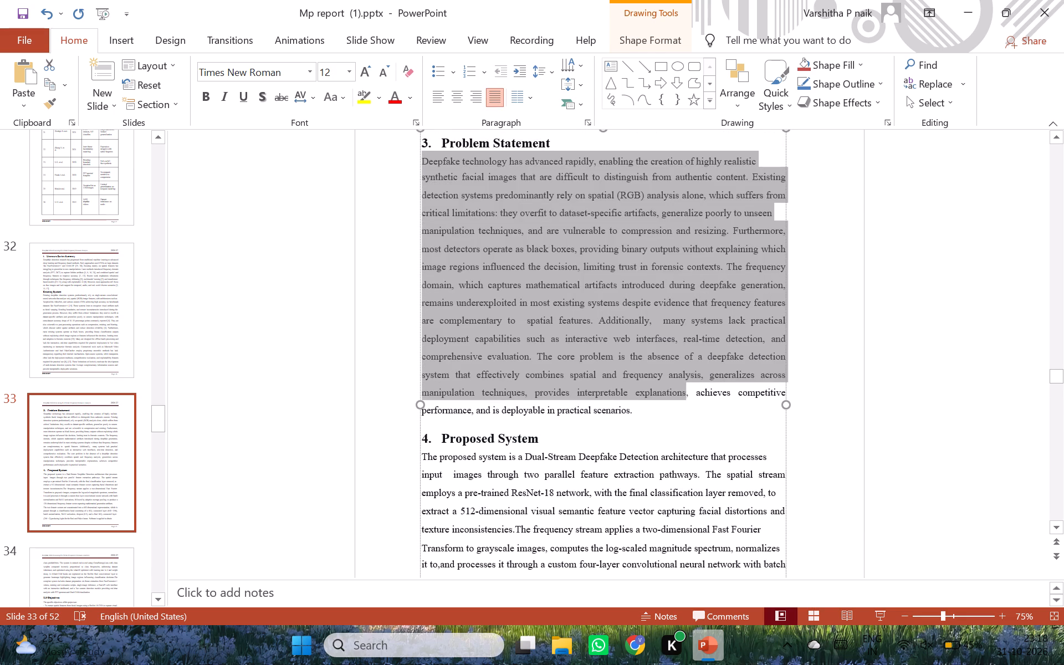
{"action": "left_click_drag", "start_coordinate": [651, 390], "coordinate": [654, 409]}
{"action": "left_click", "coordinate": [489, 98]}
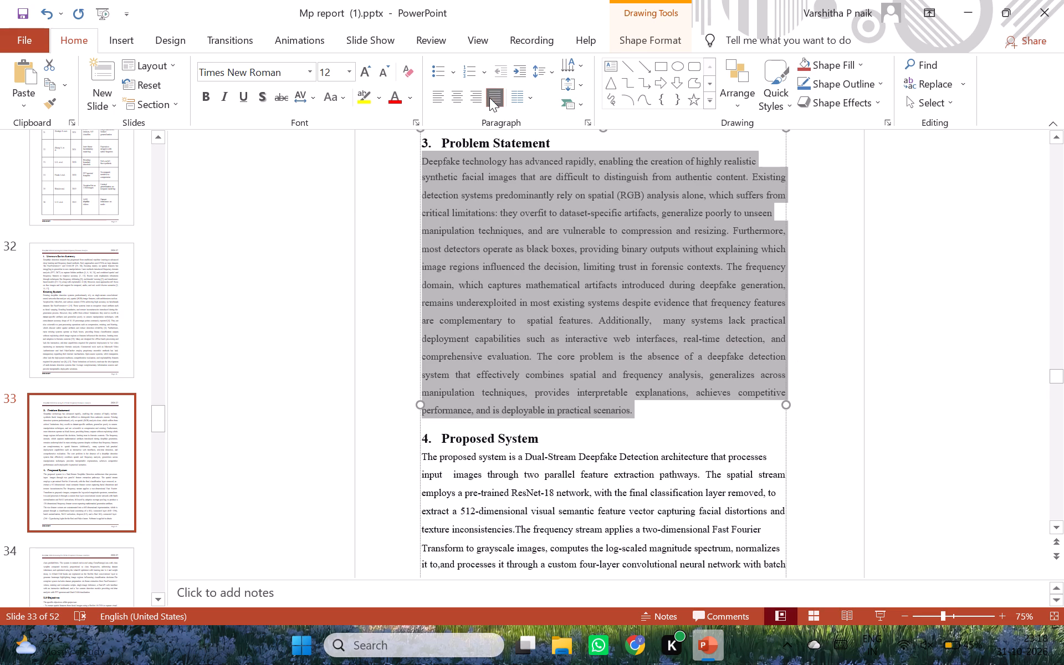
Reapply justified alignment to the full Proposed System text on slide 33.
{"action": "scroll", "coordinate": [620, 364], "scroll_direction": "down", "scroll_amount": 8}
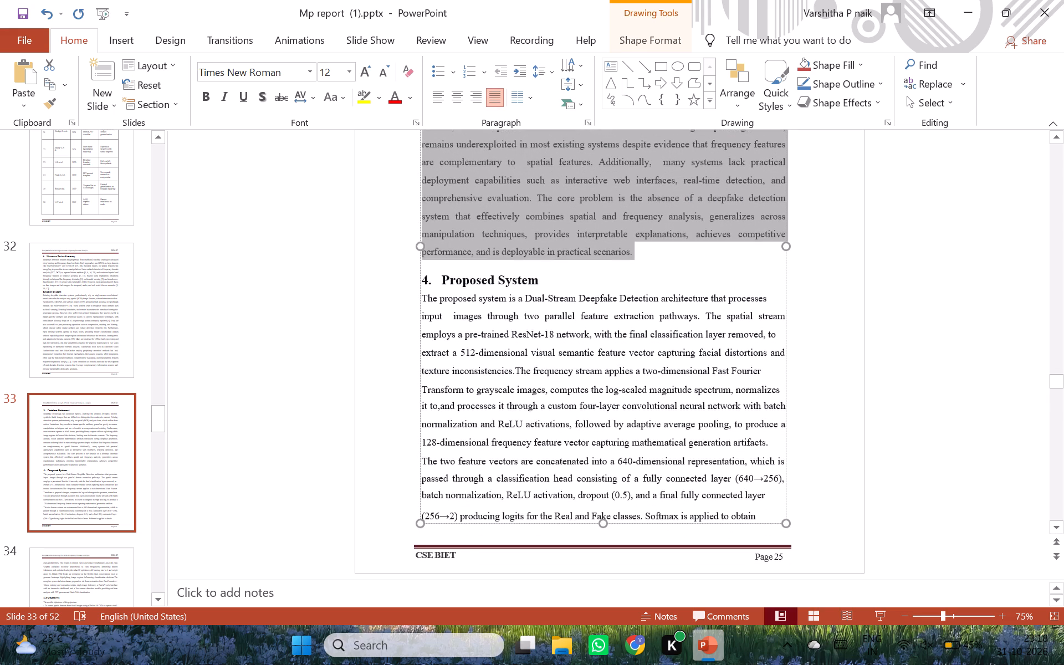
{"action": "left_click_drag", "start_coordinate": [424, 296], "coordinate": [569, 382]}
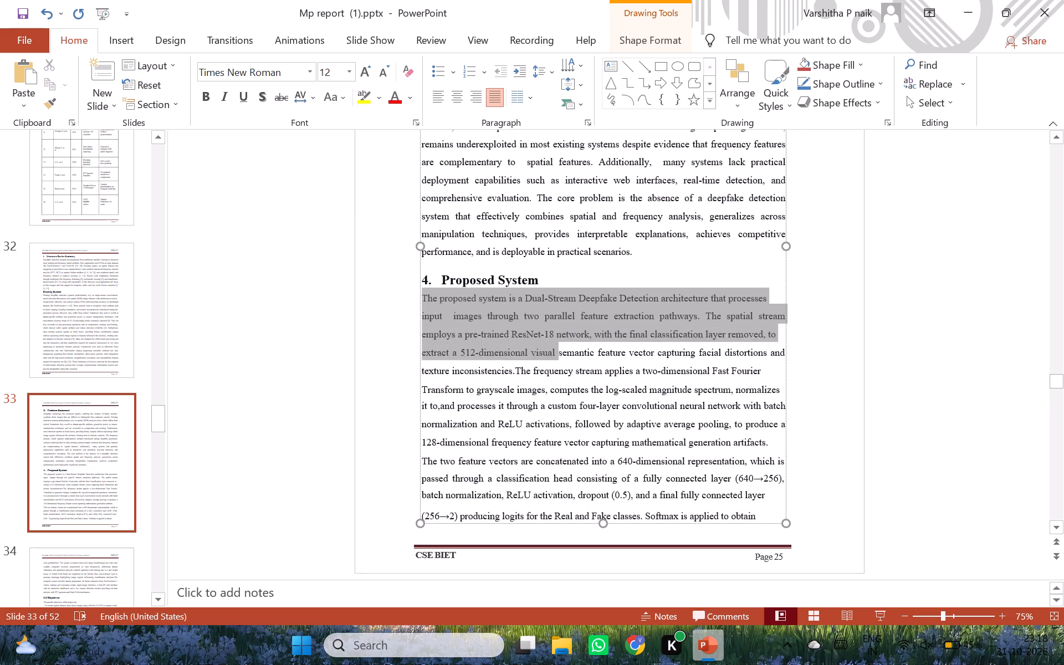
{"action": "left_click_drag", "start_coordinate": [569, 382], "coordinate": [758, 520]}
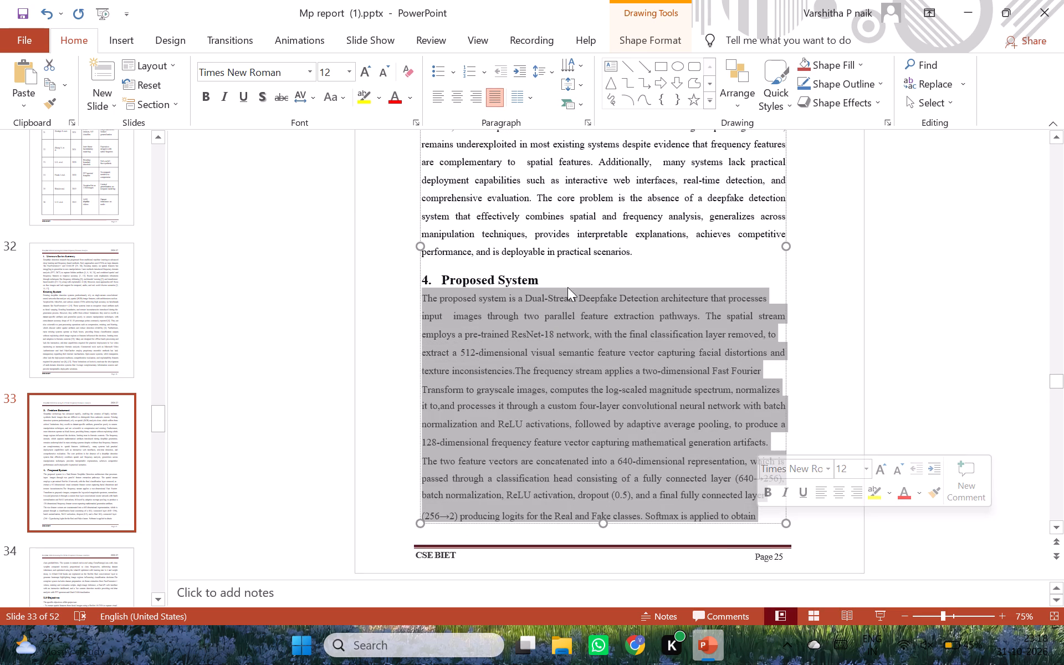
{"action": "left_click", "coordinate": [500, 100]}
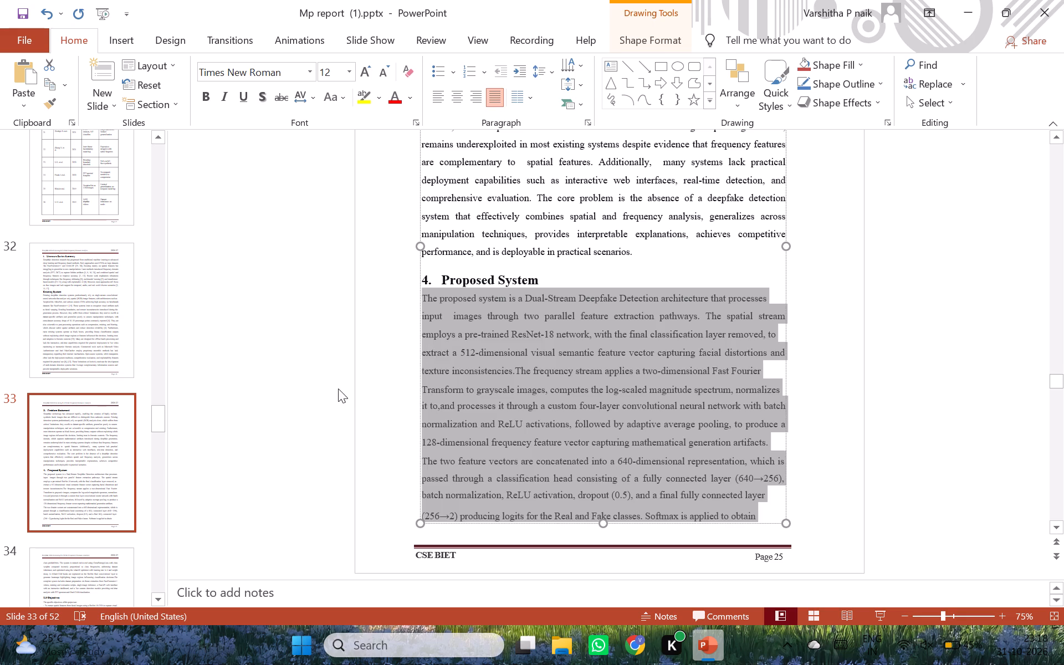
{"action": "left_click", "coordinate": [338, 388]}
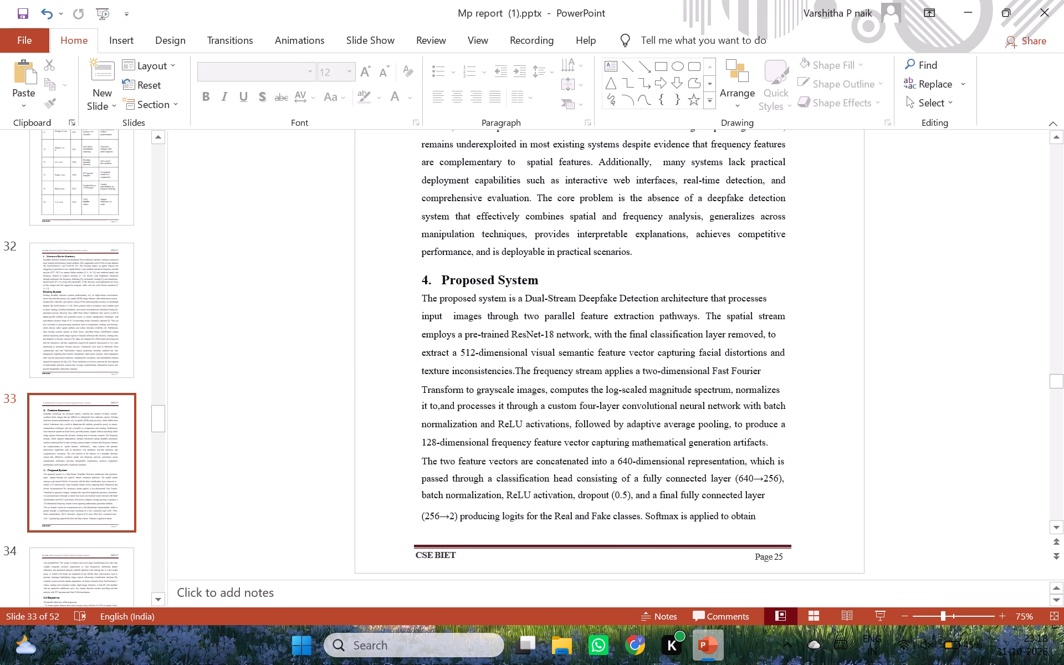
Check the line alignment of the Problem Statement and Proposed System text on slide 33 at different magnifications.
{"action": "scroll", "coordinate": [707, 424], "scroll_direction": "up", "scroll_amount": 1, "text": "ctrl"}
{"action": "scroll", "coordinate": [640, 433], "scroll_direction": "down", "scroll_amount": 3}
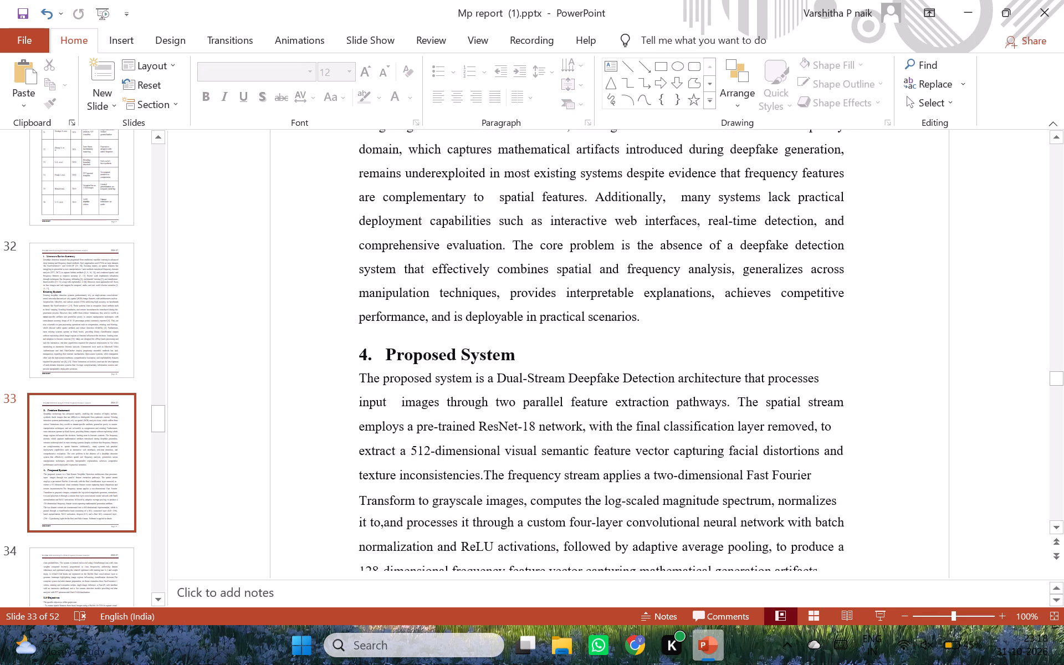
{"action": "scroll", "coordinate": [642, 444], "scroll_direction": "down", "scroll_amount": 2}
{"action": "scroll", "coordinate": [641, 458], "scroll_direction": "up", "scroll_amount": 1, "text": "ctrl"}
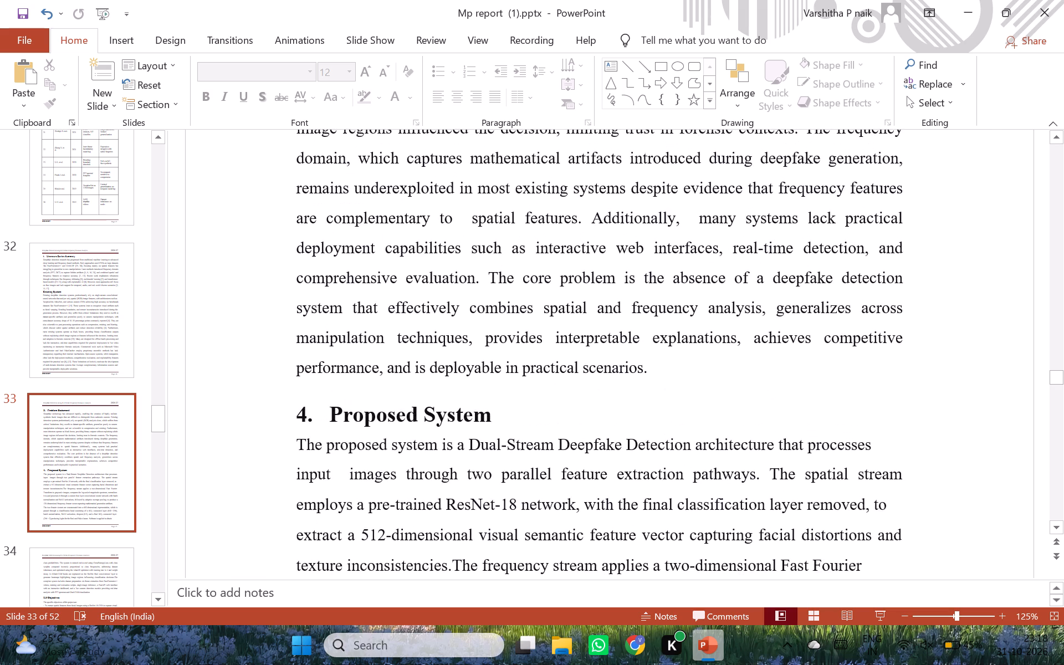
{"action": "scroll", "coordinate": [696, 465], "scroll_direction": "down", "scroll_amount": 5}
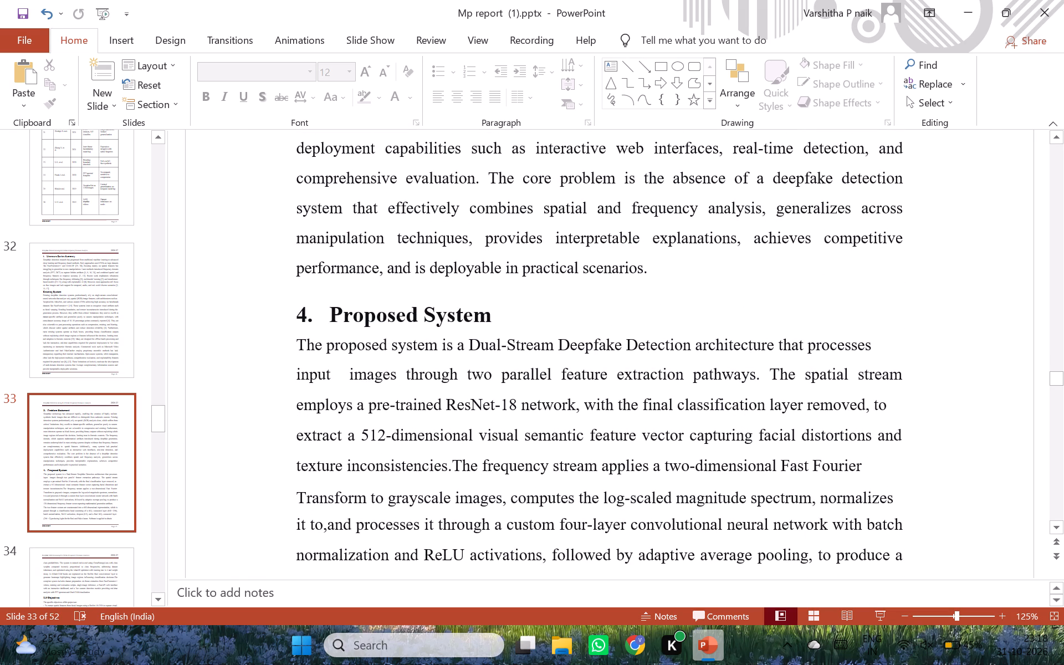
{"action": "scroll", "coordinate": [650, 454], "scroll_direction": "down", "scroll_amount": 5, "text": "ctrl"}
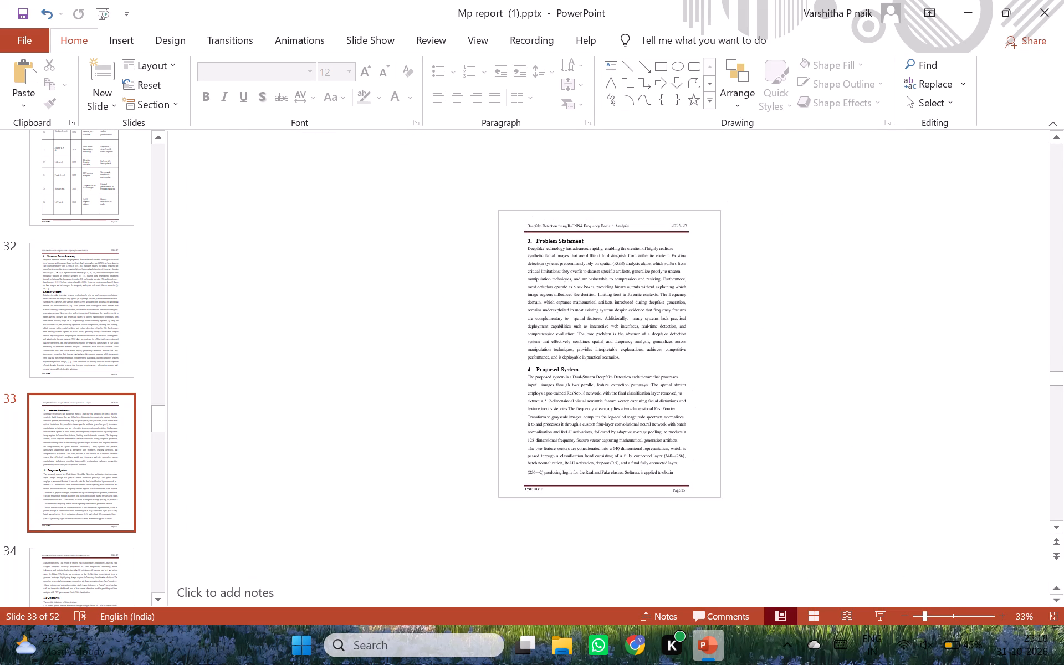
{"action": "scroll", "coordinate": [650, 454], "scroll_direction": "up", "scroll_amount": 1, "text": "ctrl"}
{"action": "left_click", "coordinate": [652, 452]}
{"action": "left_click", "coordinate": [652, 452]}
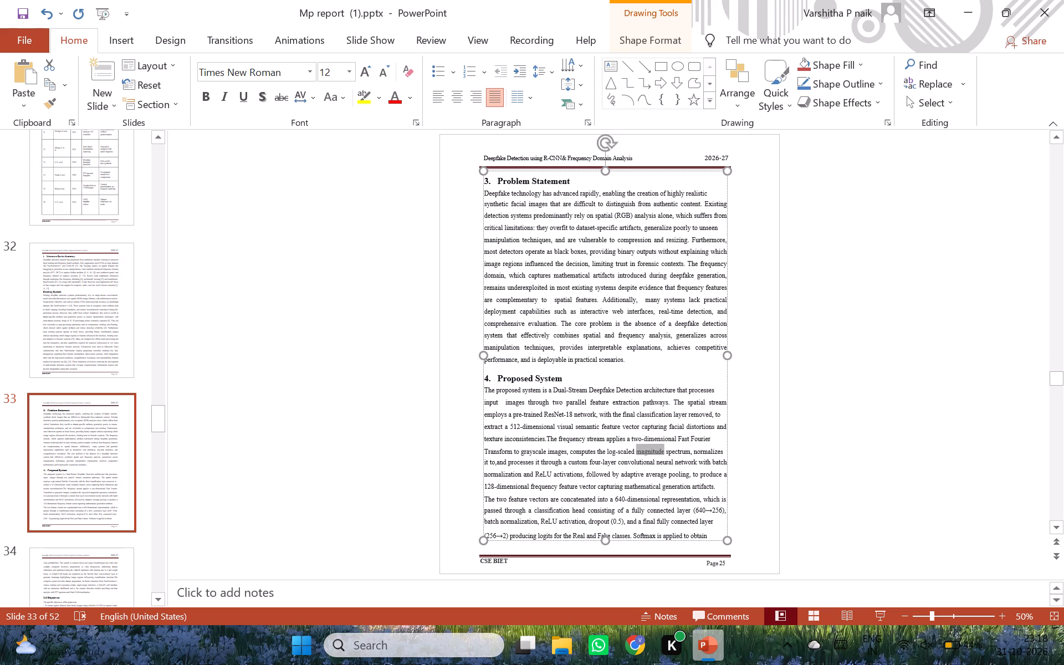
Justify the opening paragraph, the "2.5 Objectives" heading and the five numbered objectives on slide 34.
{"action": "left_click", "coordinate": [94, 562]}
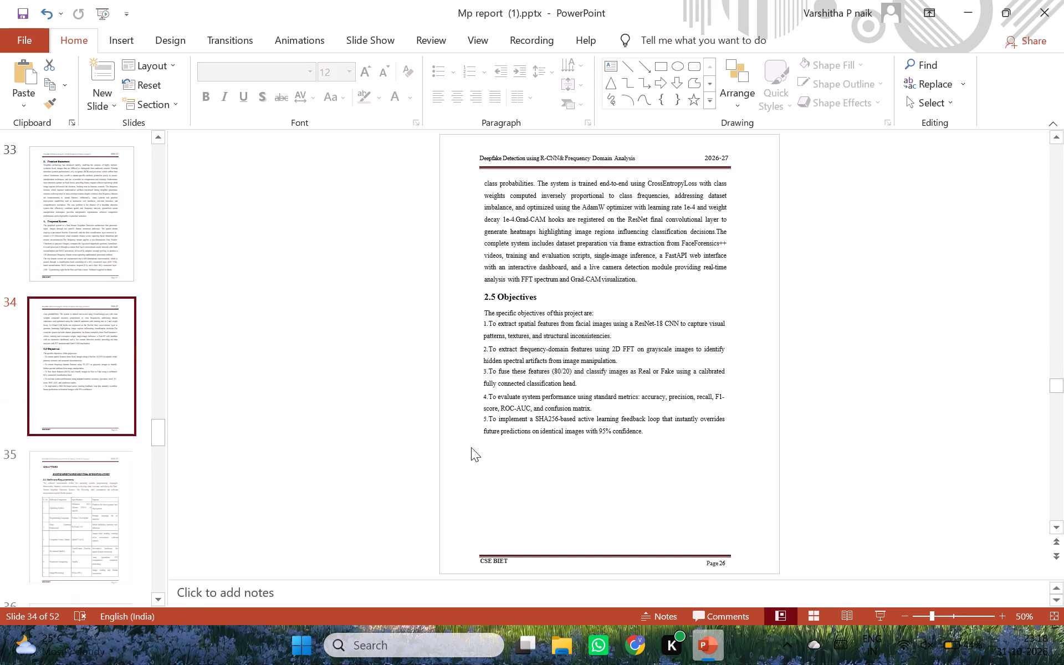
{"action": "left_click", "coordinate": [590, 238]}
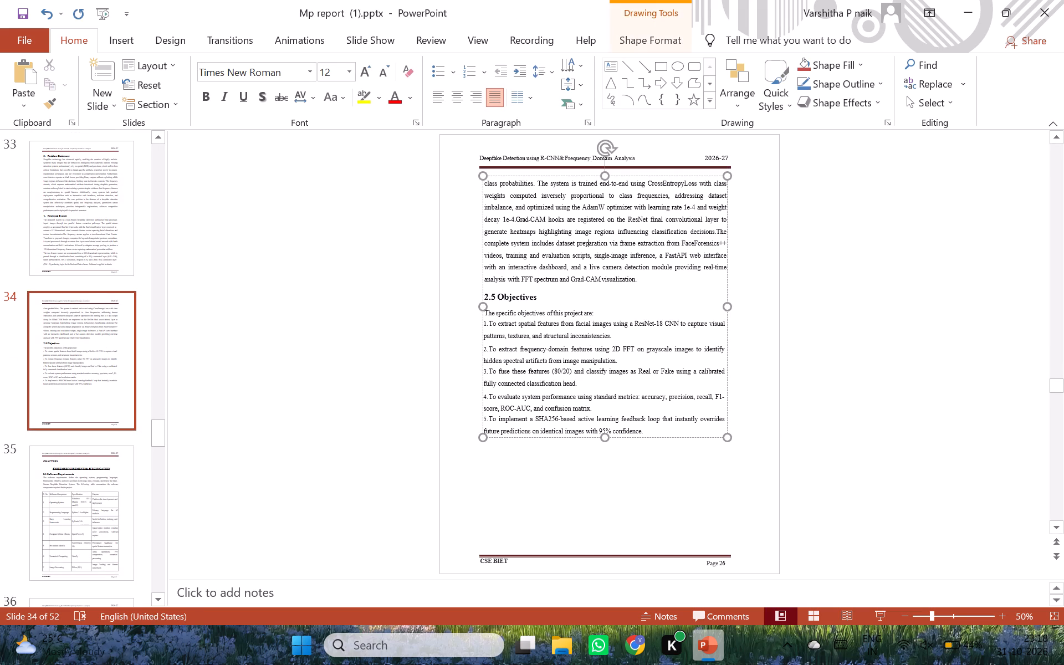
{"action": "left_click_drag", "start_coordinate": [489, 181], "coordinate": [667, 286]}
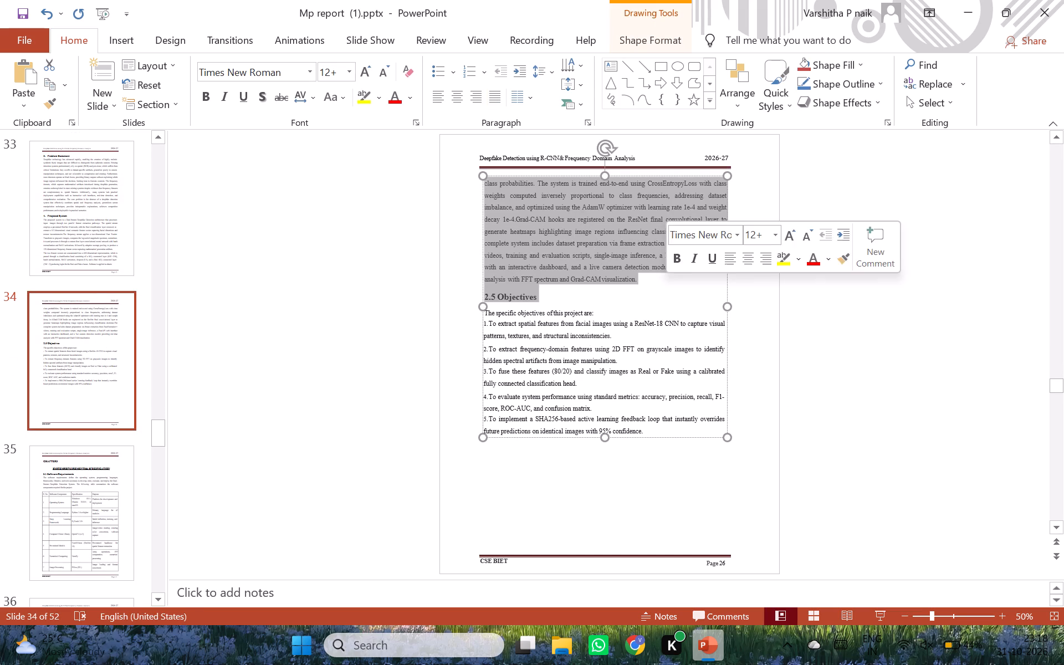
{"action": "left_click", "coordinate": [497, 94]}
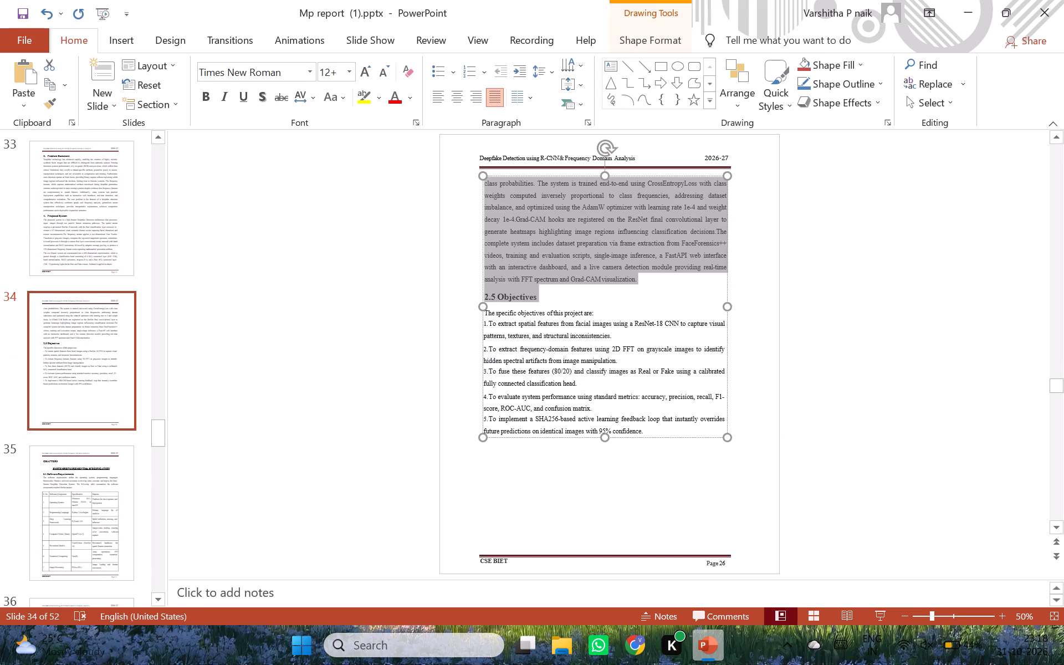
{"action": "left_click_drag", "start_coordinate": [489, 322], "coordinate": [640, 434]}
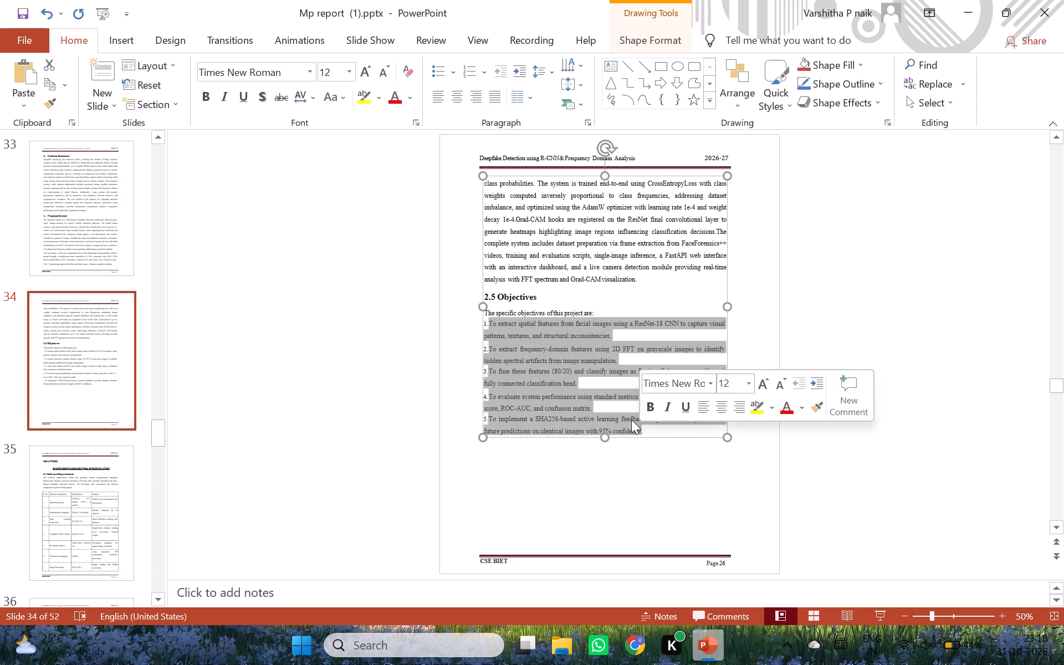
{"action": "left_click", "coordinate": [497, 100]}
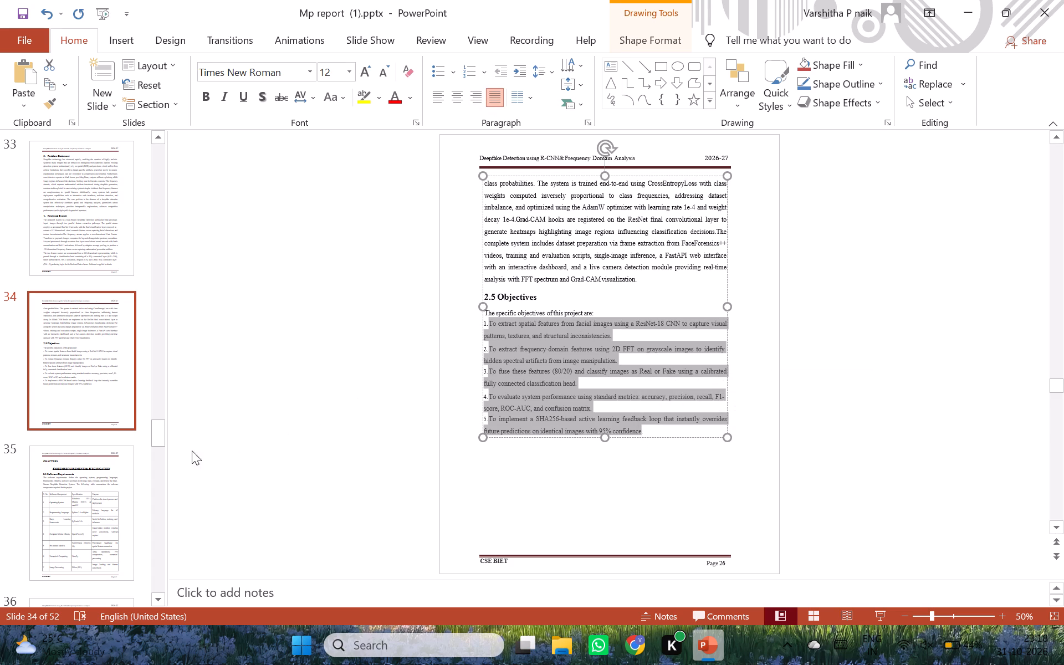
Justify the introductory paragraph under "3.1 Software Requirements" on slide 35.
{"action": "left_click", "coordinate": [98, 510]}
{"action": "triple_click", "coordinate": [554, 255]}
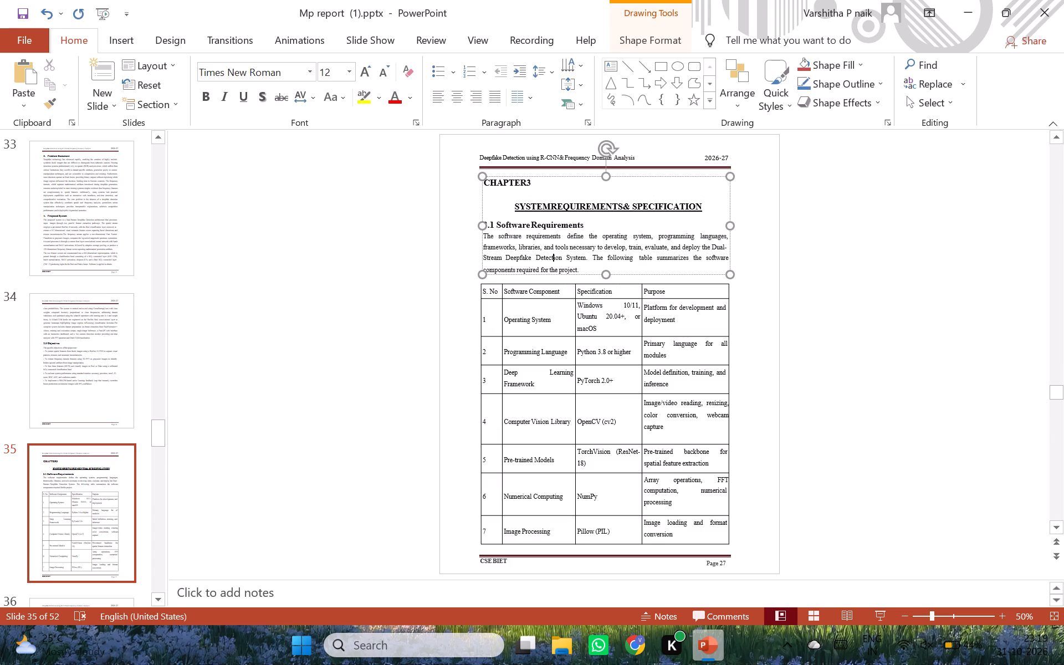
{"action": "left_click", "coordinate": [555, 255]}
{"action": "scroll", "coordinate": [554, 255], "scroll_direction": "up", "scroll_amount": 1, "text": "ctrl"}
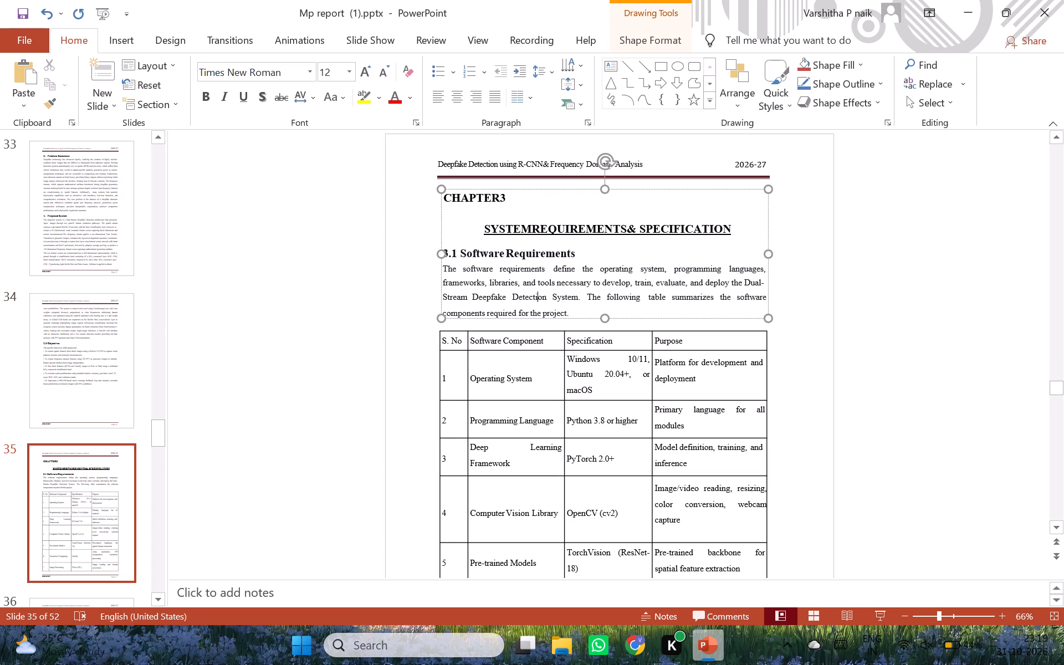
{"action": "left_click_drag", "start_coordinate": [446, 271], "coordinate": [570, 313]}
{"action": "left_click", "coordinate": [494, 104]}
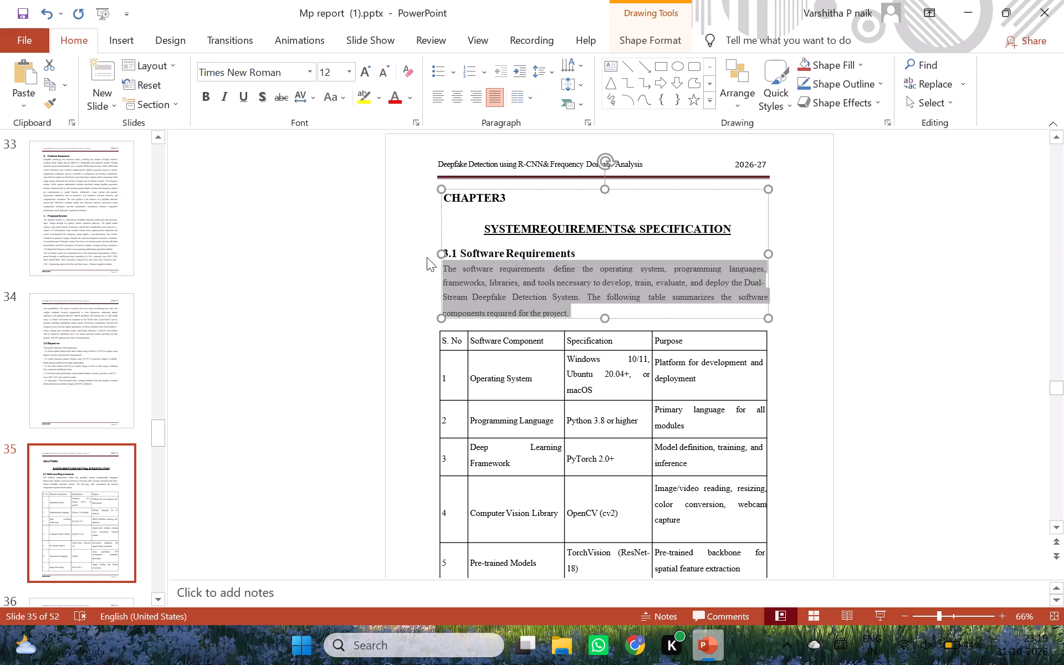
{"action": "left_click", "coordinate": [381, 304]}
Justify the paragraph under "3.2 Hardware Requirements" on slide 36.
{"action": "scroll", "coordinate": [168, 456], "scroll_direction": "down", "scroll_amount": 7}
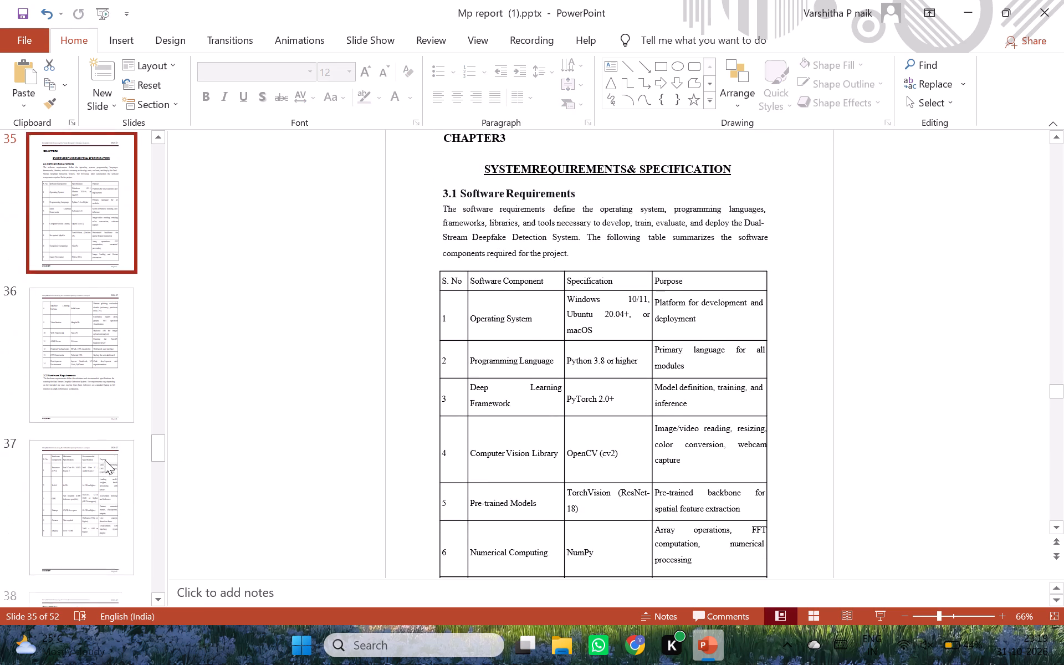
{"action": "left_click", "coordinate": [78, 390]}
{"action": "scroll", "coordinate": [458, 448], "scroll_direction": "down", "scroll_amount": 1}
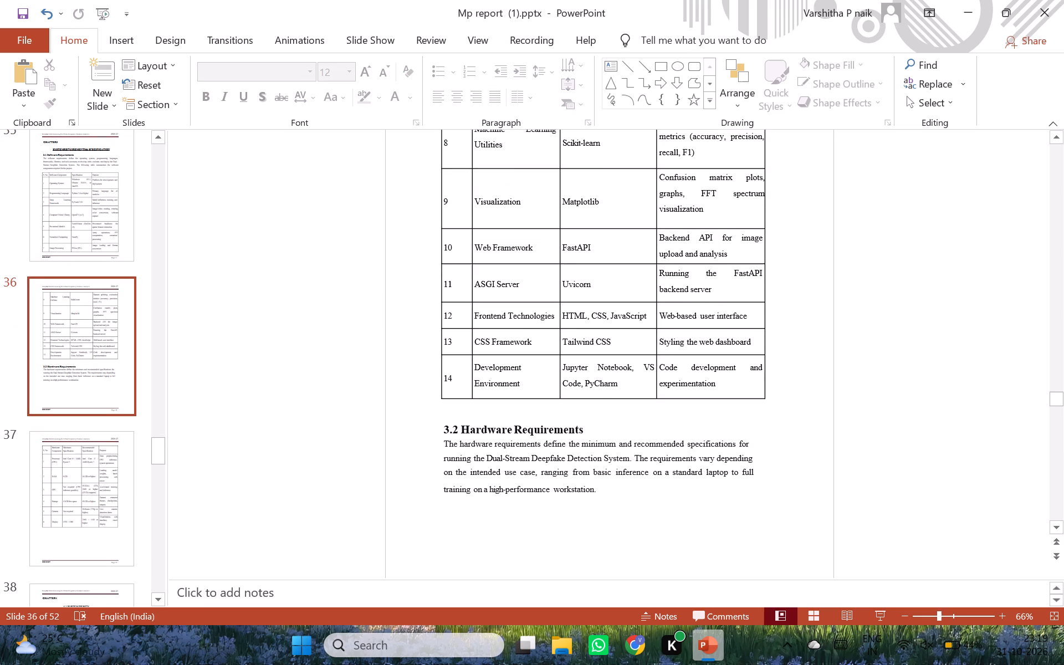
{"action": "left_click_drag", "start_coordinate": [444, 449], "coordinate": [616, 500]}
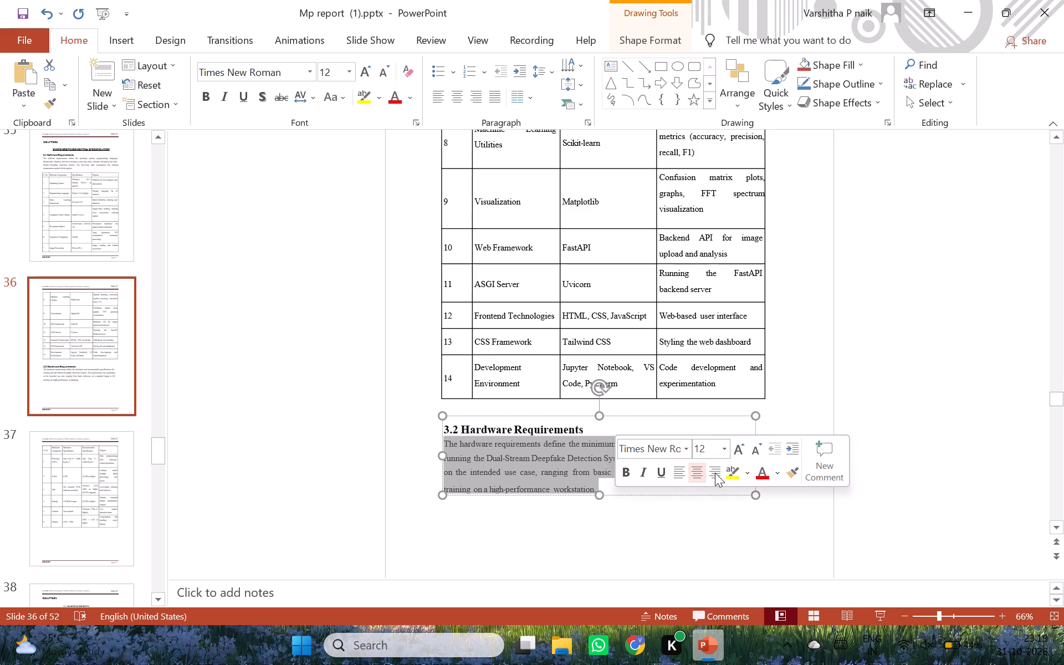
{"action": "left_click", "coordinate": [495, 98]}
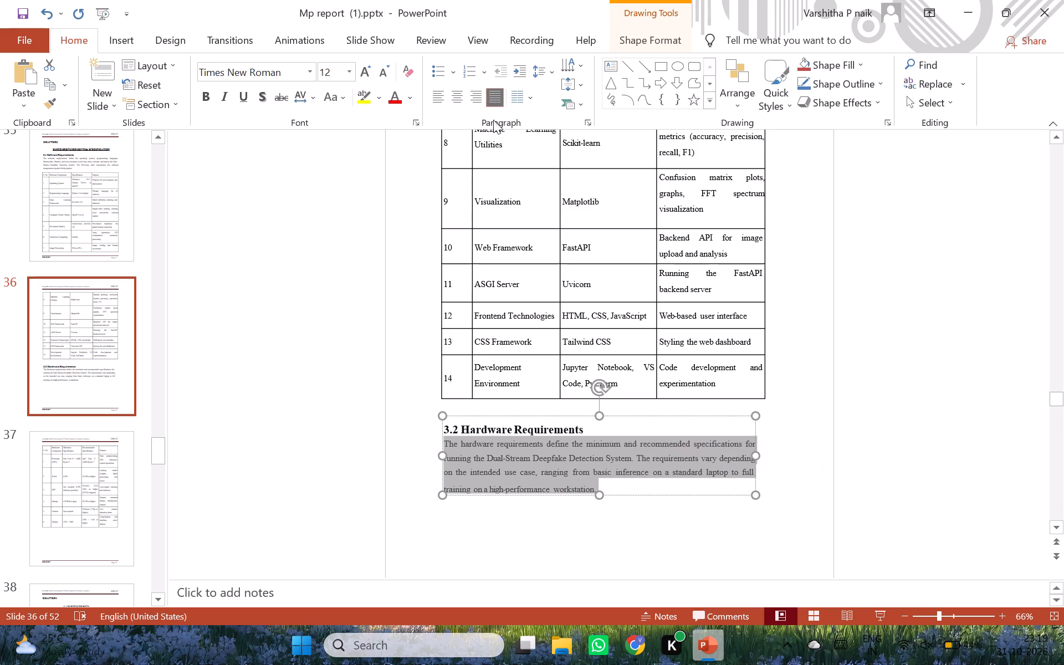
{"action": "left_click", "coordinate": [355, 420]}
Justify the paragraph below the Fig. 4.2 caption on slide 38 that describes the modular pipeline.
{"action": "left_click", "coordinate": [70, 514]}
{"action": "scroll", "coordinate": [73, 517], "scroll_direction": "down", "scroll_amount": 1}
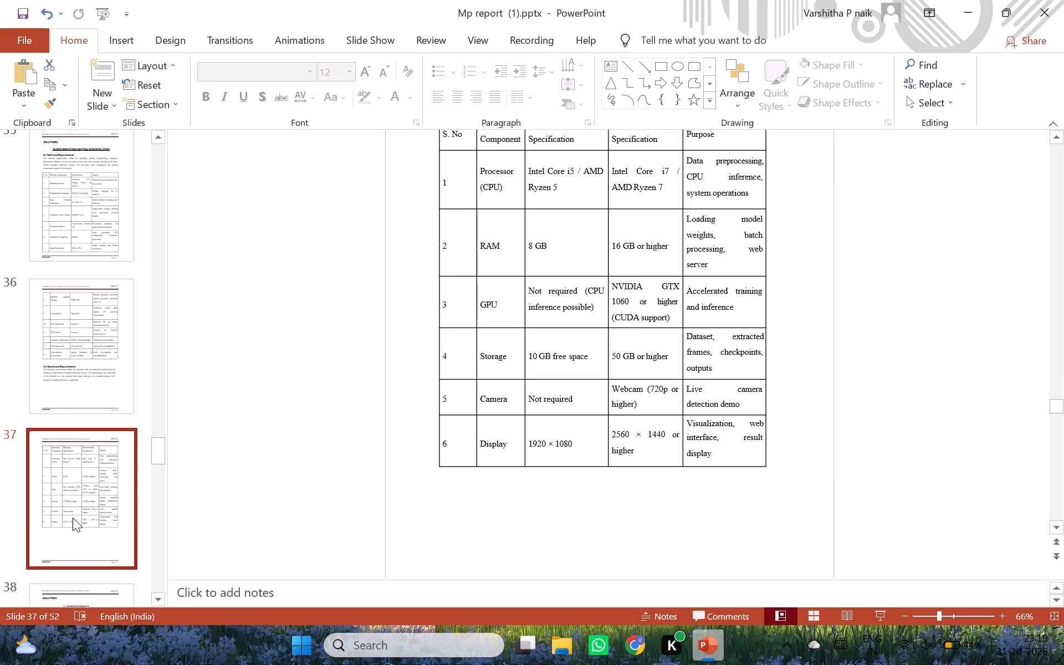
{"action": "scroll", "coordinate": [73, 518], "scroll_direction": "down", "scroll_amount": 3}
{"action": "left_click", "coordinate": [81, 380]}
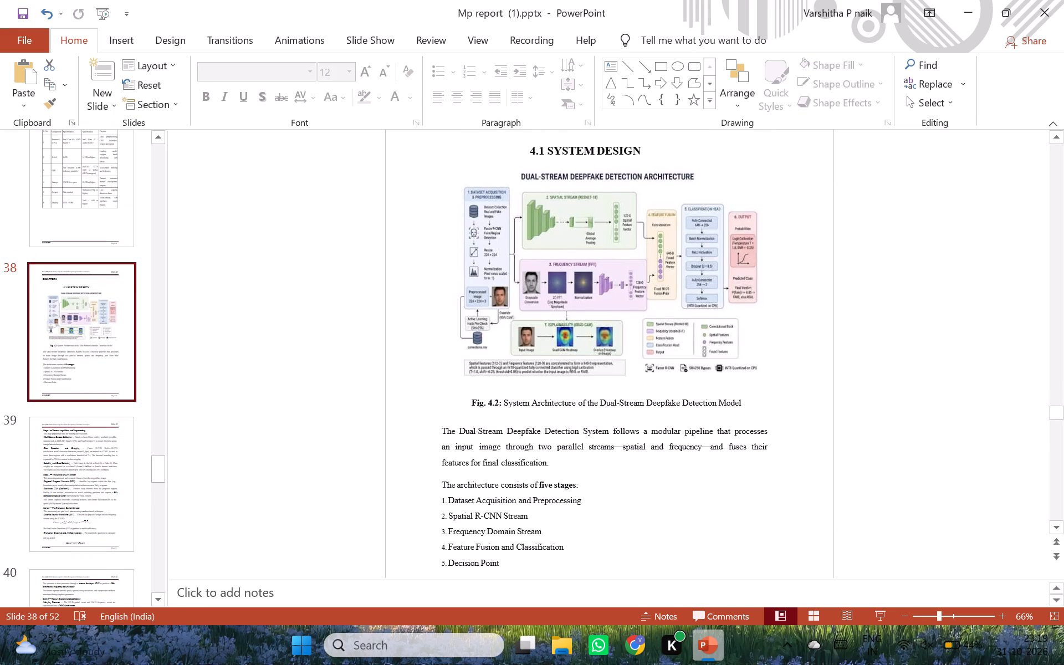
{"action": "left_click_drag", "start_coordinate": [442, 428], "coordinate": [553, 473]}
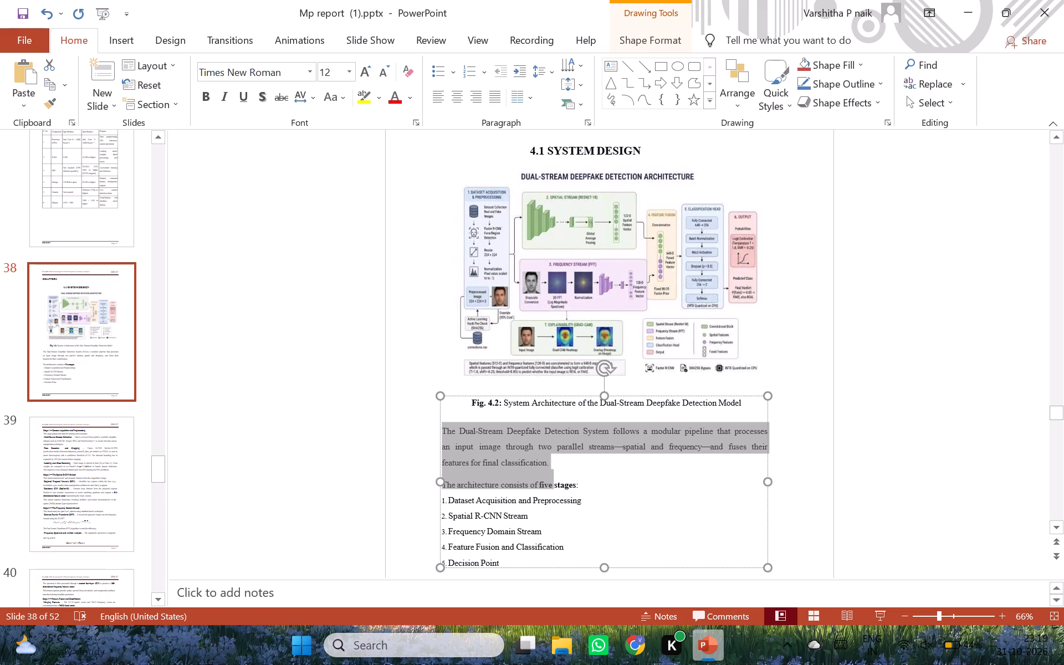
{"action": "left_click_drag", "start_coordinate": [553, 473], "coordinate": [555, 467]}
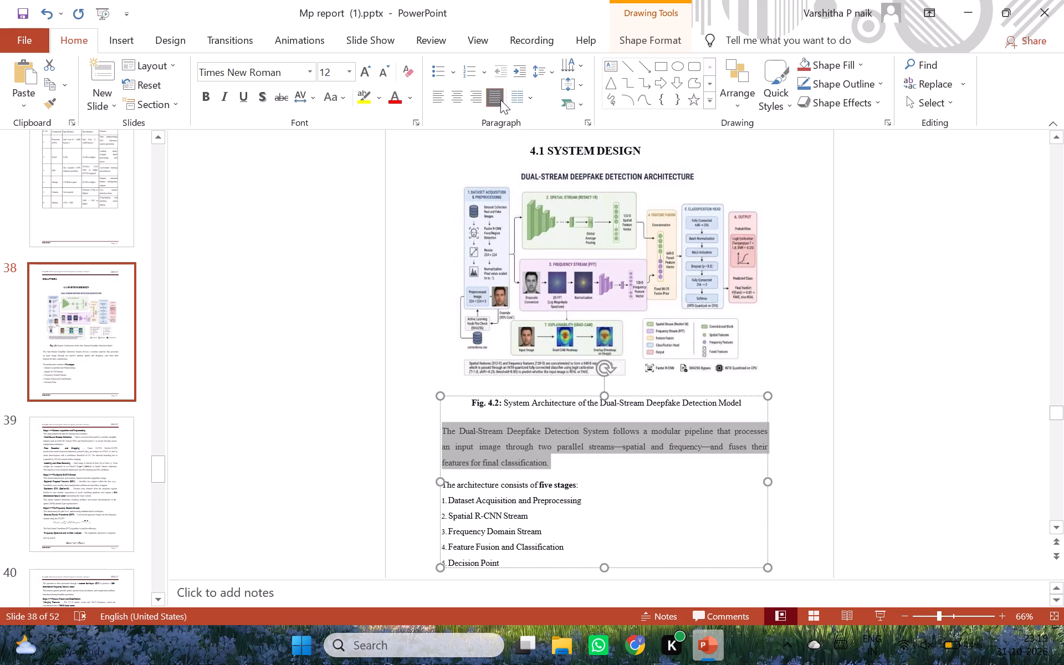
{"action": "left_click", "coordinate": [500, 99]}
{"action": "left_click", "coordinate": [303, 382]}
Justify all text in slide 39's main text box, down to the Discrete Fourier Transform item.
{"action": "left_click", "coordinate": [102, 492]}
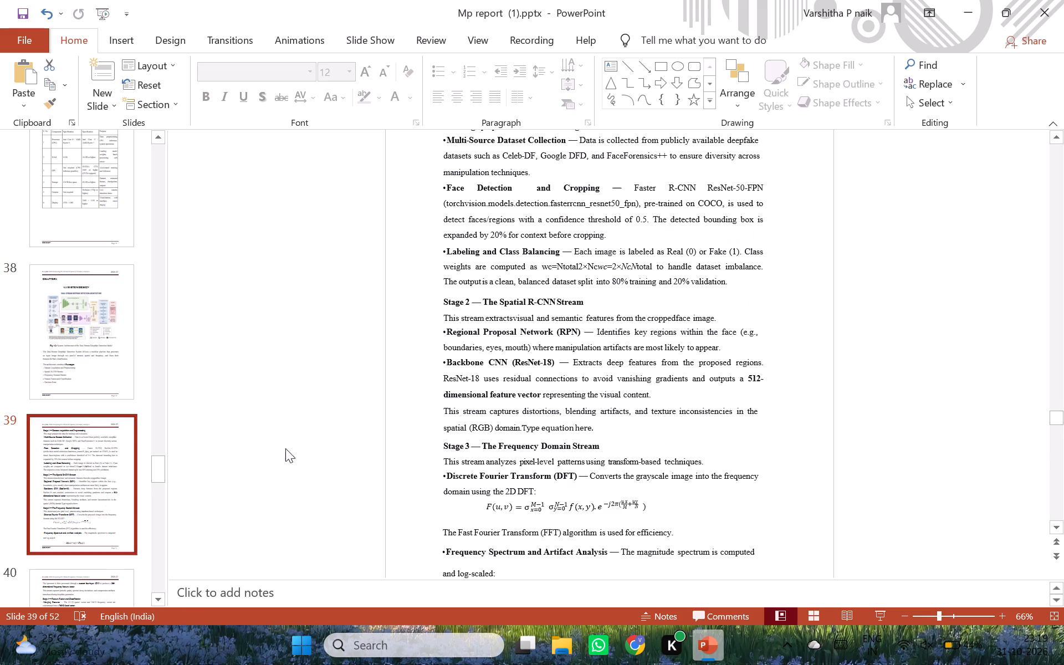
{"action": "left_click", "coordinate": [516, 412]}
{"action": "key", "text": "ctrl+a"}
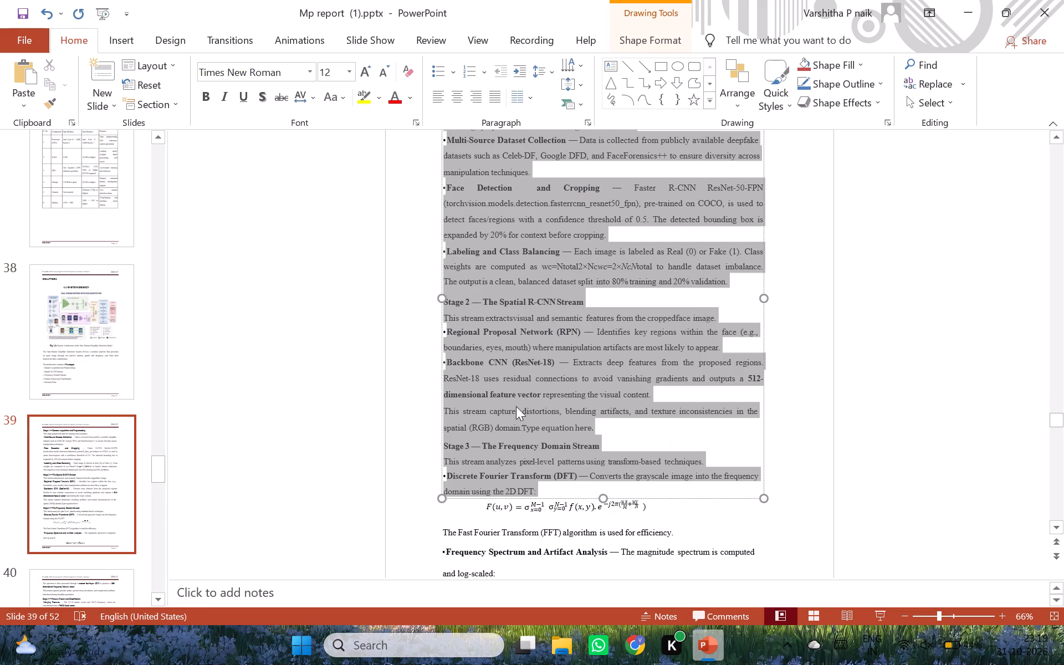
{"action": "left_click", "coordinate": [500, 96]}
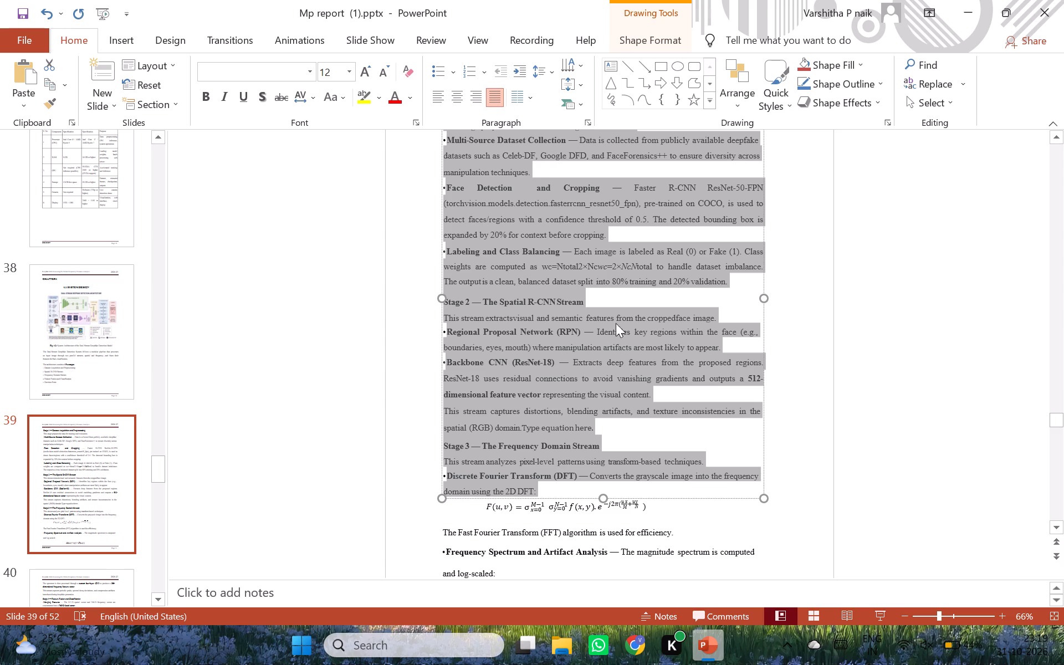
{"action": "scroll", "coordinate": [626, 350], "scroll_direction": "up", "scroll_amount": 2}
{"action": "scroll", "coordinate": [626, 350], "scroll_direction": "down", "scroll_amount": 3}
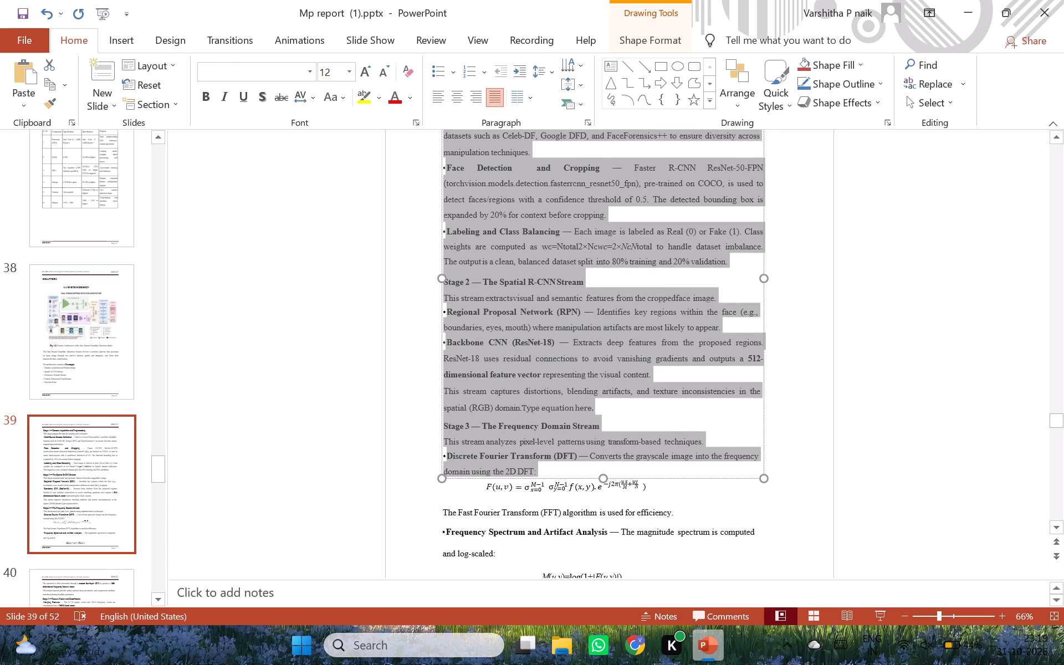
{"action": "left_click", "coordinate": [581, 512]}
Justify all text in slide 40's main text box, including Stage 4, Stage 5 and the Architectural Summary.
{"action": "scroll", "coordinate": [581, 513], "scroll_direction": "down", "scroll_amount": 3}
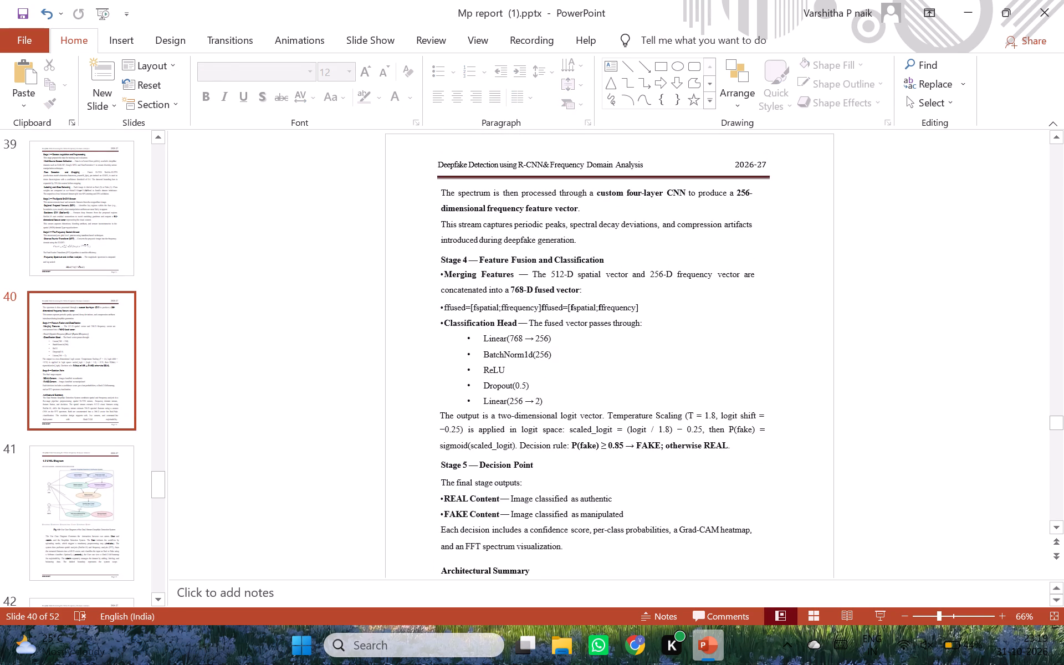
{"action": "left_click", "coordinate": [562, 458]}
{"action": "key", "text": "ctrl+a"}
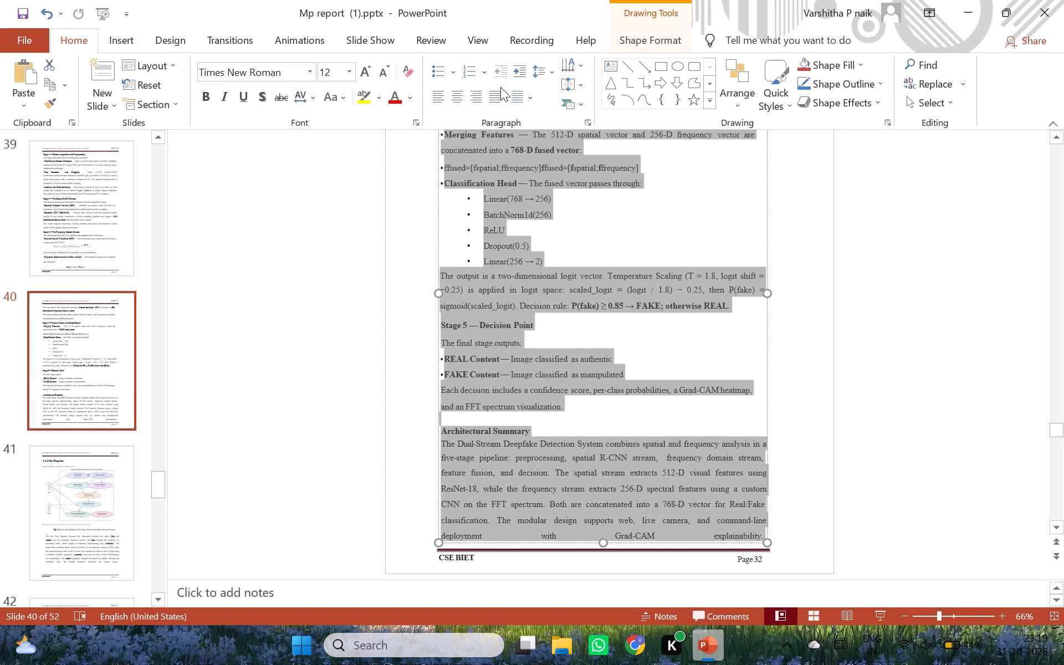
{"action": "left_click", "coordinate": [498, 95]}
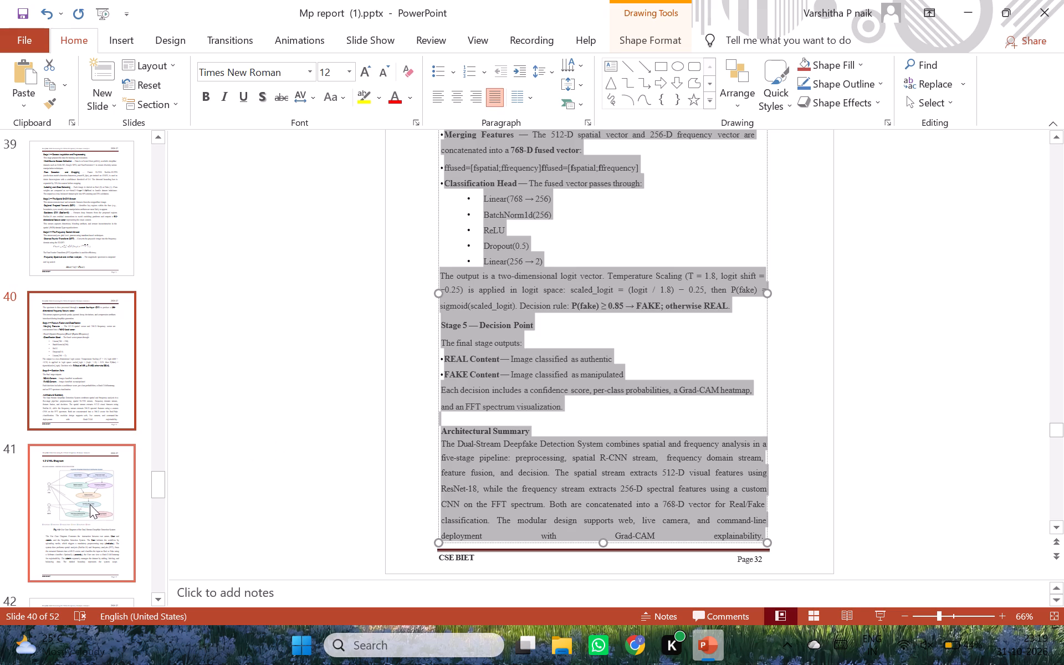
Justify the Fig. 4.1 caption and the Use Case Diagram description on slide 41.
{"action": "left_click", "coordinate": [85, 504]}
{"action": "left_click", "coordinate": [535, 477]}
{"action": "key", "text": "ctrl+a"}
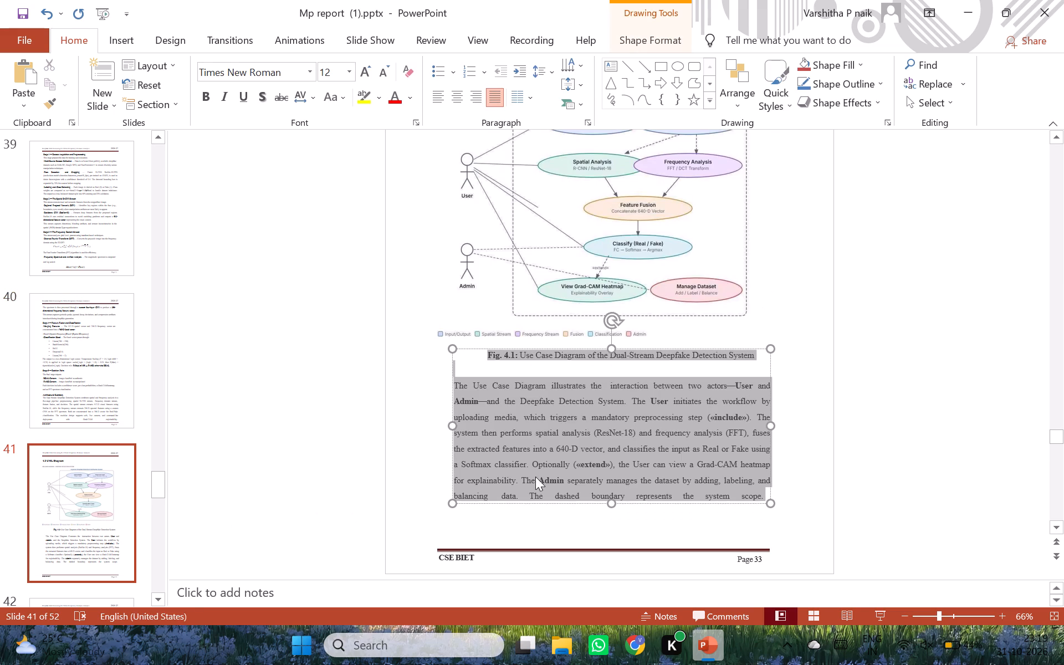
{"action": "left_click", "coordinate": [493, 101]}
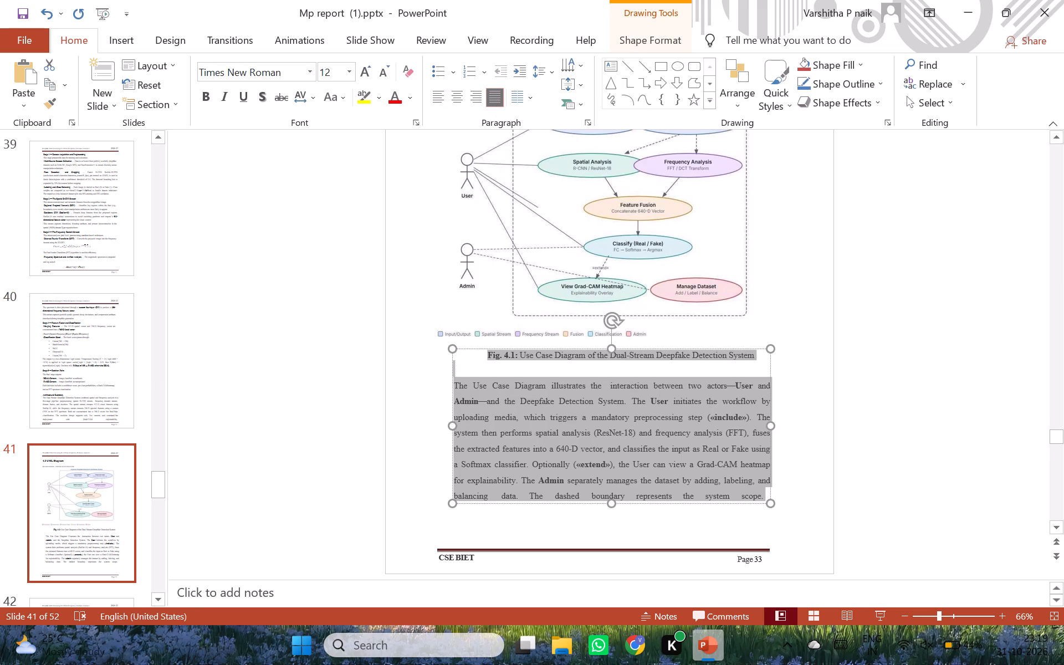
{"action": "left_click", "coordinate": [360, 439]}
Justify the installation steps on slide 42, from System Preparation through Project Setup.
{"action": "scroll", "coordinate": [168, 522], "scroll_direction": "down", "scroll_amount": 2}
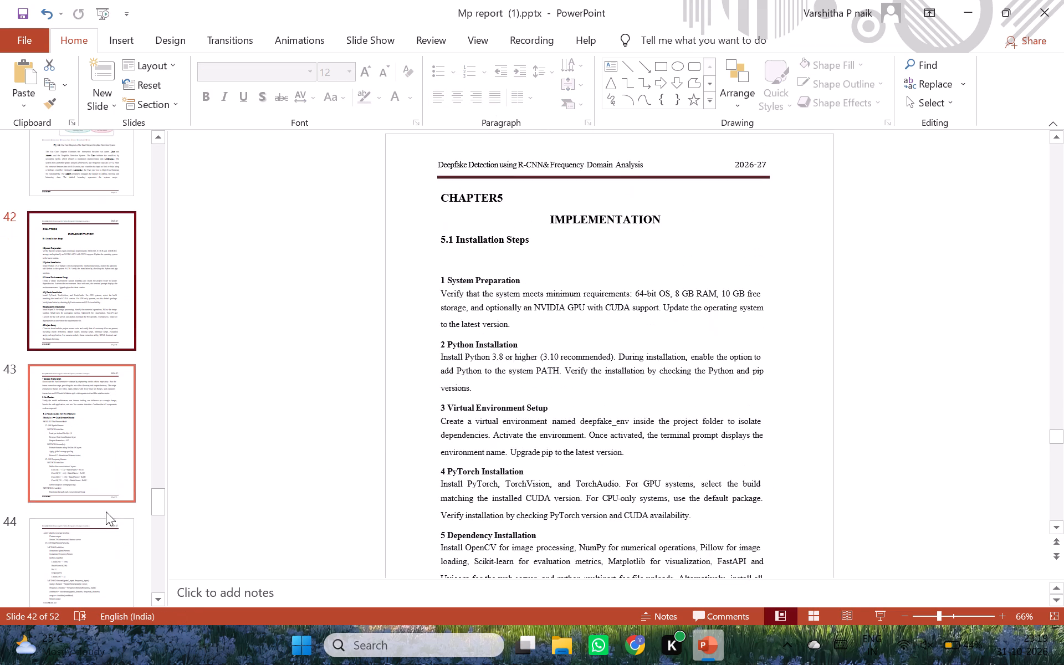
{"action": "scroll", "coordinate": [96, 391], "scroll_direction": "up", "scroll_amount": 1}
{"action": "left_click", "coordinate": [96, 311]}
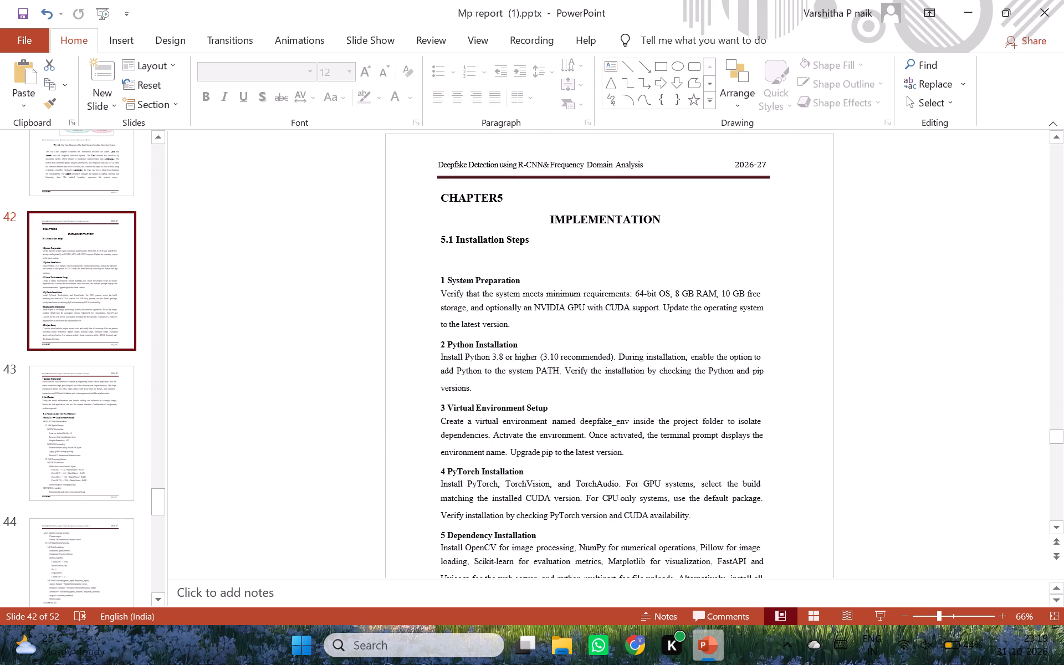
{"action": "left_click", "coordinate": [504, 351]}
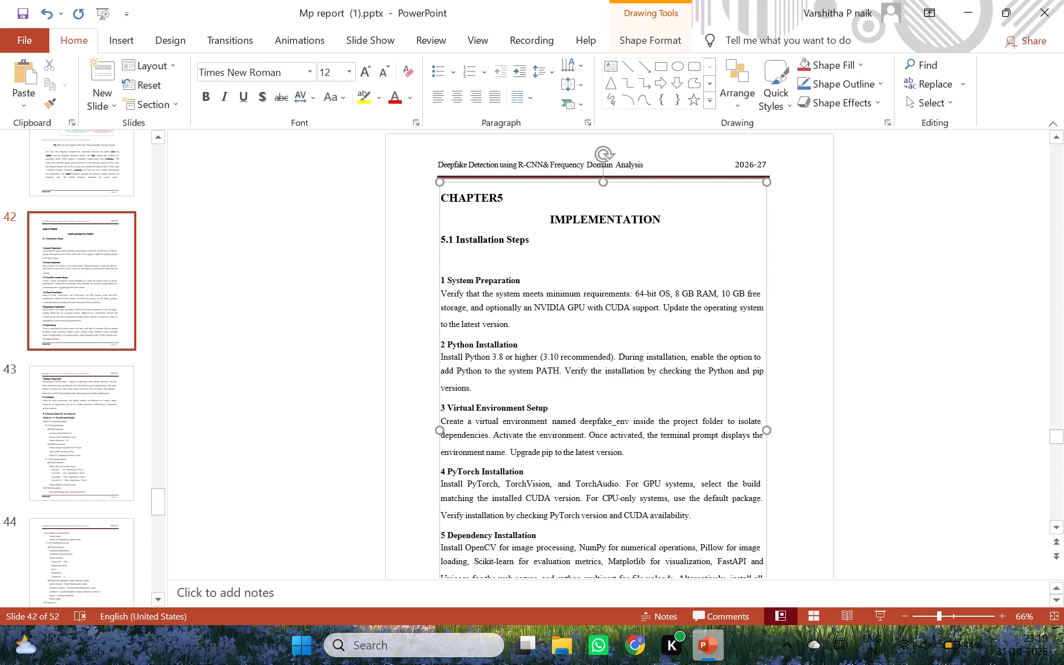
{"action": "left_click_drag", "start_coordinate": [447, 277], "coordinate": [746, 440]}
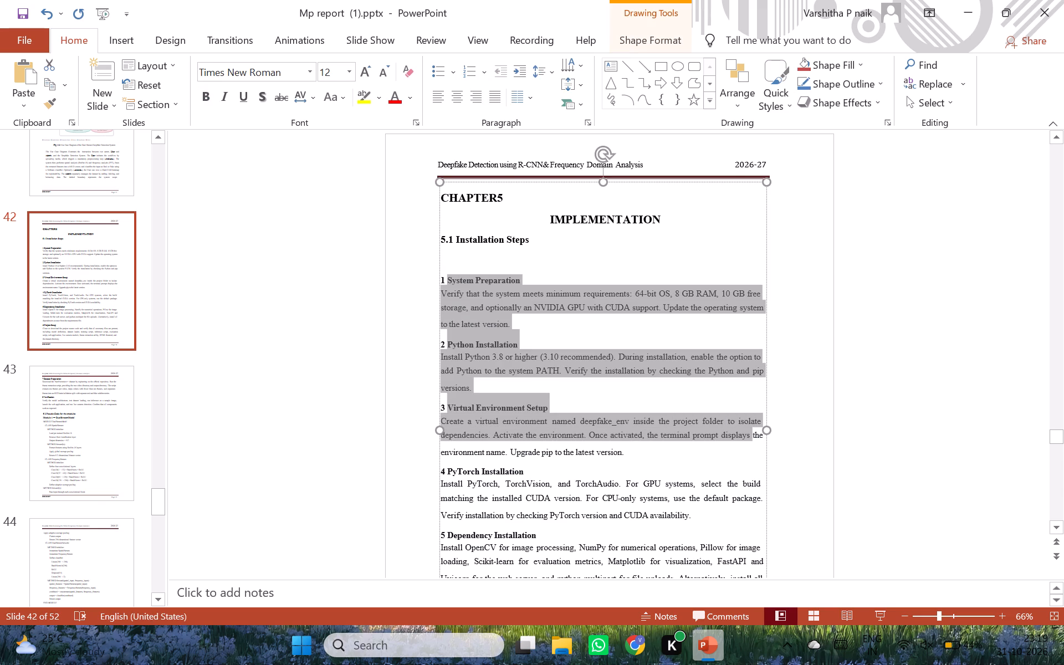
{"action": "left_click_drag", "start_coordinate": [746, 440], "coordinate": [775, 581]}
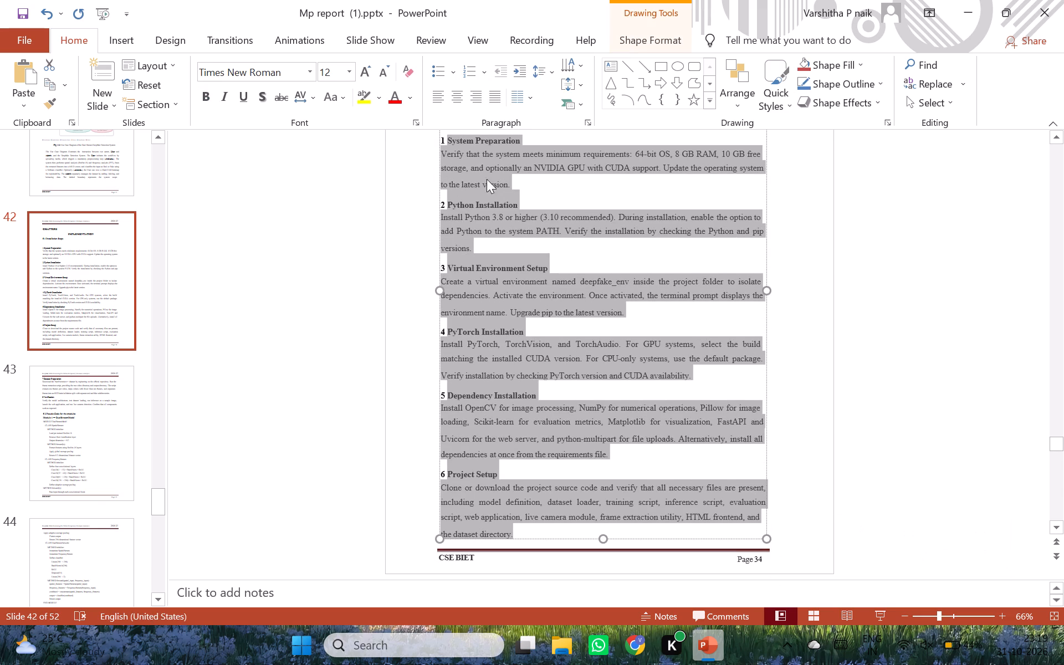
{"action": "left_click", "coordinate": [499, 98]}
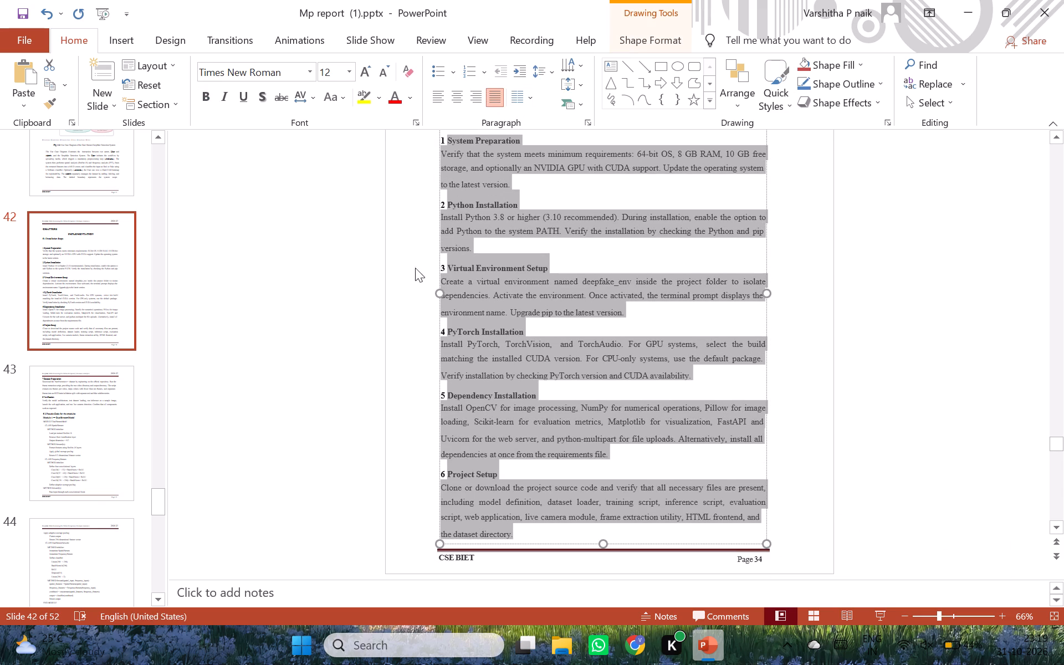
{"action": "left_click", "coordinate": [336, 313]}
Justify all text in slide 43's main text box, including the Module 1 pseudo code.
{"action": "left_click", "coordinate": [95, 431]}
{"action": "left_click", "coordinate": [538, 341]}
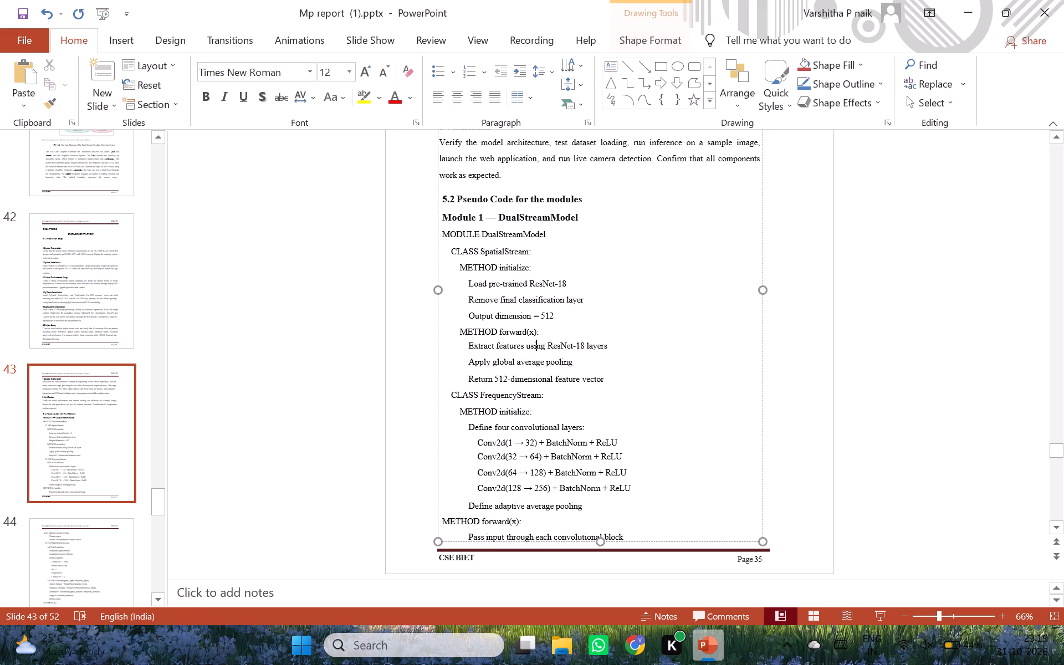
{"action": "key", "text": "ctrl+a"}
{"action": "left_click", "coordinate": [497, 100]}
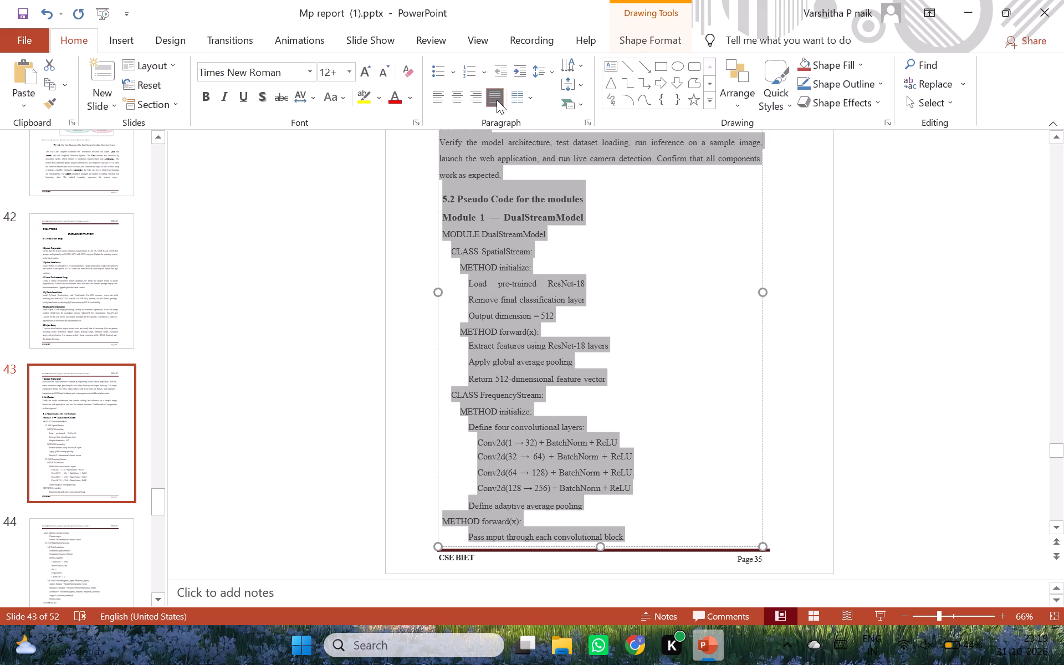
{"action": "left_click", "coordinate": [282, 283]}
Justify all text in slide 44's main text box, including the Module 2 Dataset Loading pseudo code.
{"action": "left_click", "coordinate": [38, 573]}
{"action": "left_click", "coordinate": [574, 350]}
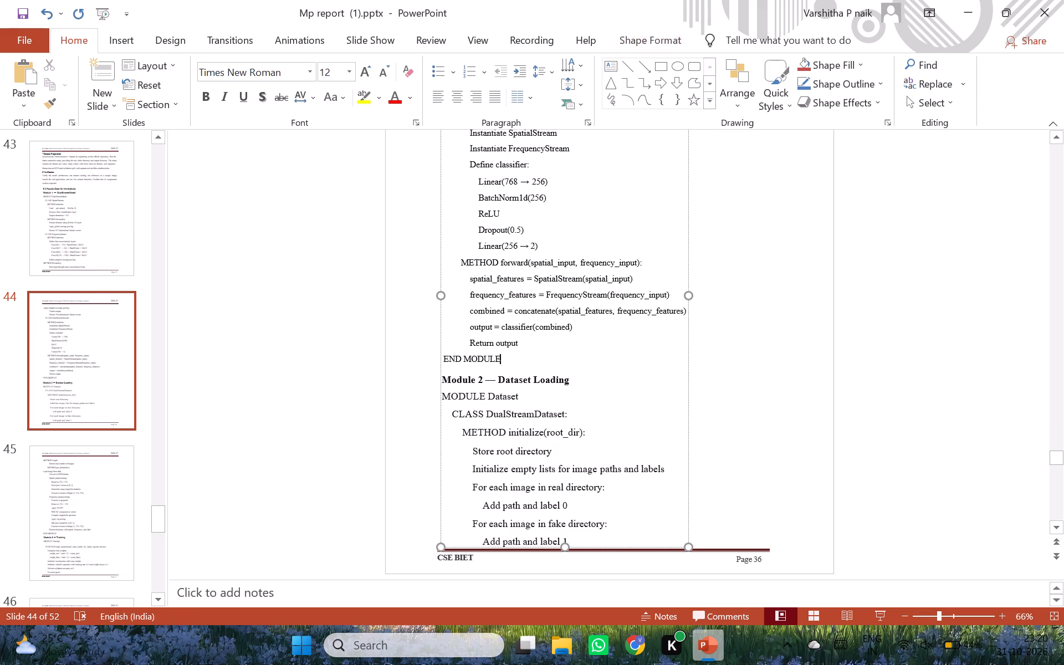
{"action": "key", "text": "ctrl+a"}
{"action": "left_click", "coordinate": [496, 96]}
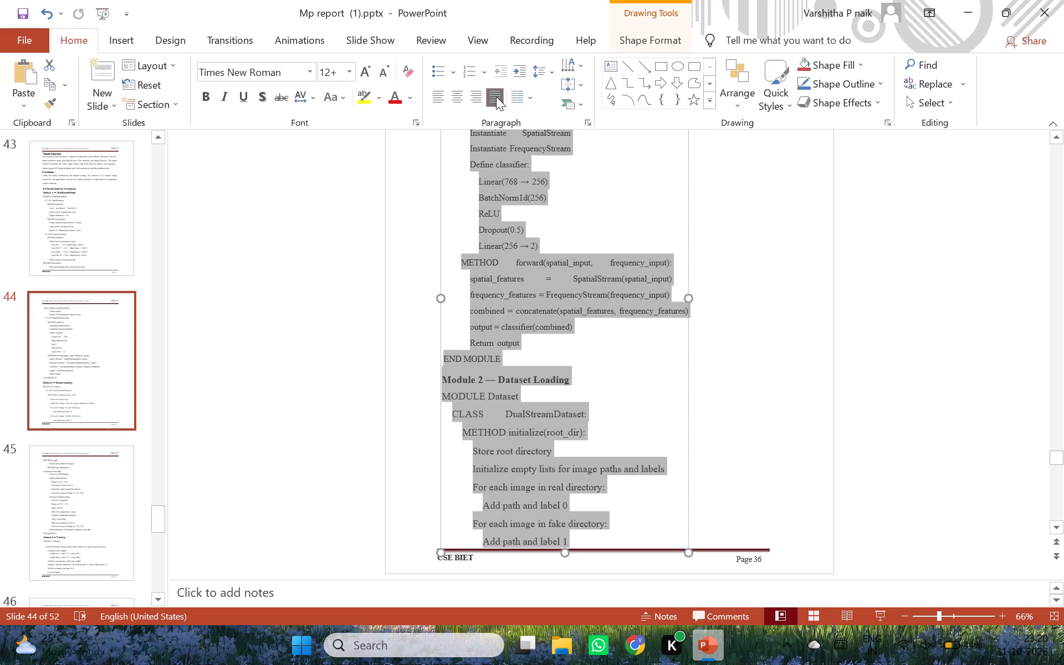
{"action": "scroll", "coordinate": [636, 261], "scroll_direction": "up", "scroll_amount": 4}
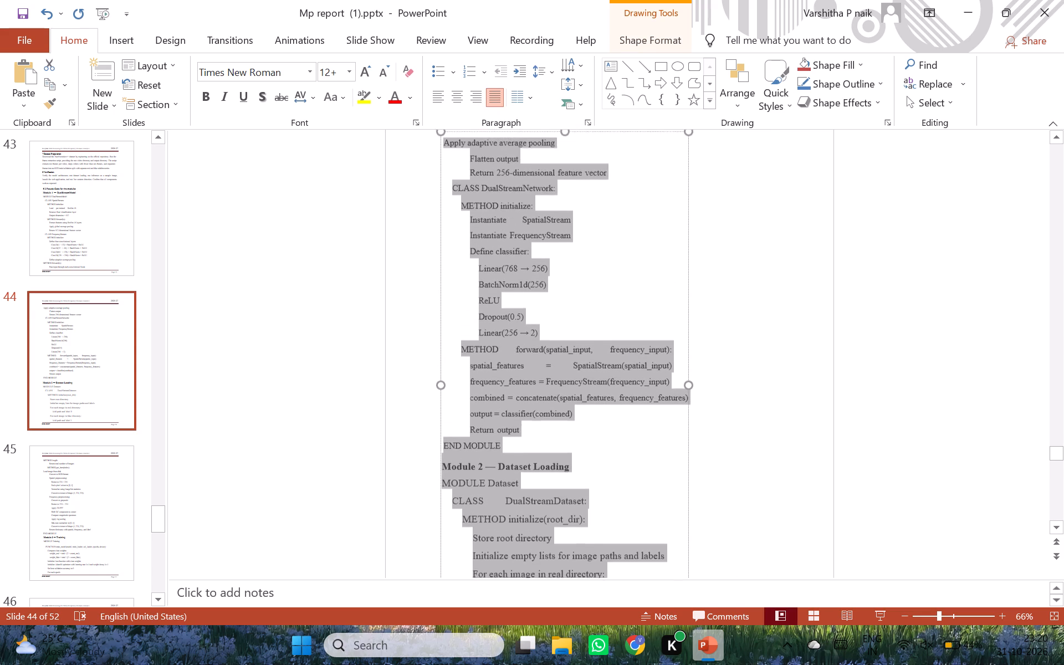
{"action": "scroll", "coordinate": [636, 261], "scroll_direction": "up", "scroll_amount": 2}
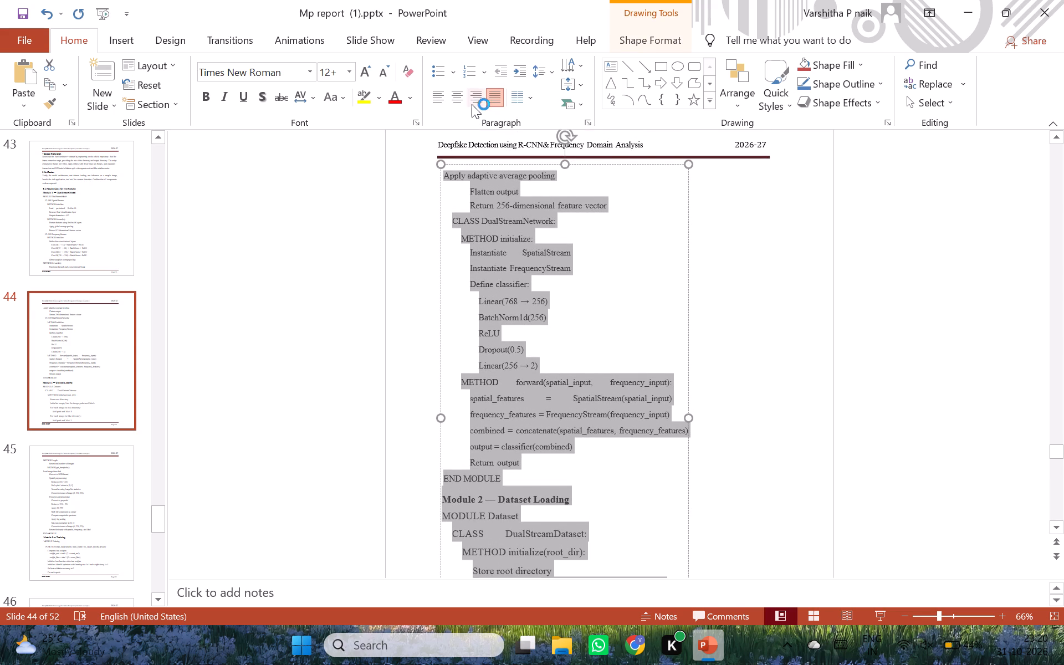
{"action": "left_click", "coordinate": [440, 103]}
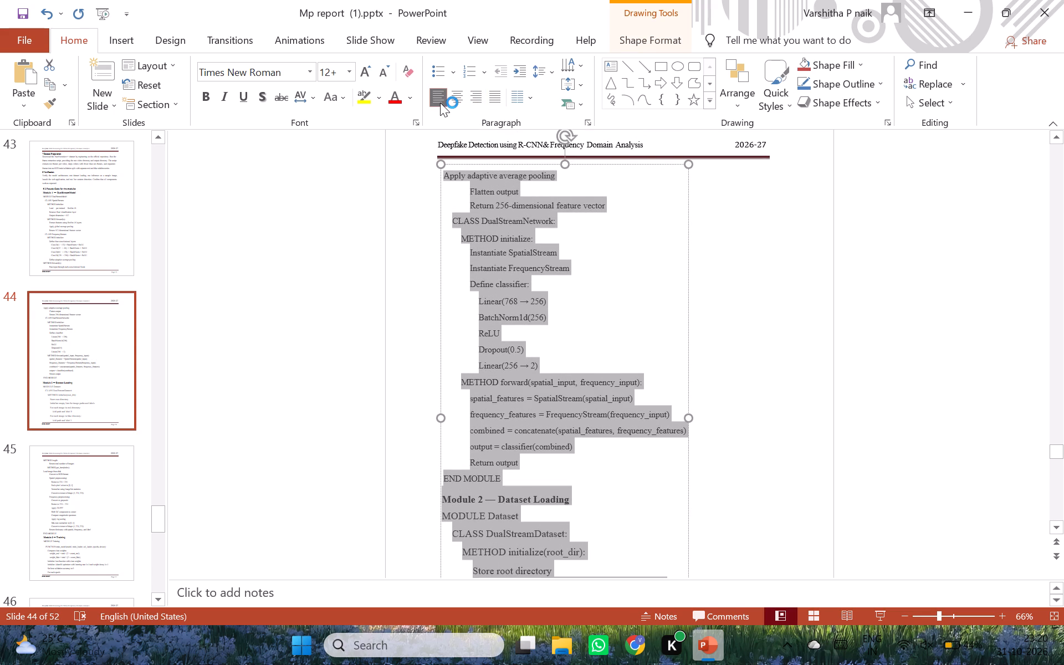
{"action": "left_click", "coordinate": [493, 100]}
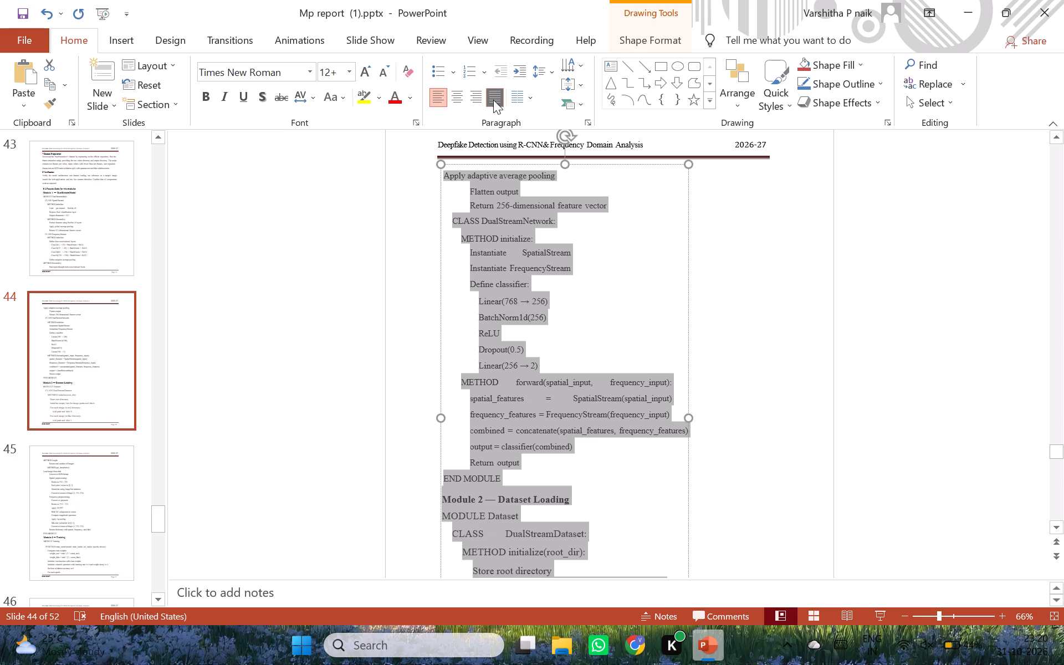
{"action": "left_click", "coordinate": [371, 327]}
Justify all text in slide 45's main text box, including the Module 3 Training pseudo code.
{"action": "left_click", "coordinate": [98, 530]}
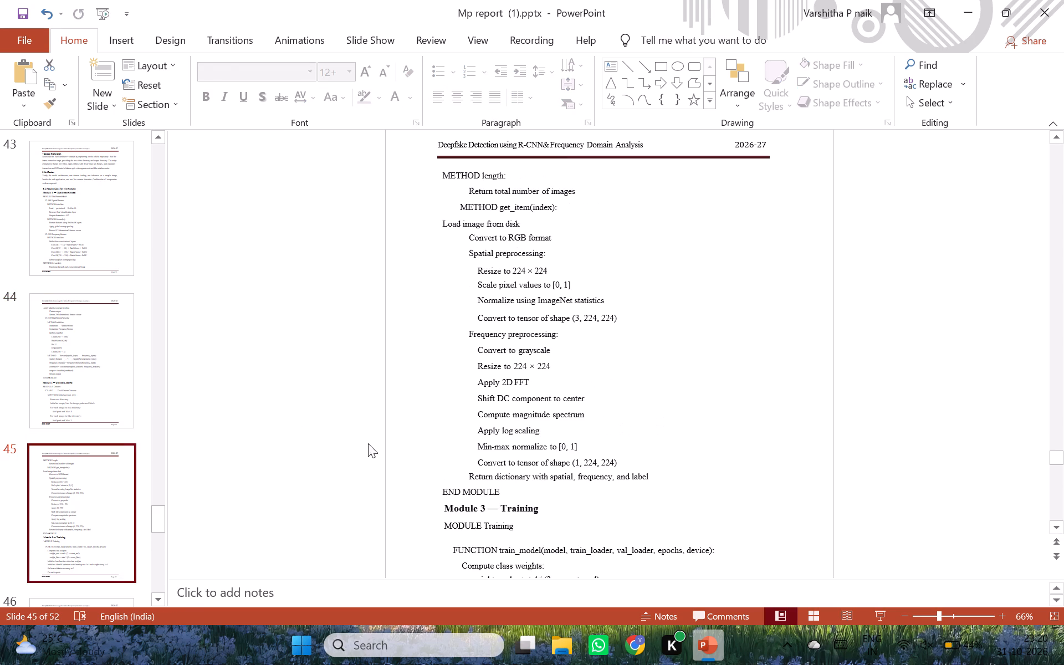
{"action": "left_click", "coordinate": [586, 357]}
{"action": "key", "text": "ctrl+a"}
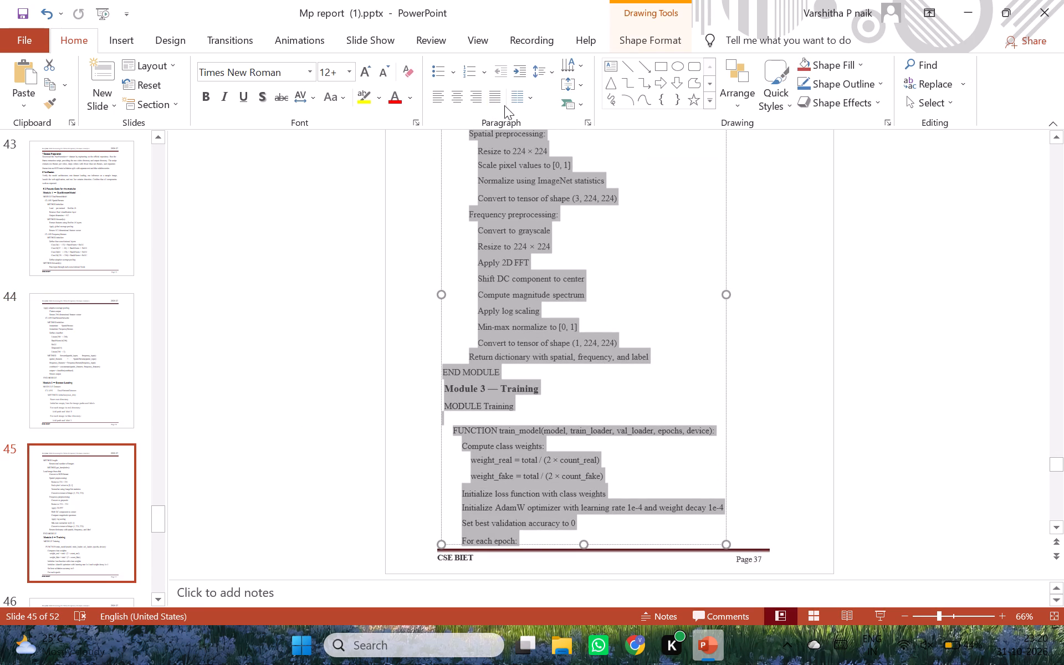
{"action": "left_click", "coordinate": [493, 97]}
{"action": "left_click", "coordinate": [344, 295]}
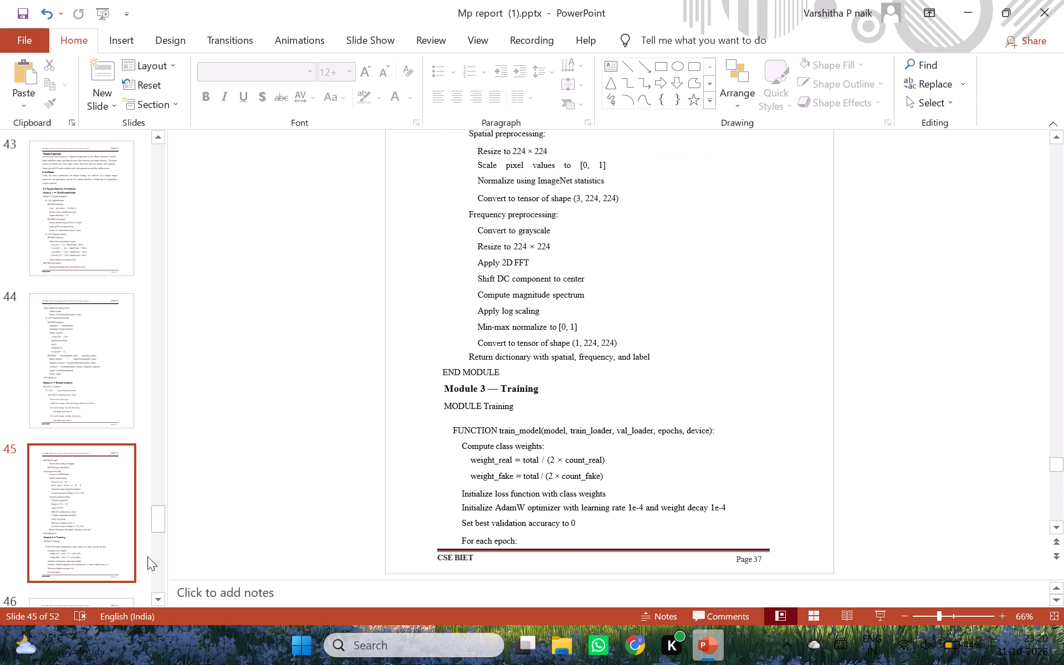
Justify the rest of the training pseudo code on slide 46, through its END MODULE line.
{"action": "scroll", "coordinate": [113, 540], "scroll_direction": "down", "scroll_amount": 2}
{"action": "left_click", "coordinate": [96, 513]}
{"action": "left_click", "coordinate": [592, 346]}
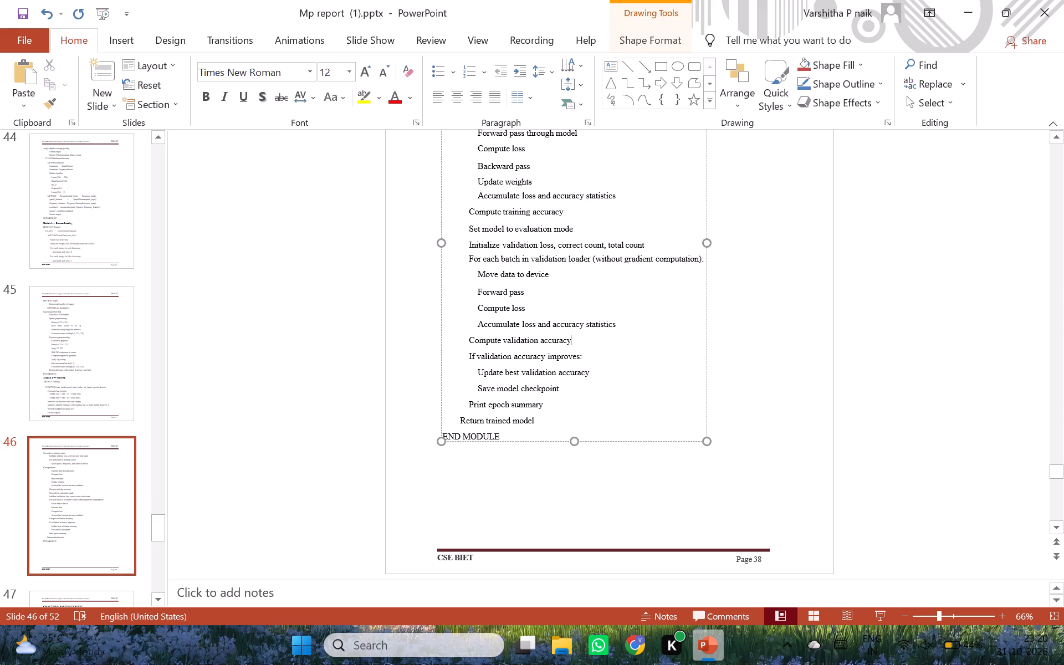
{"action": "key", "text": "ctrl+a"}
{"action": "left_click", "coordinate": [495, 103]}
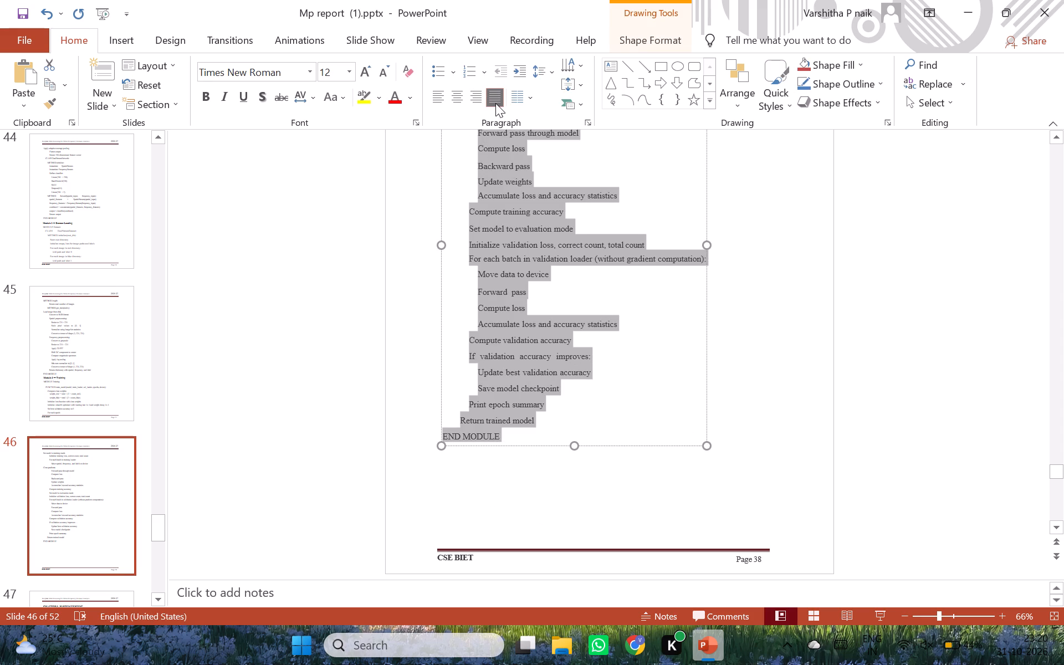
{"action": "left_click", "coordinate": [781, 287]}
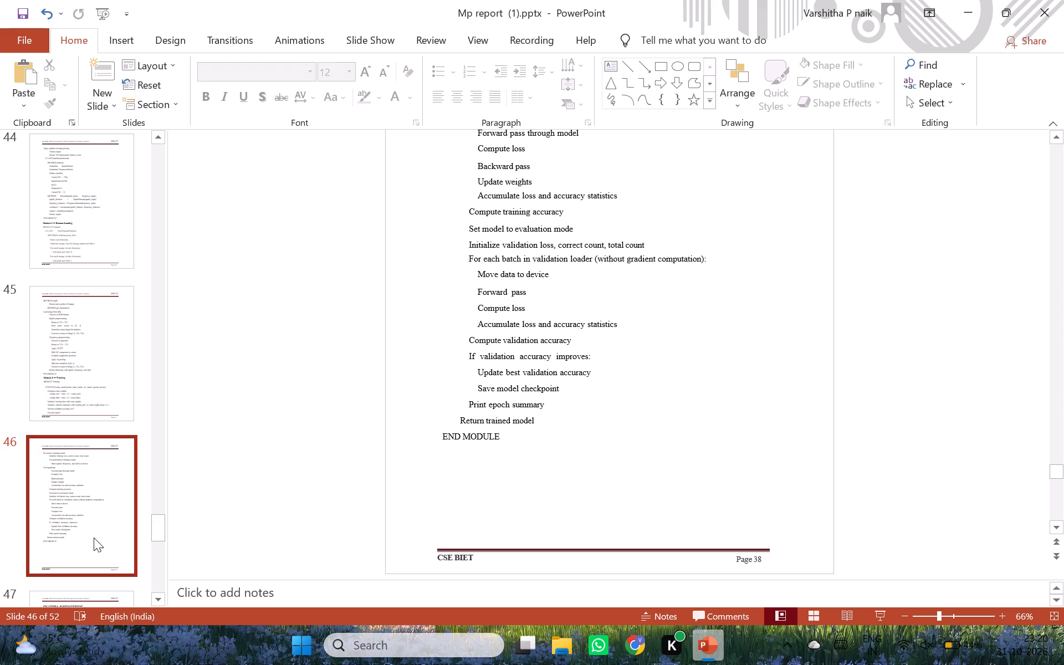
Justify all of the Chapter 6 System Testing text on slide 47, including the unit, integration and system testing sections.
{"action": "scroll", "coordinate": [96, 534], "scroll_direction": "down", "scroll_amount": 2}
{"action": "left_click", "coordinate": [96, 534]}
{"action": "left_click", "coordinate": [595, 382]}
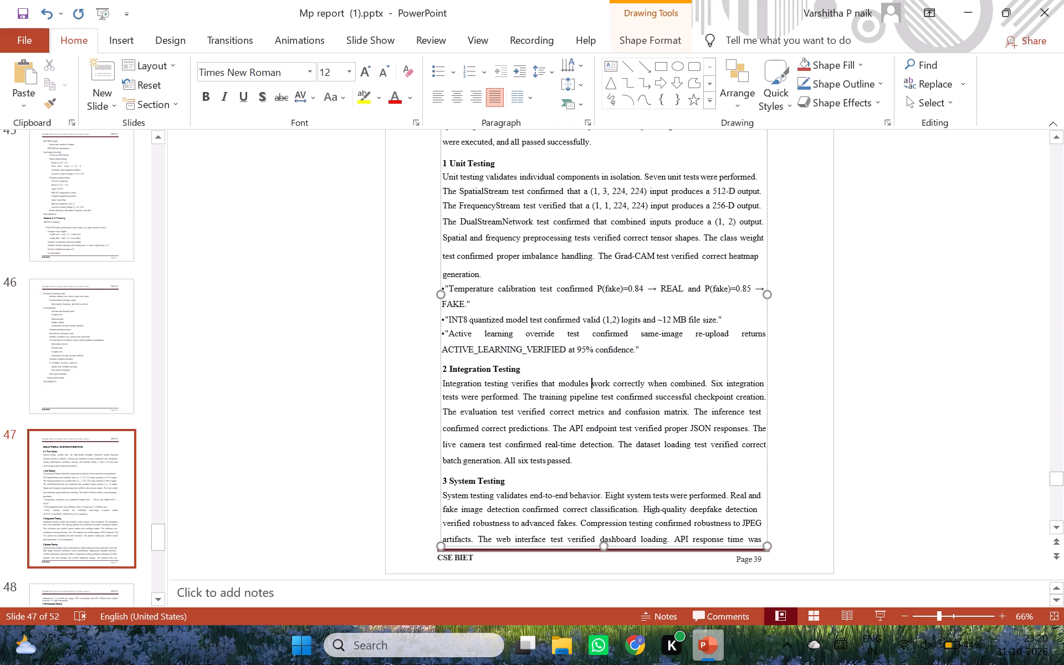
{"action": "key", "text": "ctrl+a"}
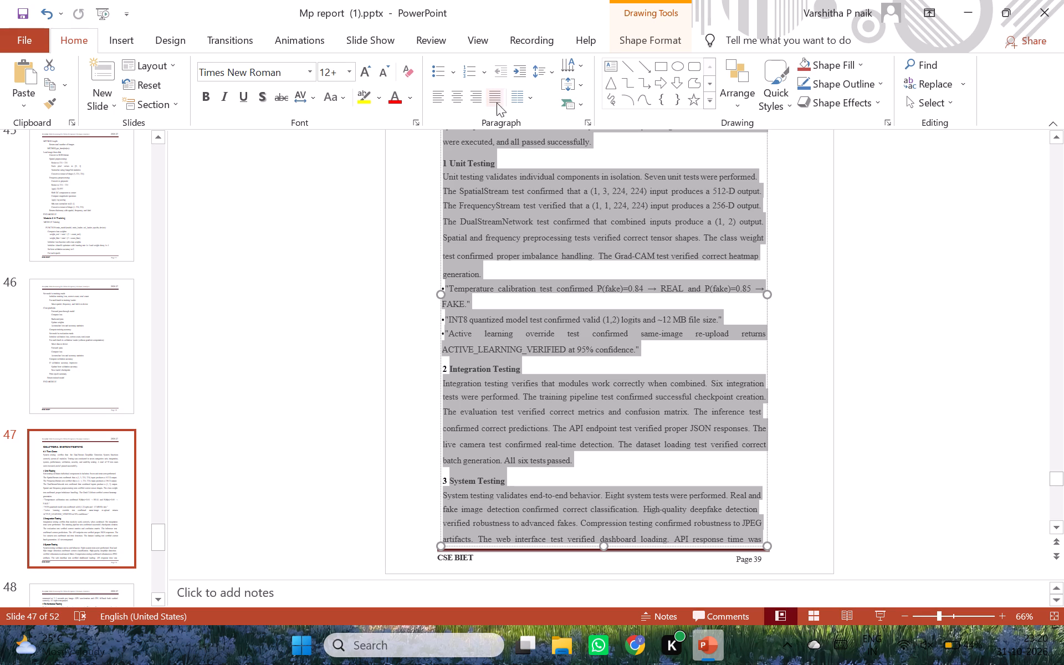
{"action": "left_click", "coordinate": [497, 96]}
{"action": "scroll", "coordinate": [681, 337], "scroll_direction": "up", "scroll_amount": 5}
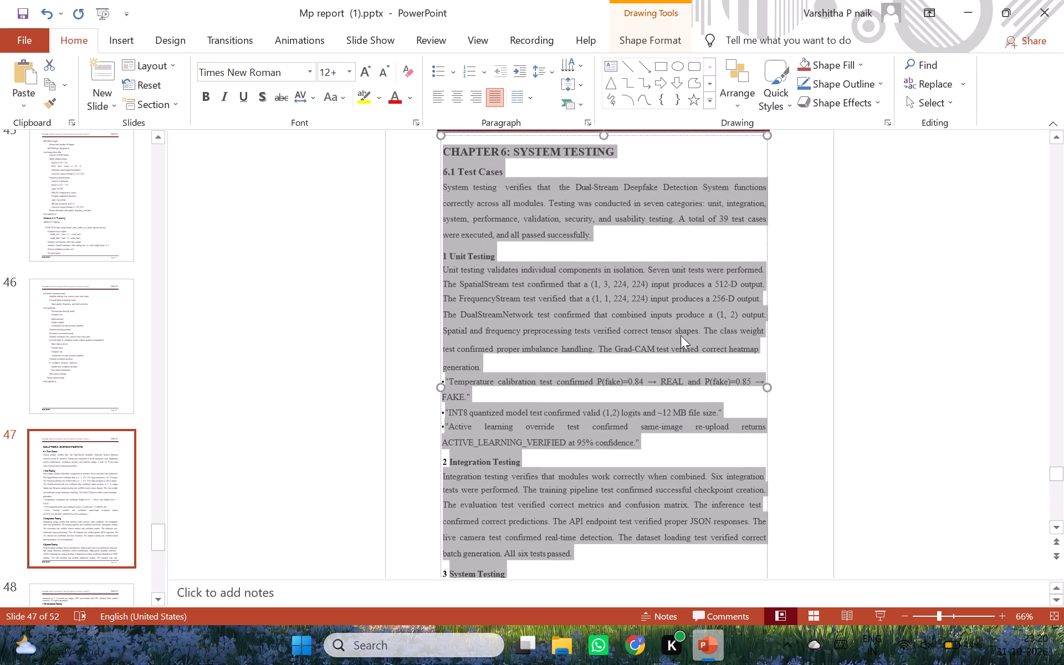
{"action": "left_click", "coordinate": [799, 294]}
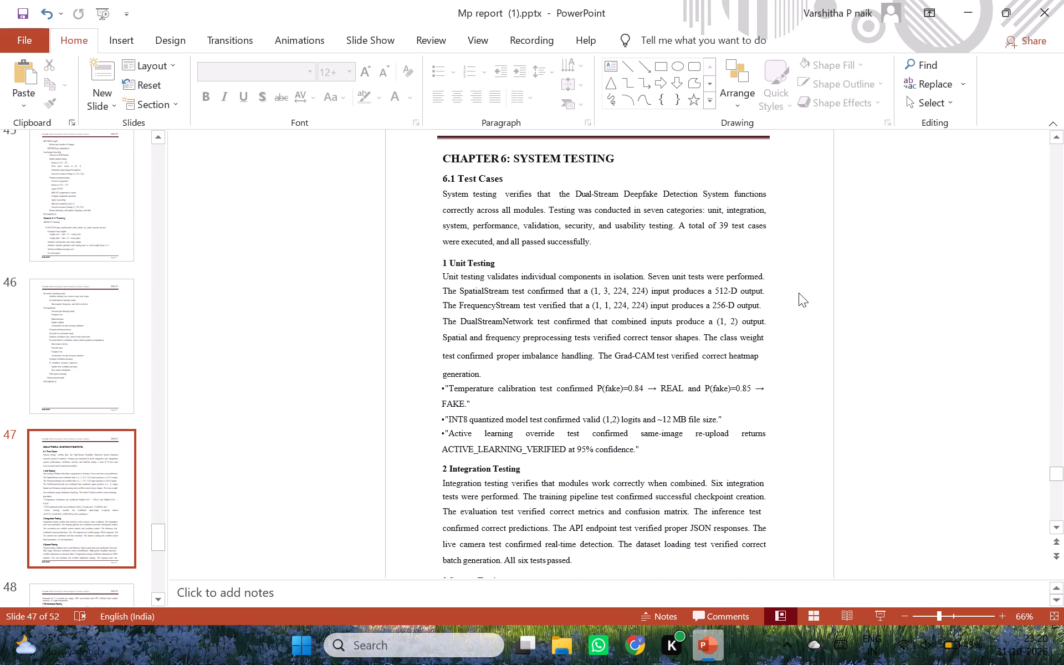
Justify all text in slide 48's main text box, covering the Performance, Validation, Security and Usability Testing sections.
{"action": "scroll", "coordinate": [46, 447], "scroll_direction": "down", "scroll_amount": 2}
{"action": "left_click", "coordinate": [50, 449]}
{"action": "left_click", "coordinate": [496, 392]}
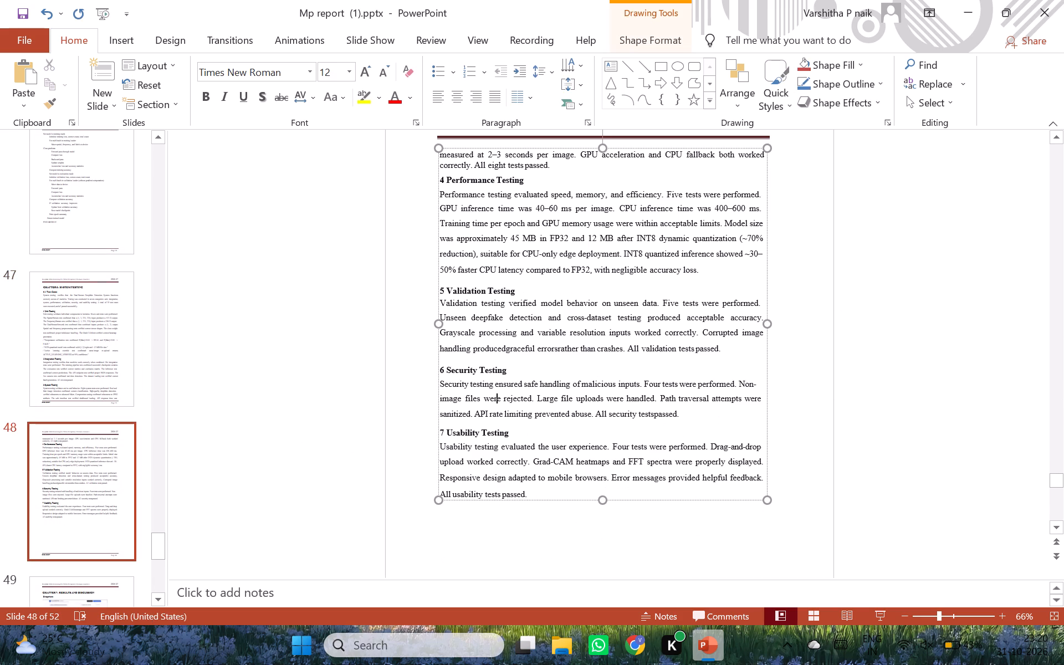
{"action": "key", "text": "ctrl+a"}
{"action": "left_click", "coordinate": [495, 104]}
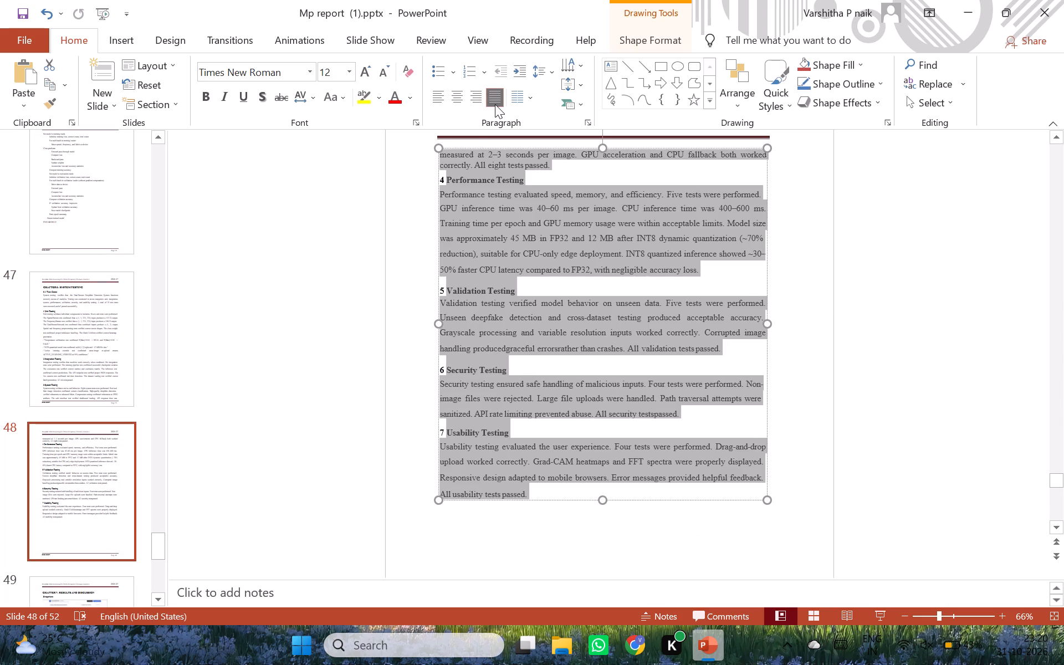
Shift the Fig. 5.1 screenshot on slide 49 slightly to the right to line its left edge up with the caption.
{"action": "scroll", "coordinate": [48, 489], "scroll_direction": "down", "scroll_amount": 2}
{"action": "left_click", "coordinate": [63, 469]}
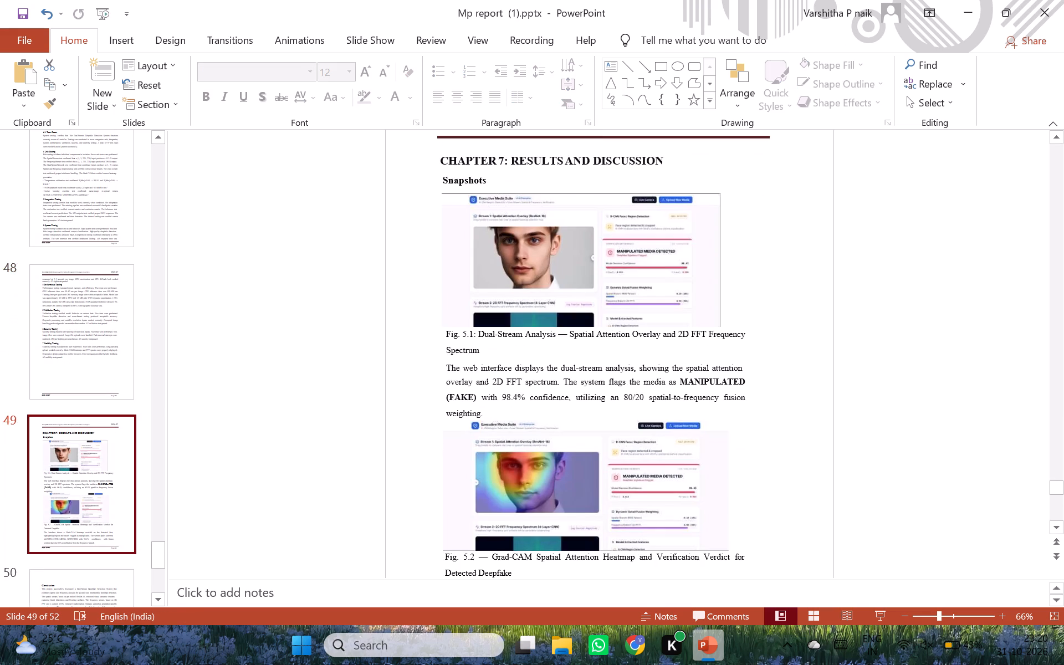
{"action": "left_click", "coordinate": [610, 285]}
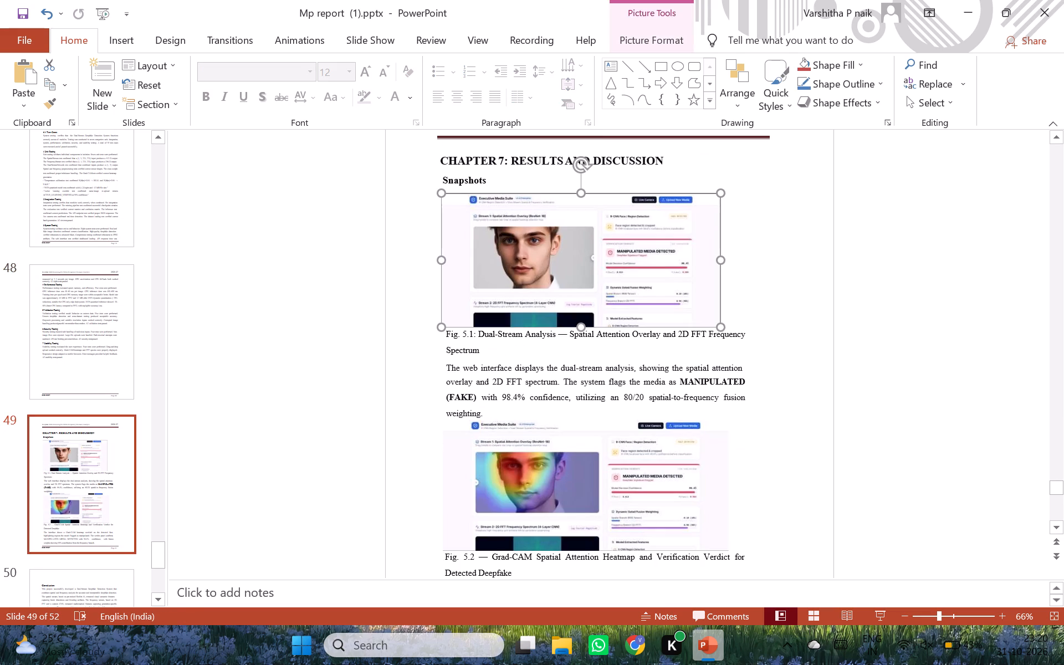
{"action": "scroll", "coordinate": [610, 285], "scroll_direction": "up", "scroll_amount": 3}
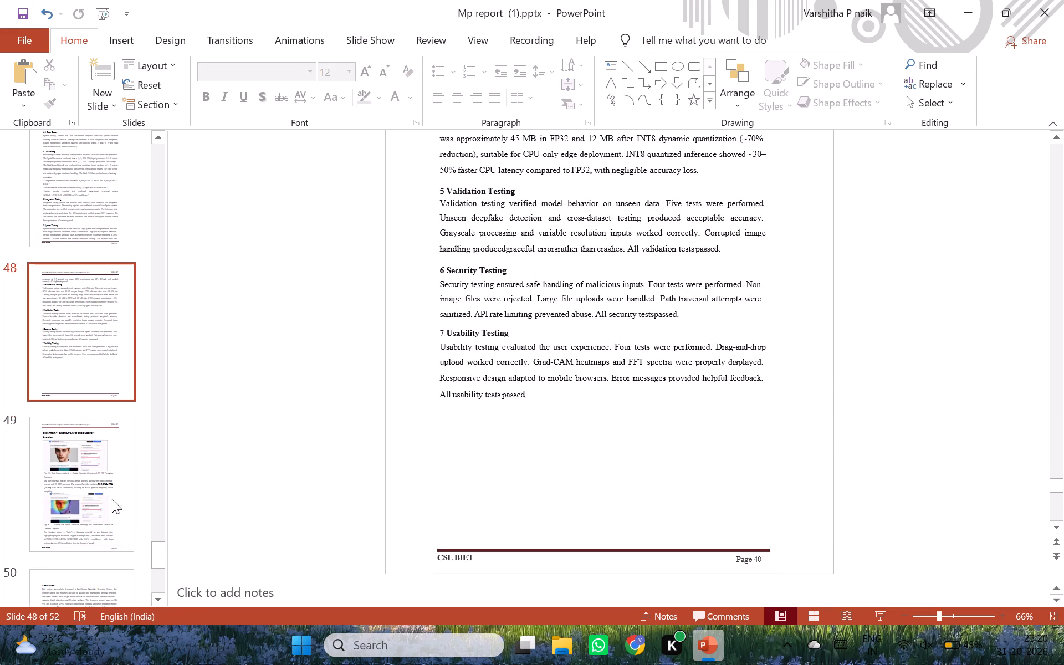
{"action": "left_click", "coordinate": [112, 499]}
{"action": "scroll", "coordinate": [566, 439], "scroll_direction": "up", "scroll_amount": 3, "text": "ctrl"}
{"action": "scroll", "coordinate": [586, 465], "scroll_direction": "up", "scroll_amount": 4}
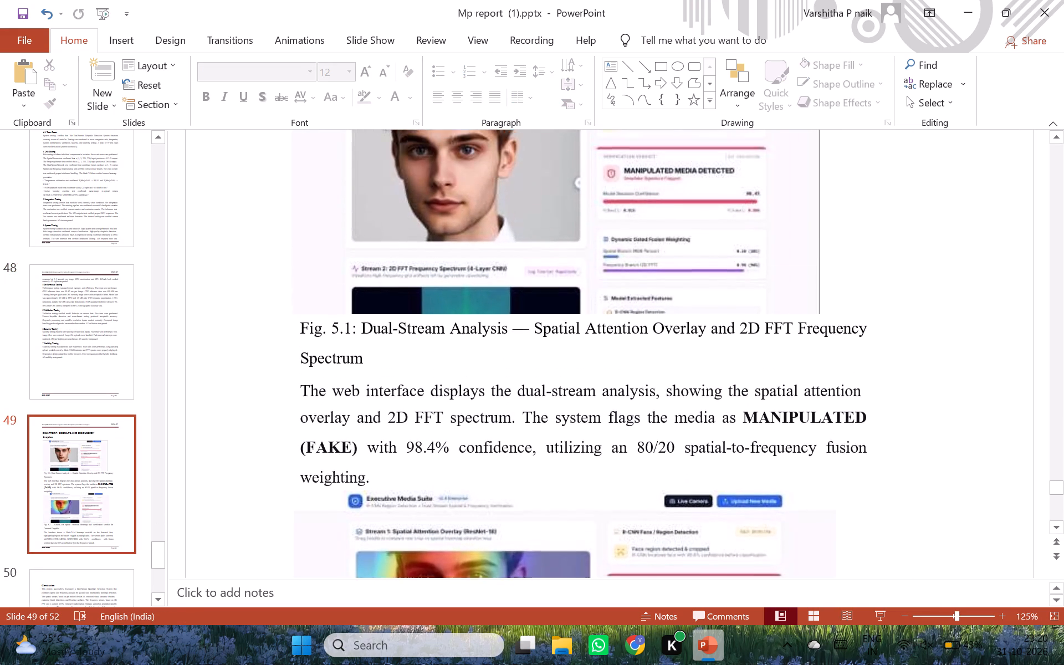
{"action": "scroll", "coordinate": [655, 287], "scroll_direction": "up", "scroll_amount": 2}
{"action": "scroll", "coordinate": [656, 289], "scroll_direction": "up", "scroll_amount": 1, "text": "ctrl"}
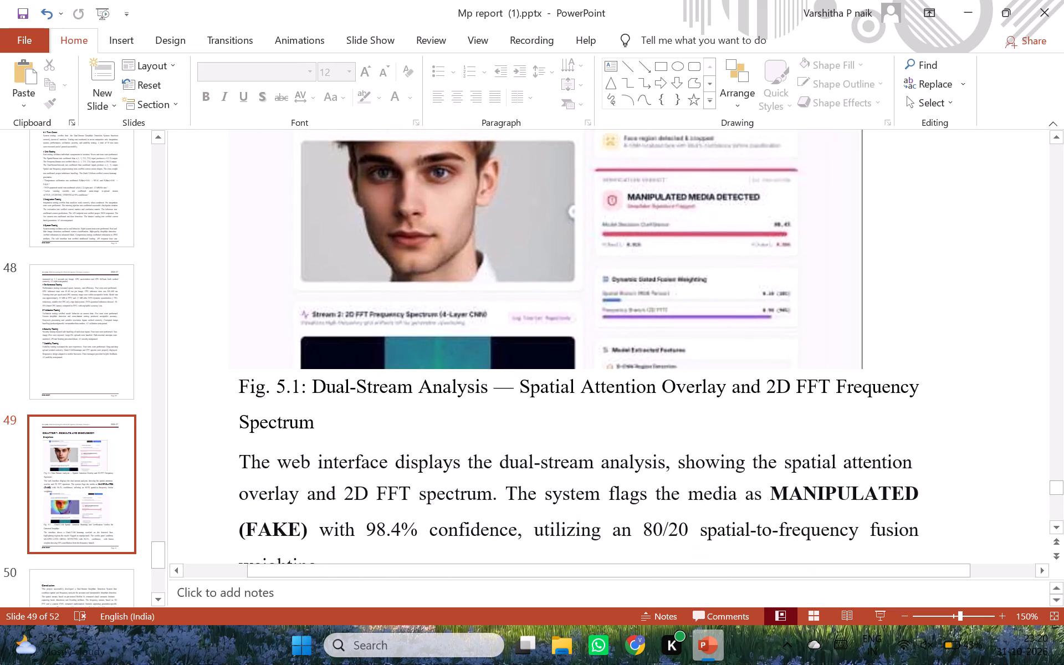
{"action": "scroll", "coordinate": [656, 325], "scroll_direction": "up", "scroll_amount": 5}
{"action": "left_click_drag", "start_coordinate": [621, 354], "coordinate": [633, 350]}
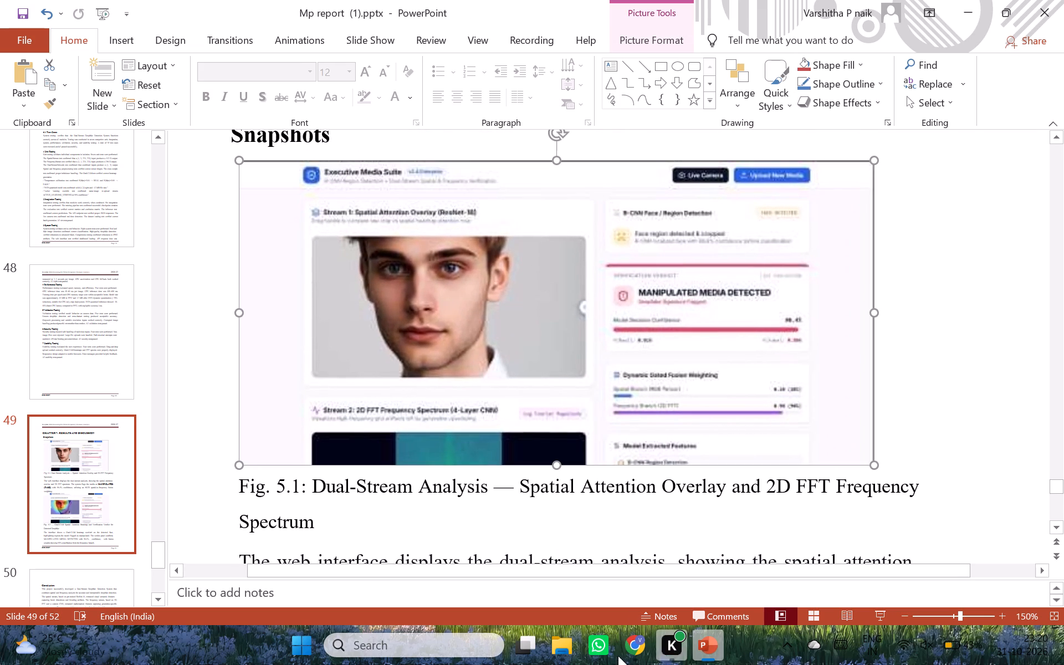
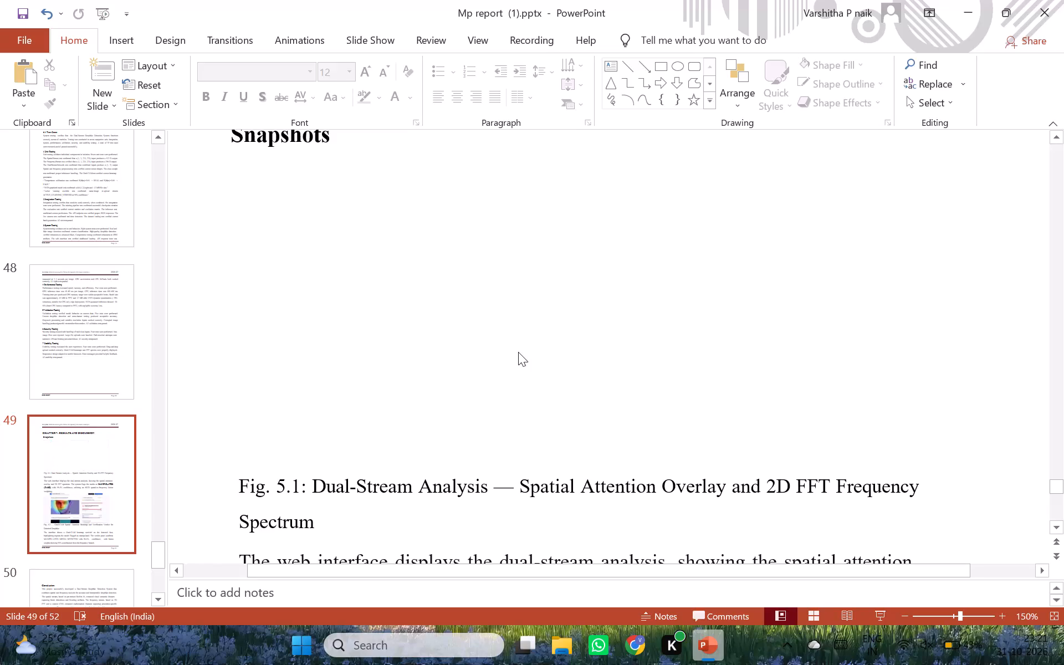
Paste the copied screenshot onto slide 49, sized about 13.3 by 6.4 cm, between the Snapshots heading and the Fig. 5.1 caption.
{"action": "key", "text": "ctrl+v"}
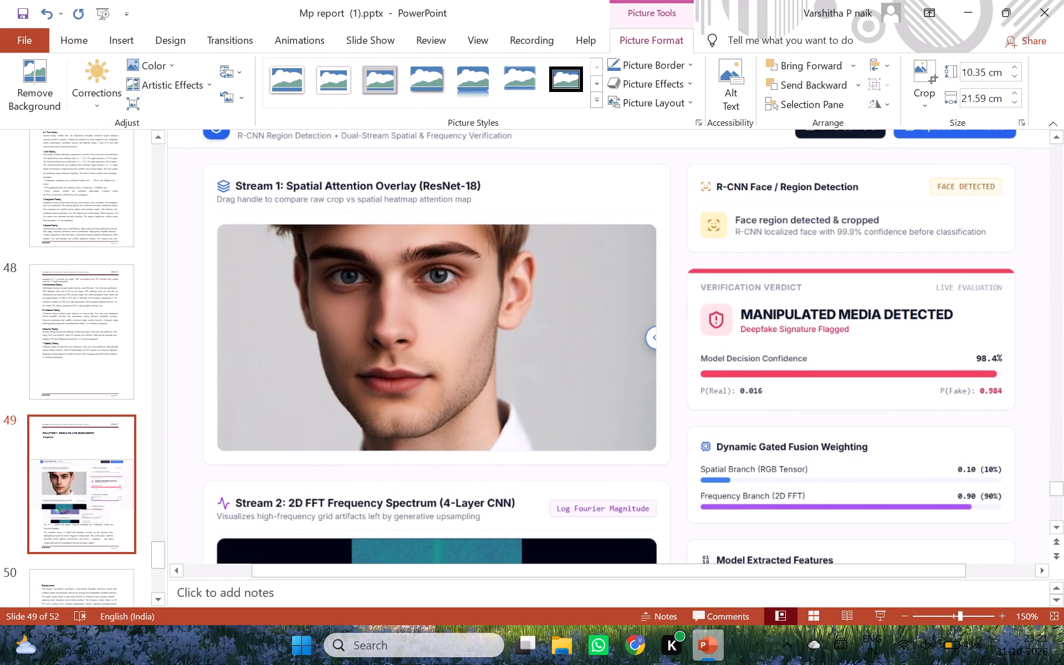
{"action": "scroll", "coordinate": [454, 320], "scroll_direction": "down", "scroll_amount": 2, "text": "ctrl"}
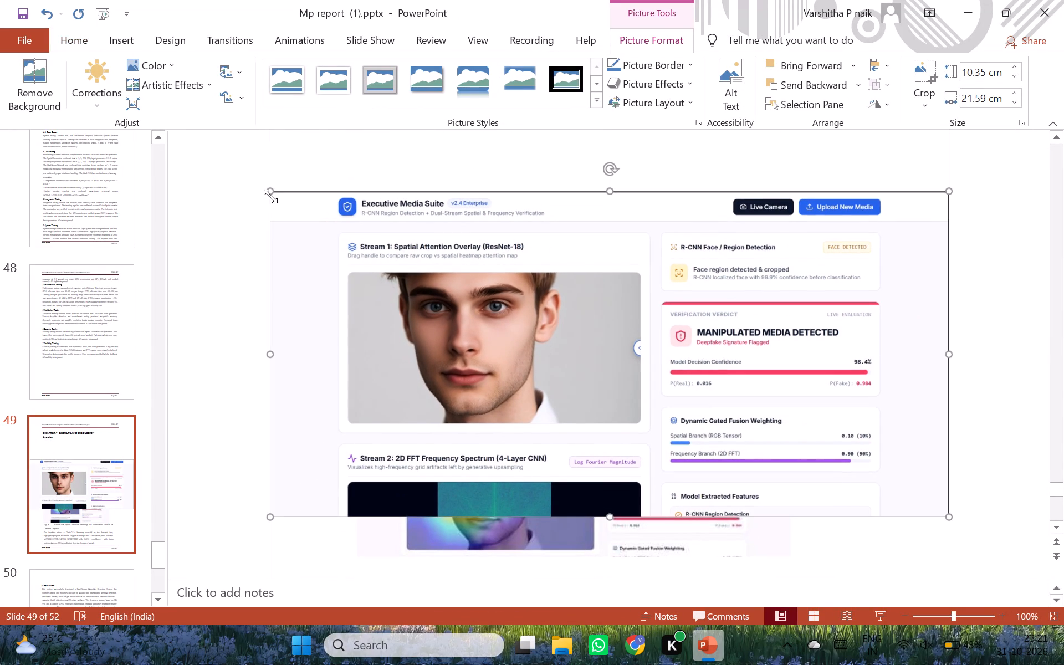
{"action": "left_click_drag", "start_coordinate": [270, 195], "coordinate": [485, 293]}
{"action": "left_click_drag", "start_coordinate": [662, 398], "coordinate": [550, 274]}
{"action": "scroll", "coordinate": [551, 293], "scroll_direction": "up", "scroll_amount": 5}
{"action": "left_click_drag", "start_coordinate": [565, 350], "coordinate": [546, 241]}
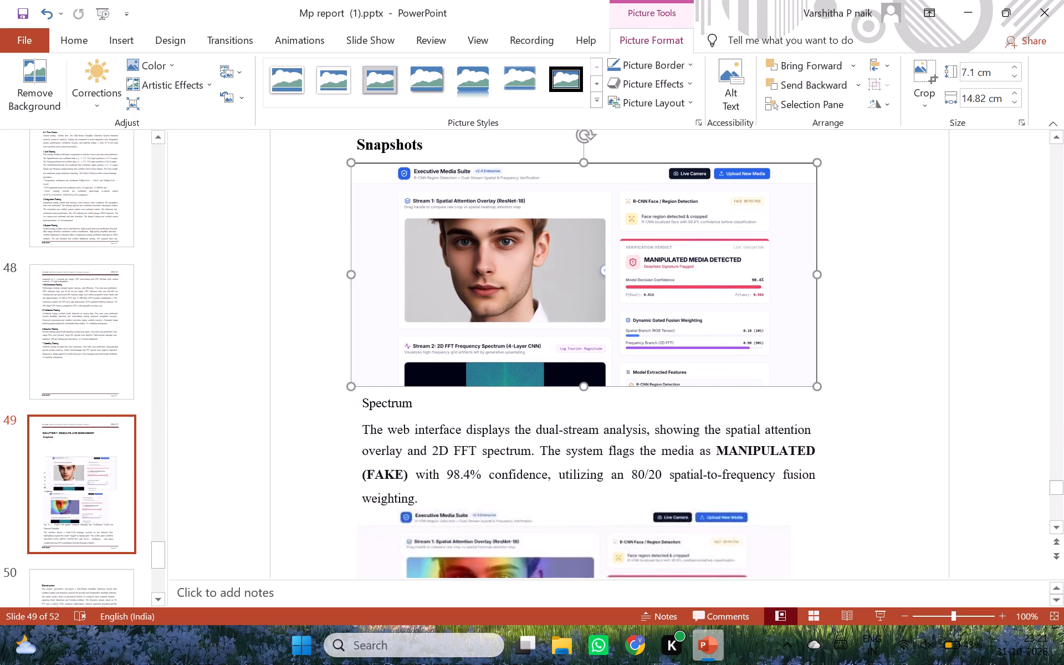
{"action": "left_click_drag", "start_coordinate": [815, 388], "coordinate": [787, 351]}
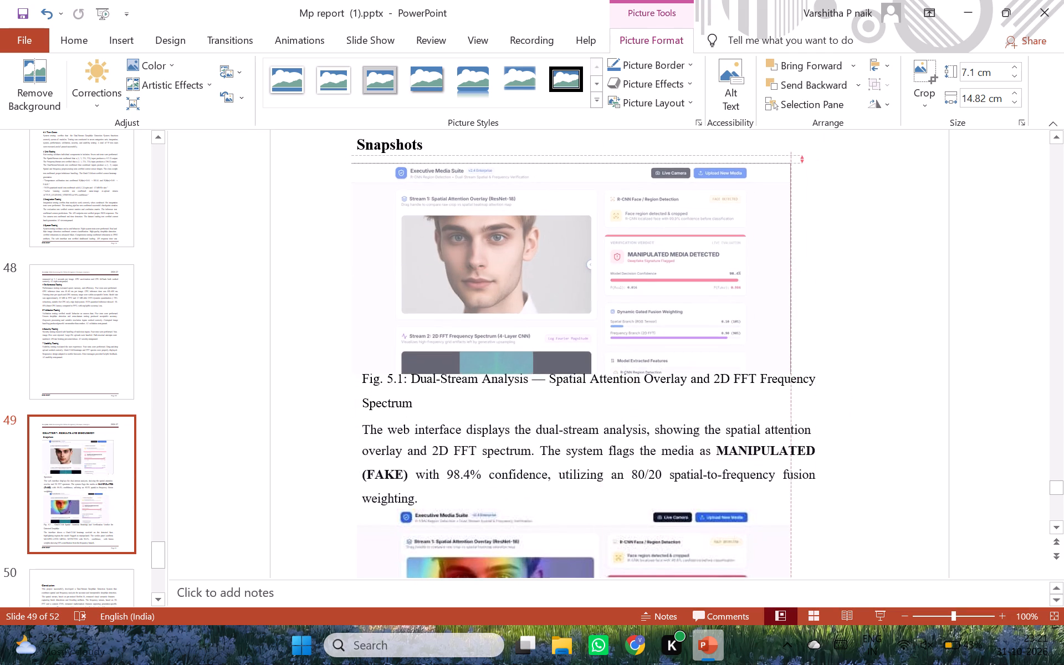
{"action": "left_click_drag", "start_coordinate": [787, 351], "coordinate": [770, 330]}
{"action": "left_click_drag", "start_coordinate": [585, 269], "coordinate": [606, 264]}
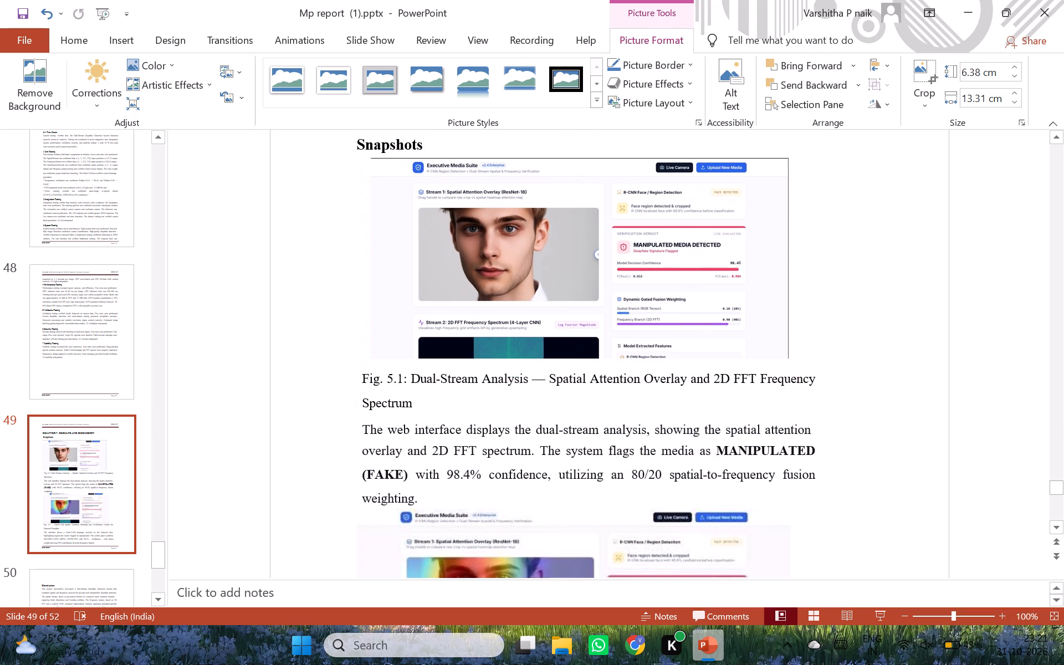
{"action": "left_click_drag", "start_coordinate": [606, 264], "coordinate": [606, 264]}
{"action": "left_click_drag", "start_coordinate": [669, 311], "coordinate": [679, 315]}
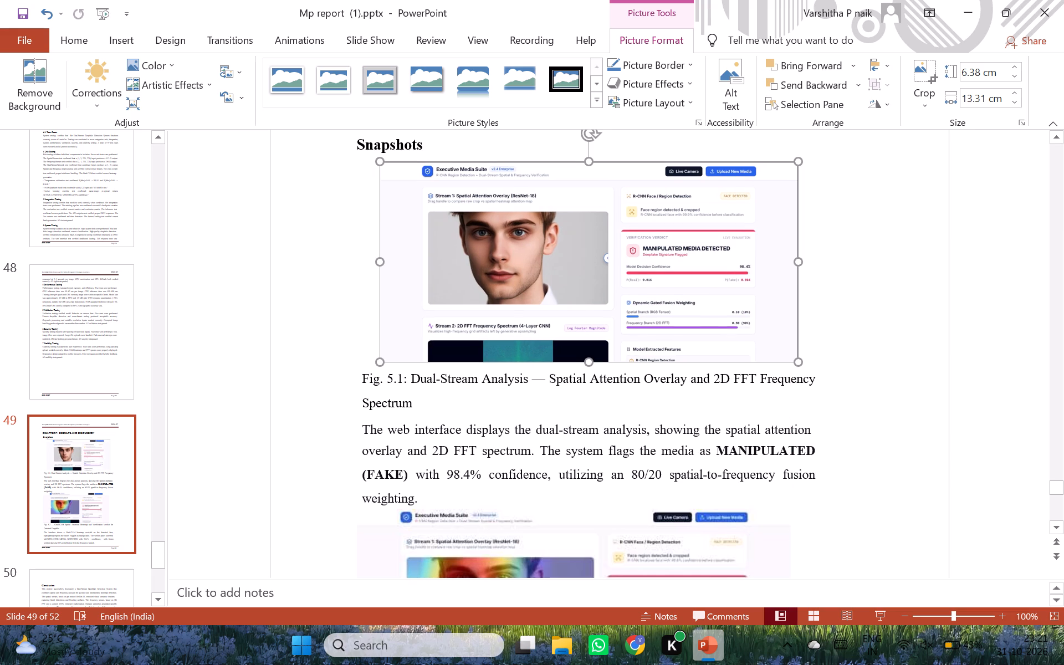
Delete the heatmap screenshot above the Fig. 5.2 caption on slide 49.
{"action": "scroll", "coordinate": [594, 340], "scroll_direction": "down", "scroll_amount": 2}
{"action": "scroll", "coordinate": [602, 484], "scroll_direction": "down", "scroll_amount": 3}
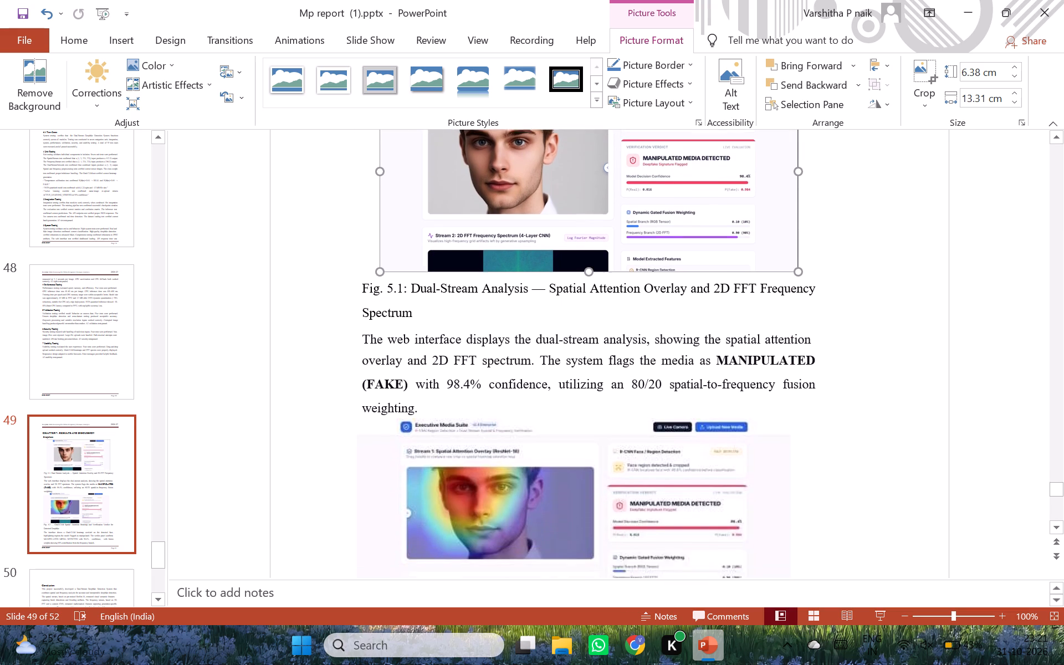
{"action": "scroll", "coordinate": [587, 493], "scroll_direction": "down", "scroll_amount": 3}
{"action": "left_click", "coordinate": [552, 477]}
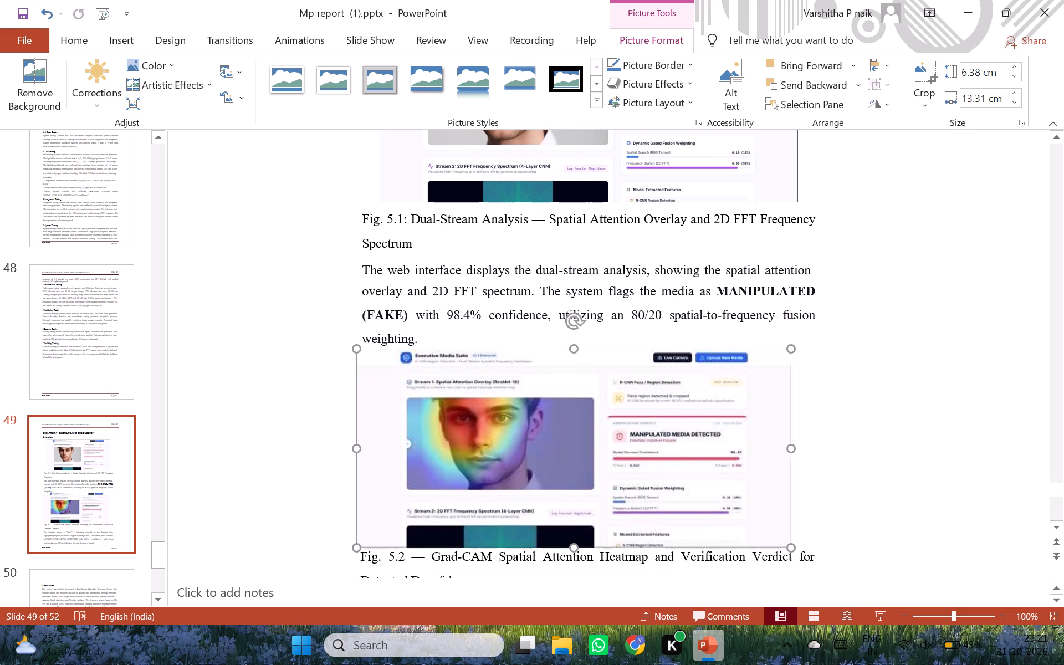
{"action": "key", "text": "Delete"}
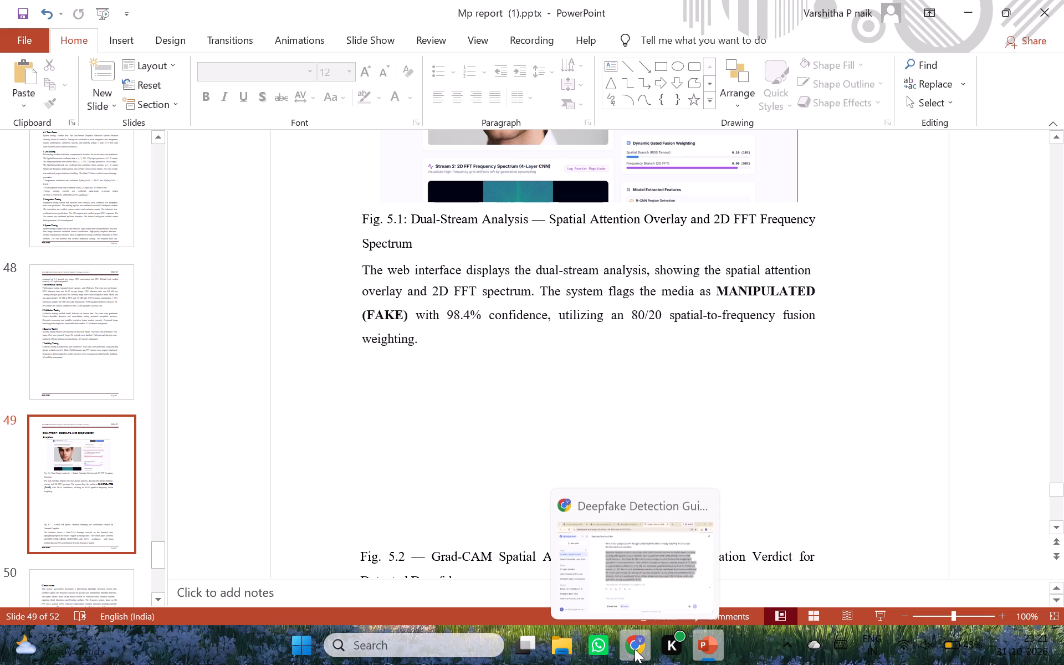
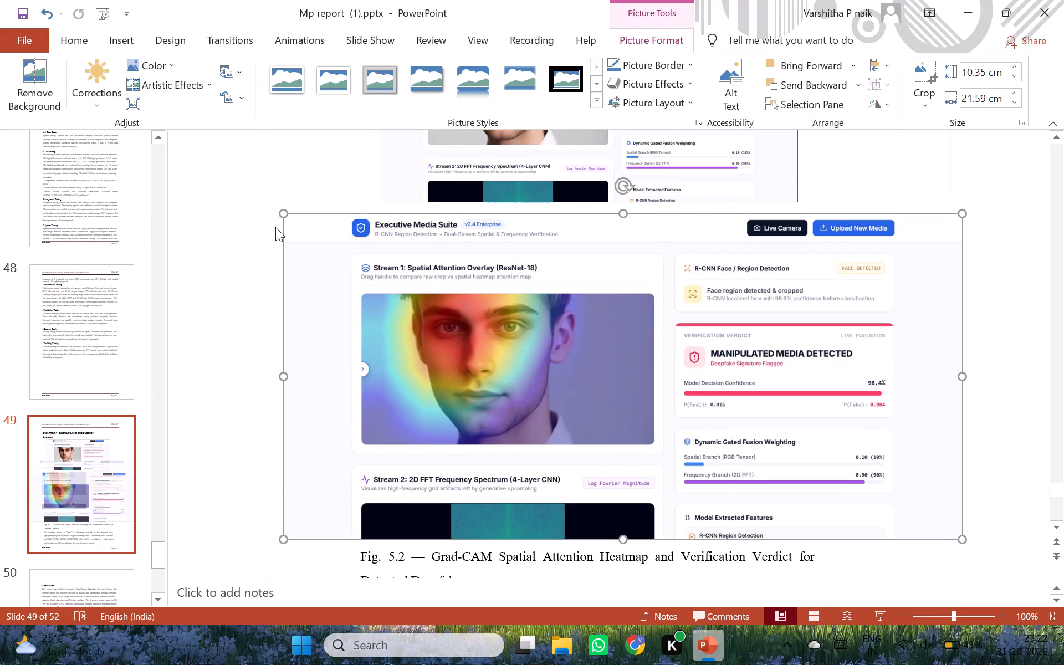
Shrink the Fig. 5.2 heatmap screenshot on slide 49 to about 7.1 × 14.8 cm and move it left, between the paragraph and its caption.
{"action": "left_click_drag", "start_coordinate": [282, 212], "coordinate": [436, 330]}
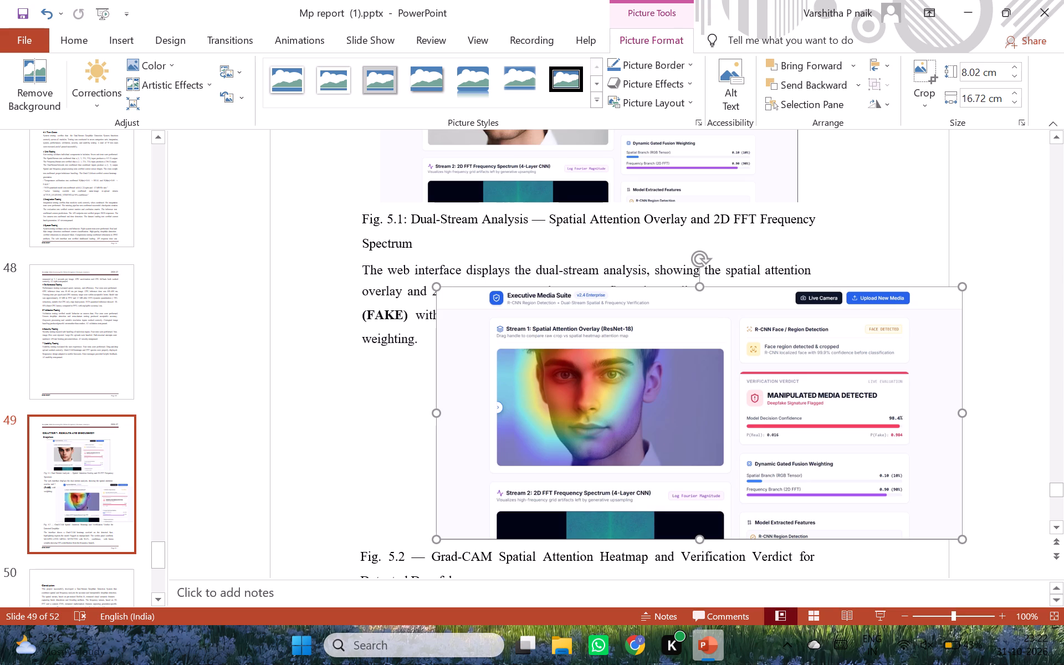
{"action": "left_click_drag", "start_coordinate": [439, 285], "coordinate": [494, 341]}
{"action": "left_click_drag", "start_coordinate": [648, 401], "coordinate": [553, 416]}
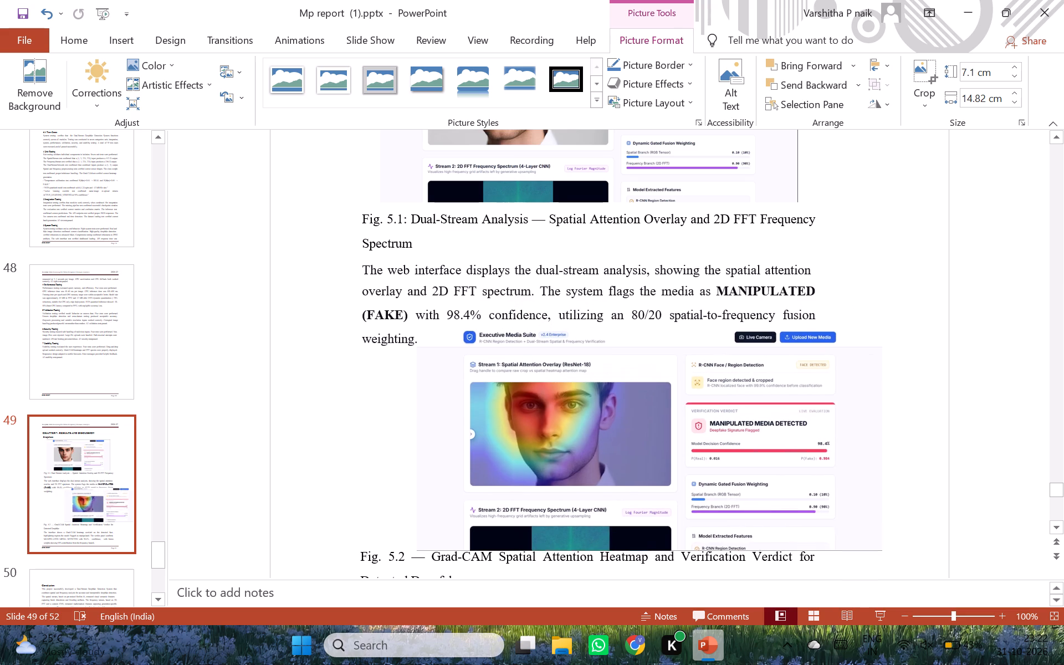
Shrink the Fig. 5.2 screenshot on slide 49 to about 6.25 by 13.04 cm and place it between the paragraph and its caption.
{"action": "left_click_drag", "start_coordinate": [553, 416], "coordinate": [522, 410]}
{"action": "left_click_drag", "start_coordinate": [369, 327], "coordinate": [375, 333]}
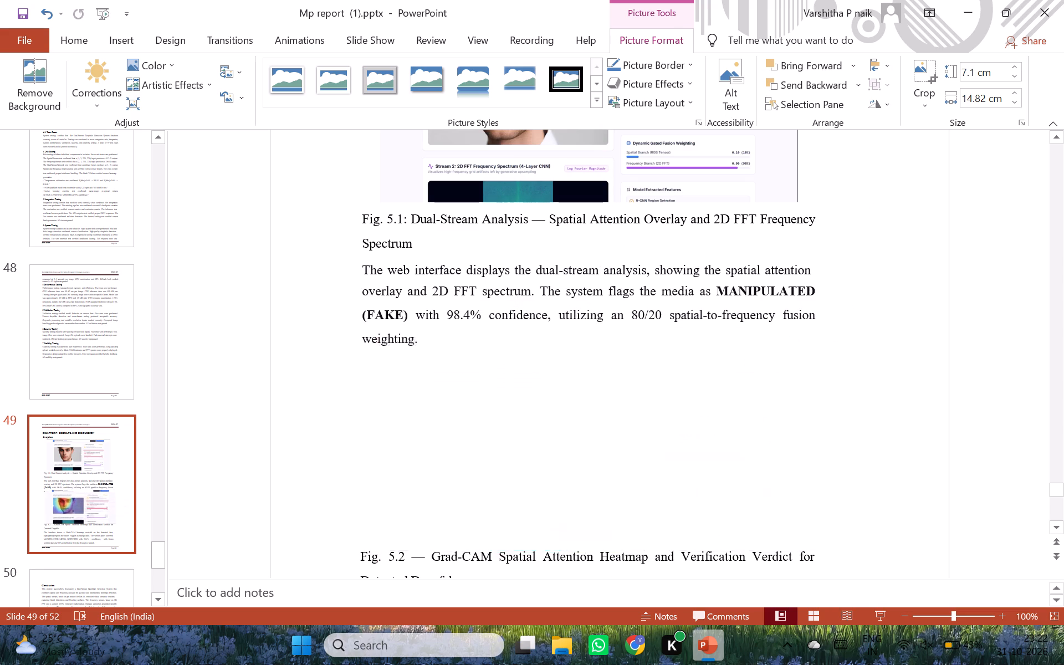
{"action": "left_click_drag", "start_coordinate": [375, 333], "coordinate": [422, 384]}
{"action": "left_click_drag", "start_coordinate": [564, 403], "coordinate": [543, 405]}
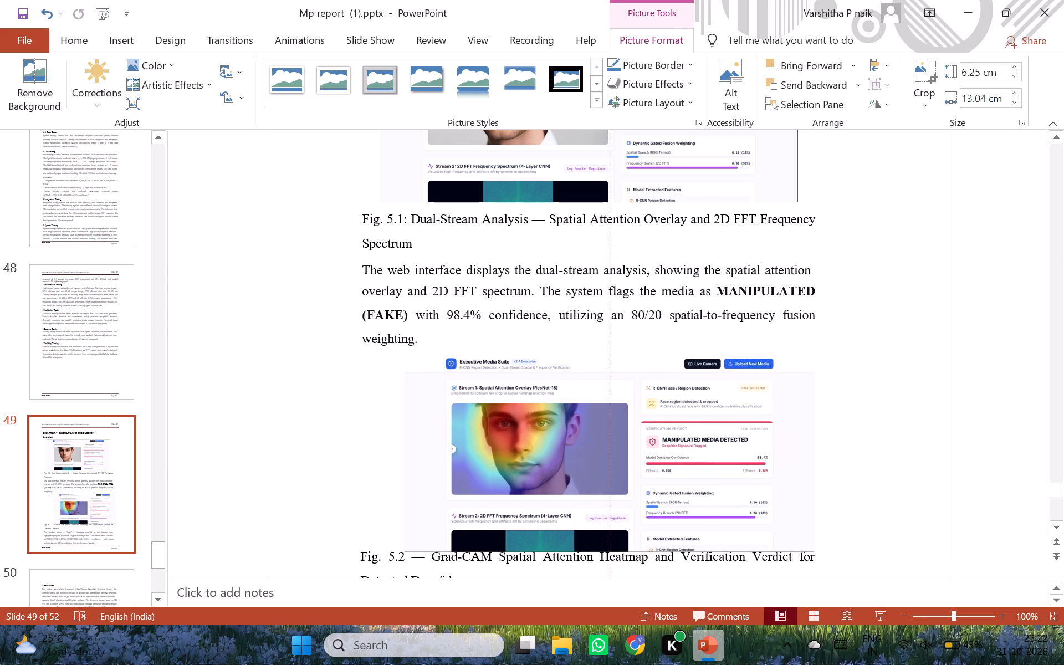
{"action": "left_click_drag", "start_coordinate": [543, 405], "coordinate": [517, 398]}
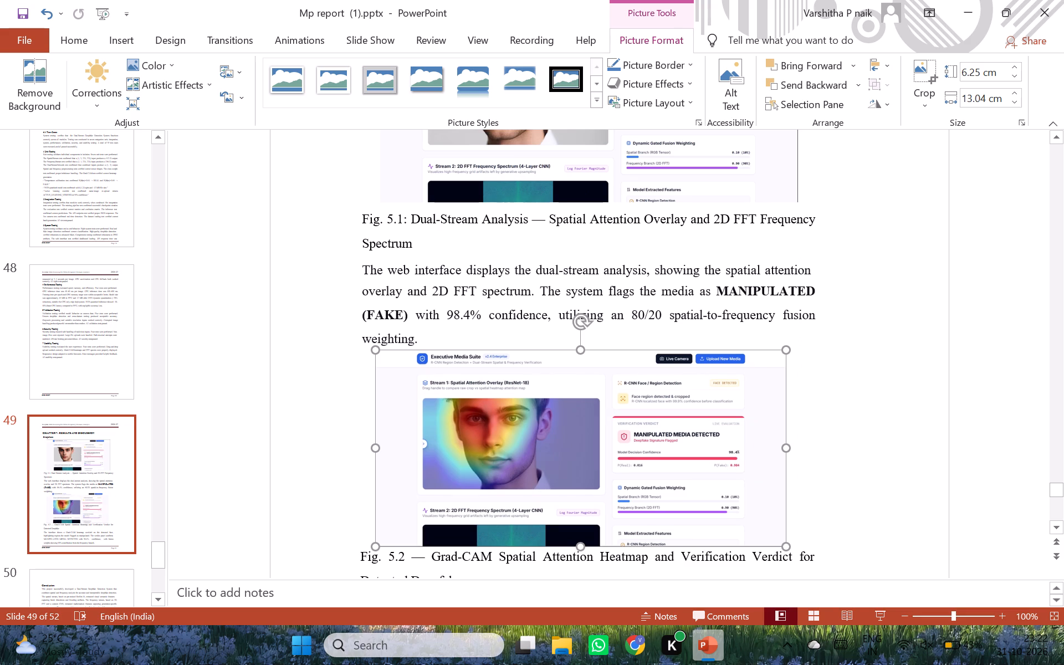
Widen the Fig. 5.2 screenshot to about 13.31 cm, lining its side edges up with the Fig. 5.1 screenshot.
{"action": "left_click_drag", "start_coordinate": [787, 446], "coordinate": [801, 447]}
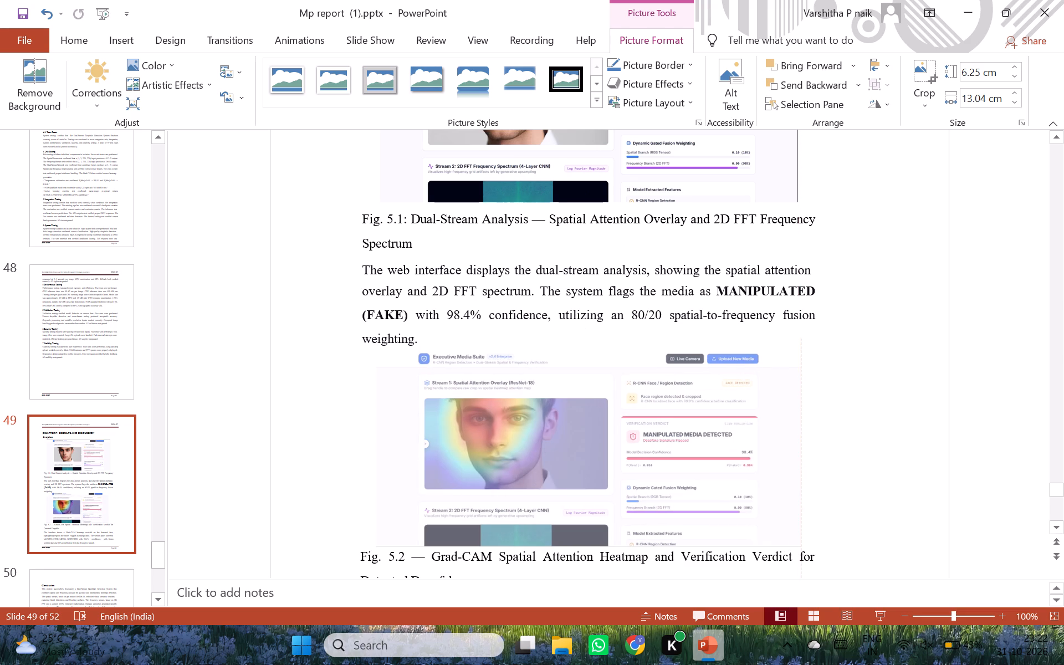
{"action": "left_click_drag", "start_coordinate": [801, 447], "coordinate": [793, 449]}
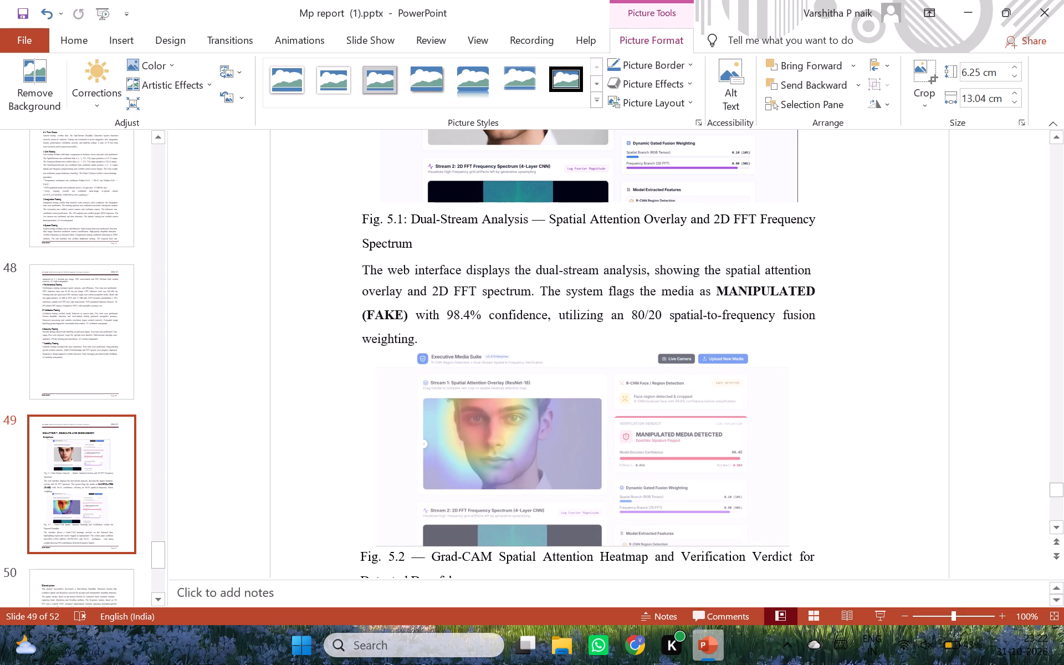
{"action": "left_click_drag", "start_coordinate": [793, 449], "coordinate": [803, 451]}
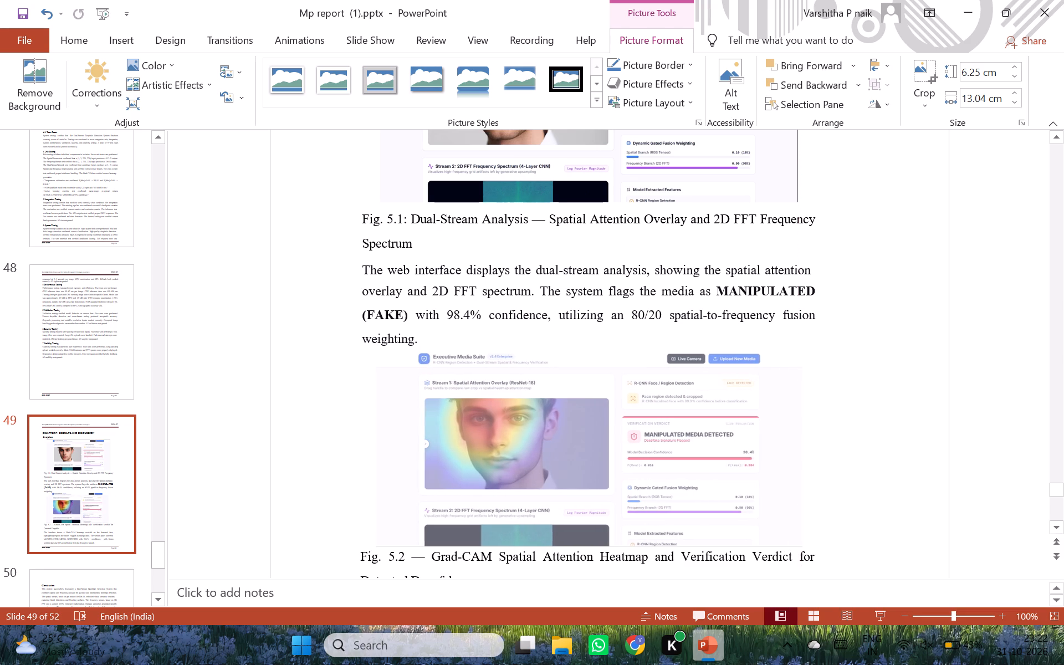
{"action": "left_click_drag", "start_coordinate": [803, 451], "coordinate": [794, 453]}
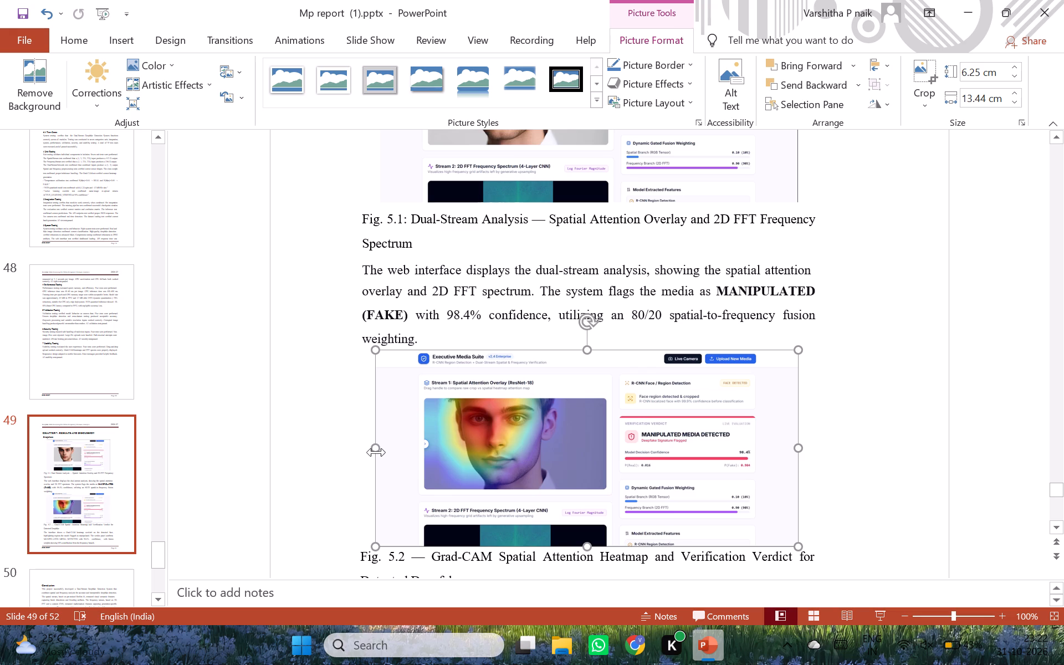
{"action": "left_click_drag", "start_coordinate": [376, 450], "coordinate": [367, 452]}
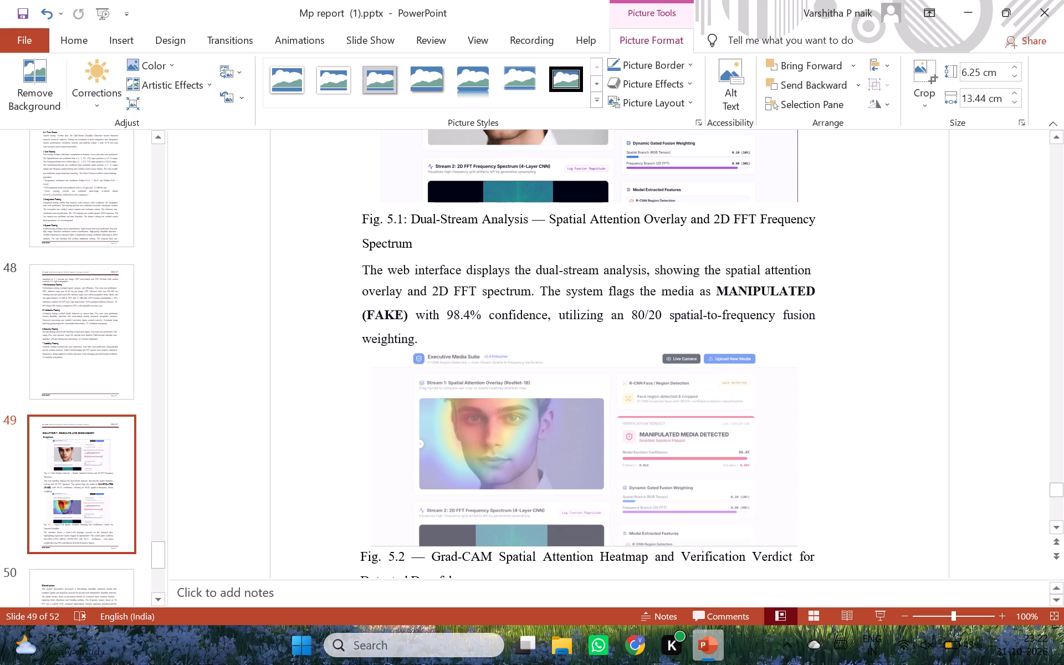
{"action": "left_click_drag", "start_coordinate": [367, 452], "coordinate": [382, 455]}
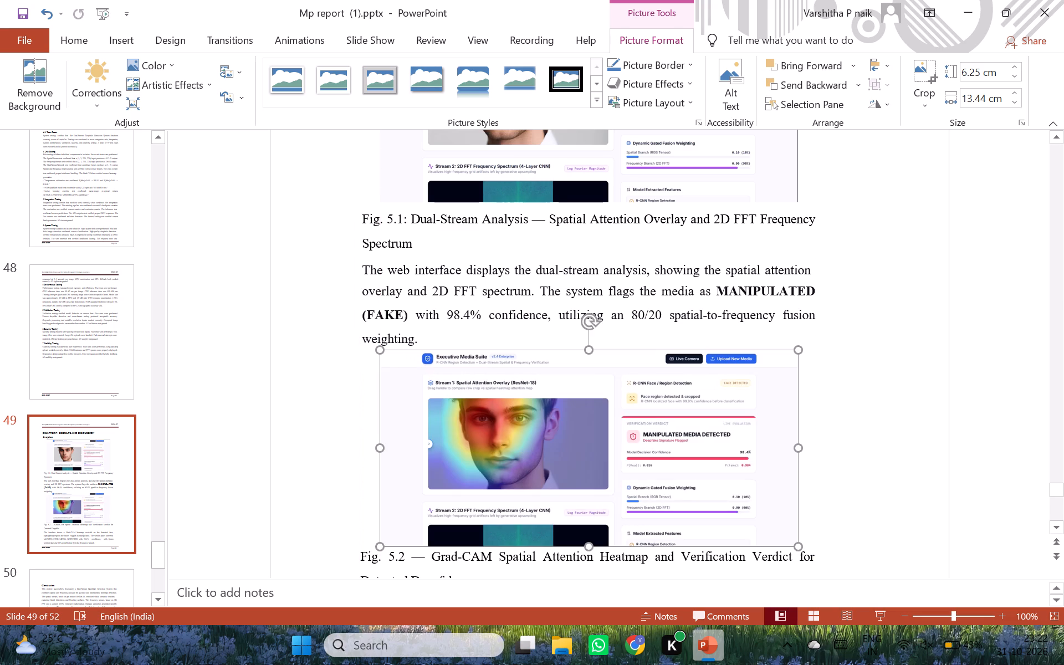
Adjust the Fig. 5.2 screenshot's height to about 6.14 cm, leaving a small gap above its caption.
{"action": "left_click_drag", "start_coordinate": [591, 543], "coordinate": [591, 534]}
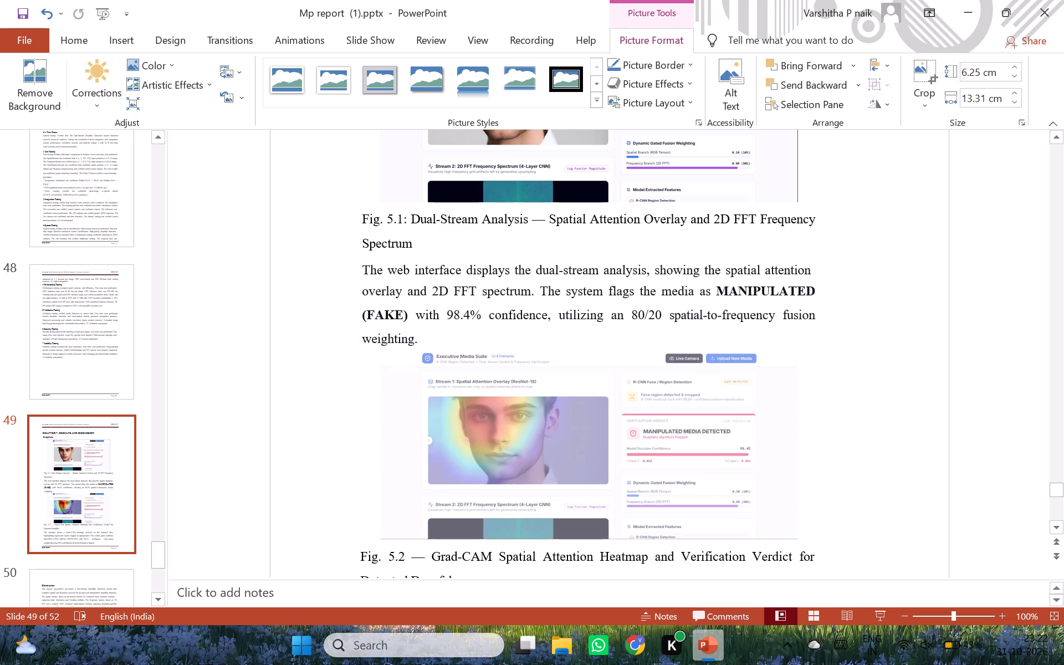
{"action": "left_click_drag", "start_coordinate": [591, 534], "coordinate": [591, 529]}
{"action": "left_click", "coordinate": [659, 479]}
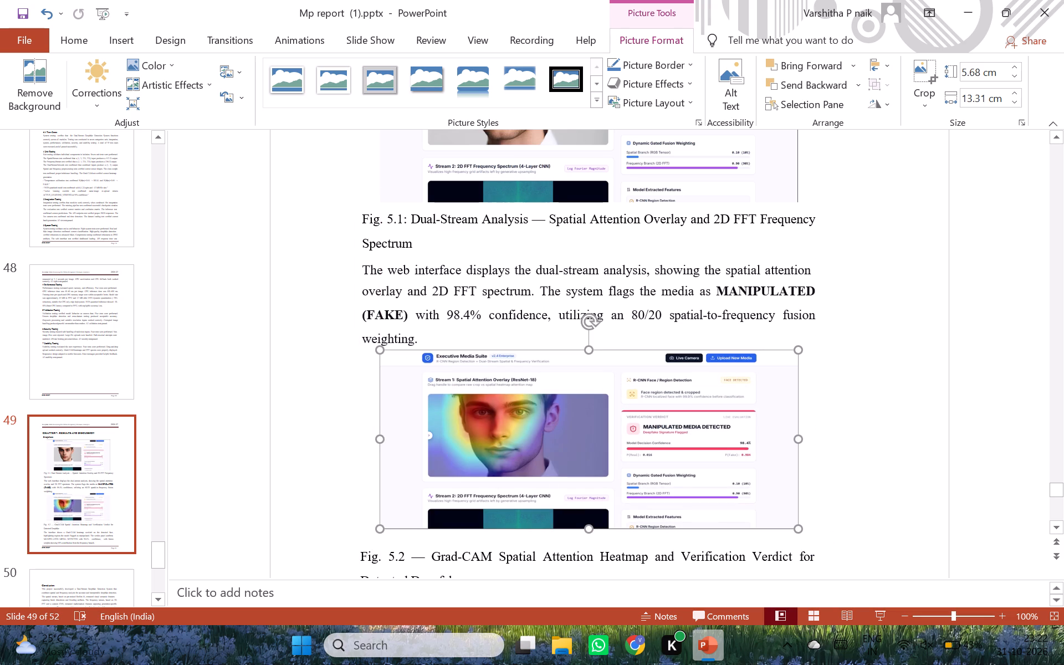
{"action": "left_click", "coordinate": [591, 346]}
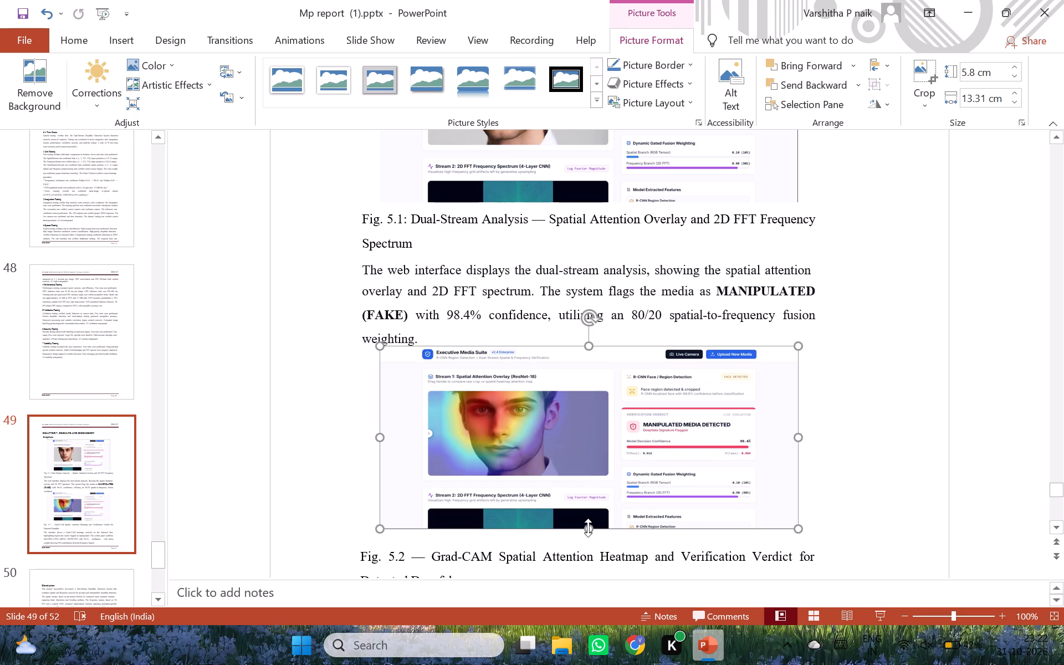
{"action": "left_click_drag", "start_coordinate": [588, 528], "coordinate": [588, 538]}
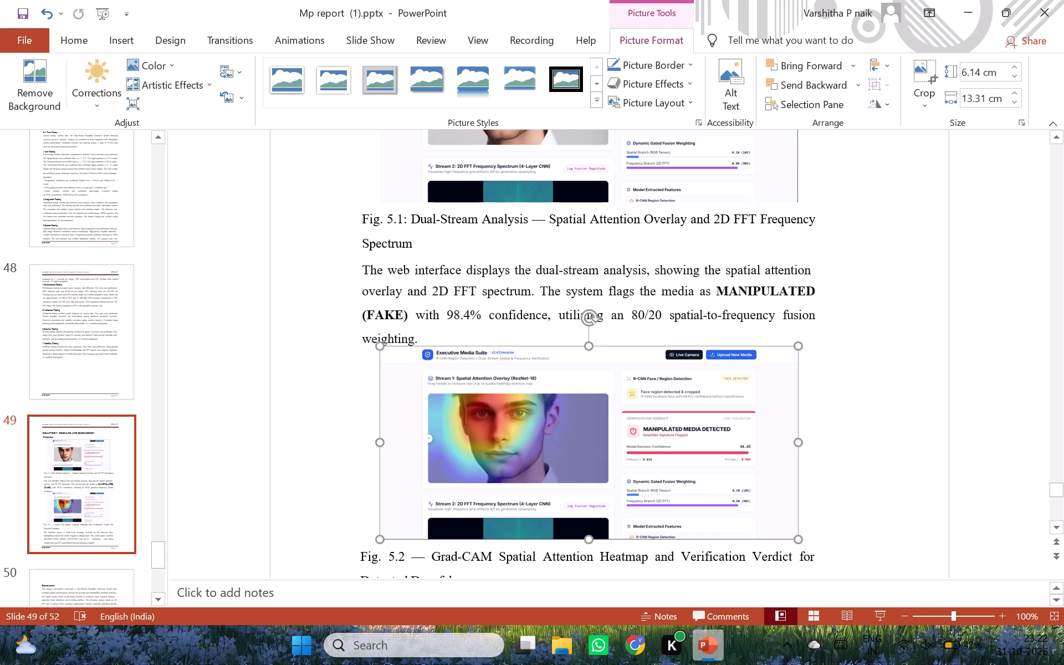
{"action": "left_click", "coordinate": [611, 463]}
{"action": "left_click", "coordinate": [846, 434]}
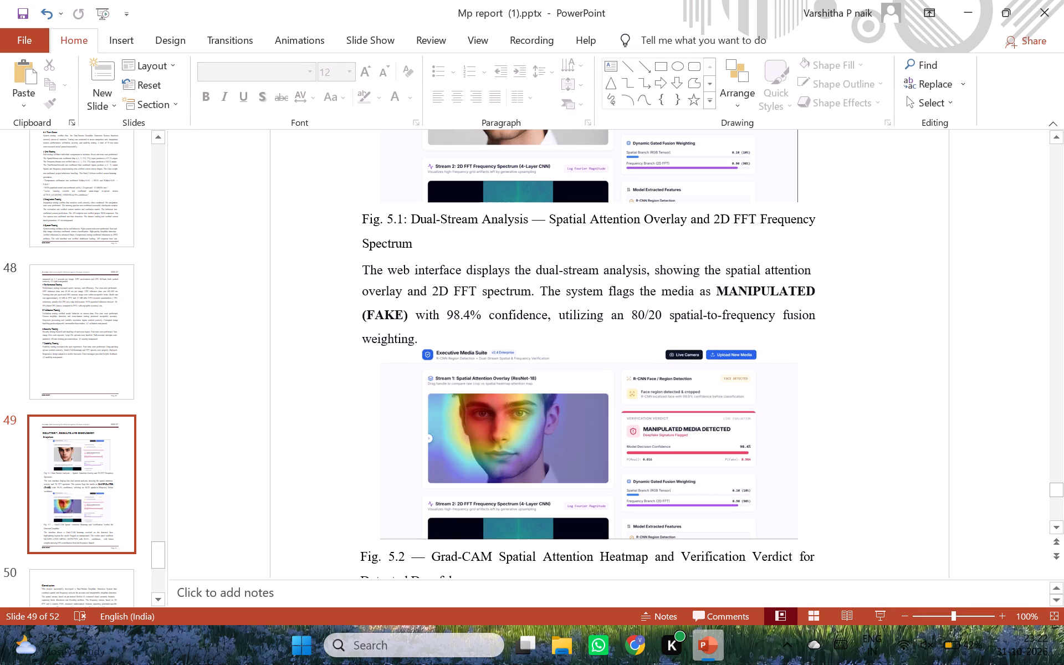
Check the layout of slide 49, comparing both screenshots with their captions and the surrounding text.
{"action": "left_click", "coordinate": [554, 480]}
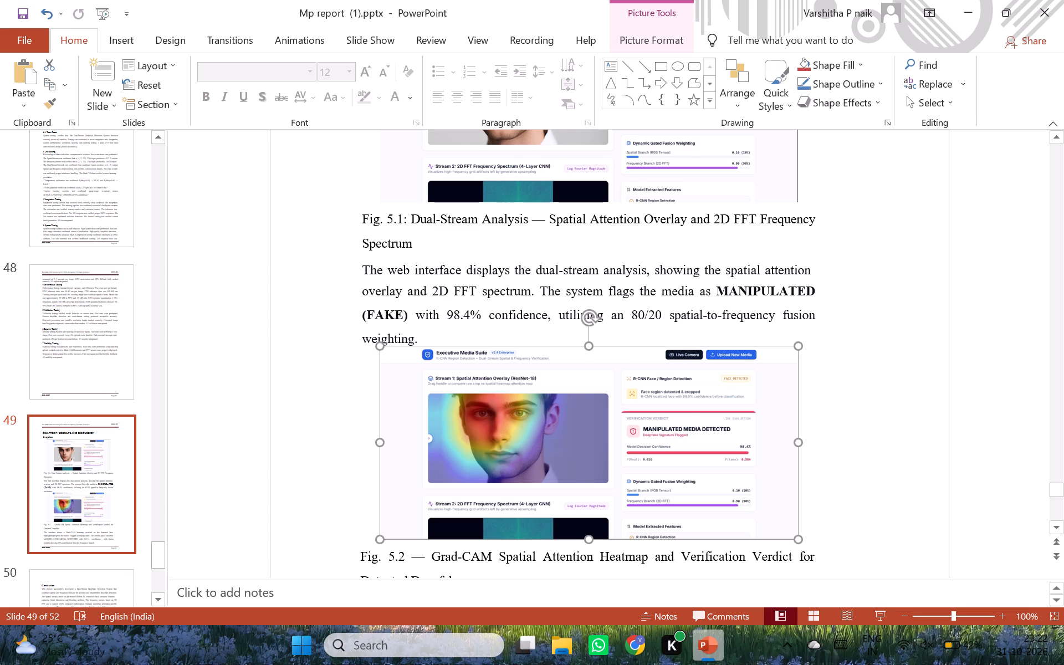
{"action": "scroll", "coordinate": [554, 480], "scroll_direction": "up", "scroll_amount": 4}
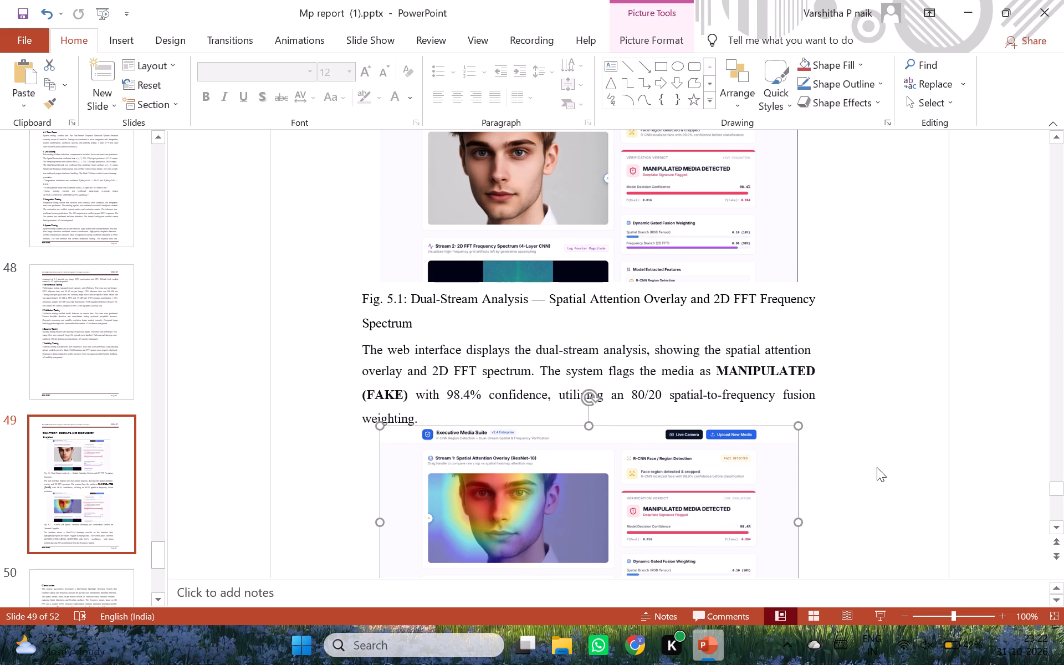
{"action": "left_click", "coordinate": [877, 467]}
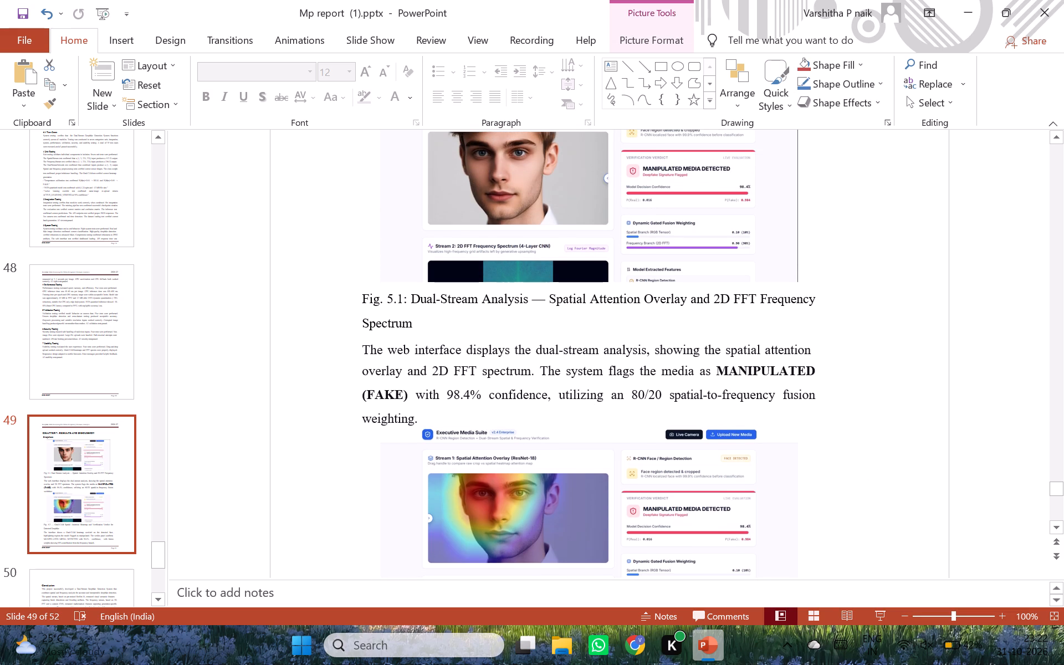
{"action": "scroll", "coordinate": [678, 378], "scroll_direction": "up", "scroll_amount": 8}
{"action": "scroll", "coordinate": [678, 364], "scroll_direction": "up", "scroll_amount": 3, "text": "ctrl"}
{"action": "scroll", "coordinate": [678, 364], "scroll_direction": "down", "scroll_amount": 3, "text": "ctrl"}
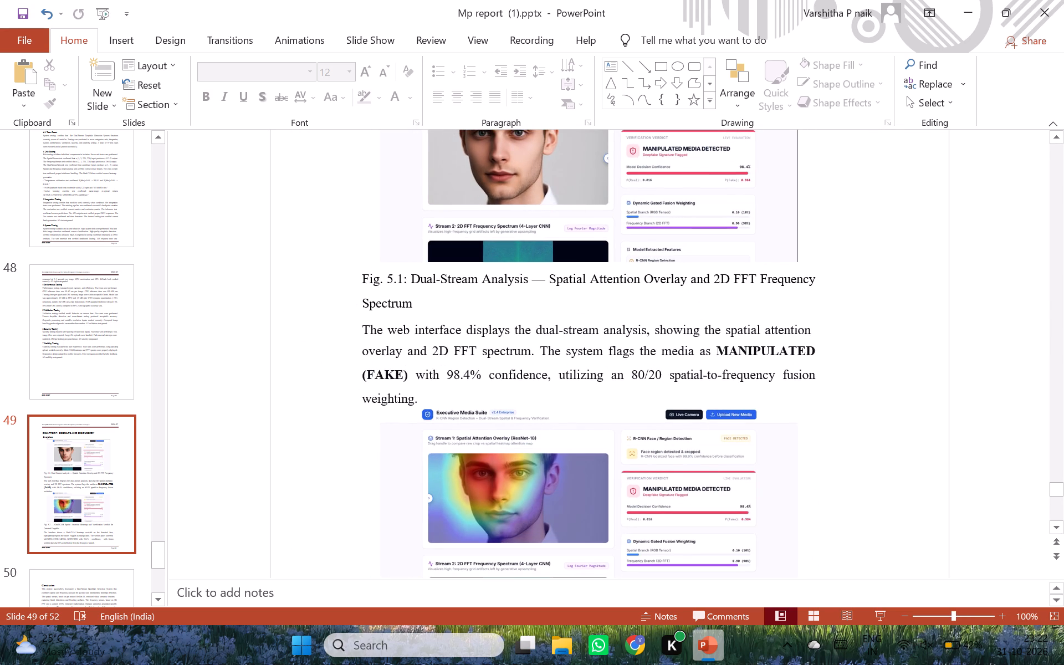
{"action": "left_click", "coordinate": [673, 485]}
{"action": "scroll", "coordinate": [824, 436], "scroll_direction": "down", "scroll_amount": 7}
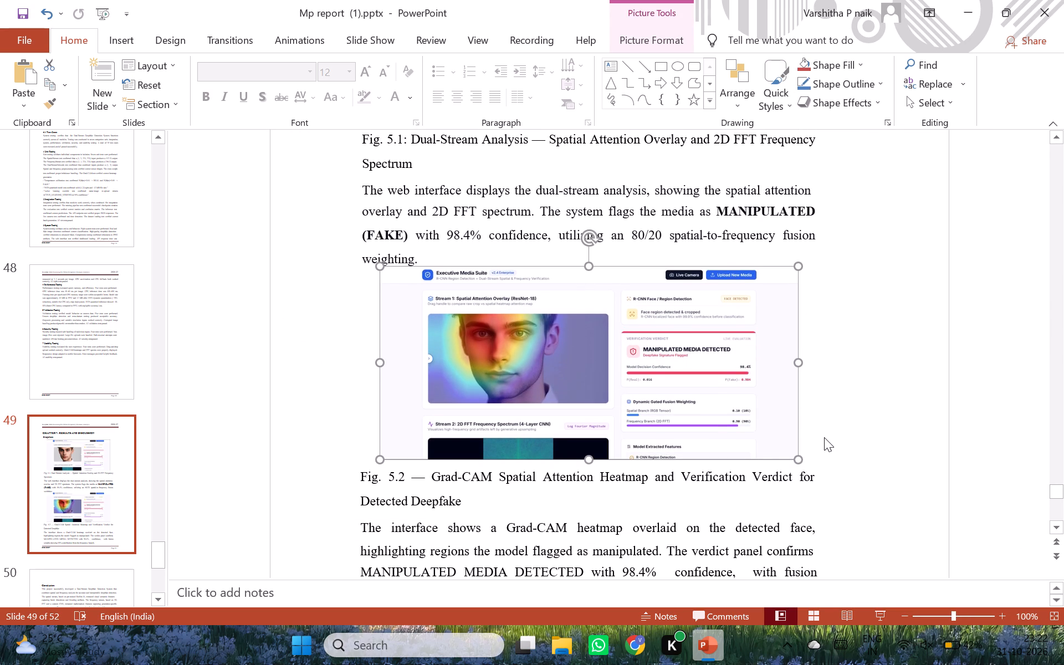
{"action": "scroll", "coordinate": [824, 437], "scroll_direction": "down", "scroll_amount": 4}
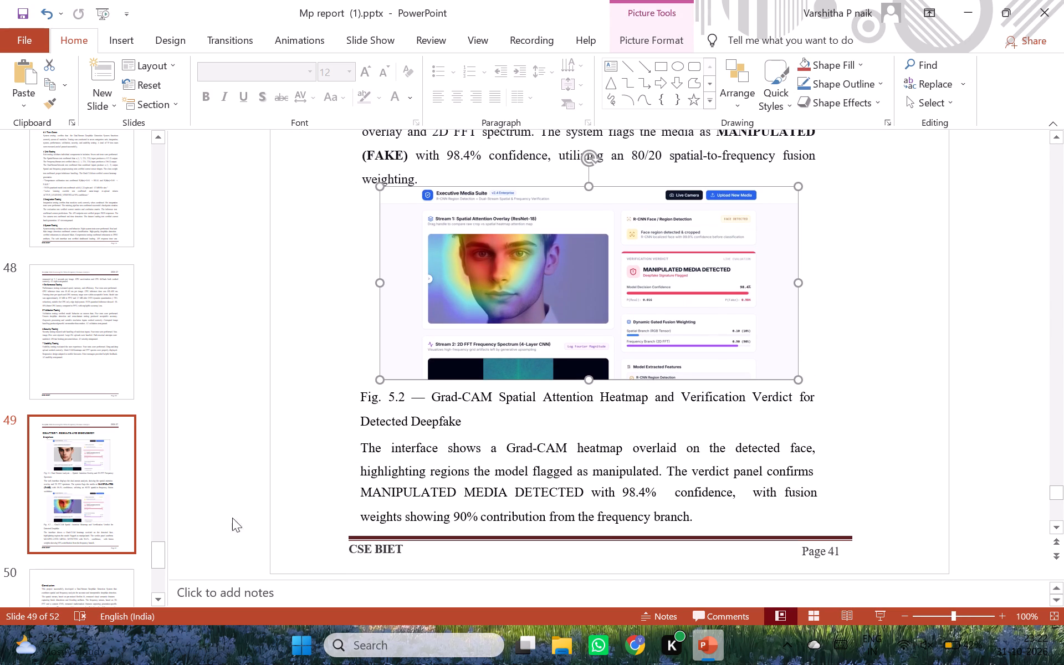
Justify all of the Conclusion text on slide 50.
{"action": "scroll", "coordinate": [99, 518], "scroll_direction": "down", "scroll_amount": 2}
{"action": "left_click", "coordinate": [99, 515]}
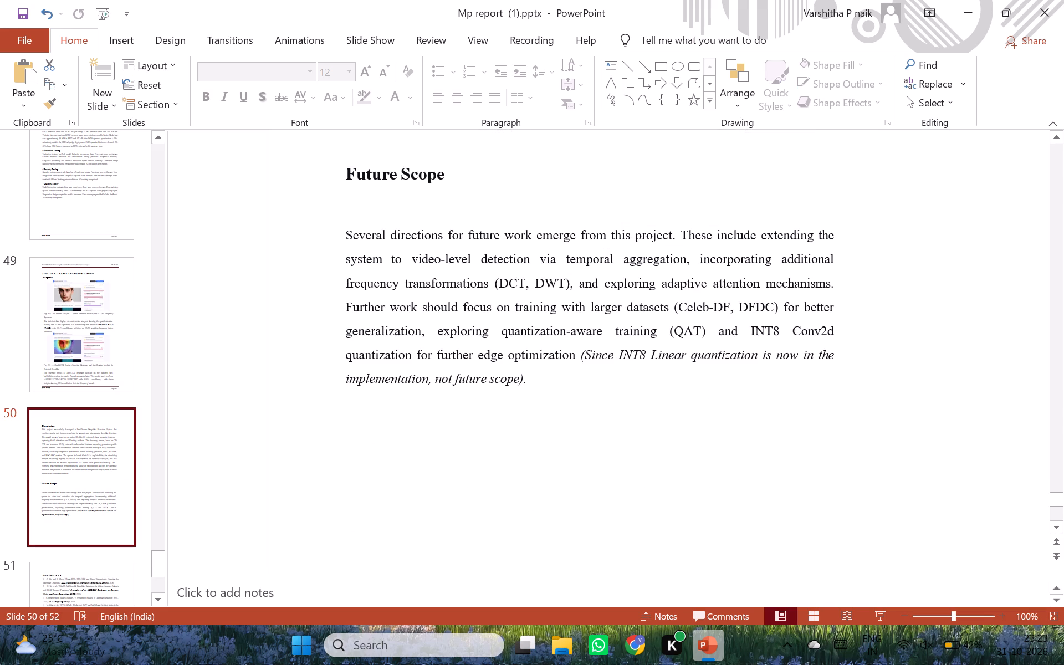
{"action": "left_click", "coordinate": [502, 364]}
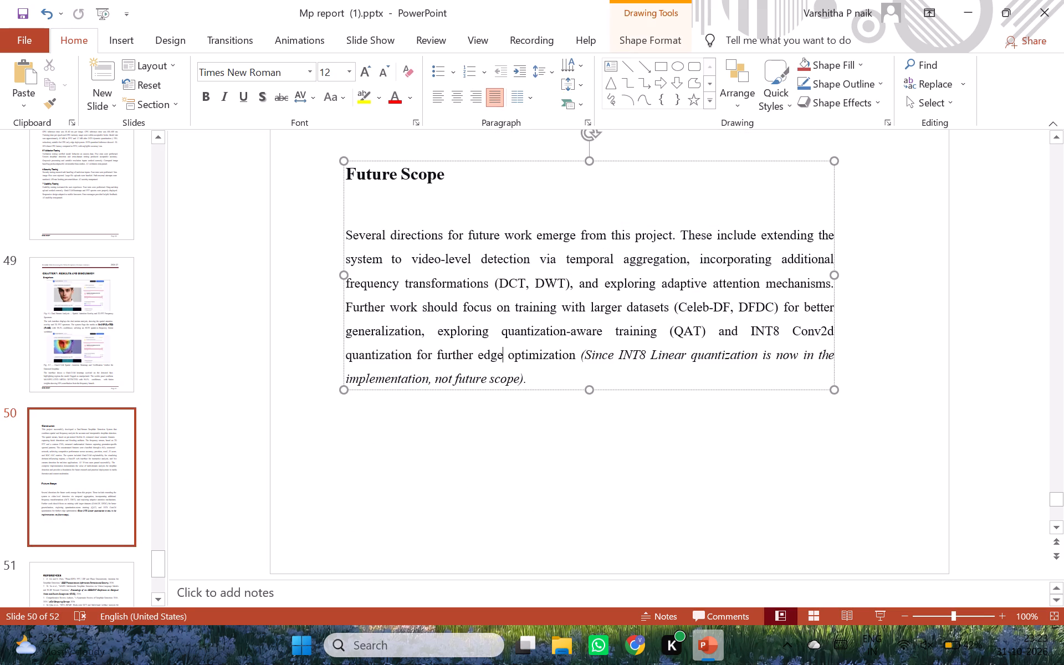
{"action": "scroll", "coordinate": [502, 364], "scroll_direction": "up", "scroll_amount": 6}
{"action": "left_click", "coordinate": [481, 195]}
{"action": "double_click", "coordinate": [504, 217]}
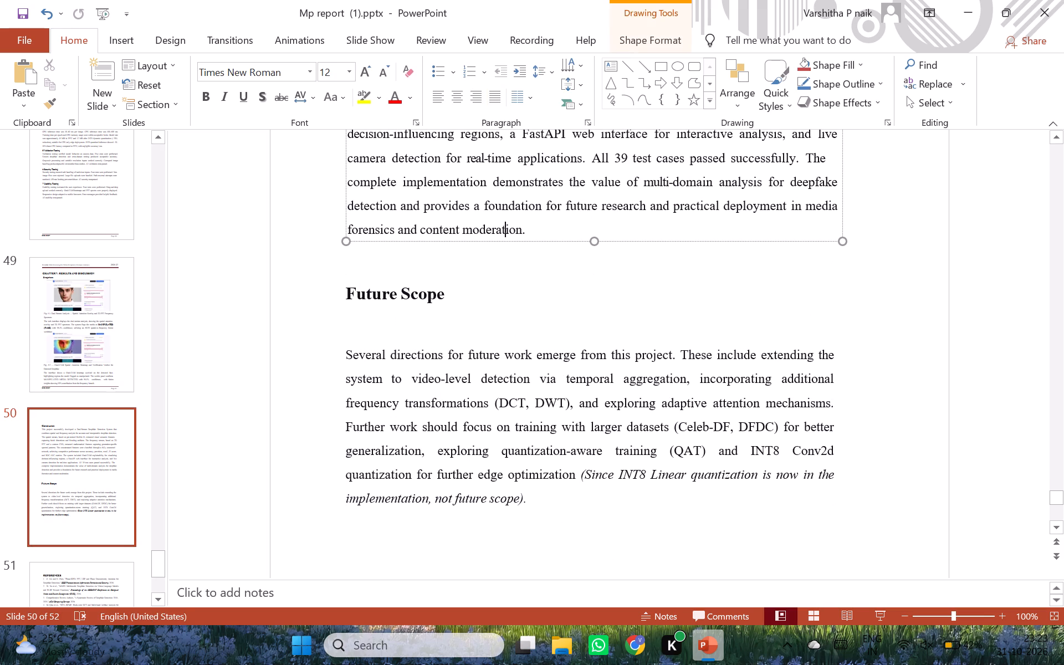
{"action": "key", "text": "ctrl+a"}
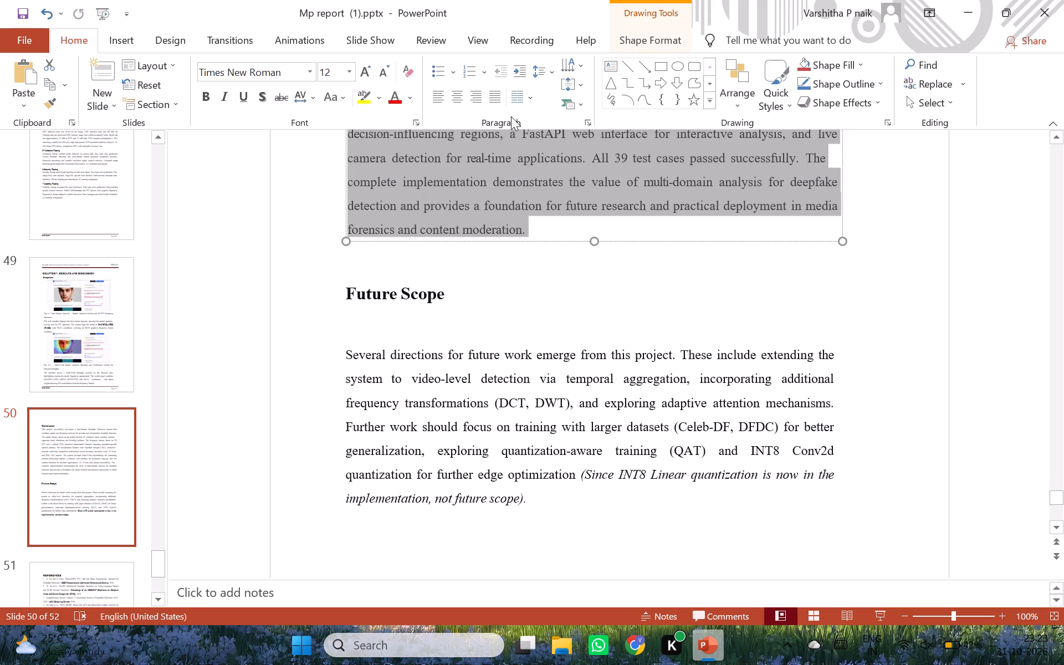
{"action": "left_click", "coordinate": [494, 105]}
{"action": "scroll", "coordinate": [539, 290], "scroll_direction": "up", "scroll_amount": 9}
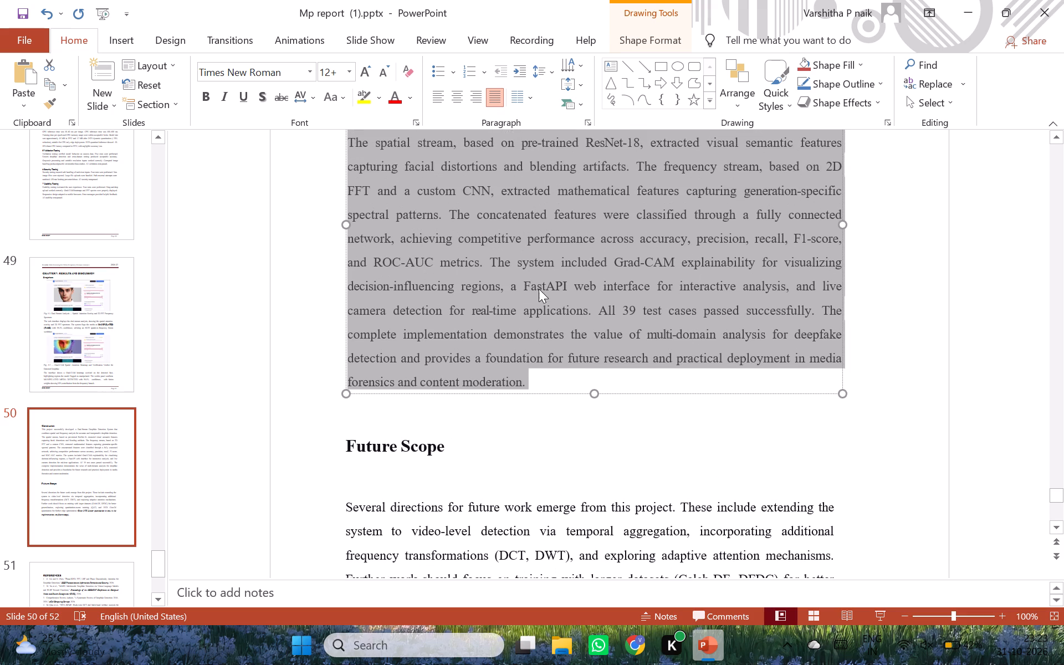
{"action": "scroll", "coordinate": [539, 289], "scroll_direction": "up", "scroll_amount": 3}
{"action": "scroll", "coordinate": [96, 472], "scroll_direction": "down", "scroll_amount": 1}
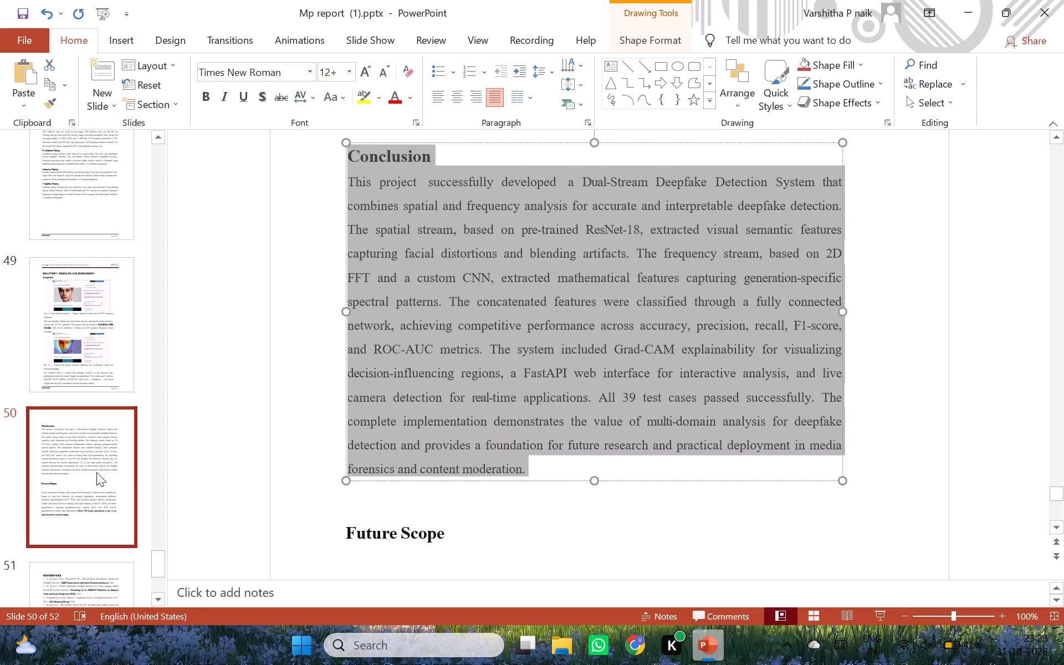
Check the text alignment of the reference lists on slides 51 and 52.
{"action": "scroll", "coordinate": [96, 472], "scroll_direction": "down", "scroll_amount": 1}
{"action": "left_click", "coordinate": [96, 472]}
{"action": "left_click", "coordinate": [487, 383]}
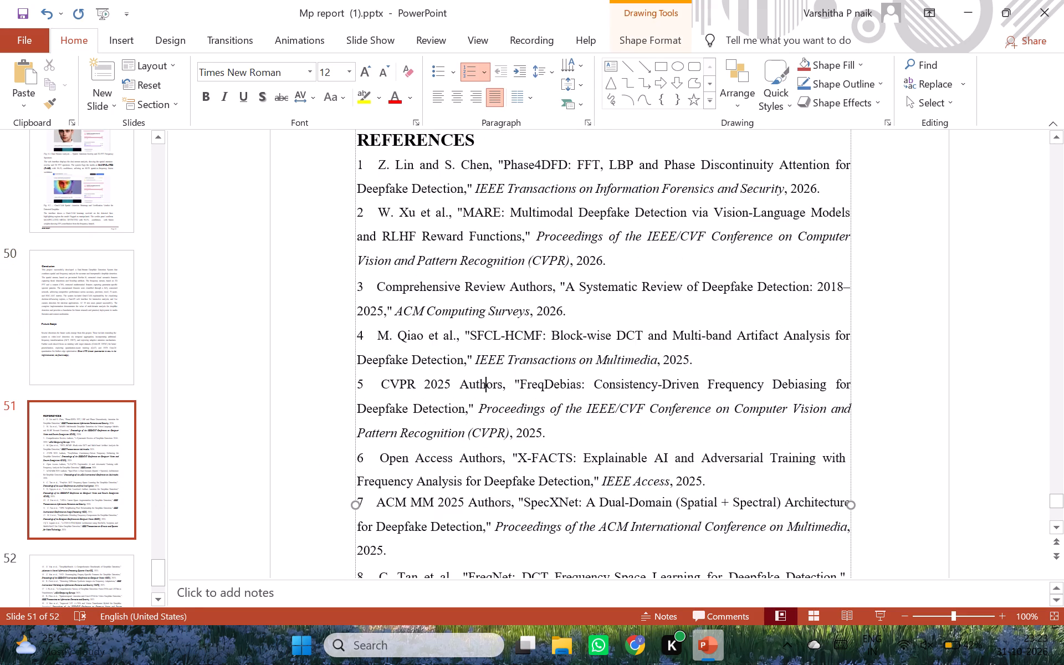
{"action": "scroll", "coordinate": [111, 508], "scroll_direction": "down", "scroll_amount": 2}
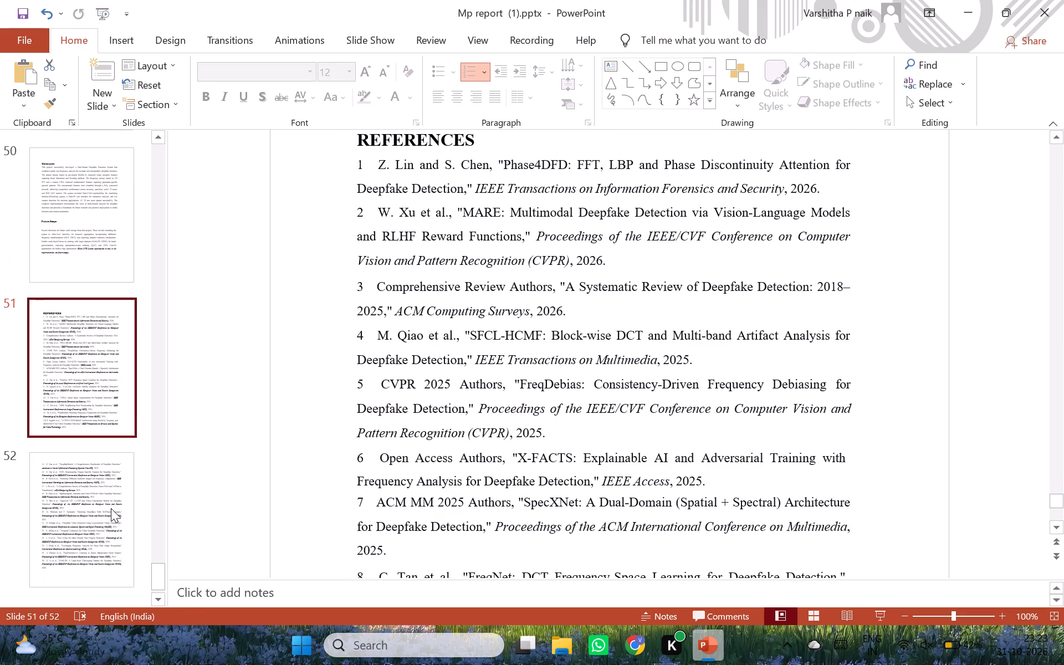
{"action": "left_click", "coordinate": [109, 506]}
{"action": "scroll", "coordinate": [13, 472], "scroll_direction": "down", "scroll_amount": 5}
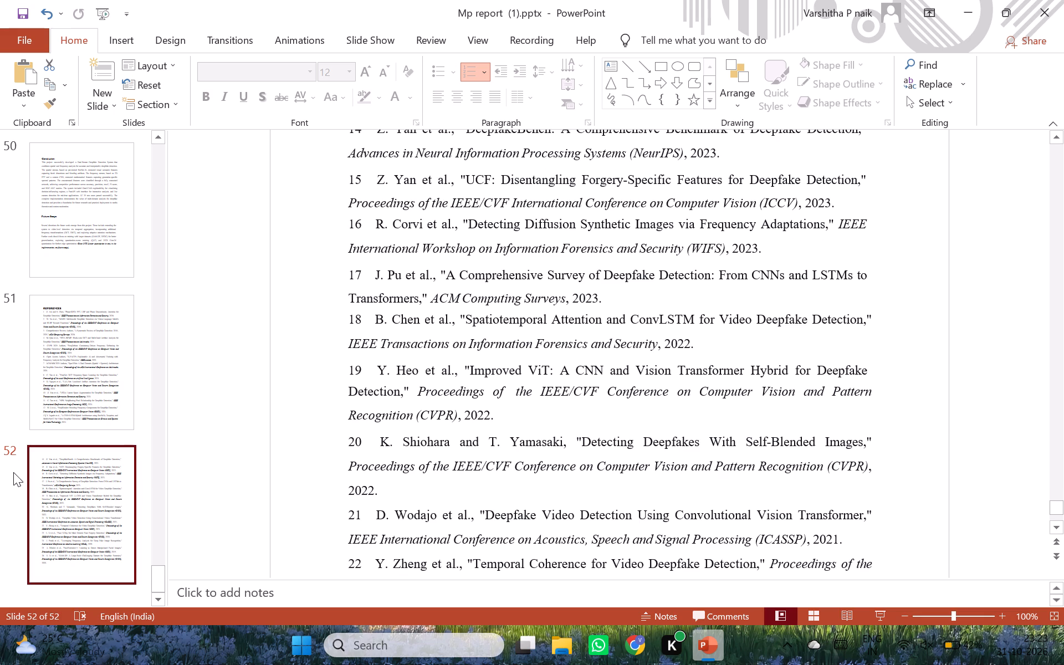
{"action": "scroll", "coordinate": [62, 470], "scroll_direction": "down", "scroll_amount": 4}
Insert the missing spaces in "Submitted in" and "requirements for" in the italic line on title slide 1.
{"action": "left_click_drag", "start_coordinate": [163, 575], "coordinate": [191, 269]}
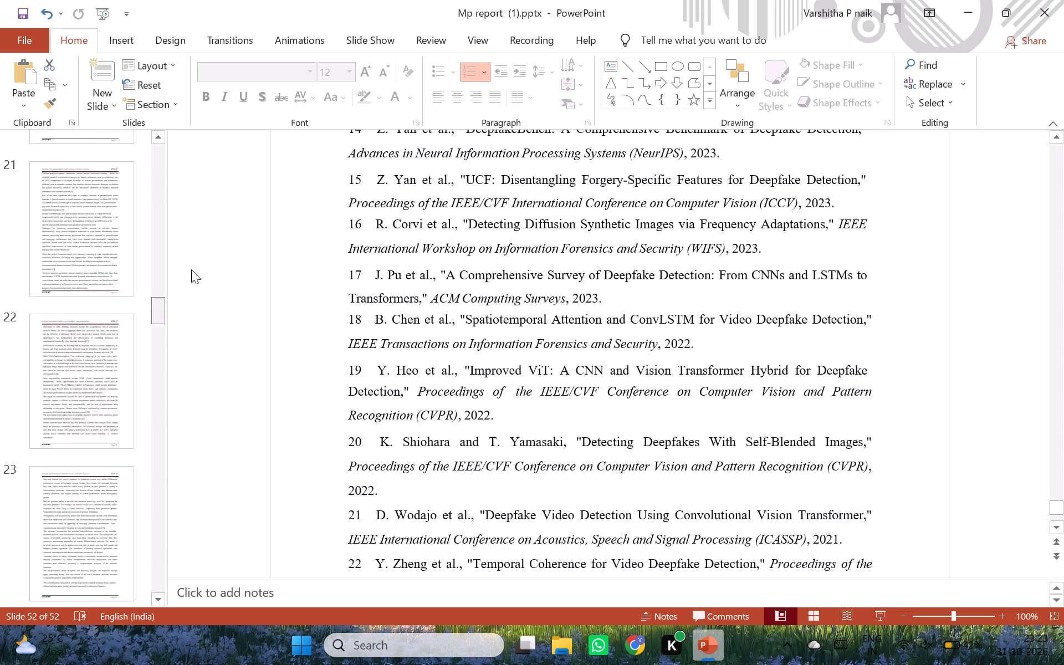
{"action": "left_click_drag", "start_coordinate": [191, 269], "coordinate": [188, 147]}
{"action": "scroll", "coordinate": [78, 334], "scroll_direction": "up", "scroll_amount": 5}
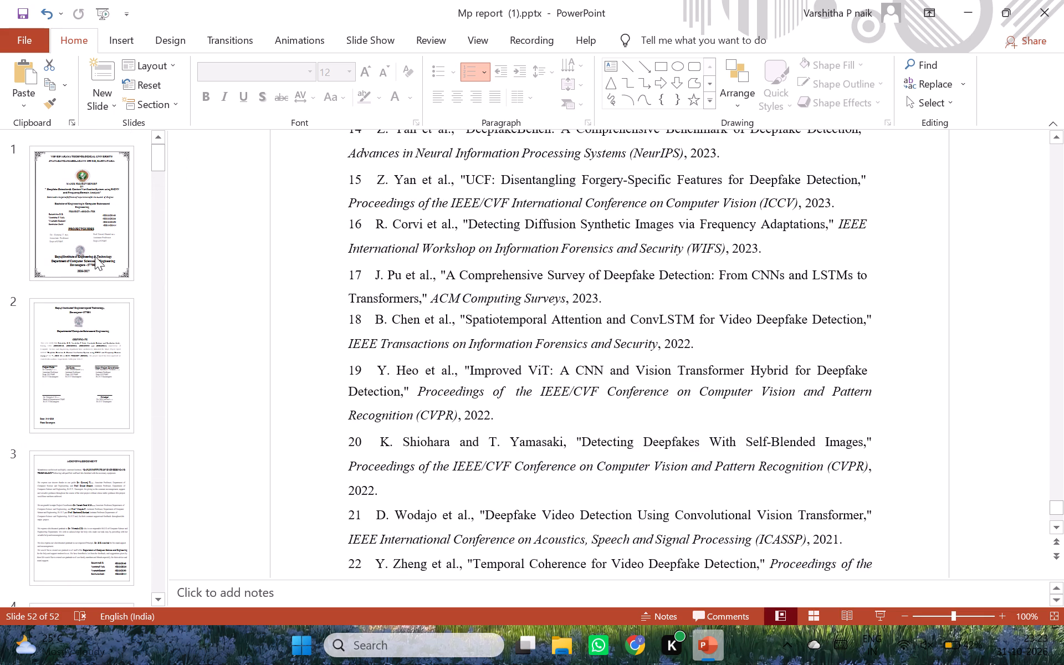
{"action": "left_click", "coordinate": [95, 251]}
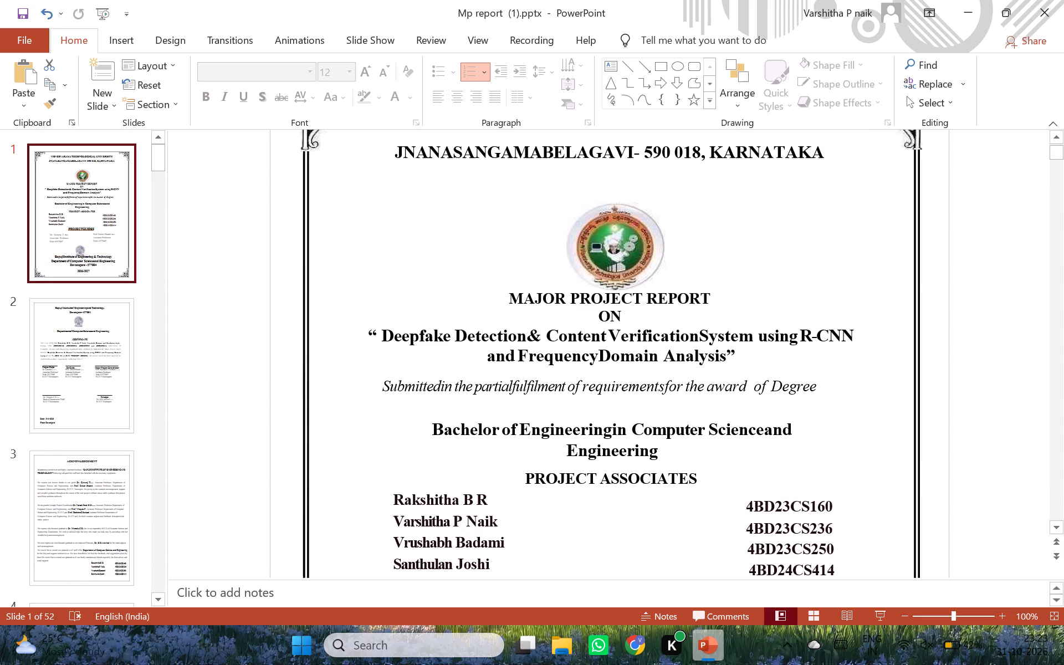
{"action": "left_click", "coordinate": [441, 388]}
{"action": "key", "text": "space"}
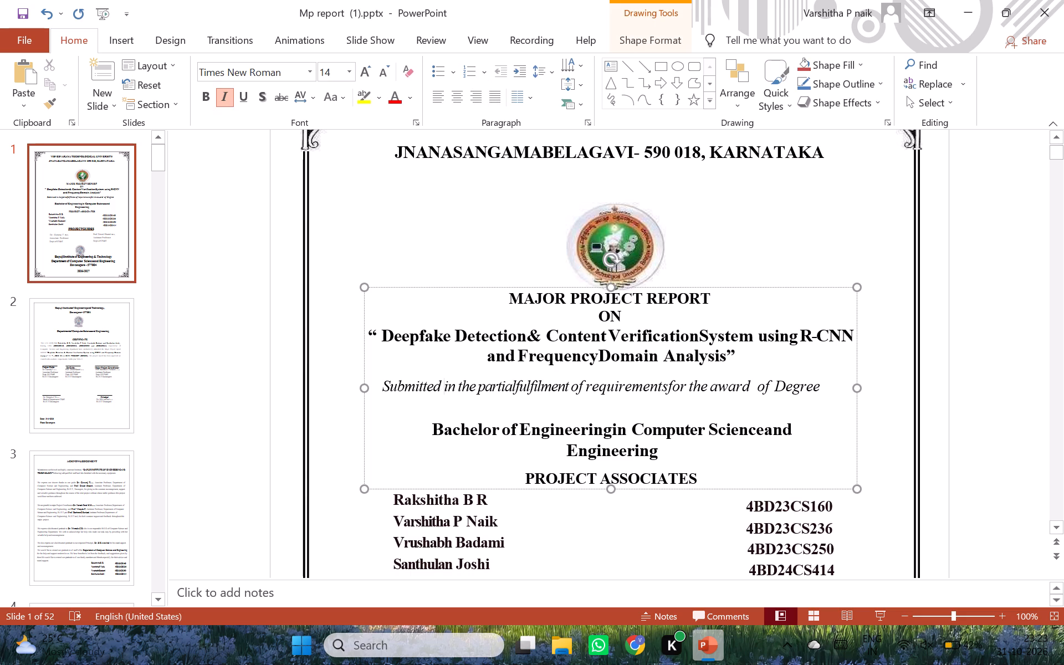
{"action": "left_click", "coordinate": [669, 381]}
{"action": "key", "text": "space"}
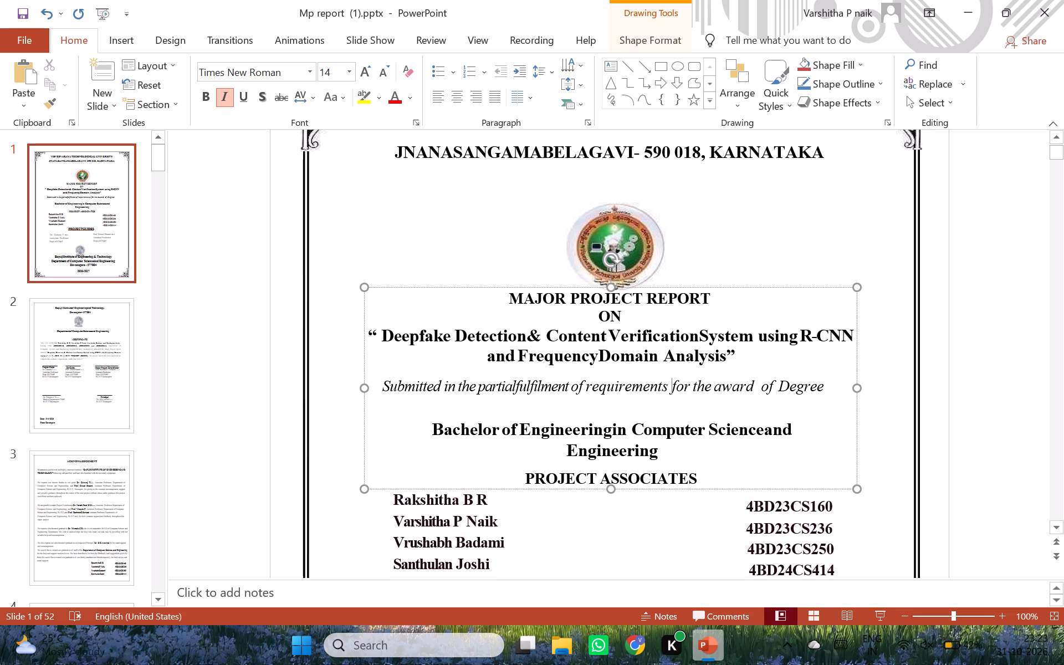
Delete "partial" from the italic line on slide 1, leaving a single space between "the" and "fulfilment".
{"action": "left_click", "coordinate": [515, 384]}
{"action": "key", "text": "BackSpace"}
{"action": "key", "text": "BackSpace"}
{"action": "key", "text": "BackSpace"}
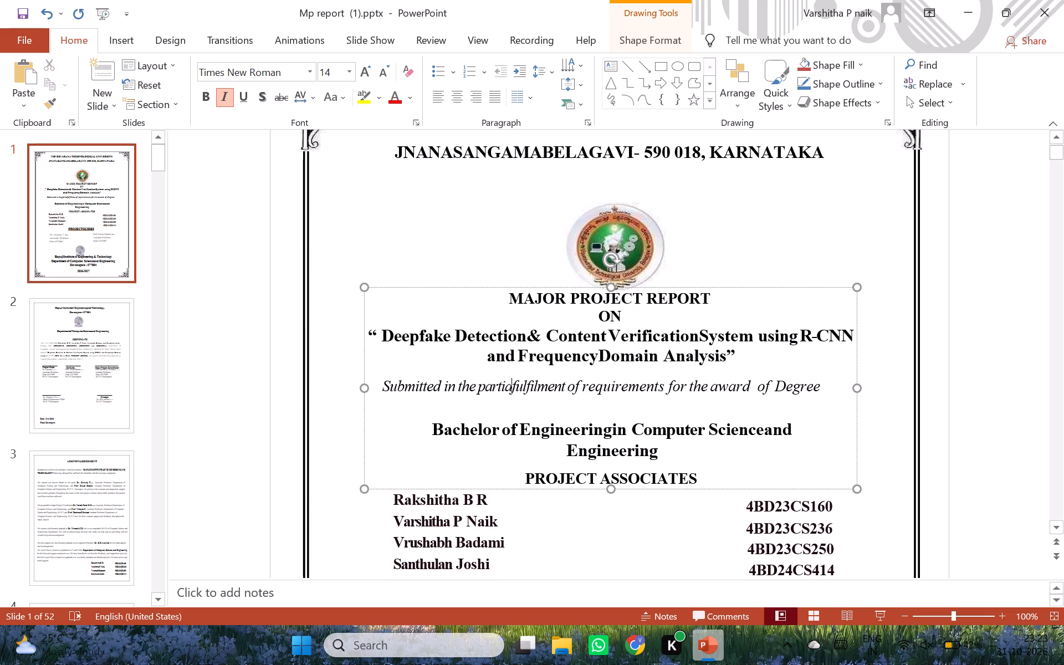
{"action": "key", "text": "BackSpace"}
{"action": "key", "text": "BackSpace"}
{"action": "key", "text": "BackSpace"}
{"action": "key", "text": "BackSpace"}
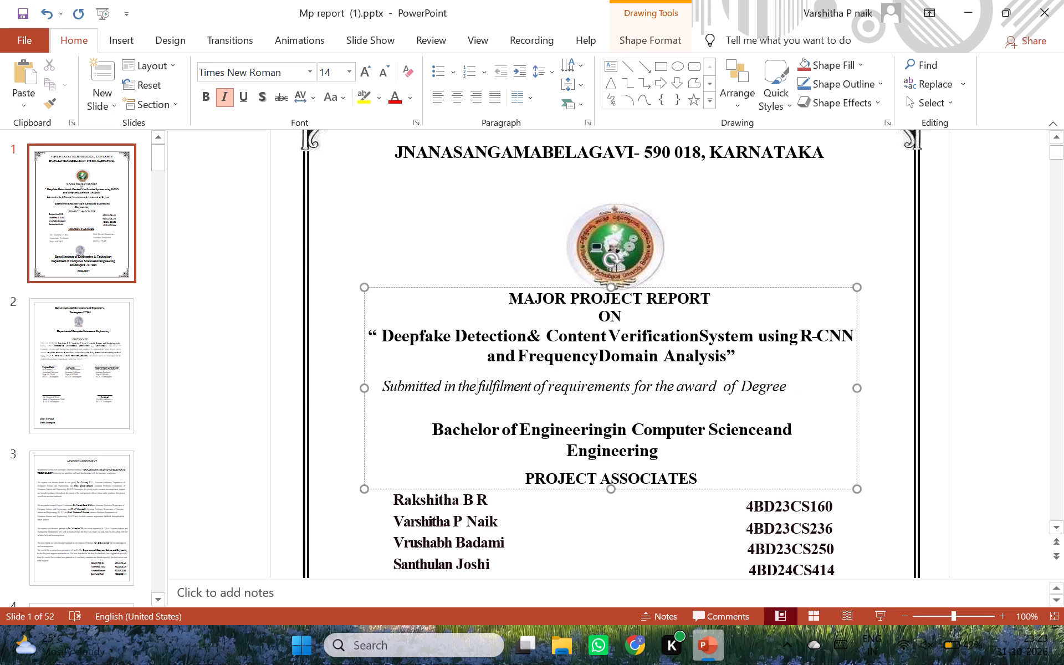
{"action": "key", "text": "space"}
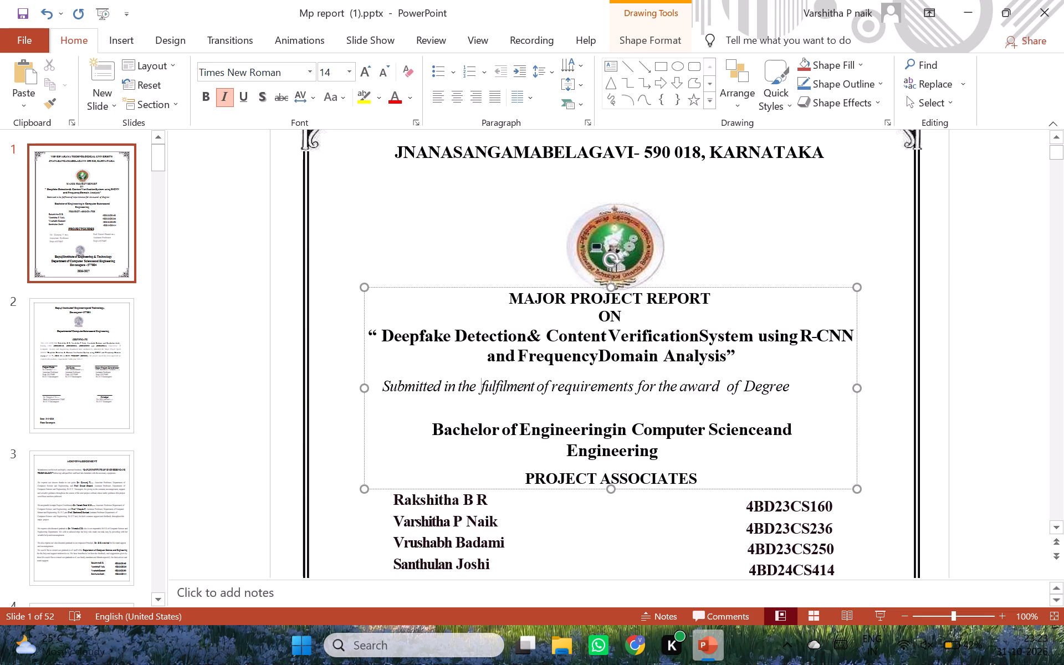
{"action": "key", "text": "space"}
{"action": "key", "text": "BackSpace"}
Re-centre the italic "Submitted in" line on slide 1 by adding three leading spaces.
{"action": "left_click", "coordinate": [383, 385]}
{"action": "key", "text": "space"}
{"action": "key", "text": "space"}
{"action": "key", "text": "space"}
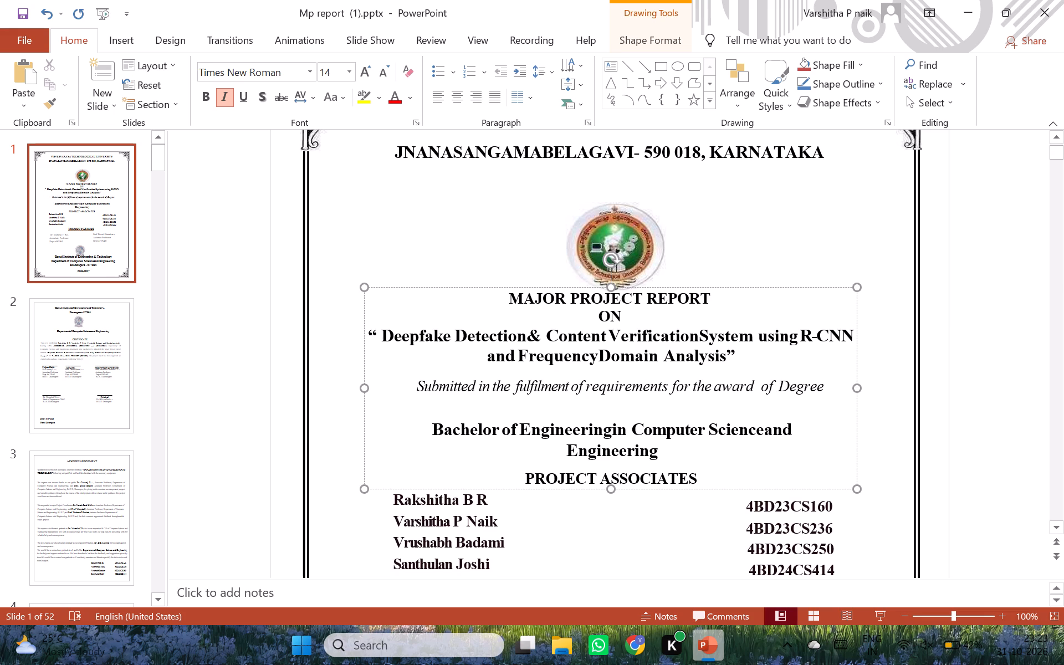
Remove the extra leading space before the last registration number in the project associates list on slide 1.
{"action": "scroll", "coordinate": [579, 456], "scroll_direction": "down", "scroll_amount": 3}
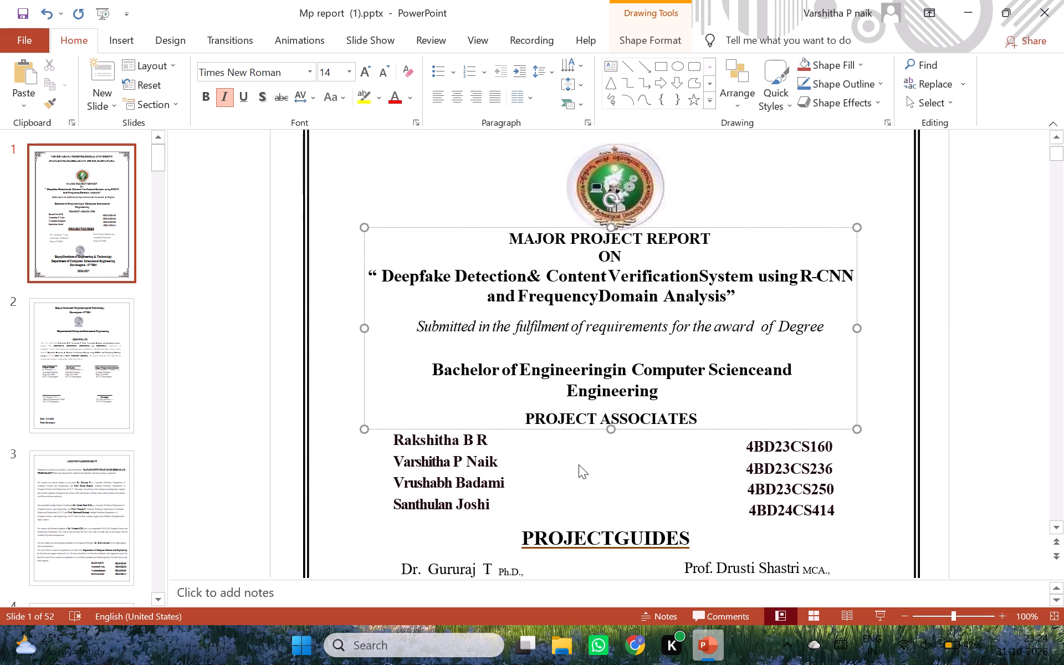
{"action": "left_click", "coordinate": [751, 487]}
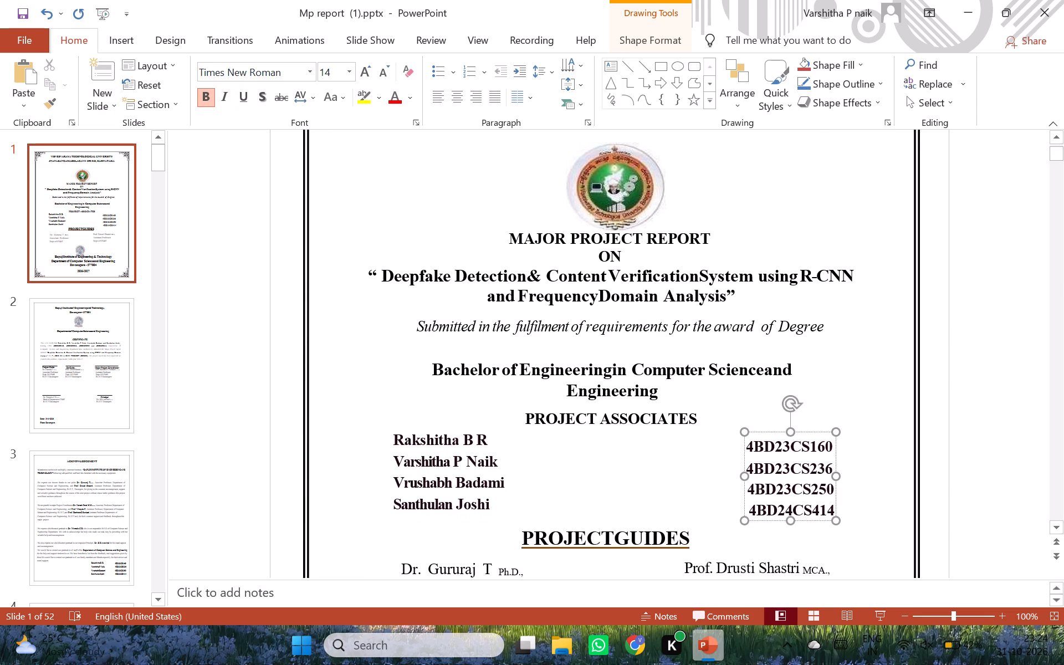
{"action": "left_click", "coordinate": [751, 508]}
{"action": "key", "text": "BackSpace"}
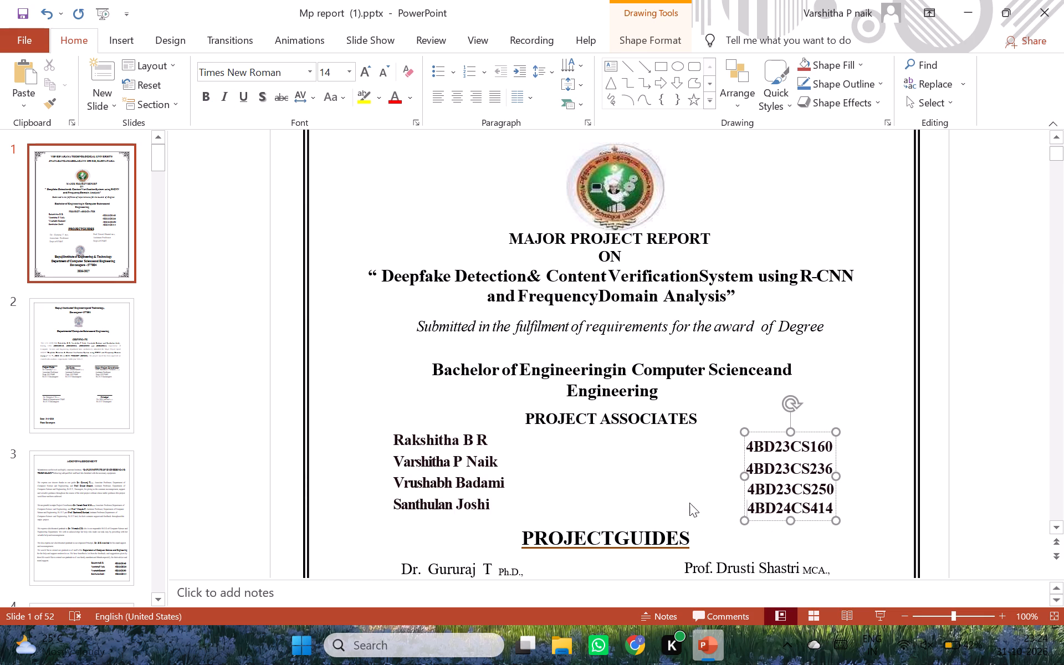
Move the institute name and address block on slide 1 slightly down, clear of the college emblem.
{"action": "scroll", "coordinate": [667, 492], "scroll_direction": "down", "scroll_amount": 1}
{"action": "scroll", "coordinate": [705, 531], "scroll_direction": "down", "scroll_amount": 3}
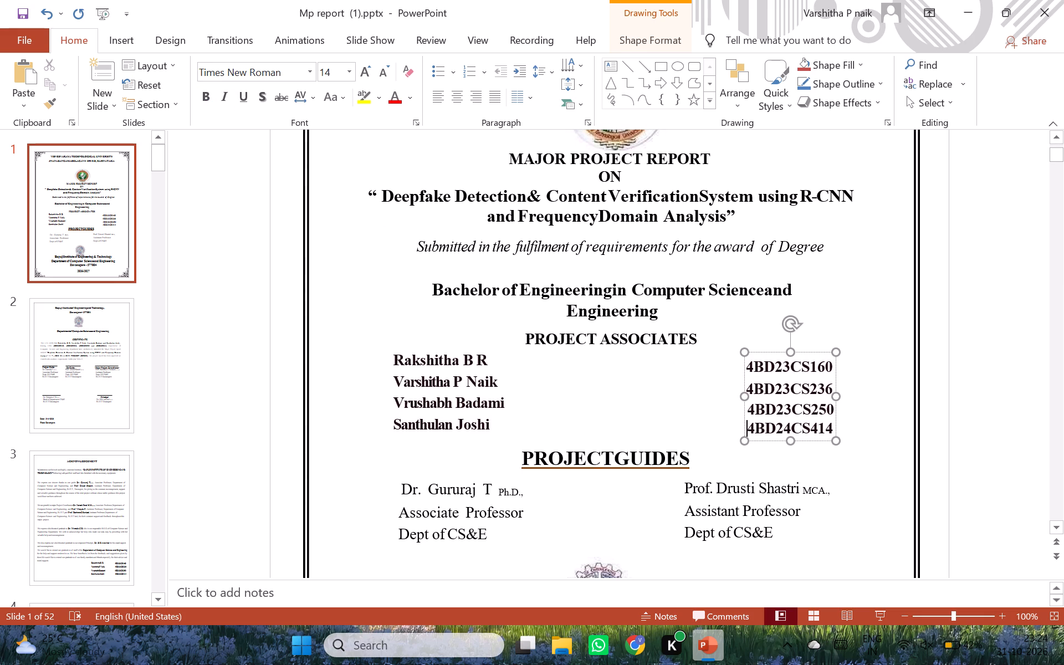
{"action": "scroll", "coordinate": [711, 521], "scroll_direction": "down", "scroll_amount": 2}
{"action": "scroll", "coordinate": [702, 468], "scroll_direction": "down", "scroll_amount": 2}
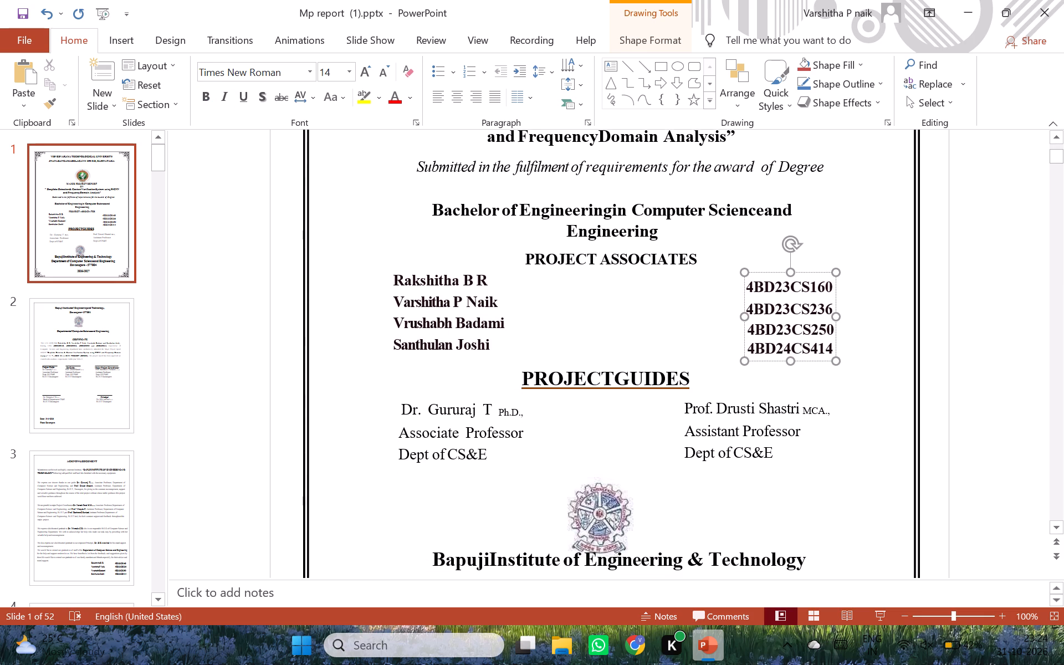
{"action": "scroll", "coordinate": [702, 470], "scroll_direction": "down", "scroll_amount": 5}
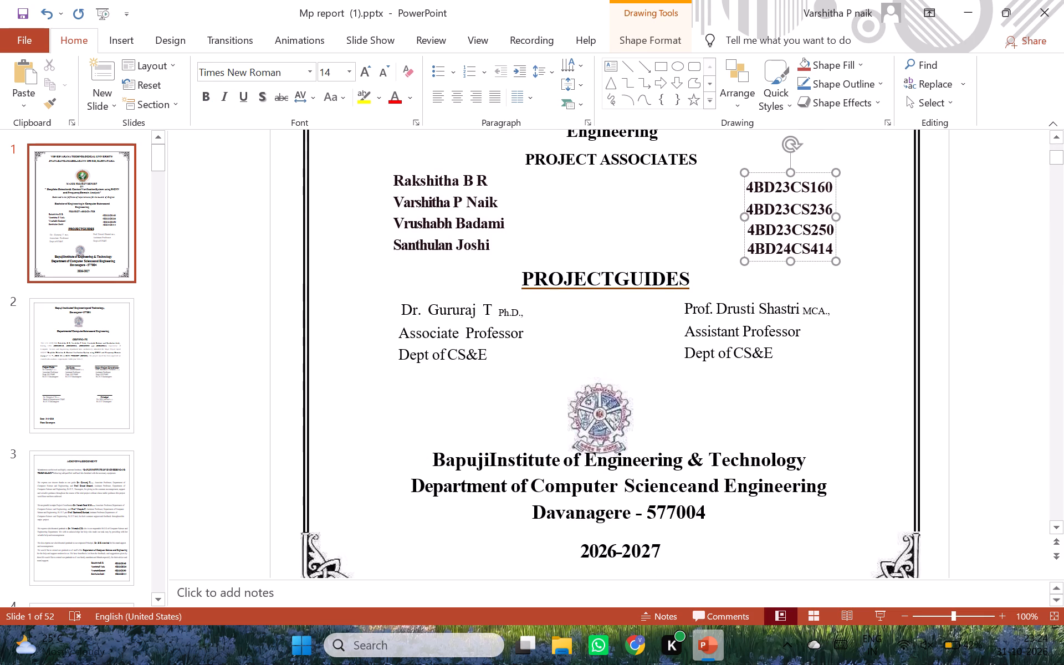
{"action": "left_click", "coordinate": [681, 477]}
{"action": "left_click_drag", "start_coordinate": [724, 562], "coordinate": [727, 567]}
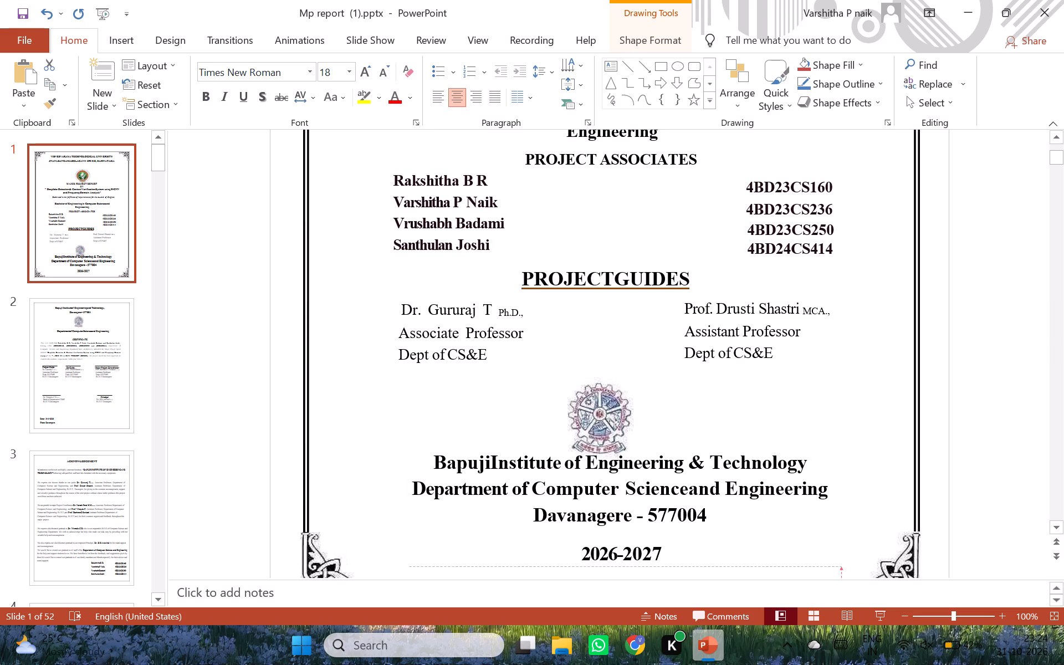
{"action": "left_click_drag", "start_coordinate": [727, 567], "coordinate": [725, 571]}
Insert the missing space between "Head of" and "Department" in the signature block on slide 2.
{"action": "left_click", "coordinate": [128, 387]}
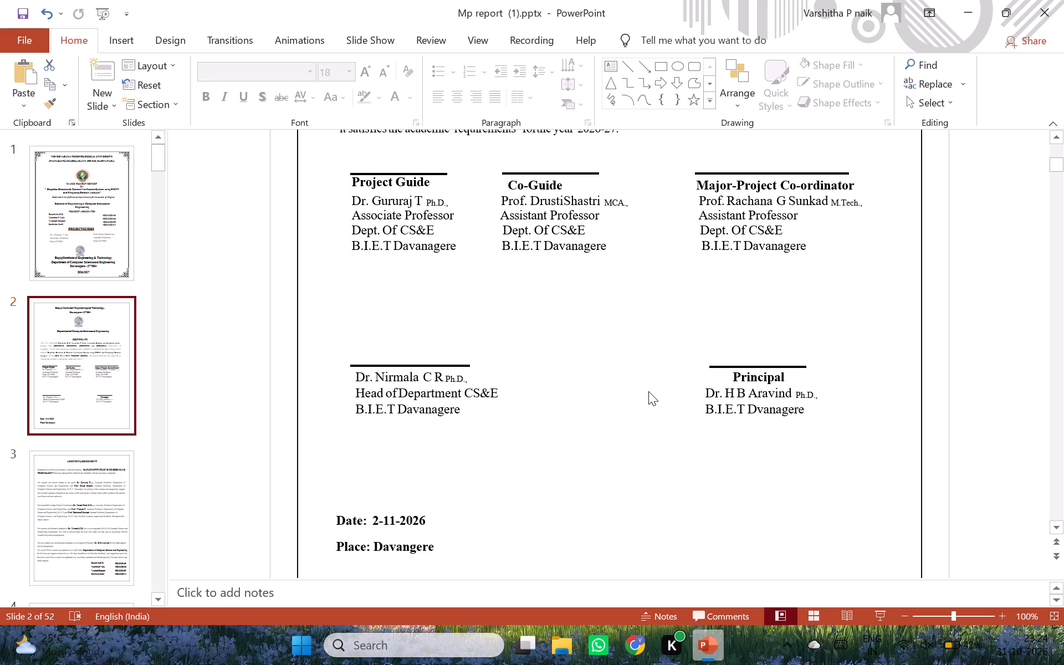
{"action": "left_click", "coordinate": [400, 391]}
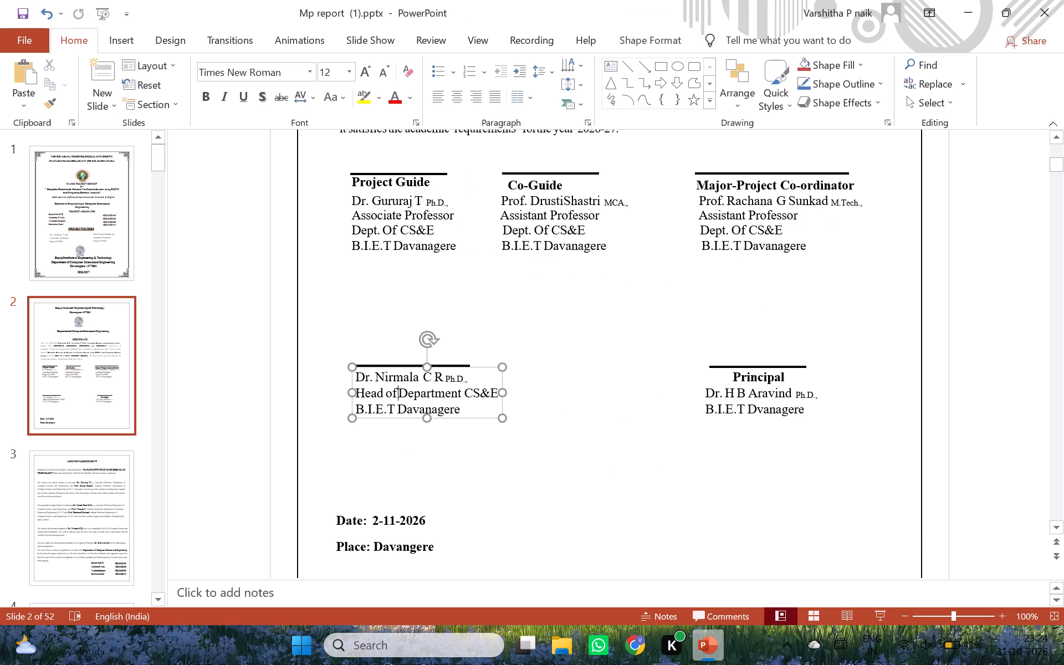
{"action": "key", "text": "space"}
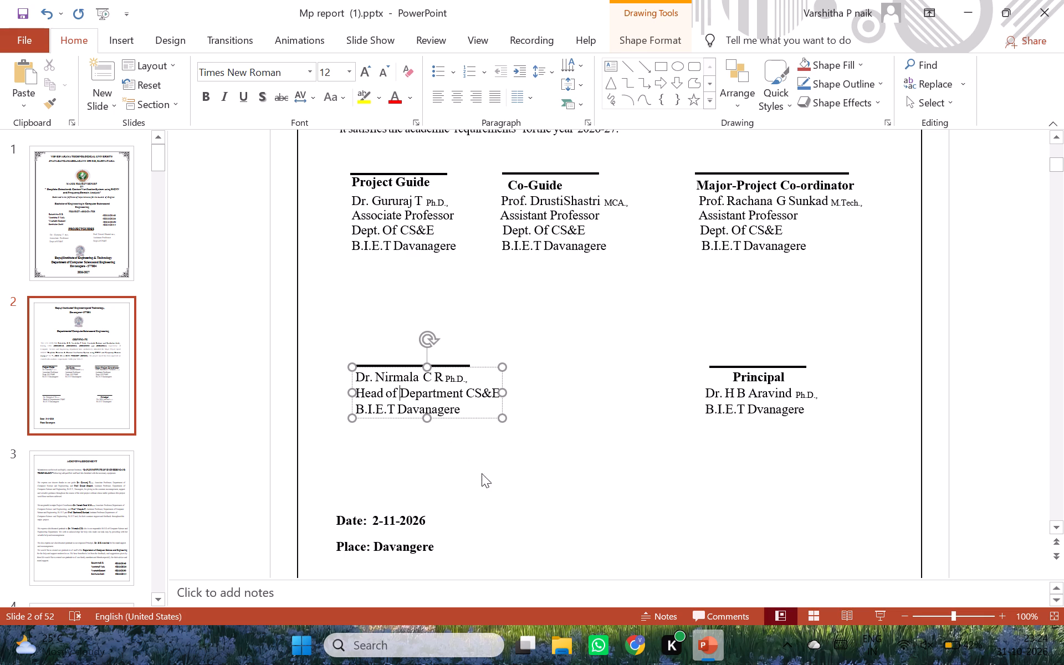
Check the acknowledgement on slide 3 and the certificate on slide 2 for spacing and alignment problems.
{"action": "left_click", "coordinate": [124, 488]}
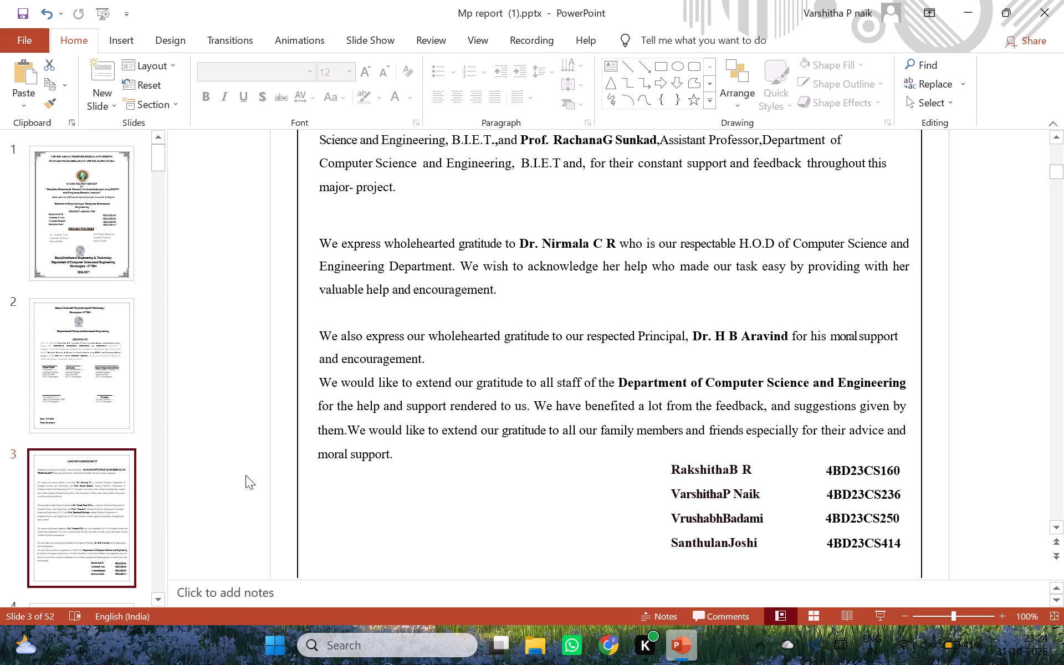
{"action": "scroll", "coordinate": [100, 481], "scroll_direction": "down", "scroll_amount": 1}
{"action": "left_click", "coordinate": [88, 305]}
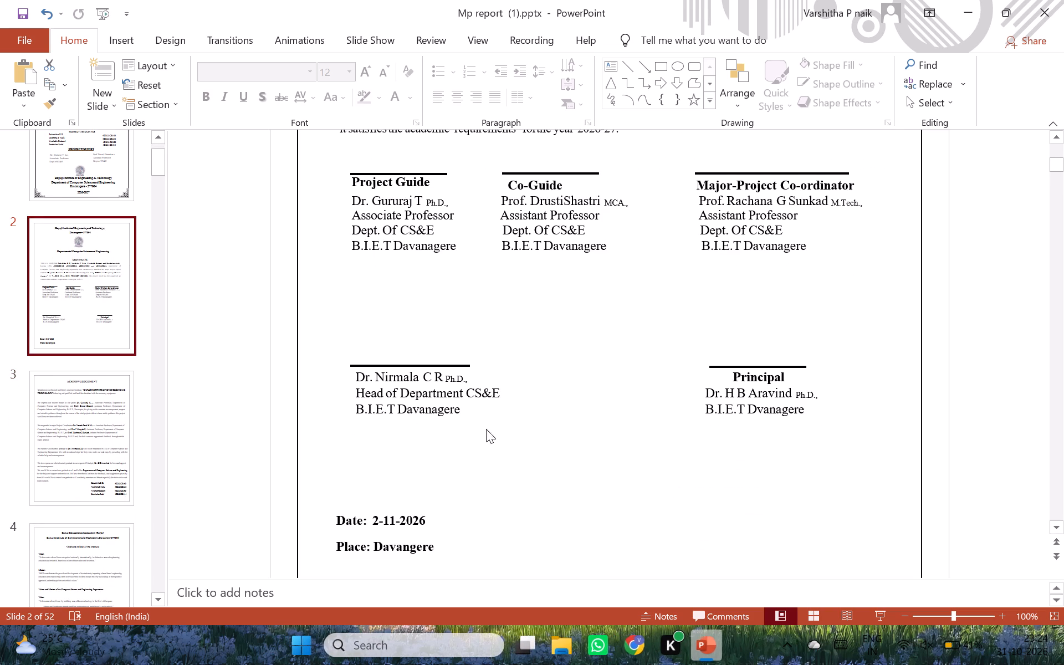
{"action": "scroll", "coordinate": [500, 450], "scroll_direction": "up", "scroll_amount": 2}
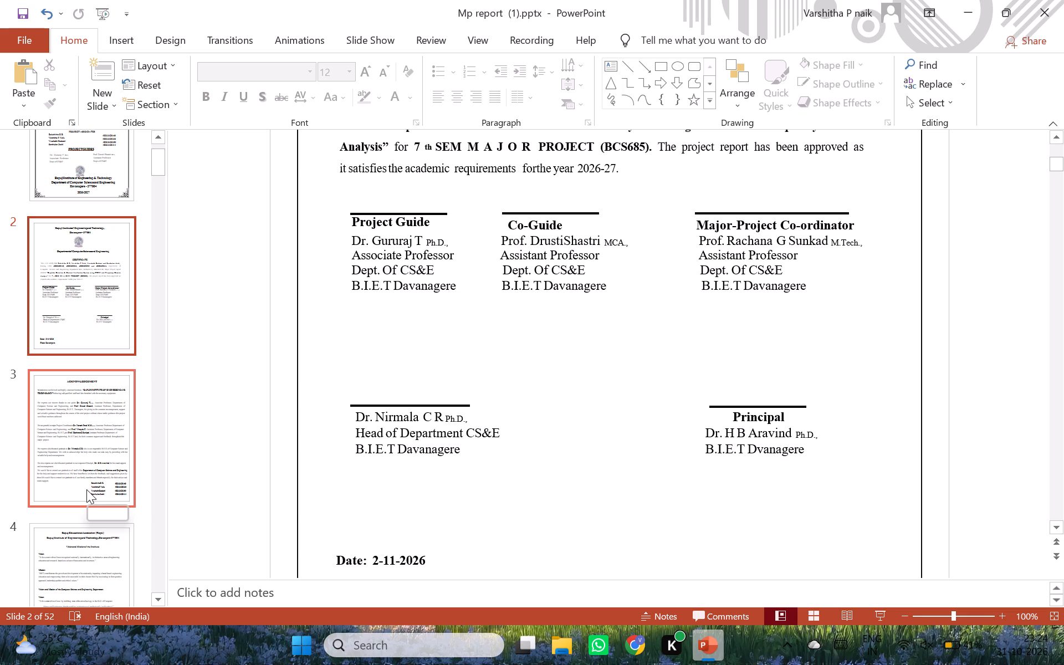
Indent the first line of the department's Vision statement on slide 4 with four leading spaces.
{"action": "scroll", "coordinate": [86, 489], "scroll_direction": "down", "scroll_amount": 1}
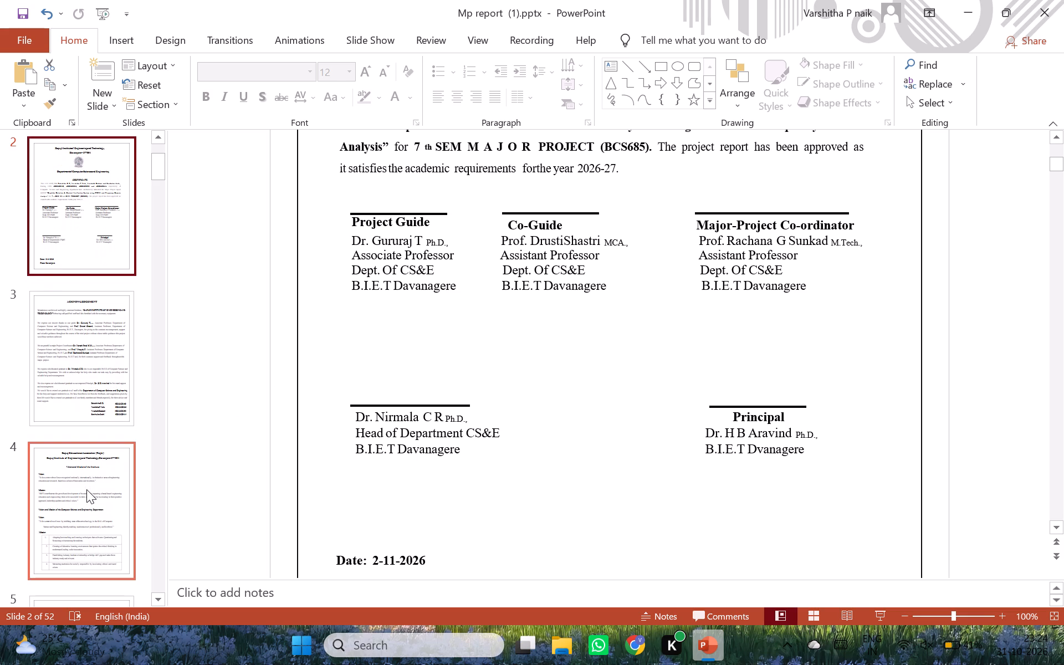
{"action": "left_click", "coordinate": [86, 489]}
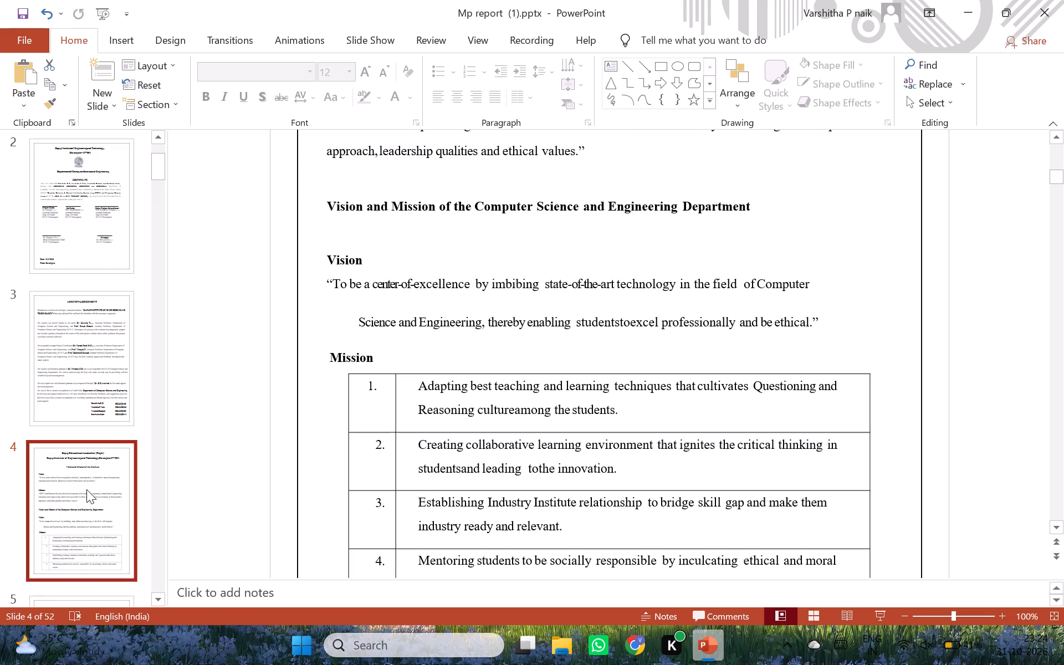
{"action": "left_click", "coordinate": [328, 281]}
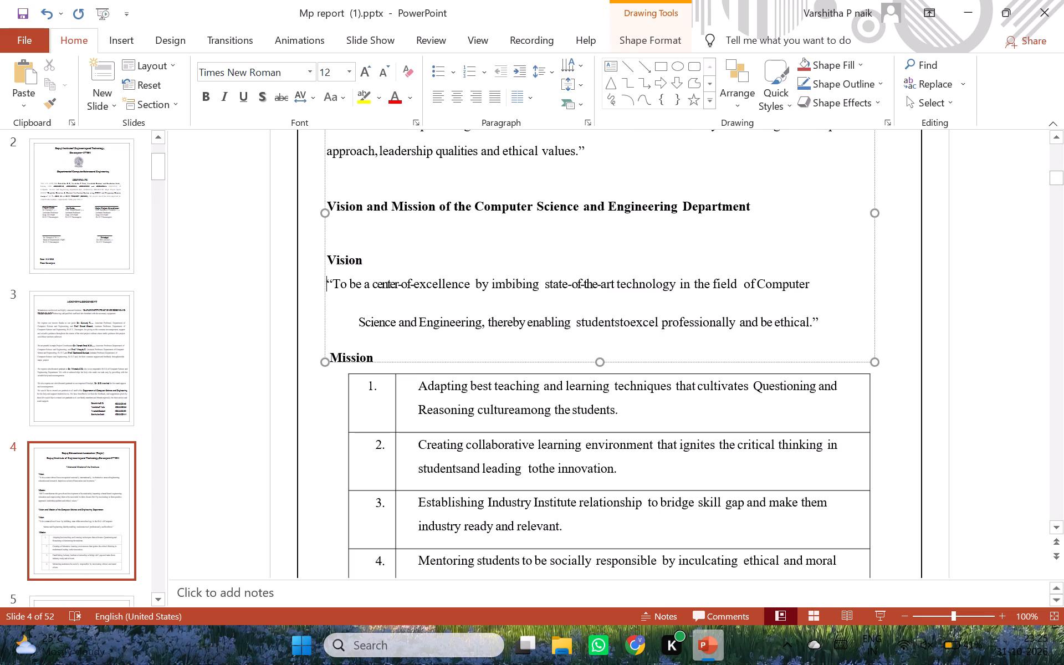
{"action": "key", "text": "space"}
{"action": "key", "text": "space"}
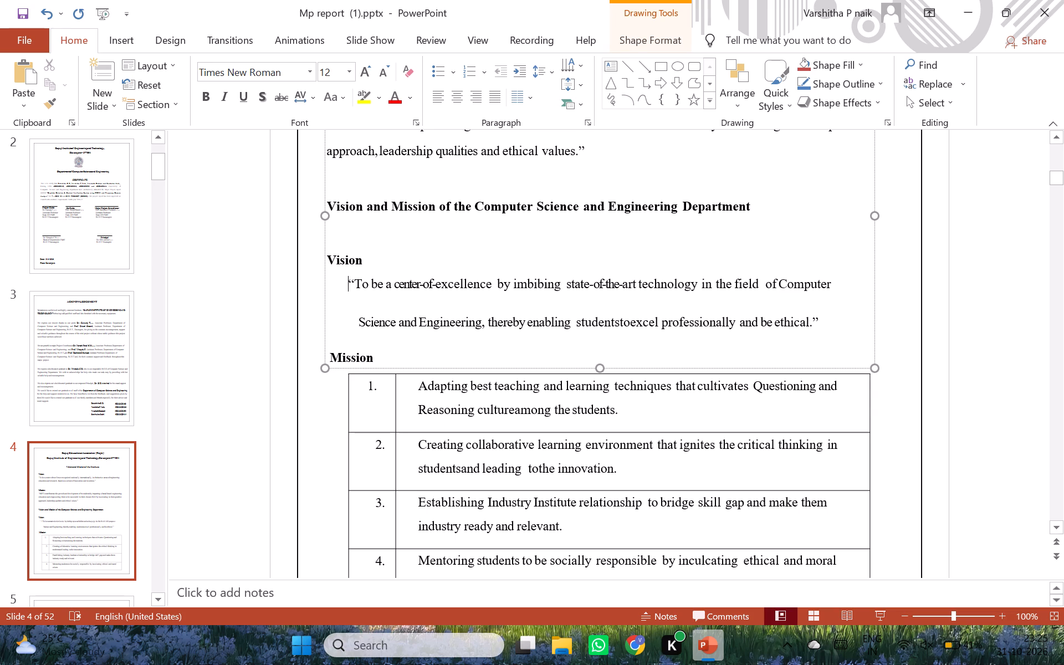
{"action": "key", "text": "space"}
{"action": "key", "text": "space"}
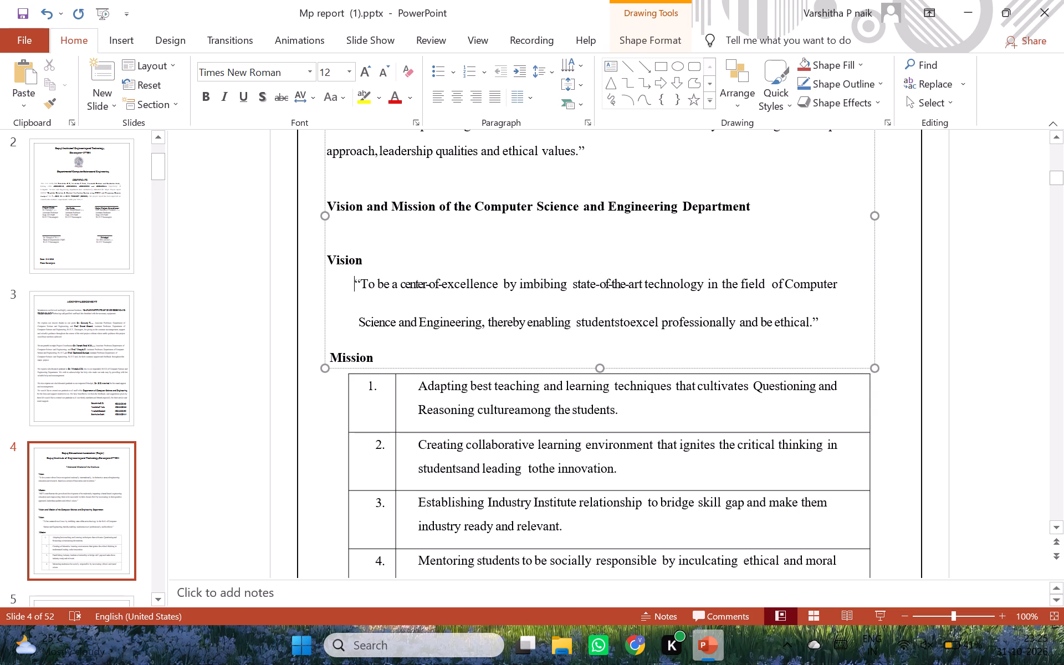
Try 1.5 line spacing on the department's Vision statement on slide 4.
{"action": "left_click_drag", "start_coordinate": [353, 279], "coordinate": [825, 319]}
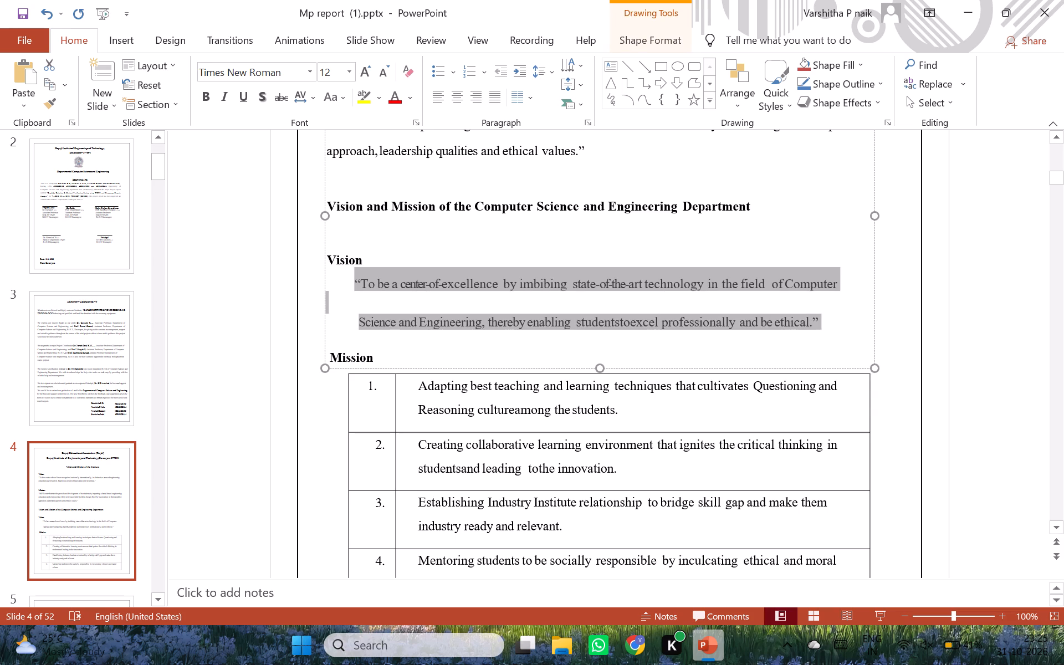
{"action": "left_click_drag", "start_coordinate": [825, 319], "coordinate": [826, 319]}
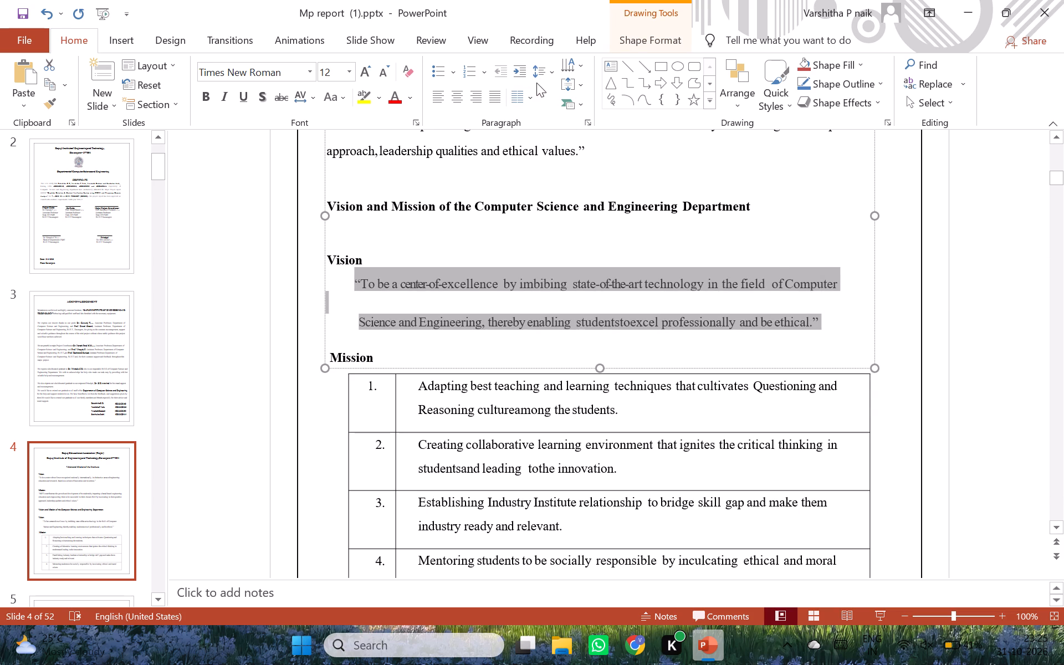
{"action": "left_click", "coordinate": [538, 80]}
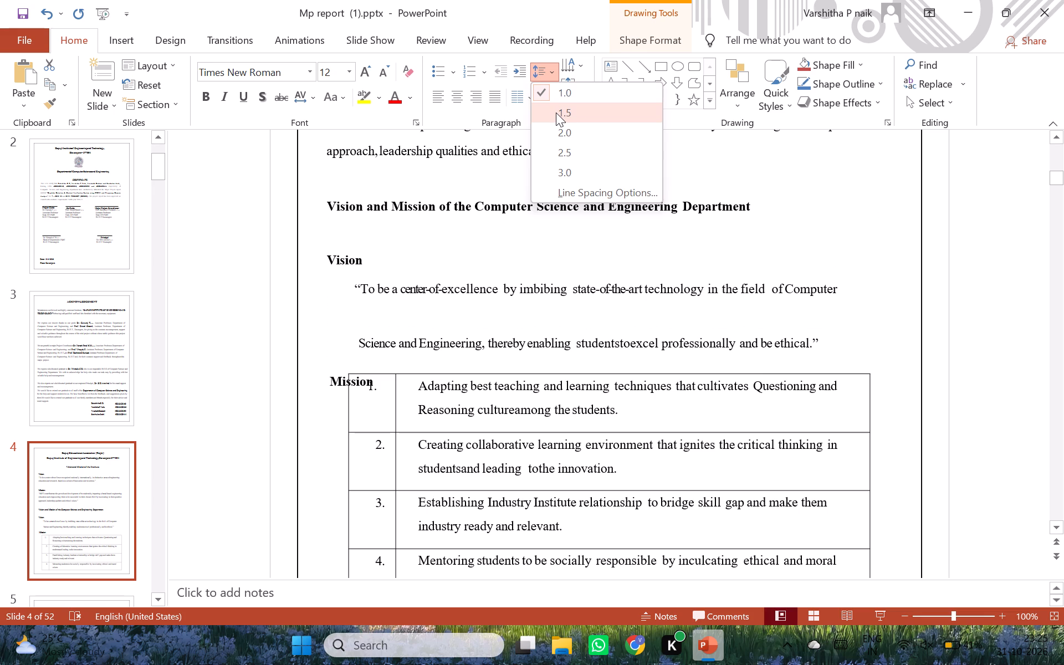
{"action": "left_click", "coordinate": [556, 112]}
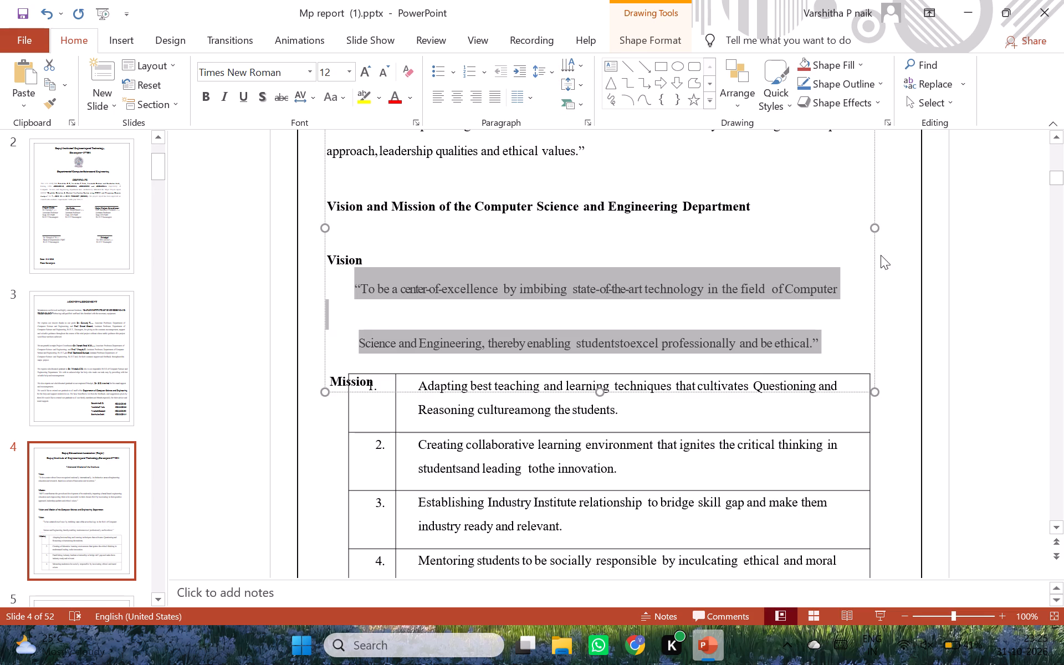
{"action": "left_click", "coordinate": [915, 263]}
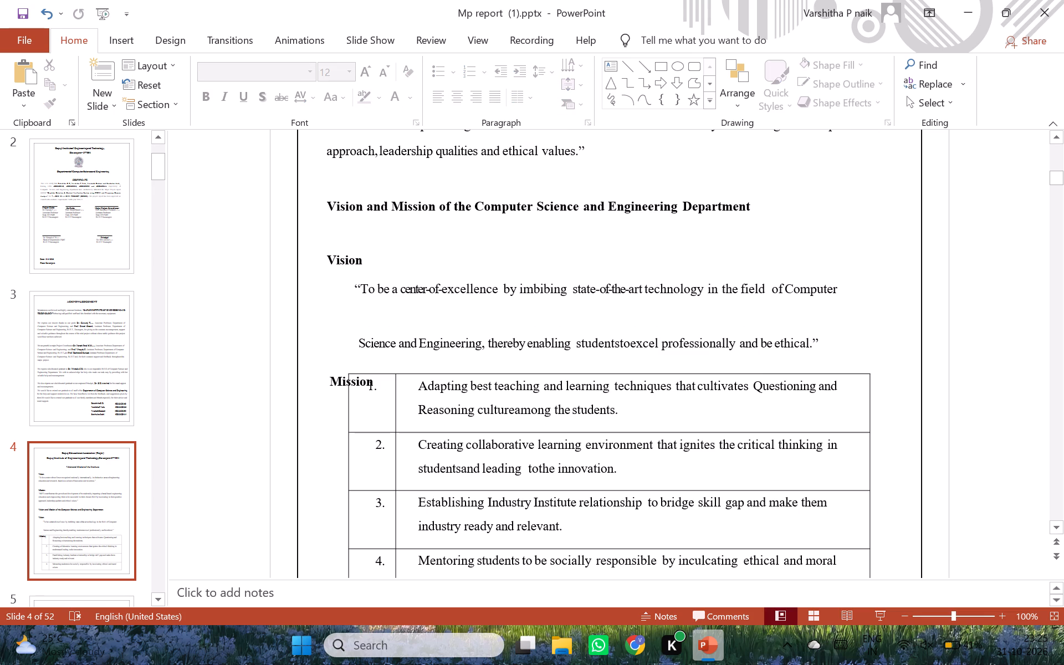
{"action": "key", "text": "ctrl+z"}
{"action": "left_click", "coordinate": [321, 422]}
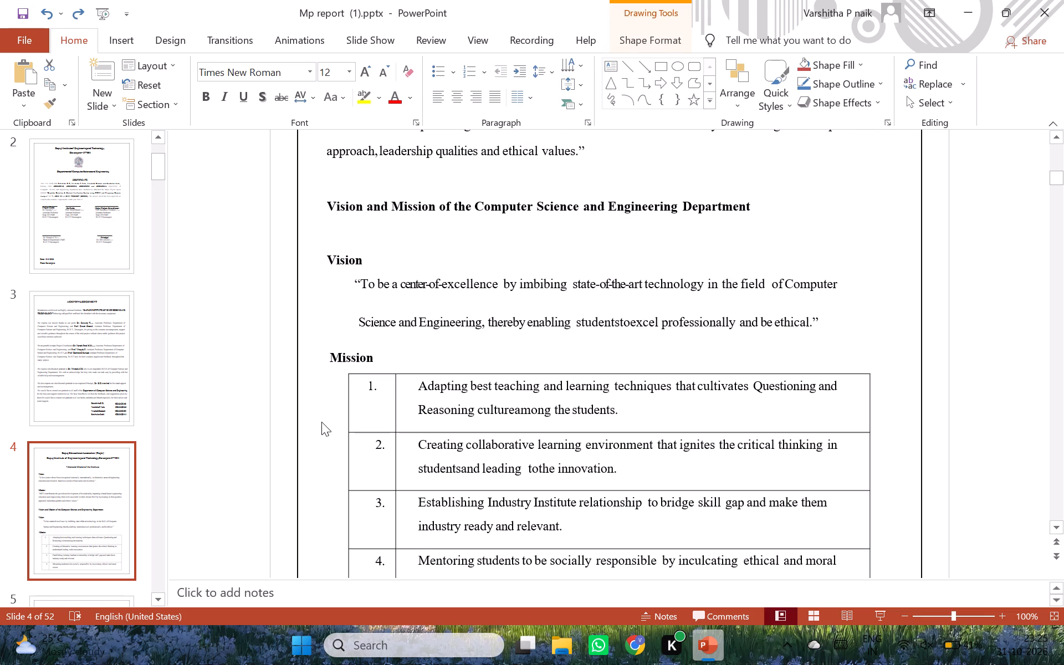
Review the text layout of slide 4, the PEO and PSO tables on slide 5 and the Abstract on slide 6.
{"action": "scroll", "coordinate": [481, 357], "scroll_direction": "up", "scroll_amount": 7}
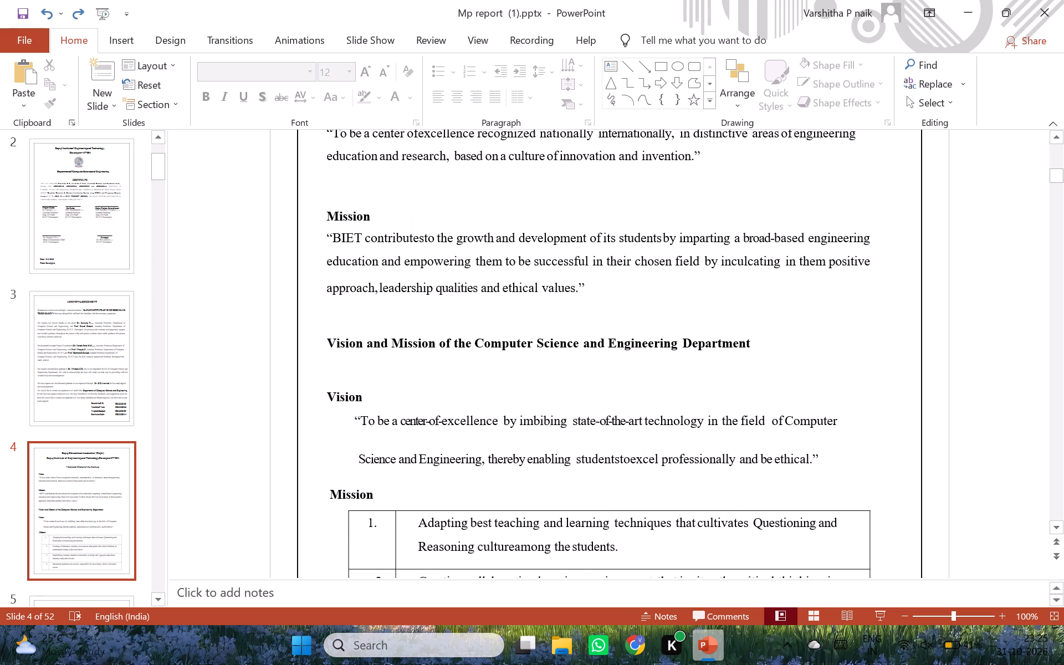
{"action": "scroll", "coordinate": [482, 355], "scroll_direction": "up", "scroll_amount": 3}
{"action": "scroll", "coordinate": [482, 355], "scroll_direction": "down", "scroll_amount": 3}
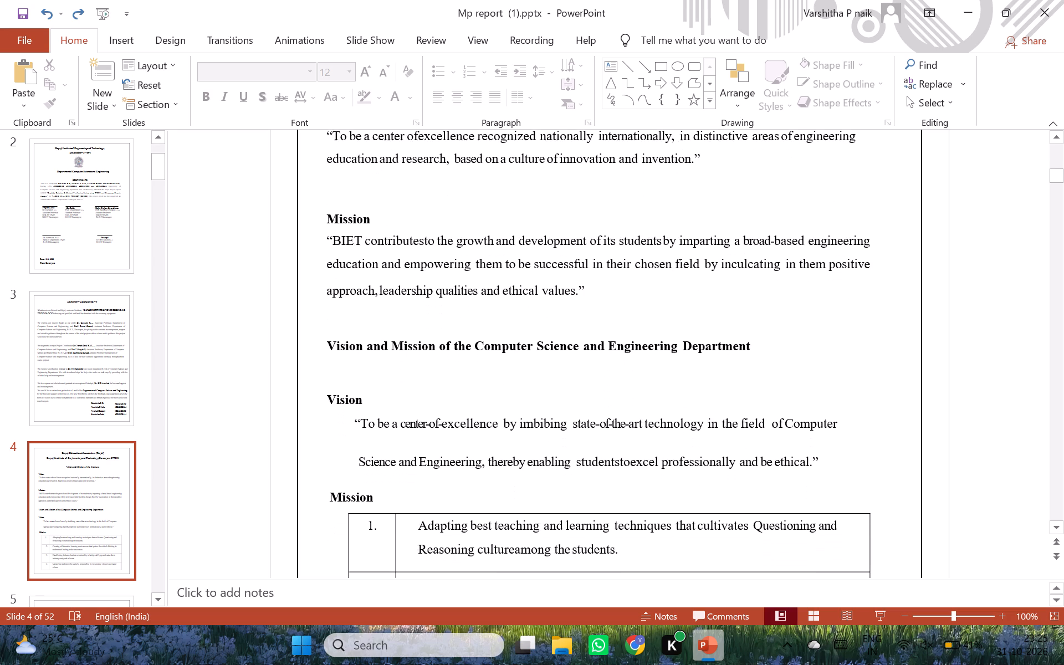
{"action": "left_click", "coordinate": [447, 442]}
{"action": "scroll", "coordinate": [399, 492], "scroll_direction": "down", "scroll_amount": 10}
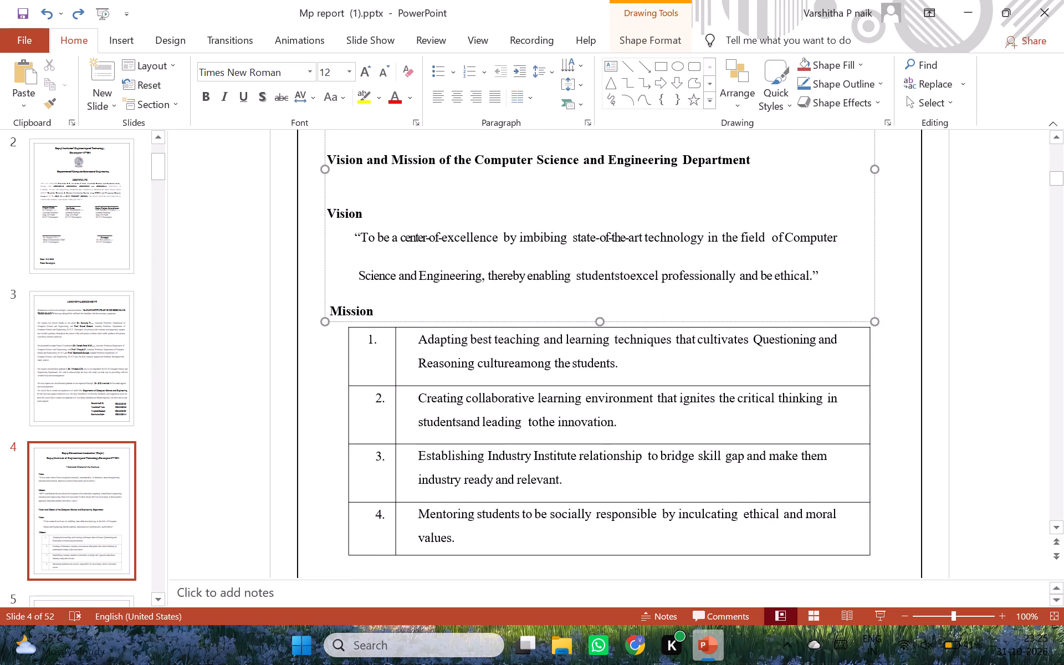
{"action": "scroll", "coordinate": [497, 438], "scroll_direction": "down", "scroll_amount": 3}
{"action": "scroll", "coordinate": [501, 358], "scroll_direction": "down", "scroll_amount": 3}
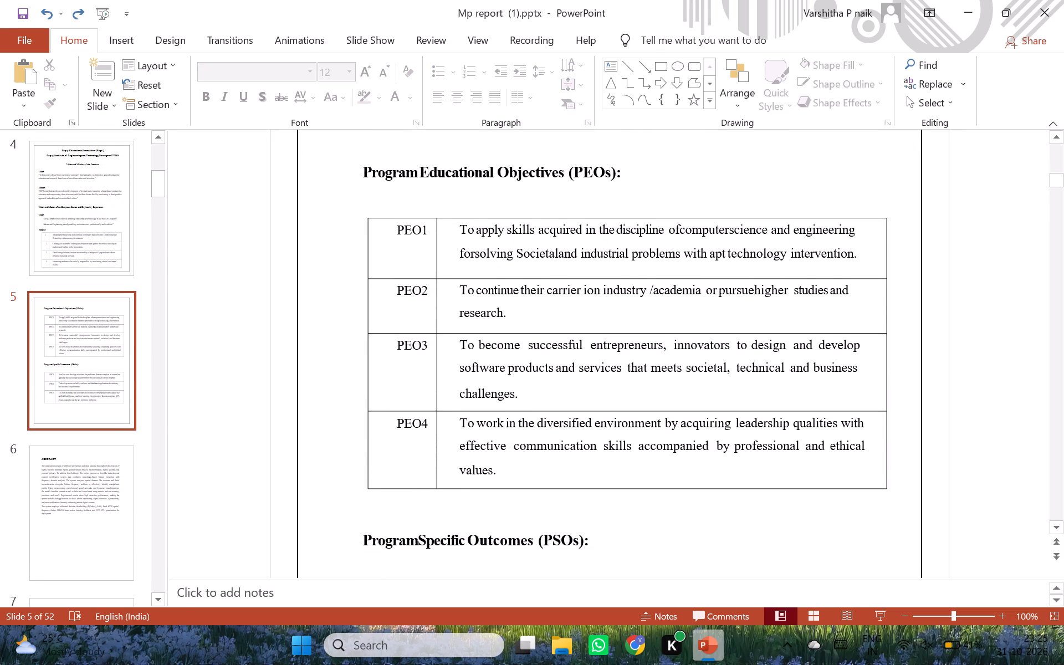
{"action": "scroll", "coordinate": [501, 359], "scroll_direction": "down", "scroll_amount": 16}
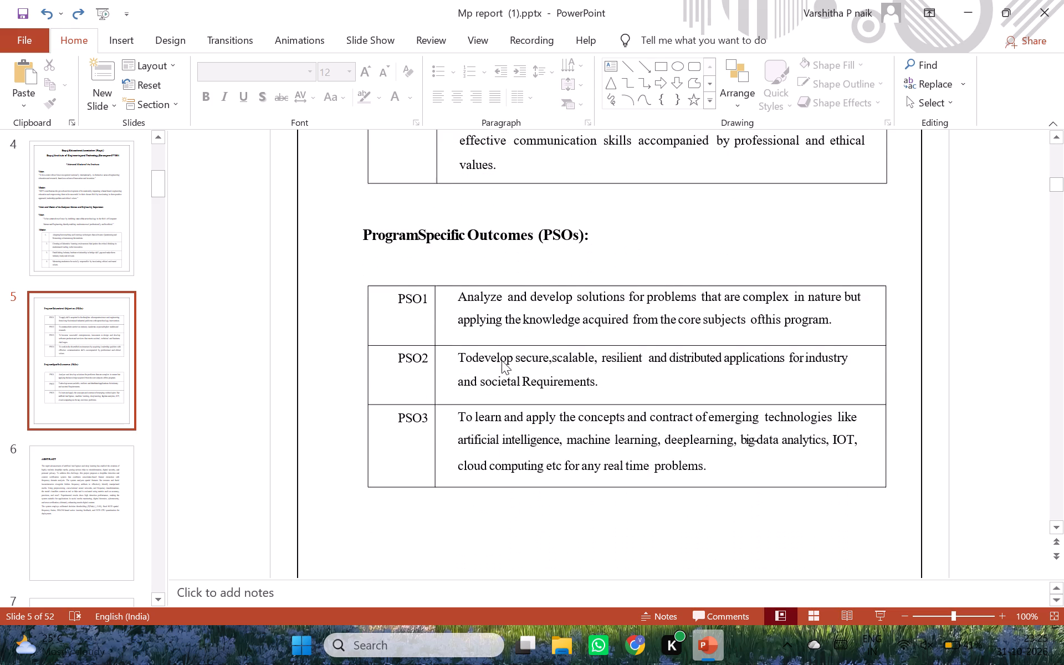
{"action": "scroll", "coordinate": [502, 360], "scroll_direction": "down", "scroll_amount": 6}
{"action": "left_click", "coordinate": [502, 360]}
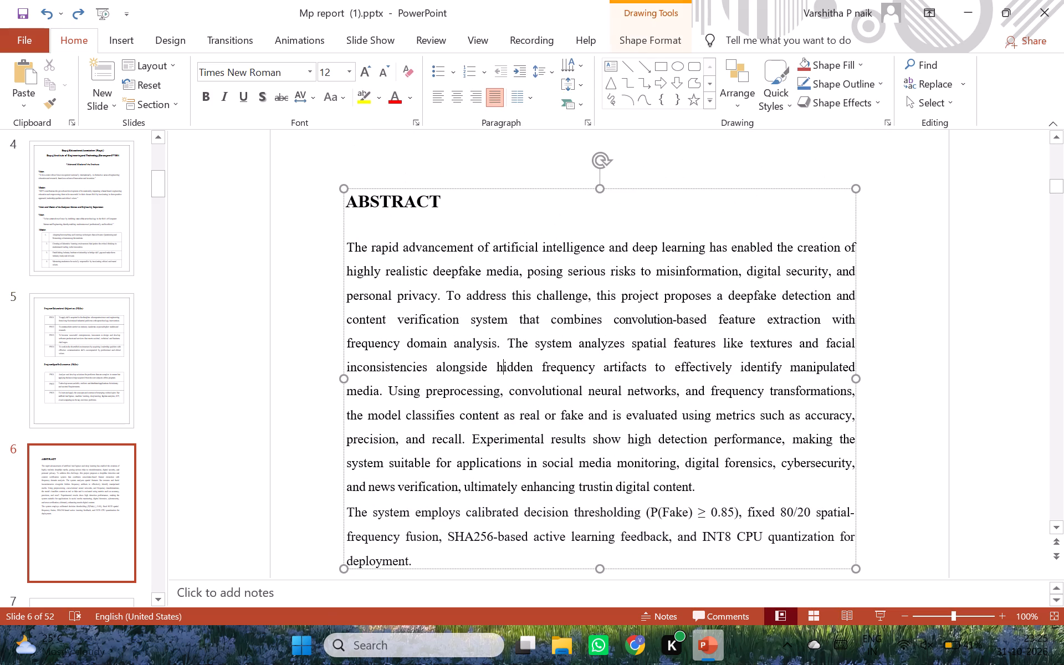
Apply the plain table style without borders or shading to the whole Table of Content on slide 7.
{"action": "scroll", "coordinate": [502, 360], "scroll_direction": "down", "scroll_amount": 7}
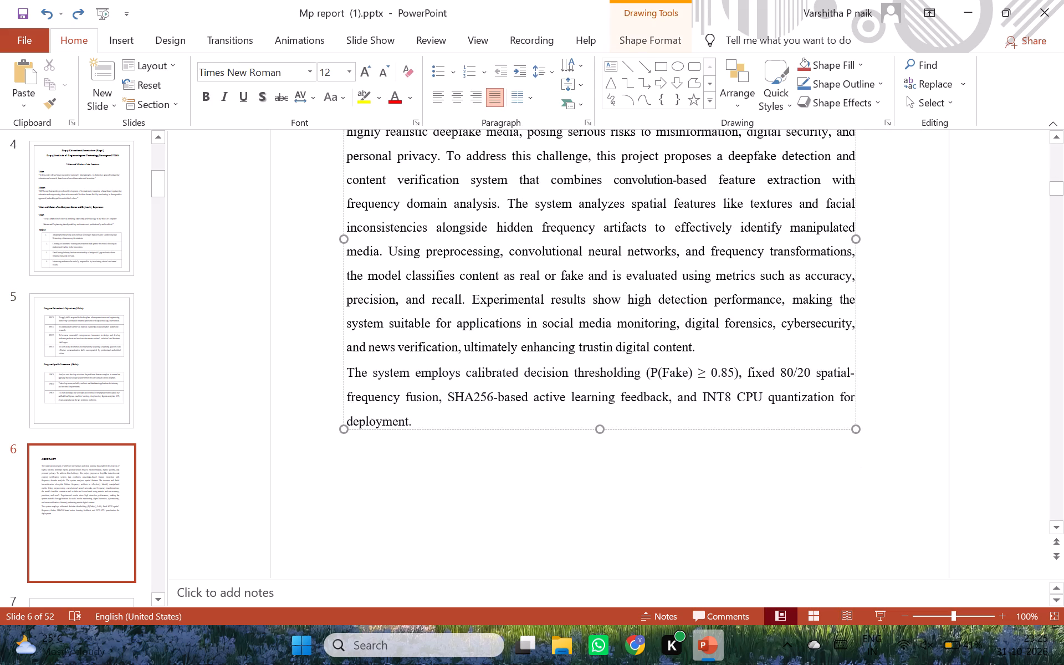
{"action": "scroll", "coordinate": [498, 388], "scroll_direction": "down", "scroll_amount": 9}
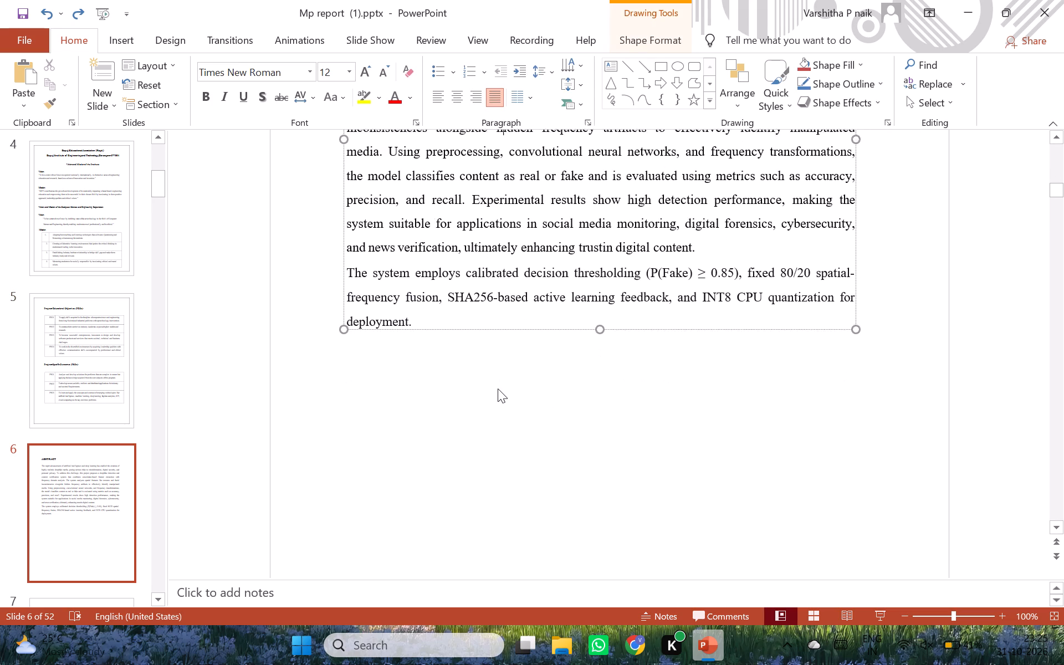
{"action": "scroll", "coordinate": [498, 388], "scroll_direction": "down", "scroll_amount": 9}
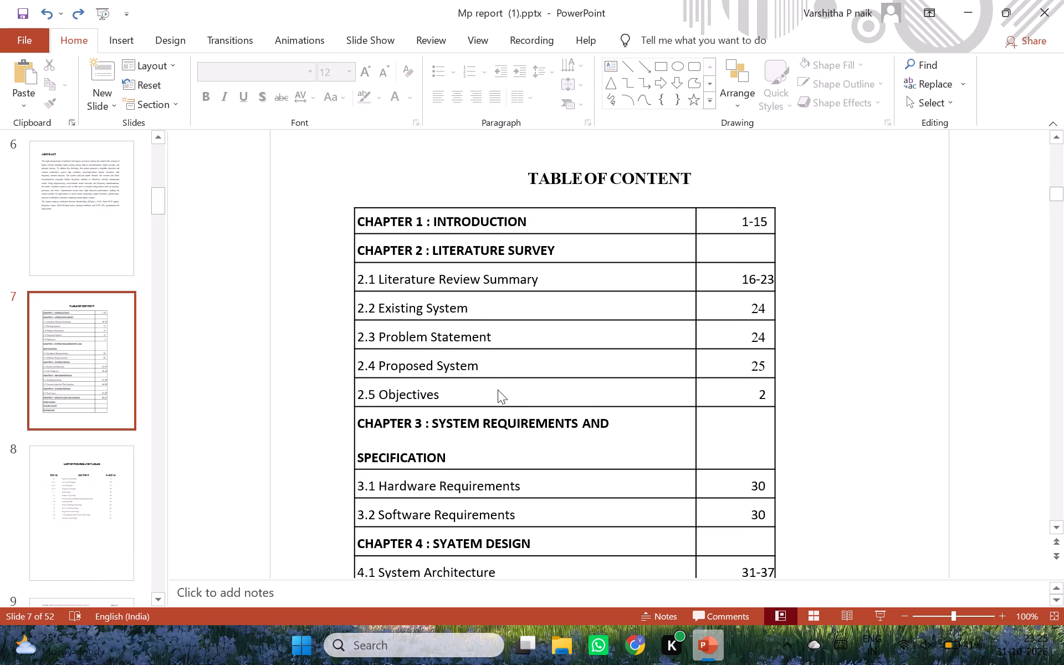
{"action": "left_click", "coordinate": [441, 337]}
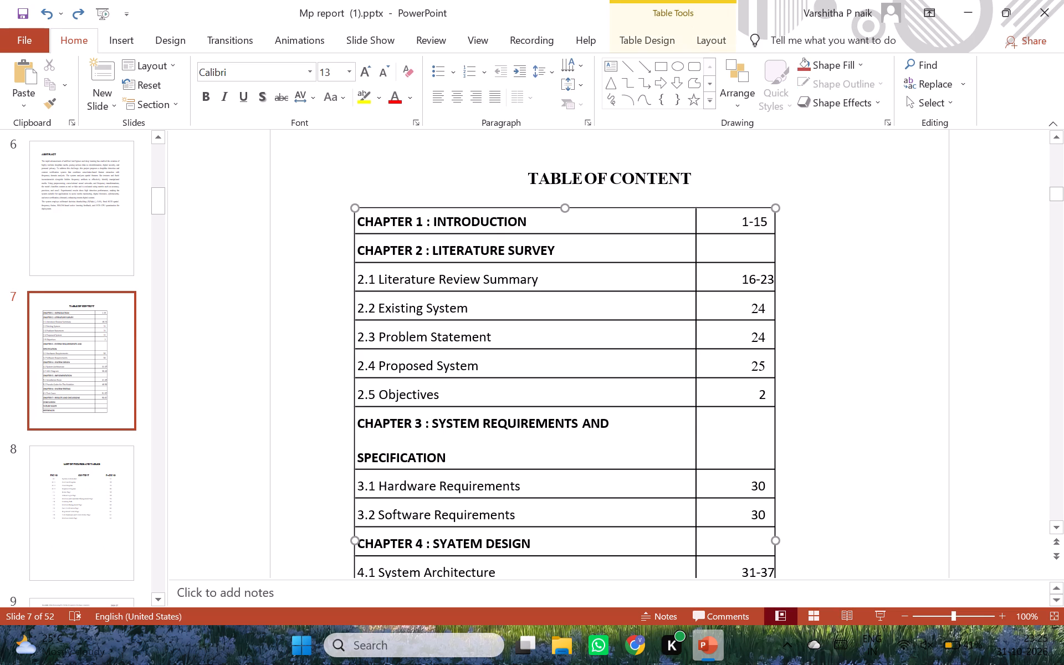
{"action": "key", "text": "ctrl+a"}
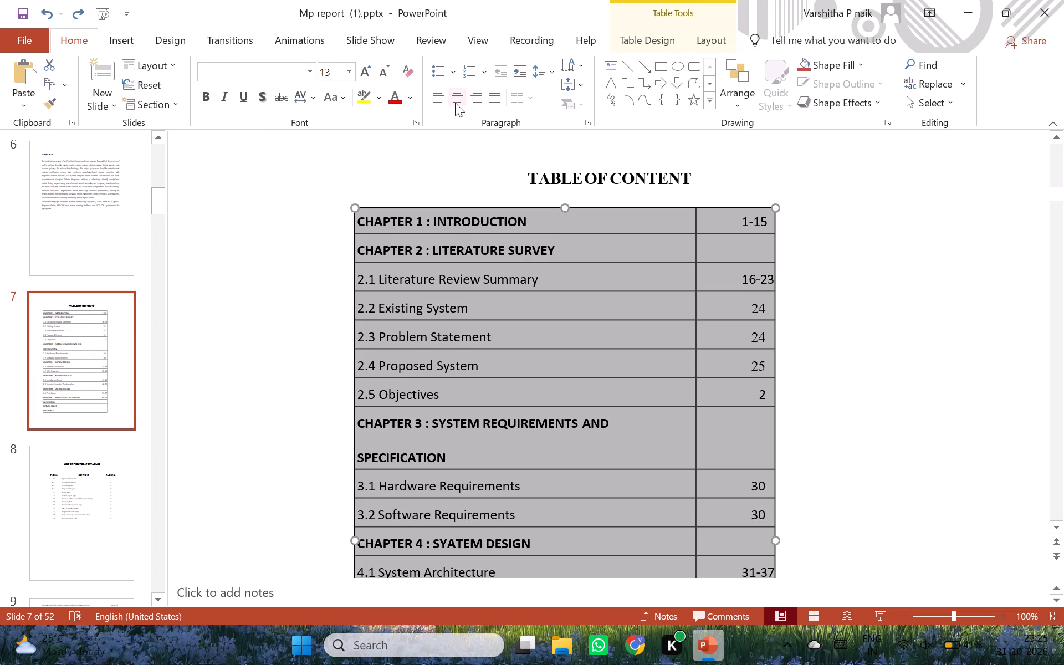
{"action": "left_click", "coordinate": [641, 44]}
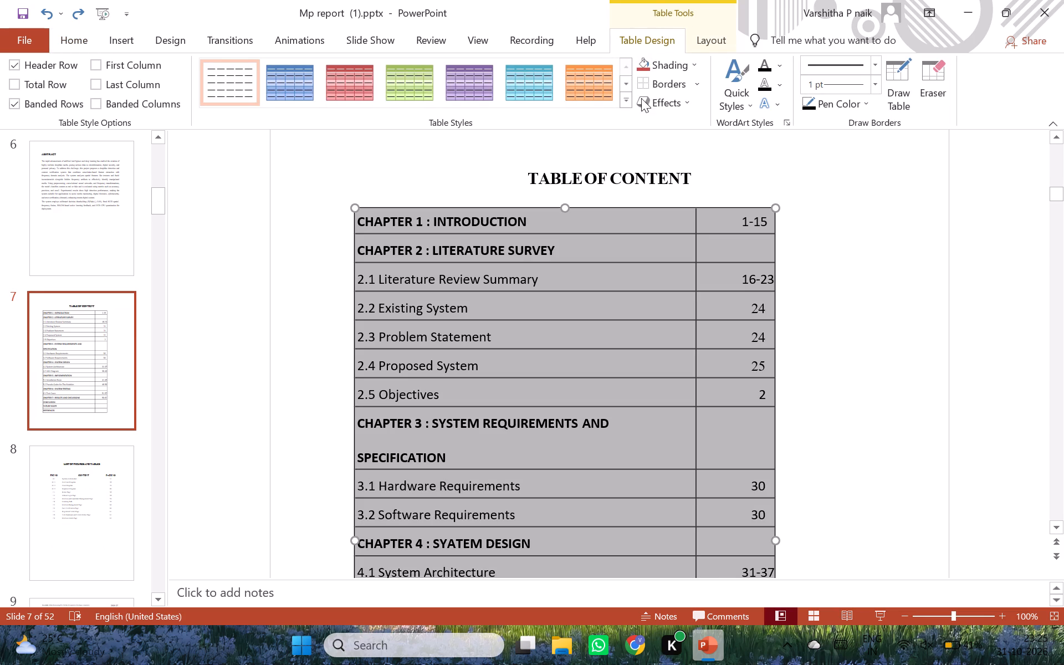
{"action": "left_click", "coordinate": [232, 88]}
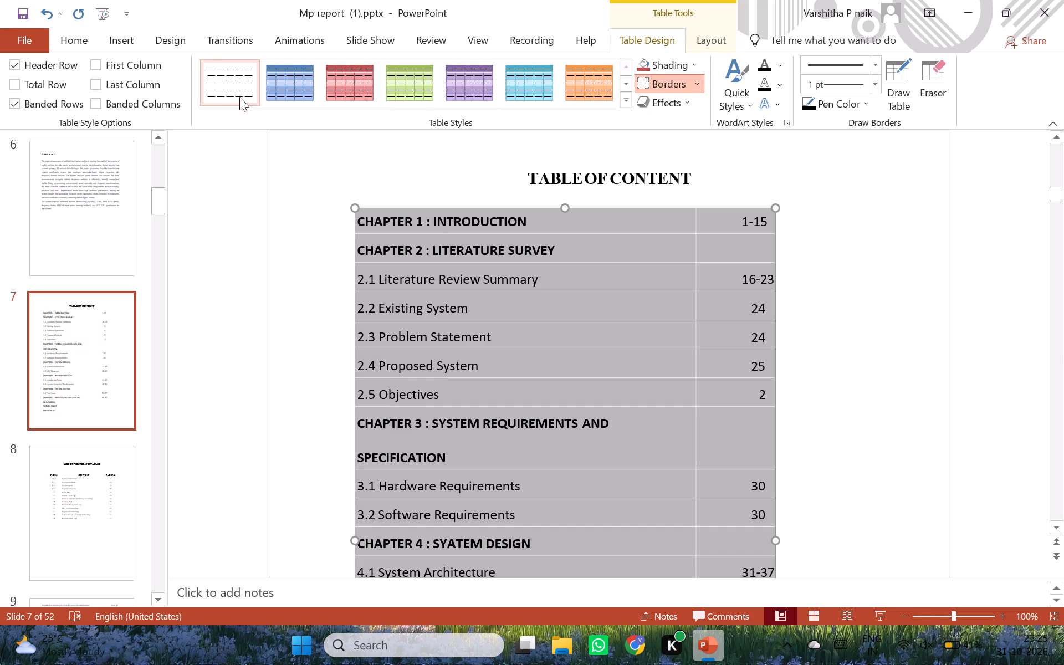
Set all text in the contents table on slide 7 to Times New Roman, size 12.
{"action": "left_click", "coordinate": [66, 49]}
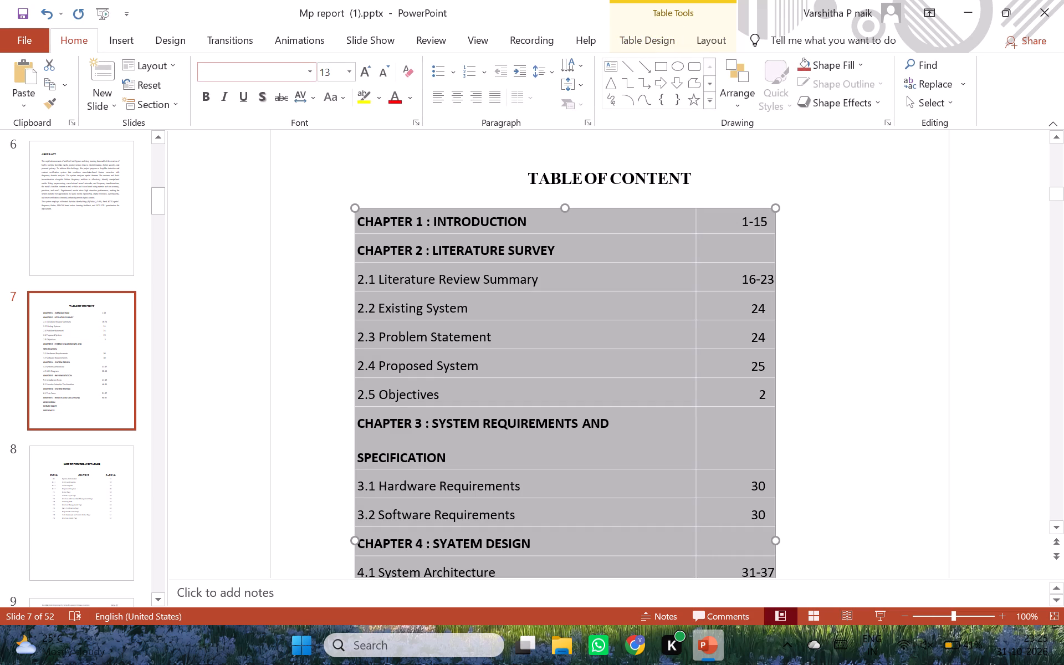
{"action": "left_click", "coordinate": [219, 69]}
{"action": "key", "text": "t"}
{"action": "key", "text": "i"}
{"action": "key", "text": "m"}
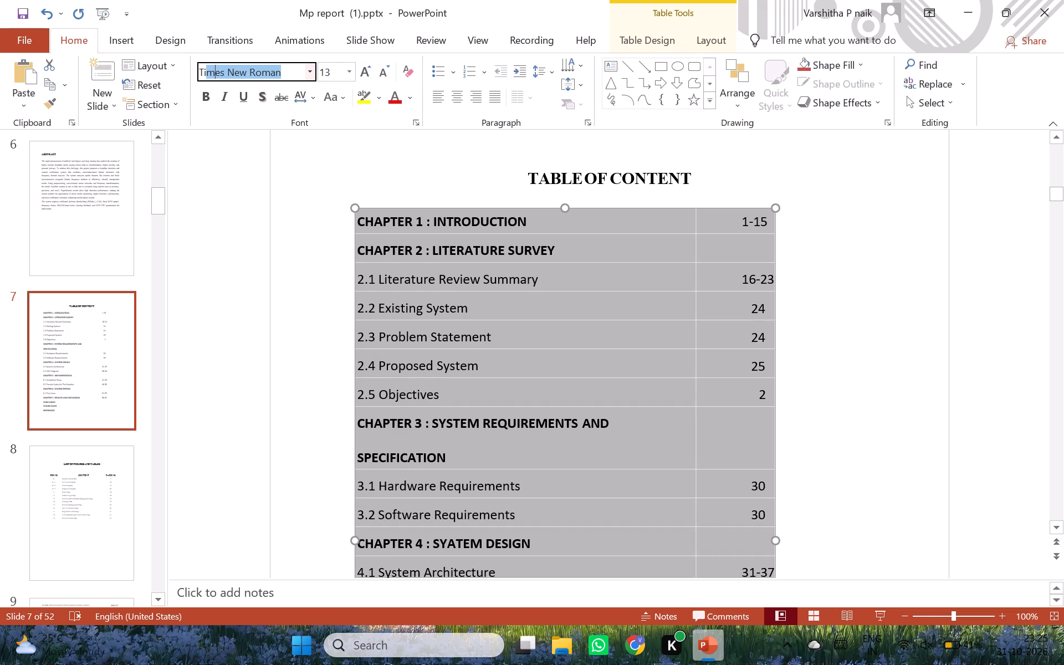
{"action": "key", "text": "Return"}
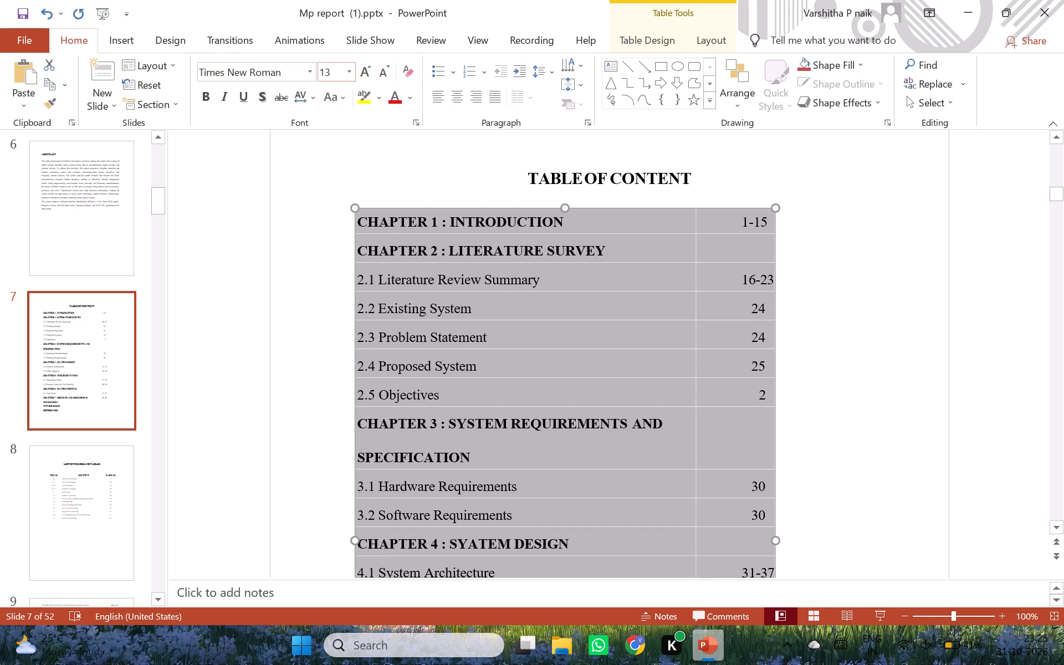
{"action": "left_click", "coordinate": [336, 72]}
{"action": "key", "text": "1"}
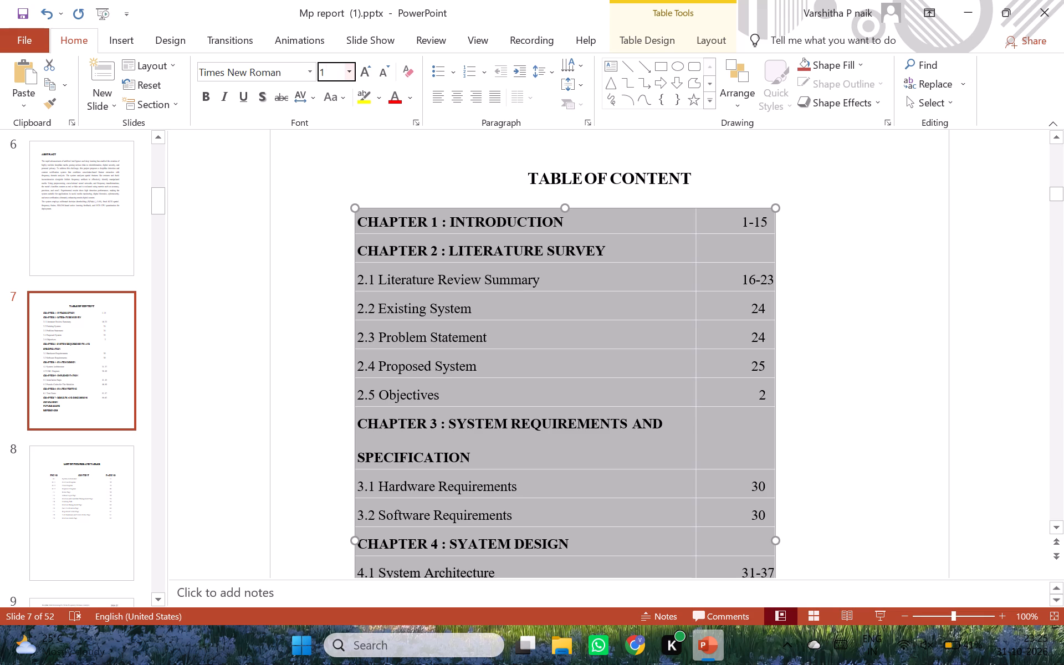
{"action": "key", "text": "2"}
{"action": "key", "text": "Return"}
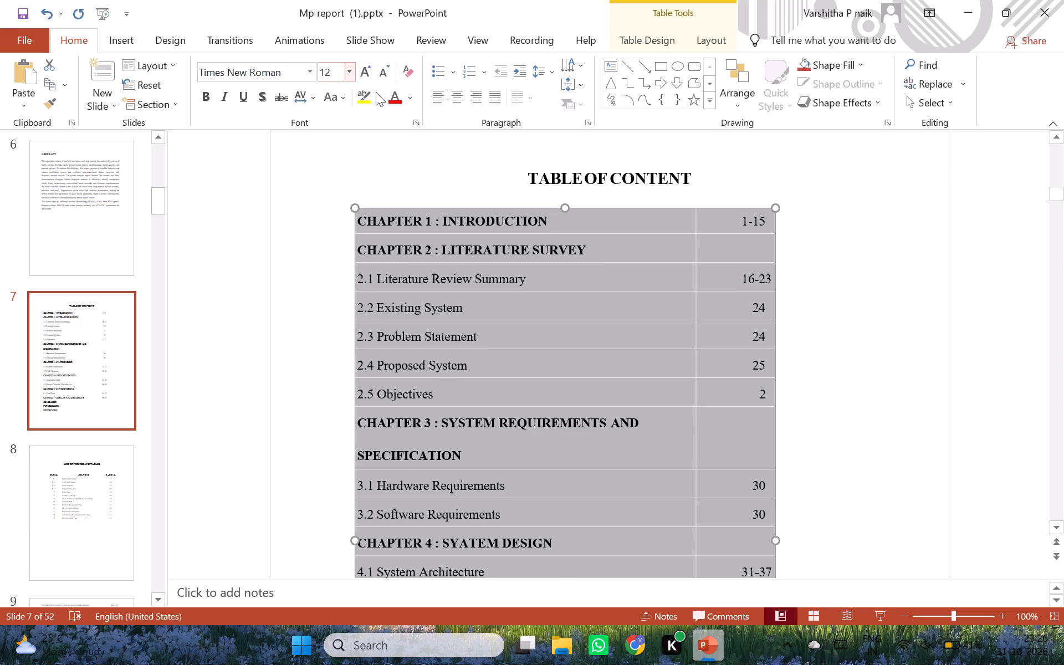
{"action": "left_click", "coordinate": [831, 318]}
Set the contents page numbers to 25-26 for 2.4 Proposed System and 26 for 2.5 Objectives.
{"action": "scroll", "coordinate": [805, 366], "scroll_direction": "down", "scroll_amount": 1}
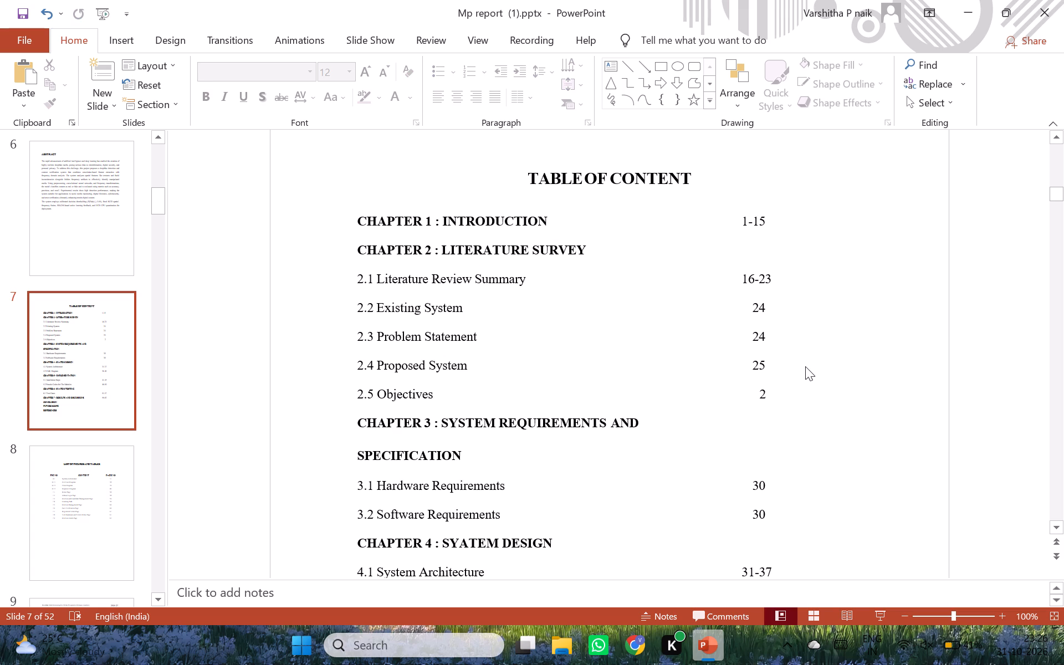
{"action": "scroll", "coordinate": [805, 366], "scroll_direction": "down", "scroll_amount": 1}
{"action": "left_click", "coordinate": [765, 352]}
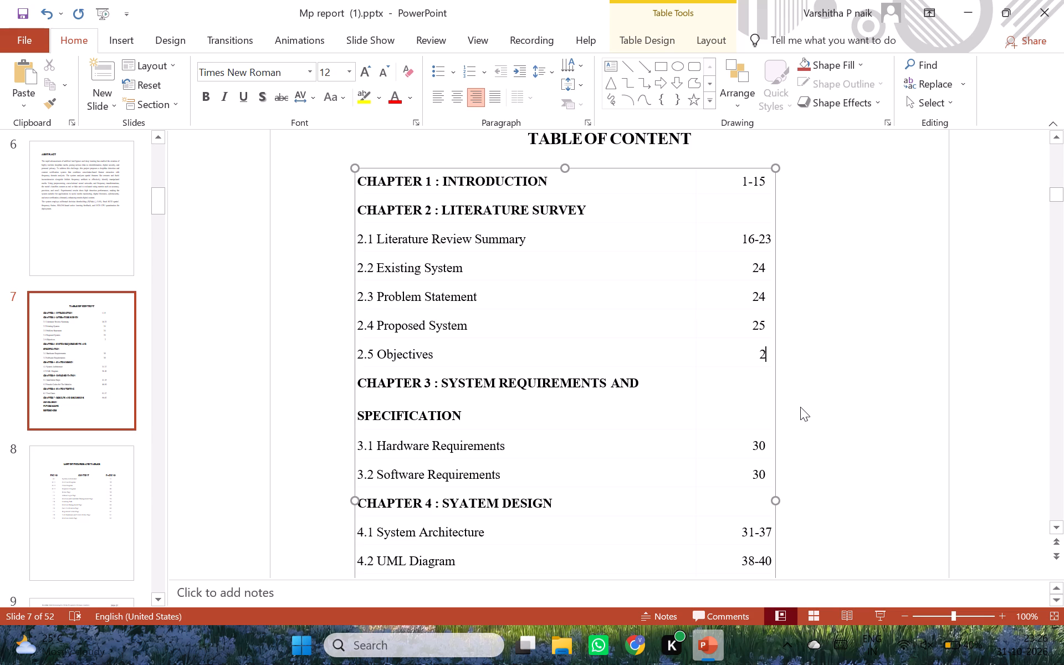
{"action": "left_click", "coordinate": [767, 319]}
{"action": "type", "text": "-26"}
{"action": "key", "text": "Down"}
{"action": "key", "text": "6"}
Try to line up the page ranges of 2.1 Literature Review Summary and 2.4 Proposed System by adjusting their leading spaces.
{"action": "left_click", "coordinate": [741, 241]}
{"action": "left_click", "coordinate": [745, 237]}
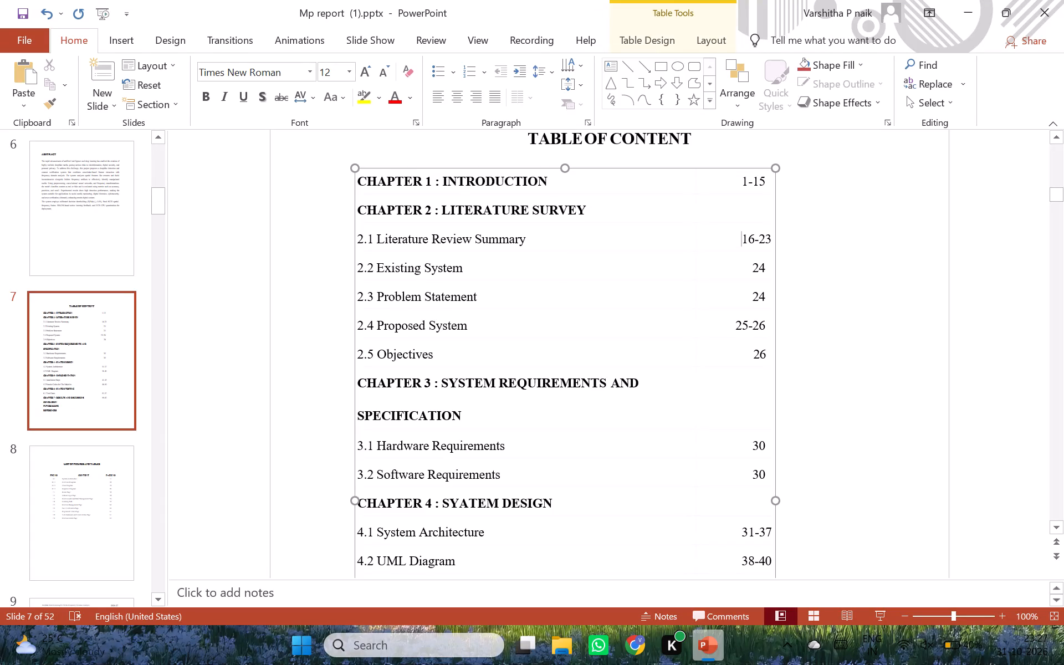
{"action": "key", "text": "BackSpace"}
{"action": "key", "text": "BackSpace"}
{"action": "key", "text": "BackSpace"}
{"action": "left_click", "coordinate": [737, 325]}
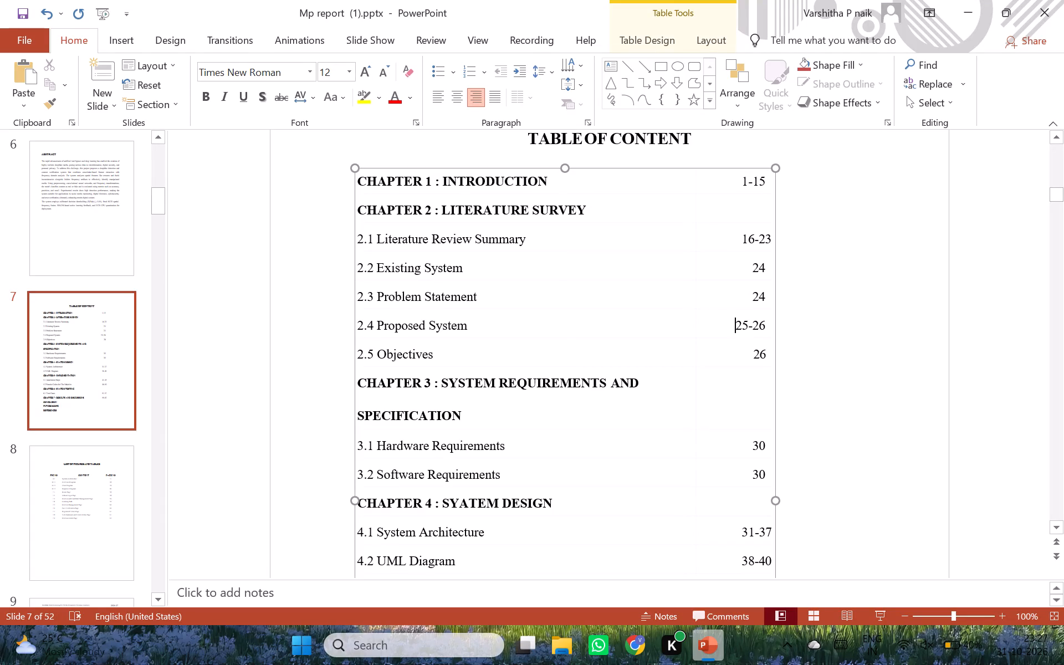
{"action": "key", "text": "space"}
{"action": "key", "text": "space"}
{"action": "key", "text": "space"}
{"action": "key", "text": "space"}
Widen the contents table slightly by extending its right edge outward.
{"action": "left_click_drag", "start_coordinate": [775, 500], "coordinate": [789, 500]}
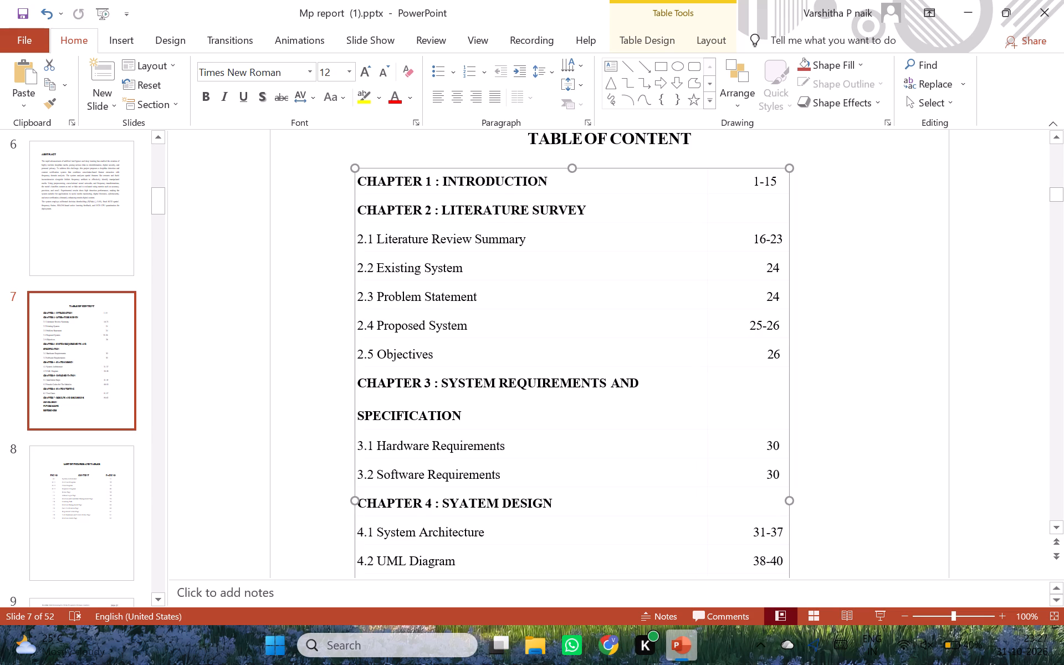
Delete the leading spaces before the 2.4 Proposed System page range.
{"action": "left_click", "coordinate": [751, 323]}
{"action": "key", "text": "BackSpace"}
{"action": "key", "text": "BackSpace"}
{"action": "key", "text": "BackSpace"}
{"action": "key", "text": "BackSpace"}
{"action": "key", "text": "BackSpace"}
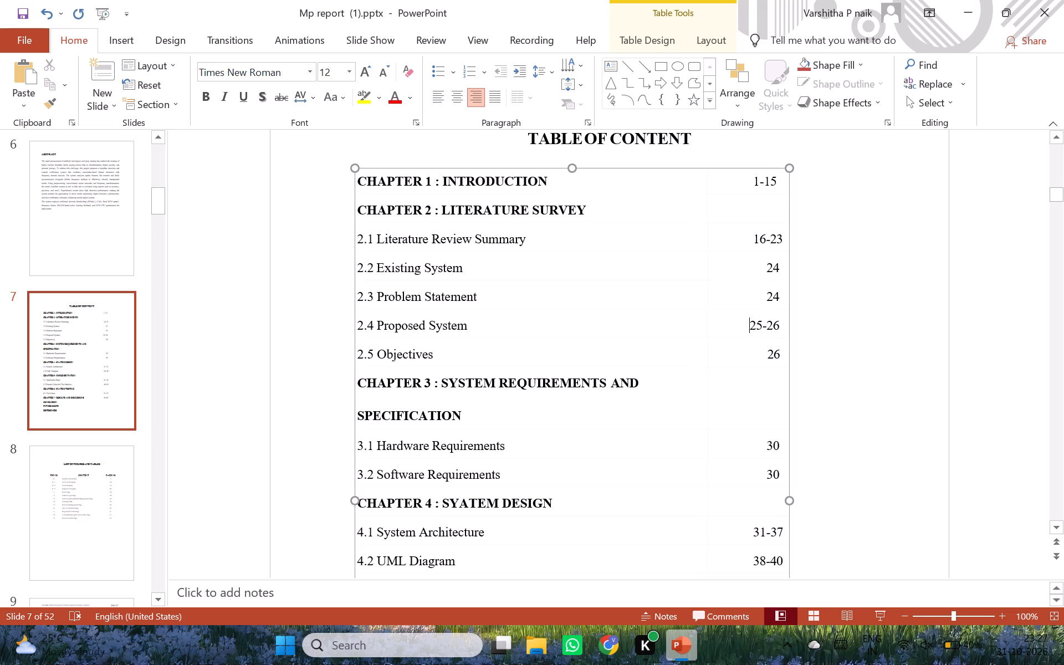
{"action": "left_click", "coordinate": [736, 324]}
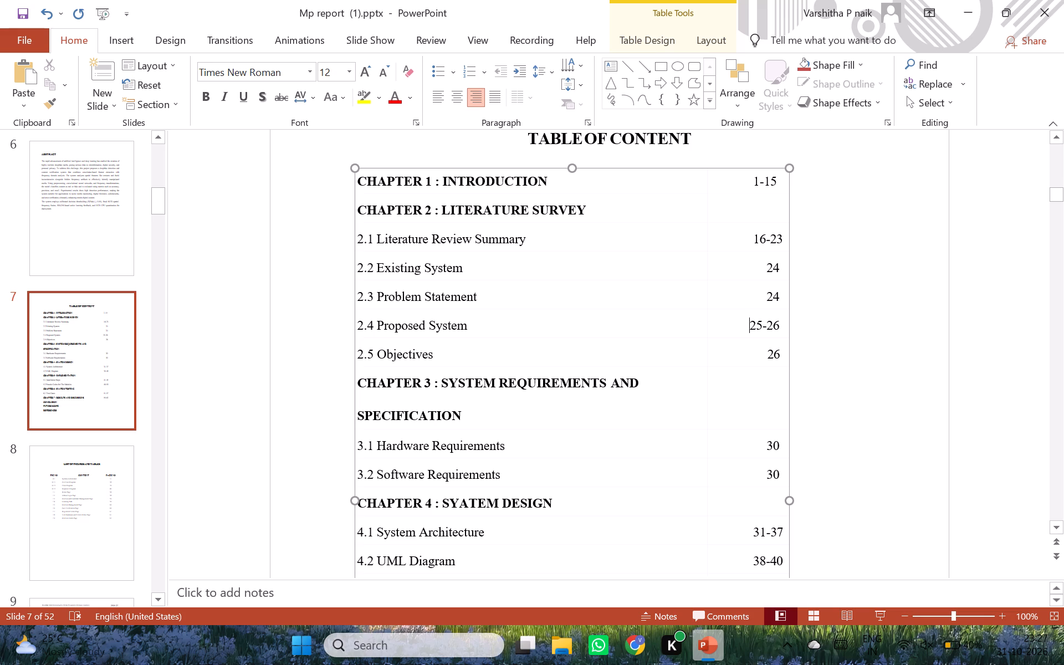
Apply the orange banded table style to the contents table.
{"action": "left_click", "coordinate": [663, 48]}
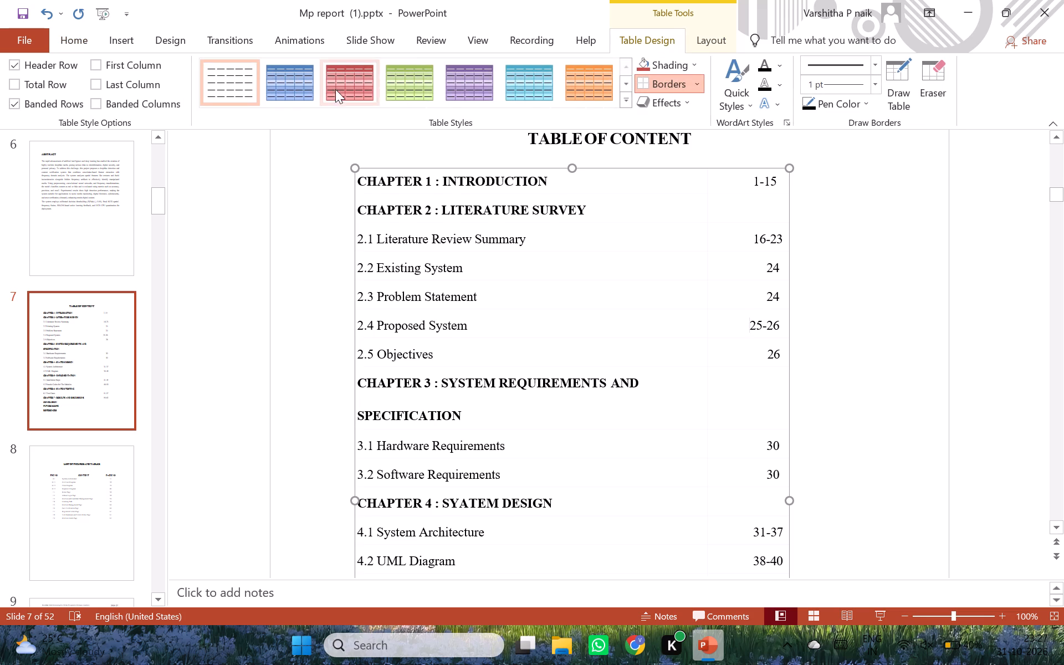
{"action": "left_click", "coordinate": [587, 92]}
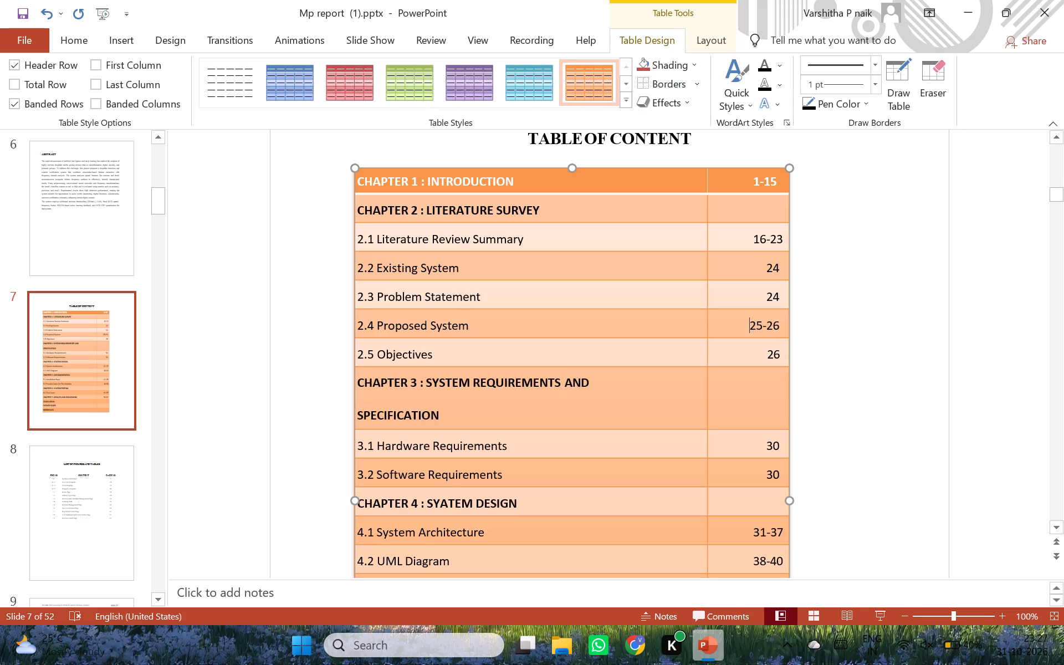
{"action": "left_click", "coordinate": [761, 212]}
Apply the unshaded black grid table style to the contents table.
{"action": "scroll", "coordinate": [600, 283], "scroll_direction": "up", "scroll_amount": 1}
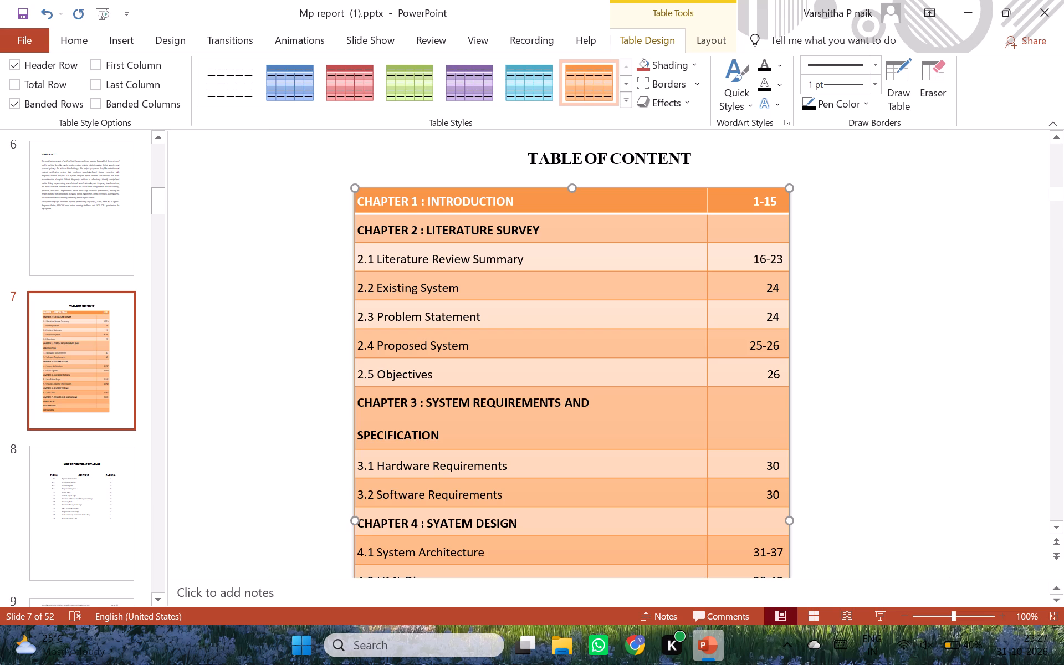
{"action": "left_click", "coordinate": [627, 104]}
{"action": "left_click", "coordinate": [225, 173]}
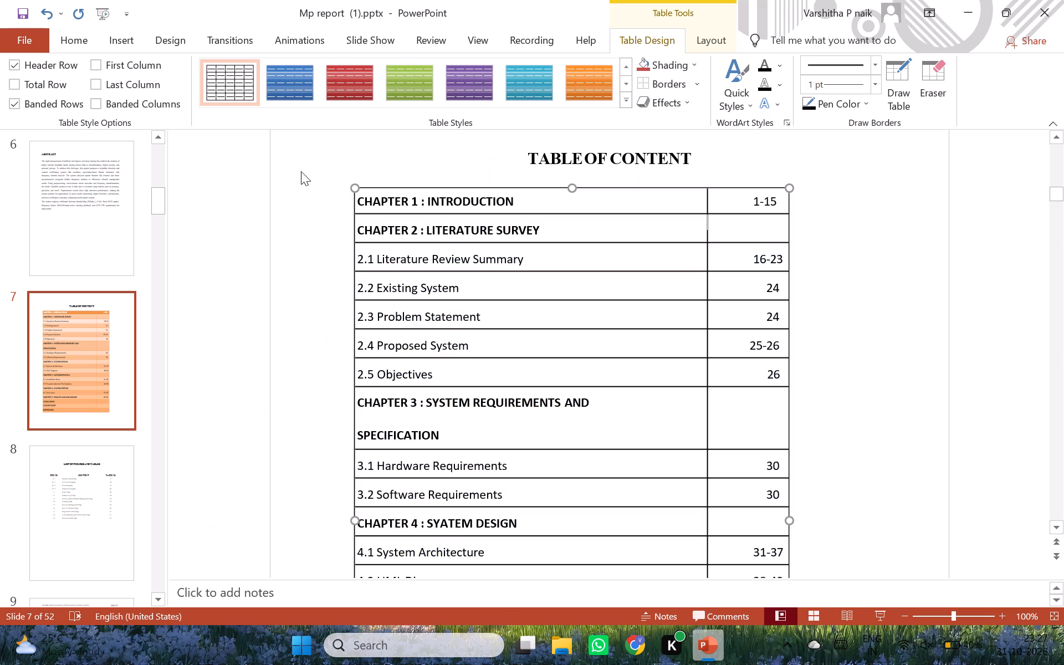
Remove any leading spaces before the page numbers of 2.2 Existing System and 2.5 Objectives in the contents table.
{"action": "left_click", "coordinate": [769, 288]}
{"action": "key", "text": "BackSpace"}
{"action": "key", "text": "BackSpace"}
{"action": "key", "text": "BackSpace"}
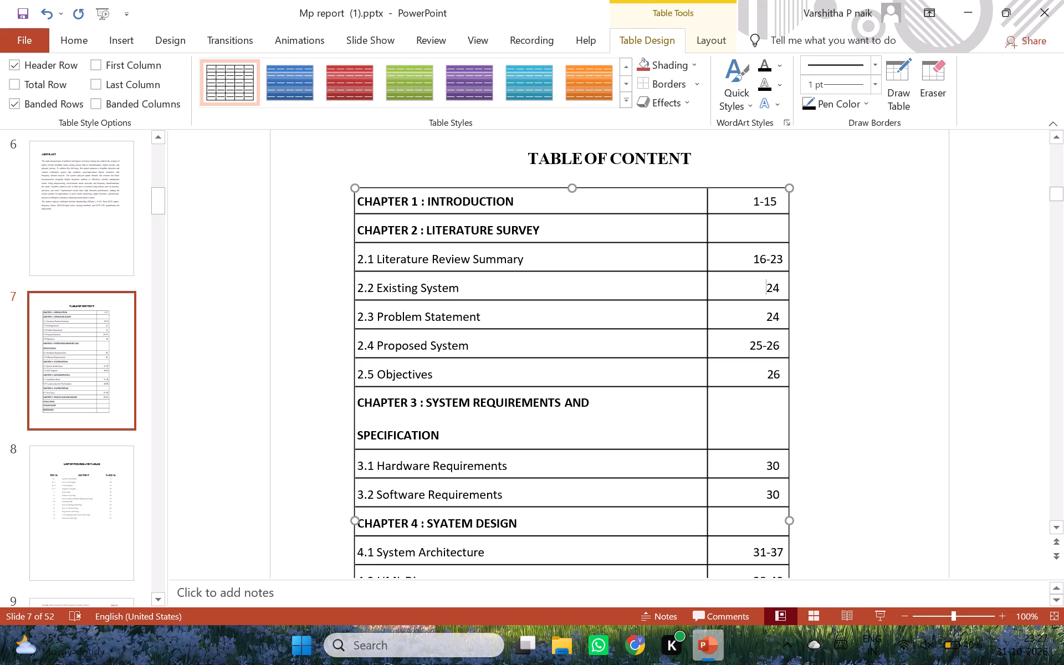
{"action": "left_click", "coordinate": [770, 373]}
{"action": "key", "text": "BackSpace"}
Review the remaining rows of the contents table, from Chapter 3 down to References.
{"action": "scroll", "coordinate": [770, 468], "scroll_direction": "down", "scroll_amount": 2}
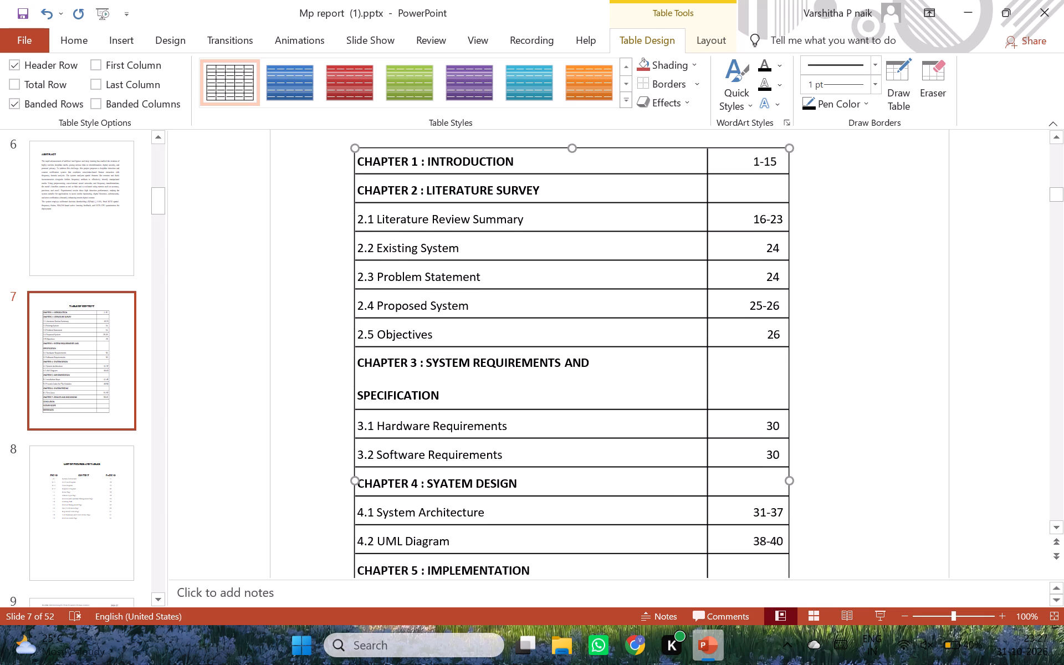
{"action": "scroll", "coordinate": [770, 468], "scroll_direction": "down", "scroll_amount": 7}
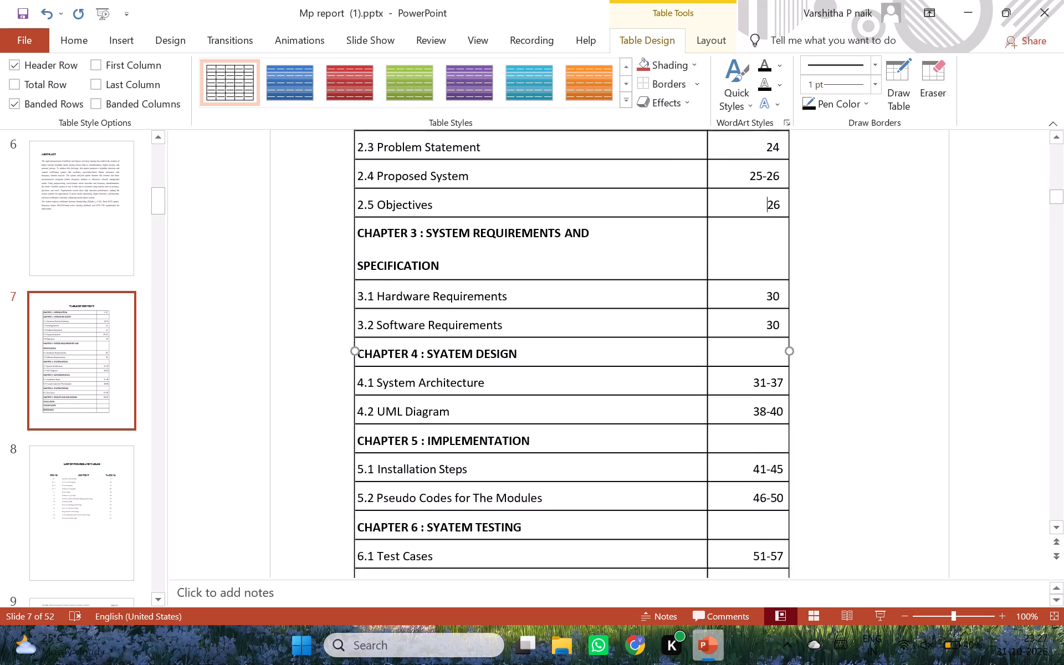
{"action": "scroll", "coordinate": [770, 469], "scroll_direction": "down", "scroll_amount": 7}
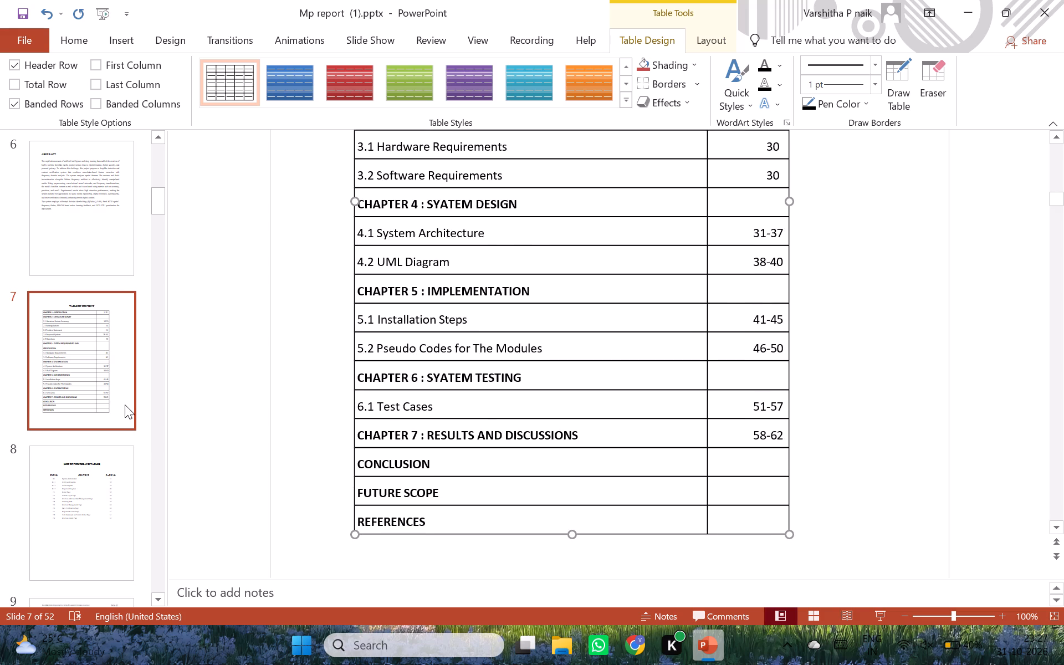
{"action": "scroll", "coordinate": [91, 407], "scroll_direction": "down", "scroll_amount": 2}
Check the figure list on slide 8, including its figure numbers, titles and page numbers.
{"action": "left_click", "coordinate": [92, 382]}
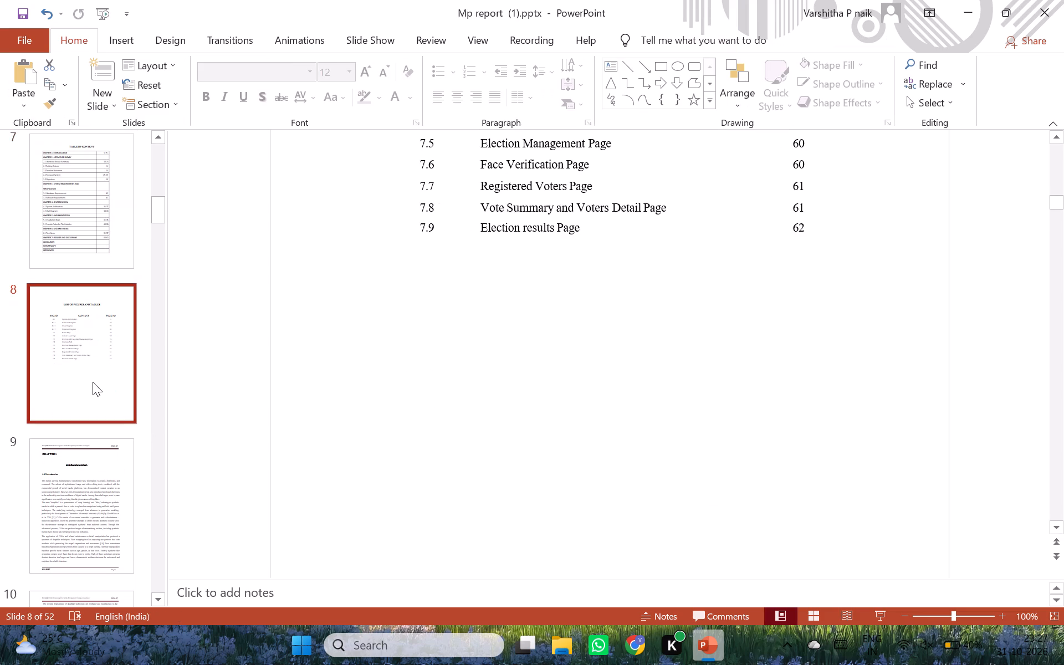
{"action": "scroll", "coordinate": [551, 376], "scroll_direction": "up", "scroll_amount": 2}
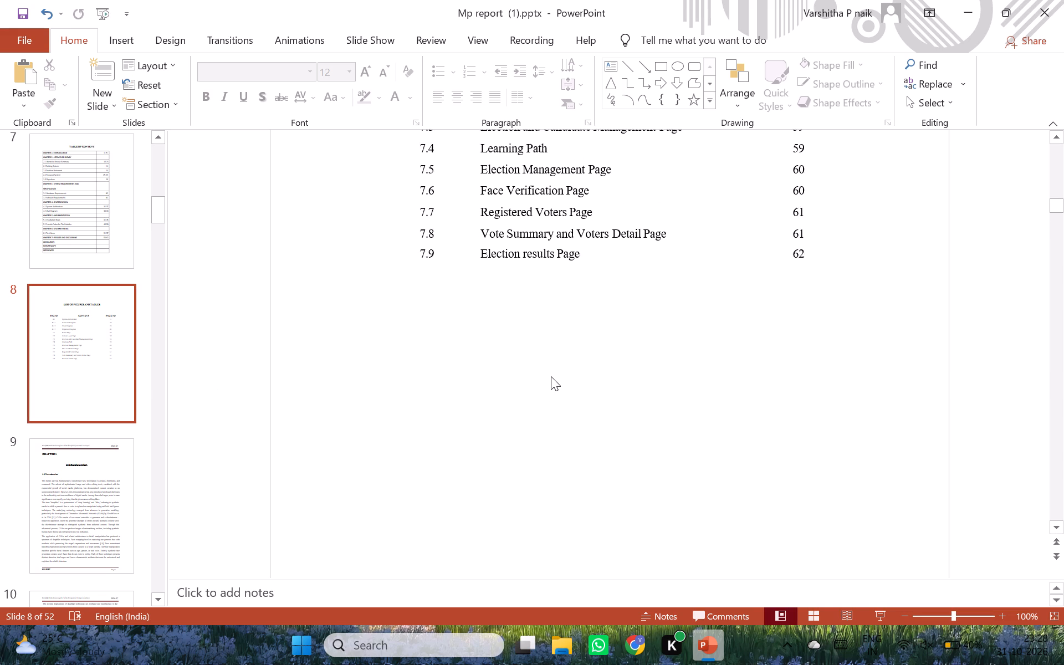
{"action": "scroll", "coordinate": [551, 376], "scroll_direction": "up", "scroll_amount": 11}
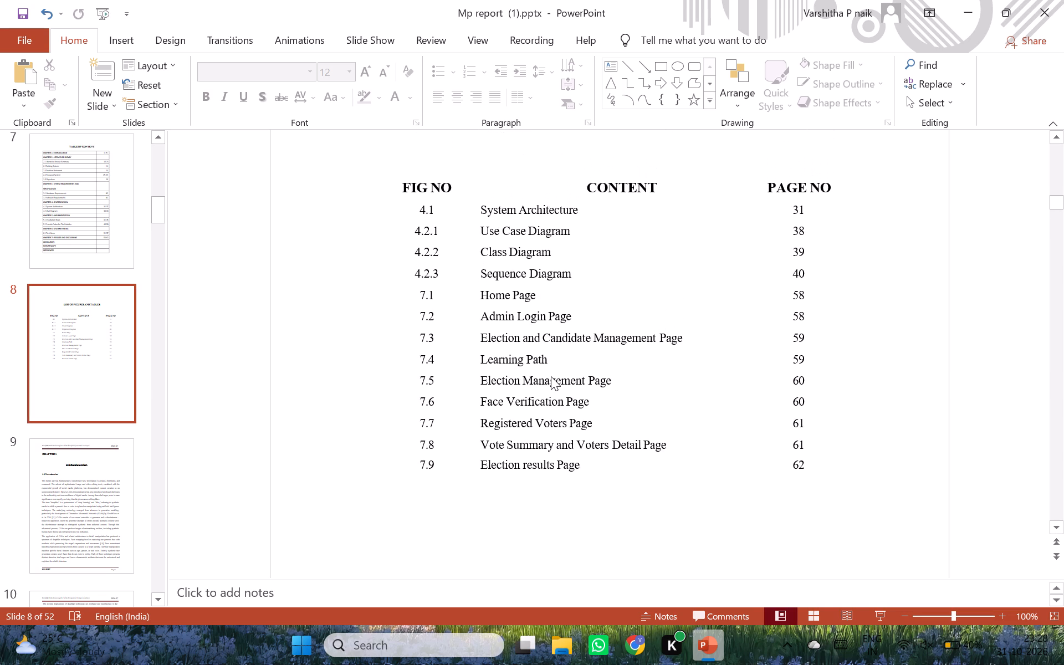
{"action": "scroll", "coordinate": [551, 376], "scroll_direction": "up", "scroll_amount": 9}
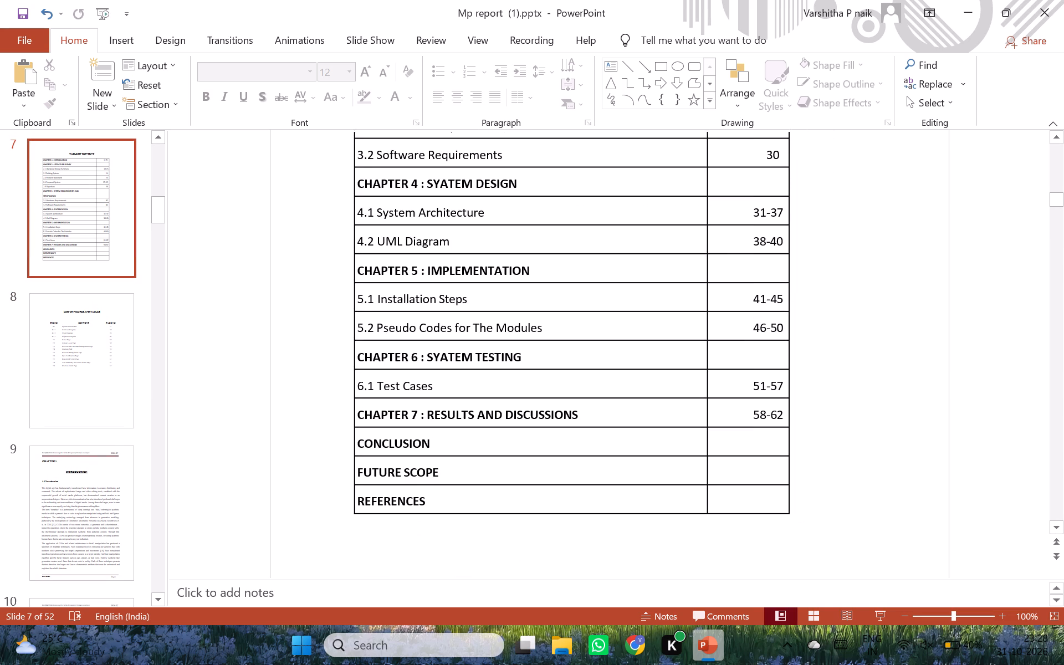
Examine the Chapter 1 introduction page on slide 9, from its body text up to the page header.
{"action": "left_click", "coordinate": [73, 384]}
{"action": "left_click", "coordinate": [79, 495]}
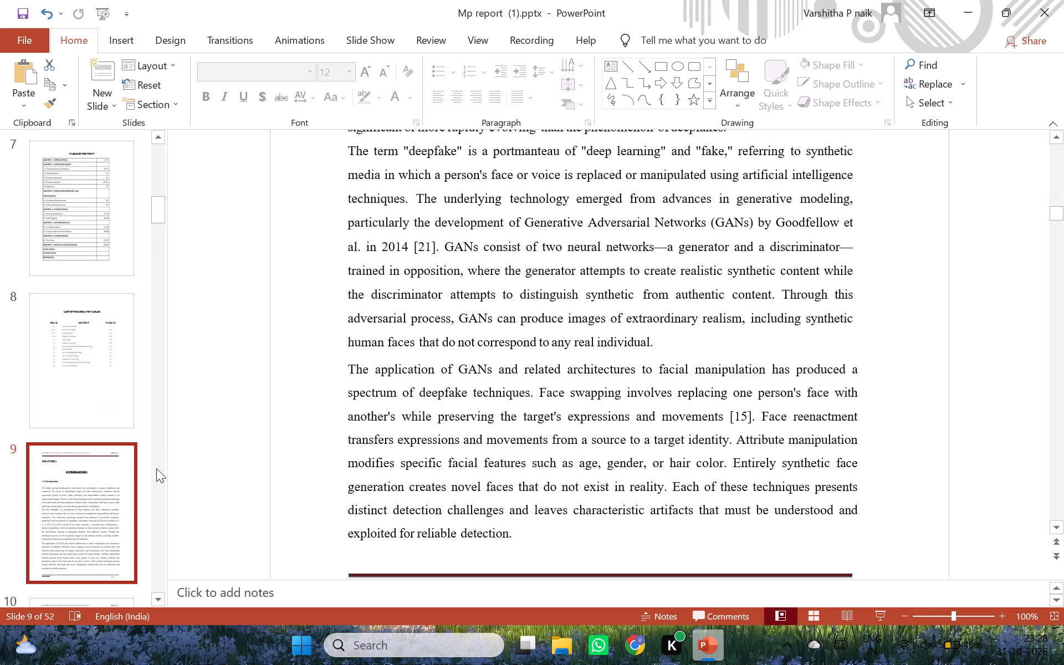
{"action": "scroll", "coordinate": [478, 438], "scroll_direction": "up", "scroll_amount": 15}
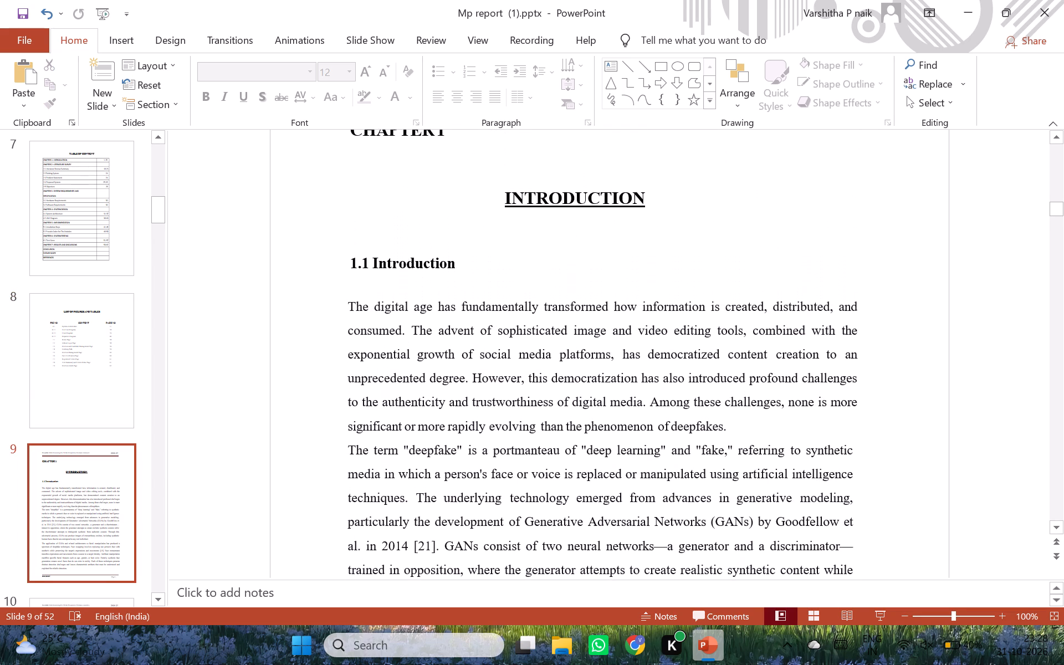
{"action": "scroll", "coordinate": [478, 438], "scroll_direction": "up", "scroll_amount": 5}
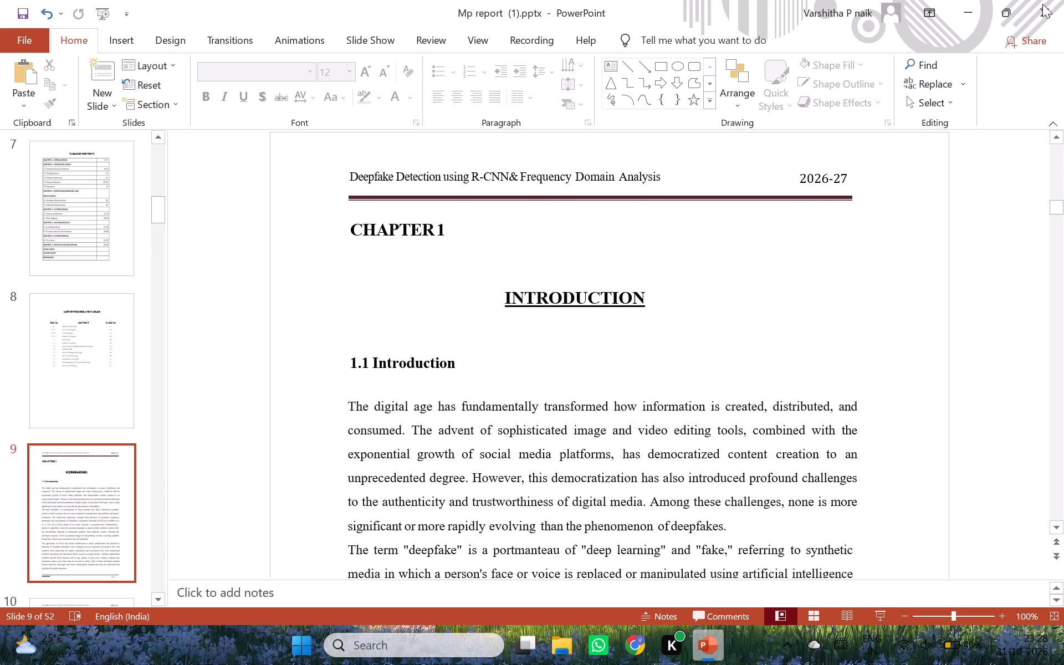
Close the Mp report (1) presentation and save its changes.
{"action": "left_click", "coordinate": [1042, 4]}
{"action": "left_click", "coordinate": [512, 354]}
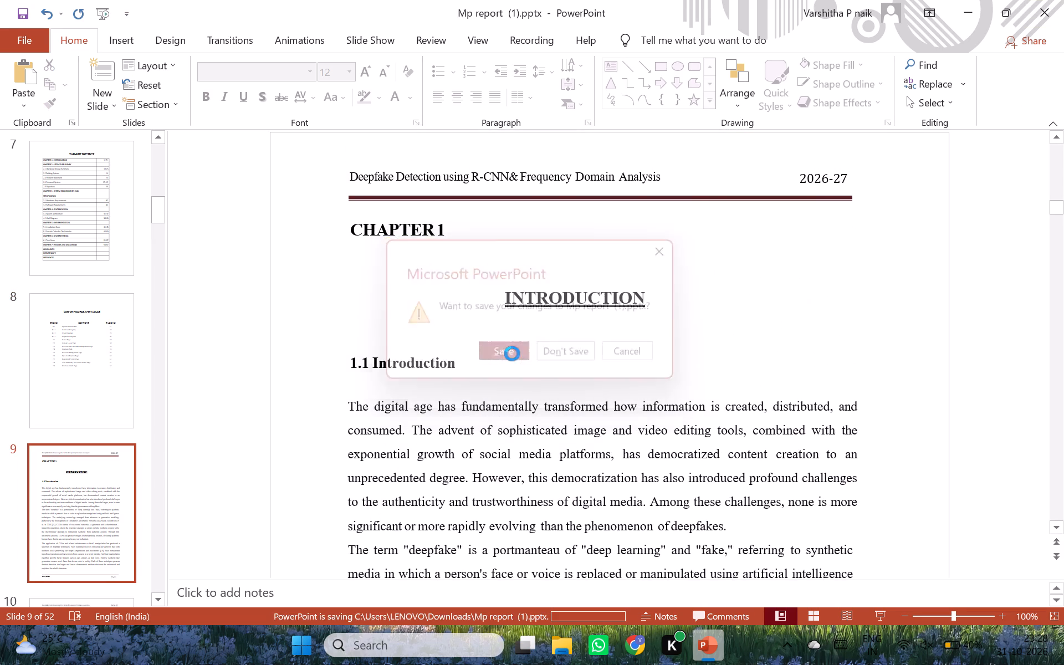
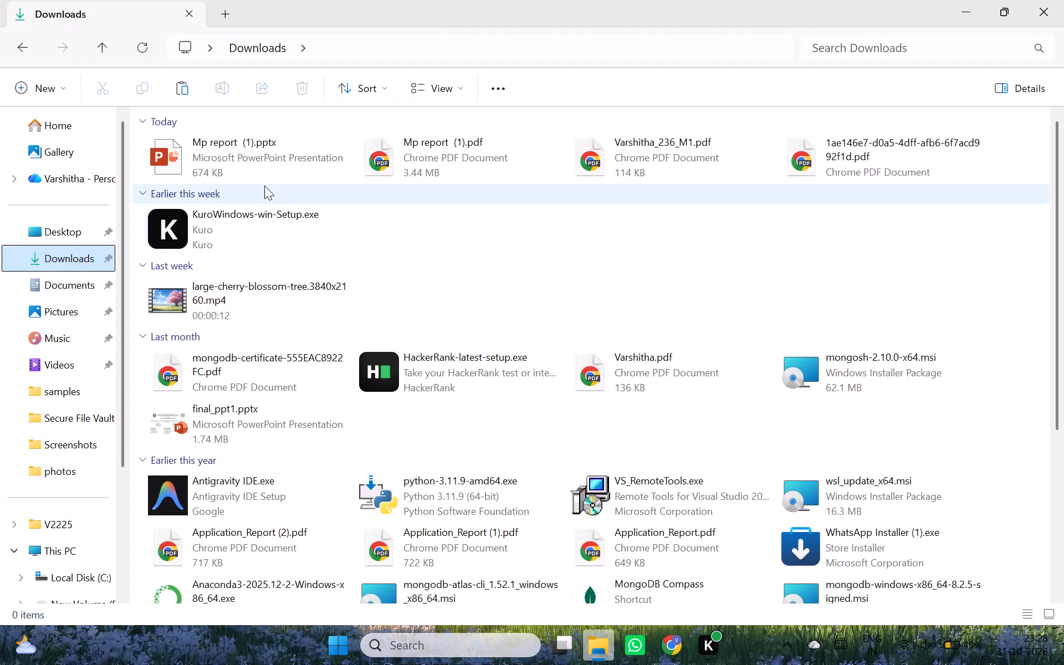
Reopen Mp report (1).pptx, check the contents table on slide 7 and the figure list on slide 8, and close it.
{"action": "double_click", "coordinate": [265, 158]}
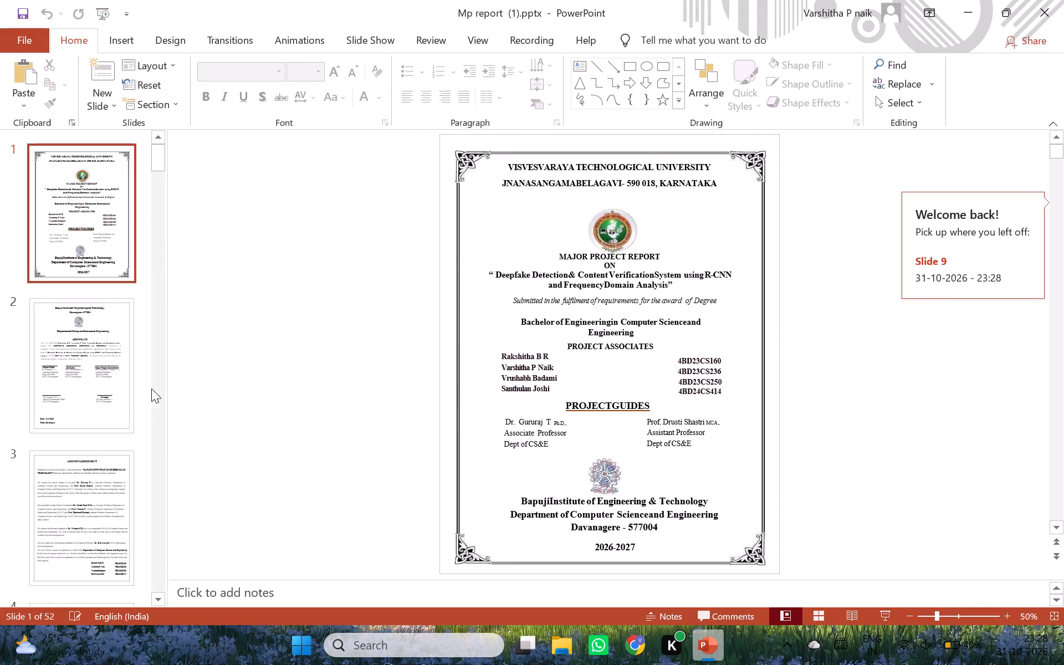
{"action": "scroll", "coordinate": [79, 503], "scroll_direction": "down", "scroll_amount": 9}
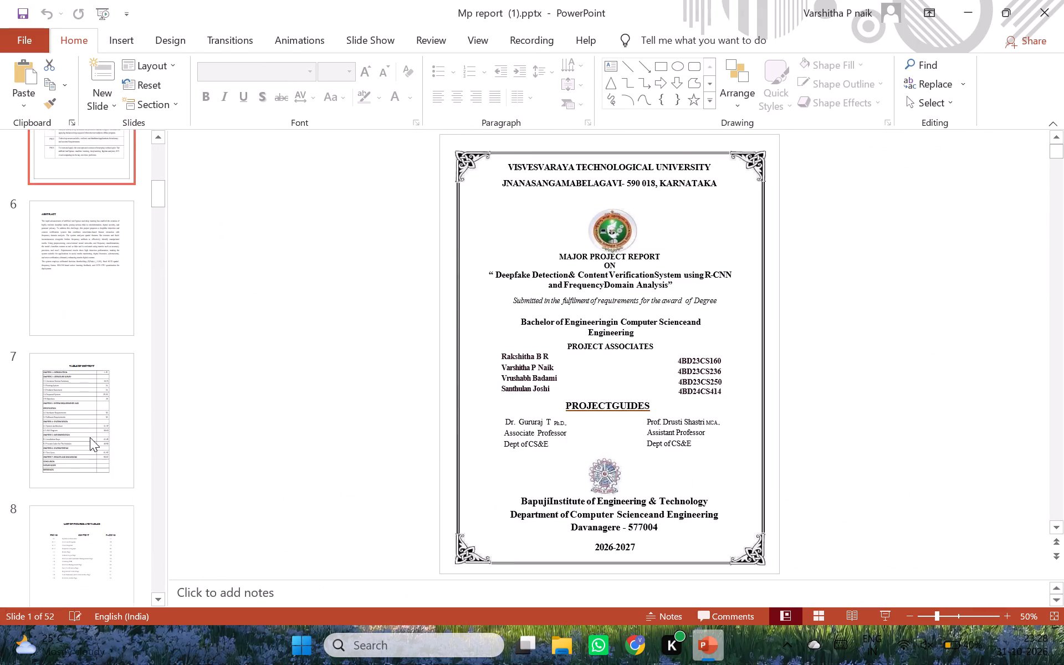
{"action": "left_click", "coordinate": [90, 422]}
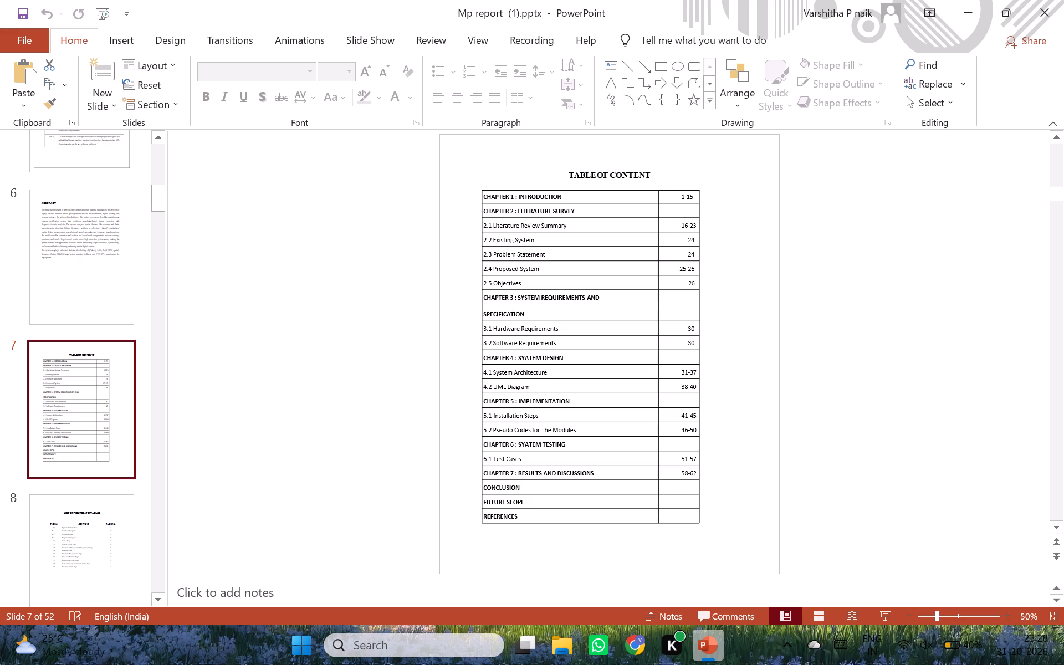
{"action": "left_click", "coordinate": [81, 537]}
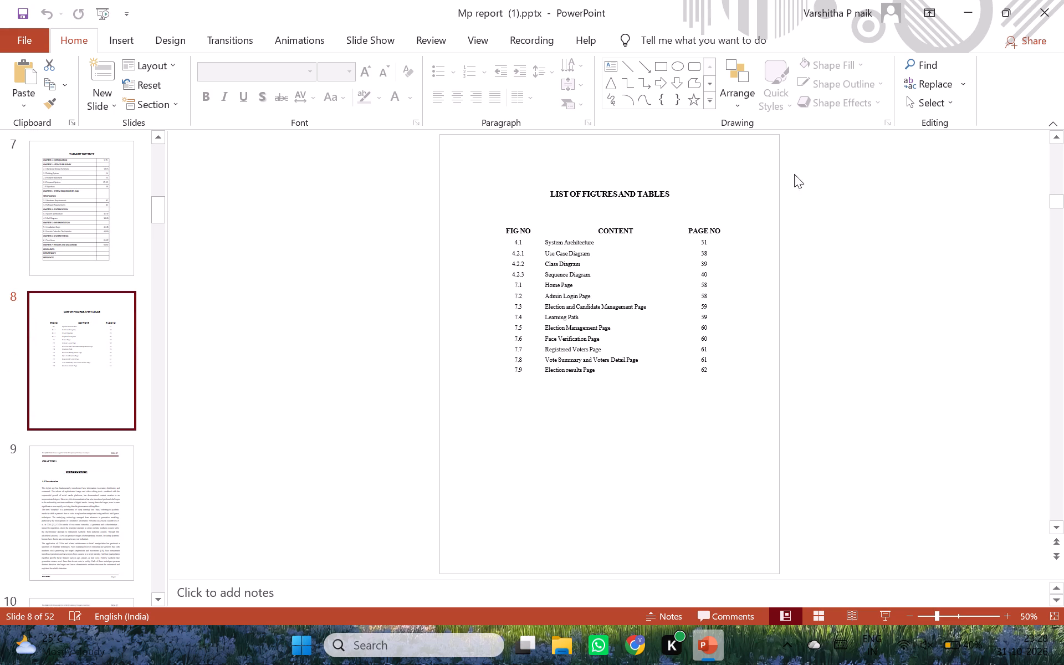
{"action": "left_click", "coordinate": [1050, 6]}
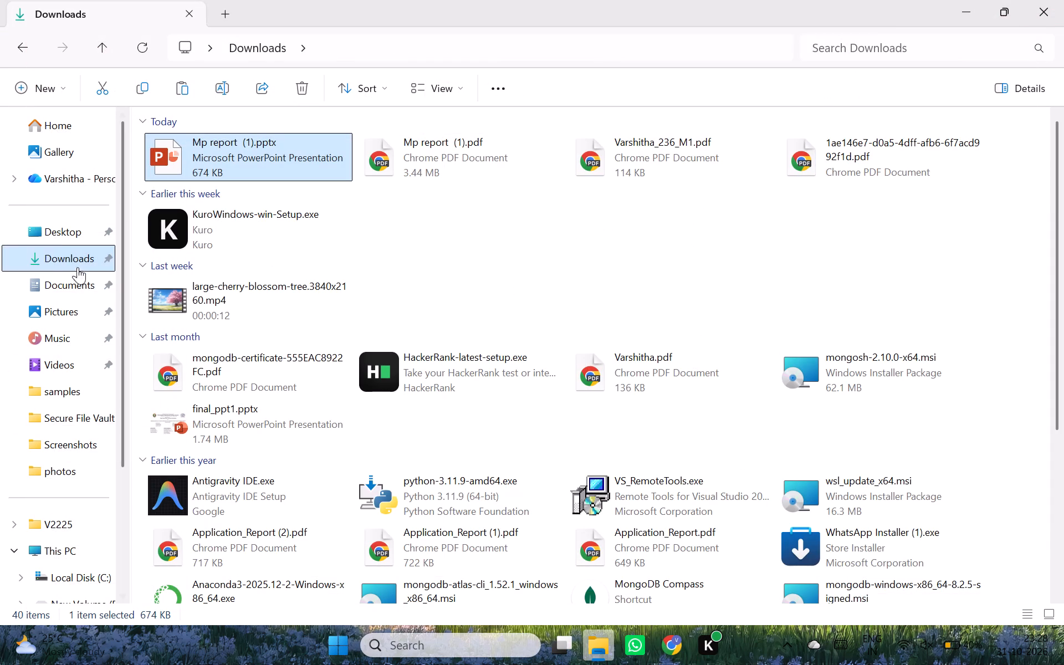
Look through the Desktop and Downloads folders for the report's Word version.
{"action": "left_click", "coordinate": [57, 237]}
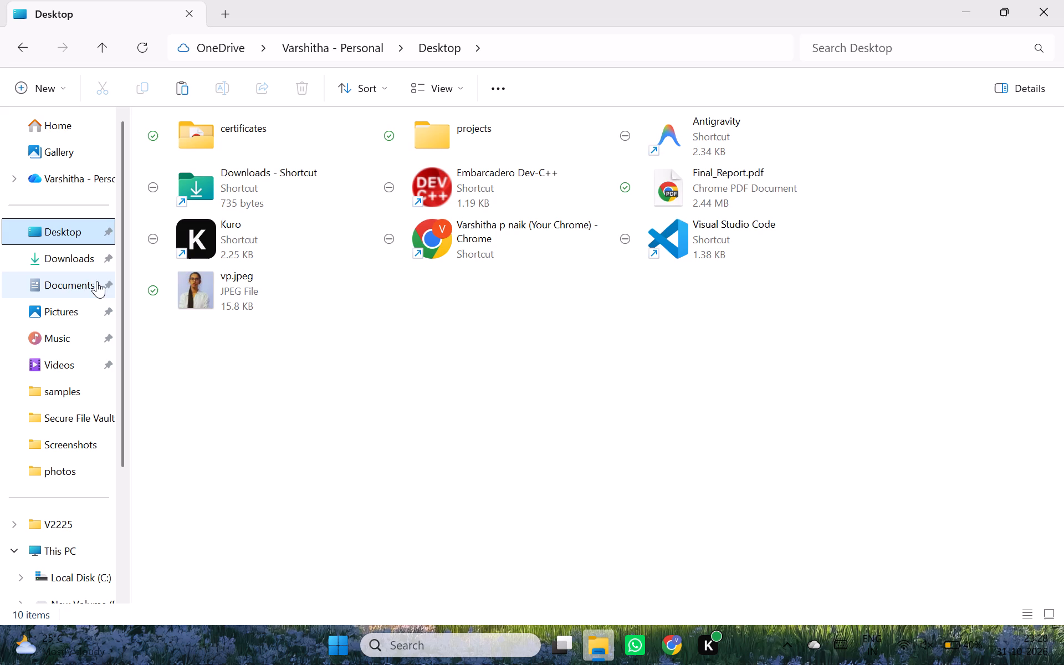
{"action": "left_click", "coordinate": [68, 267]}
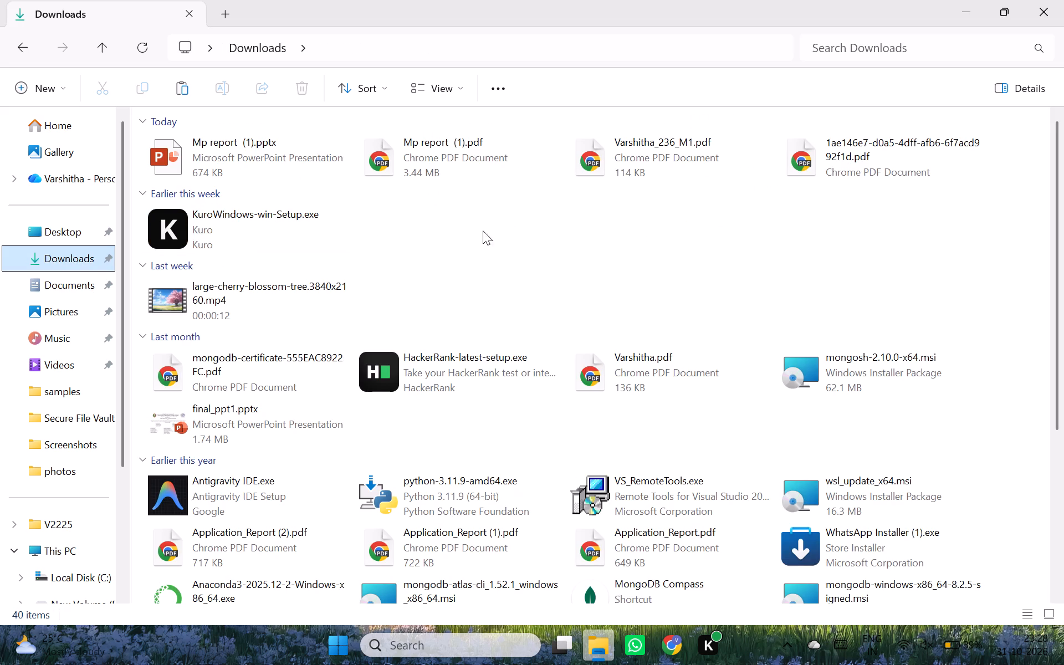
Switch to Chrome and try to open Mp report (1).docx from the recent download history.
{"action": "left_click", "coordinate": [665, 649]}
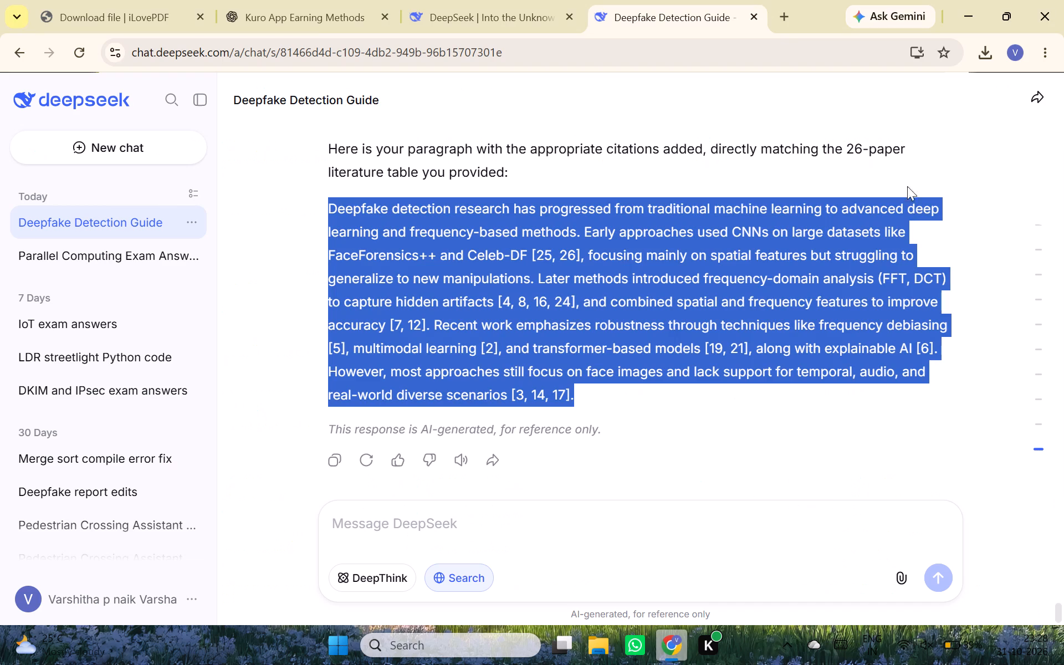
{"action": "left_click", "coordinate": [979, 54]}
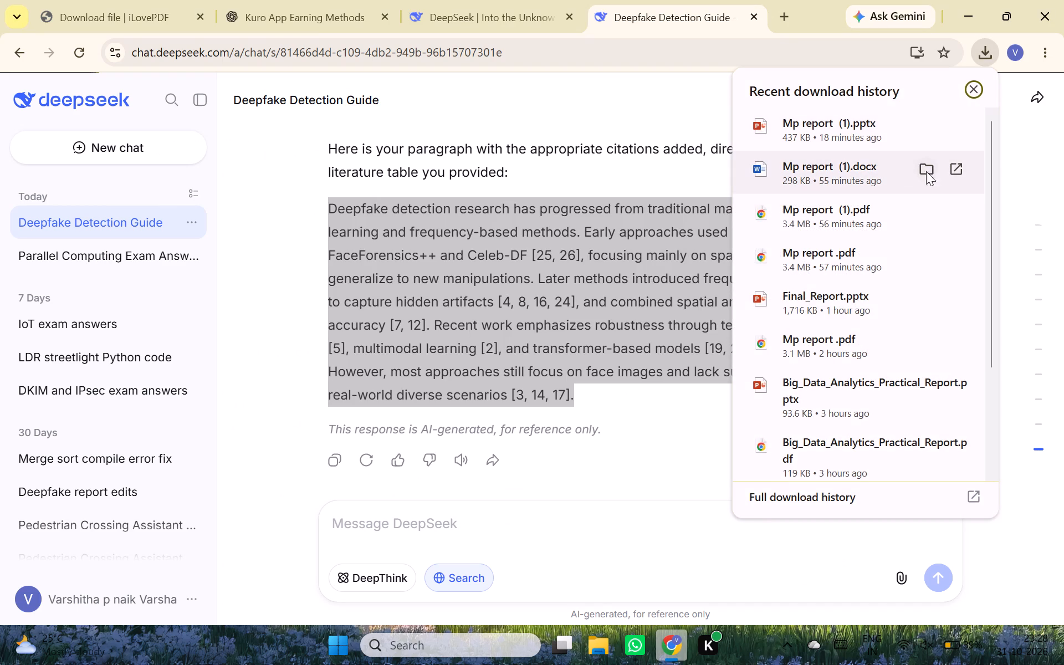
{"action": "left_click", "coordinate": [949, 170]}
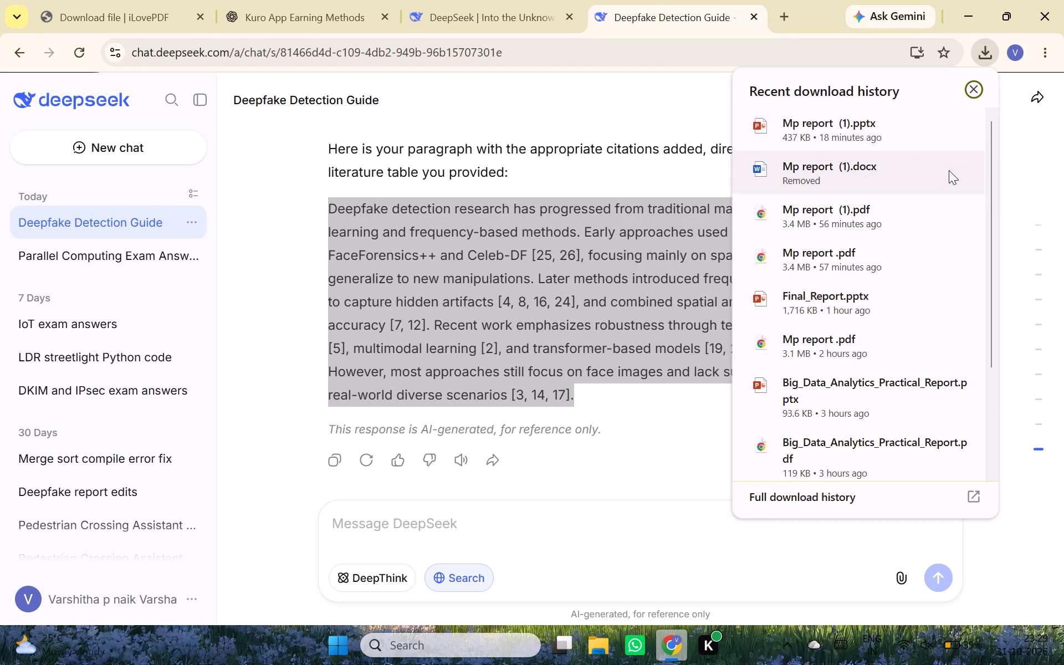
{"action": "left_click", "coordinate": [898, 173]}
Find the Recycle Bin through Windows search, restore the deleted Mp report (1).docx from it, and put the bin window away.
{"action": "left_click", "coordinate": [437, 657]}
{"action": "type", "text": "re"}
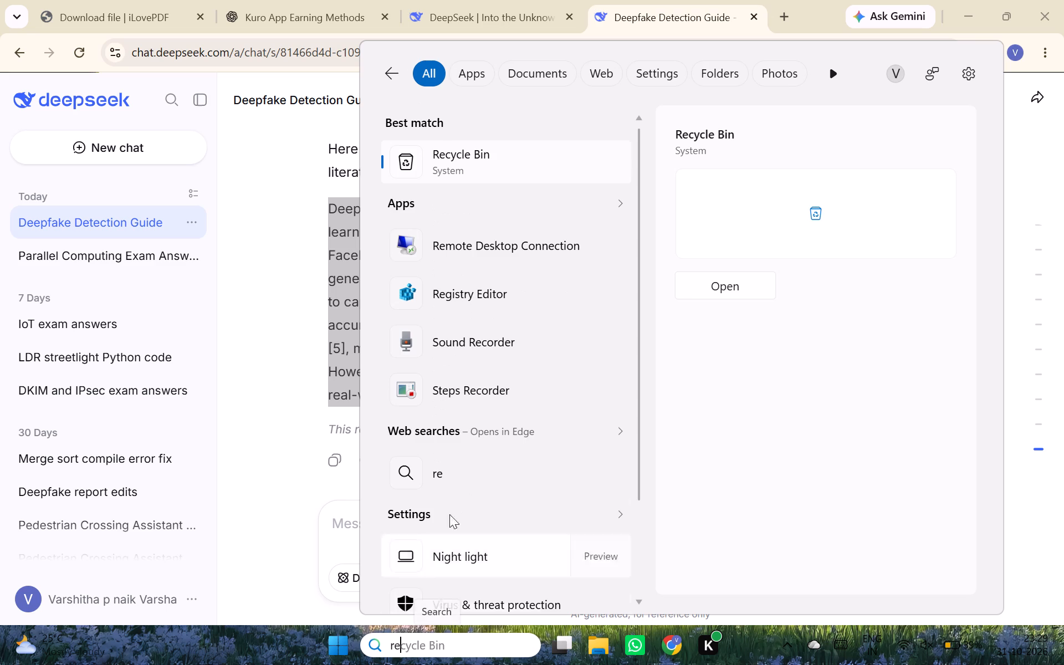
{"action": "left_click", "coordinate": [479, 148]}
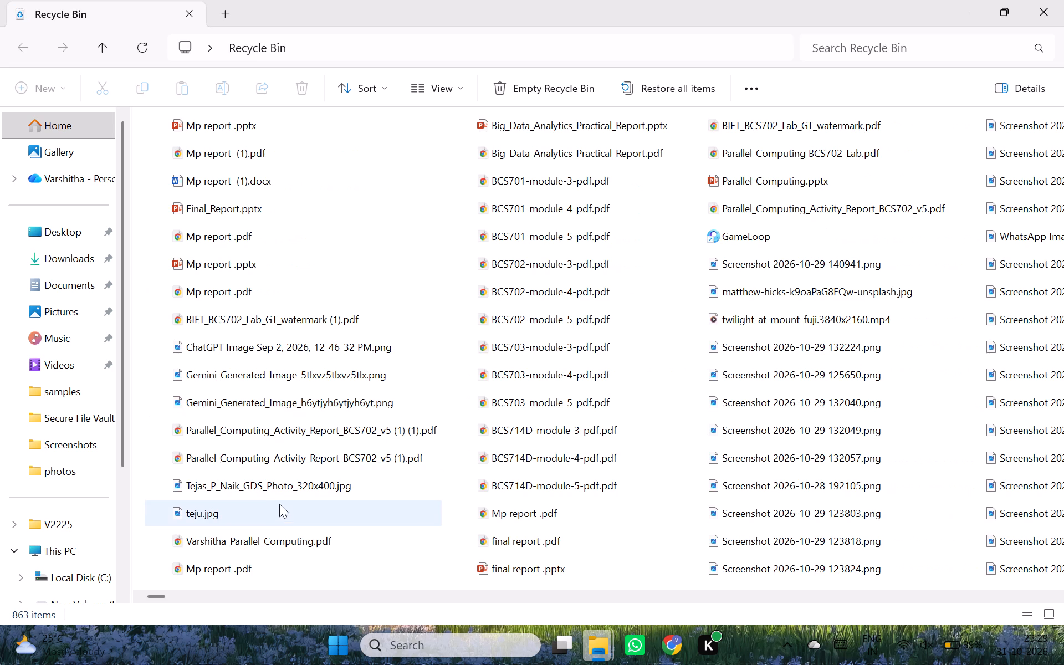
{"action": "left_click", "coordinate": [279, 179]}
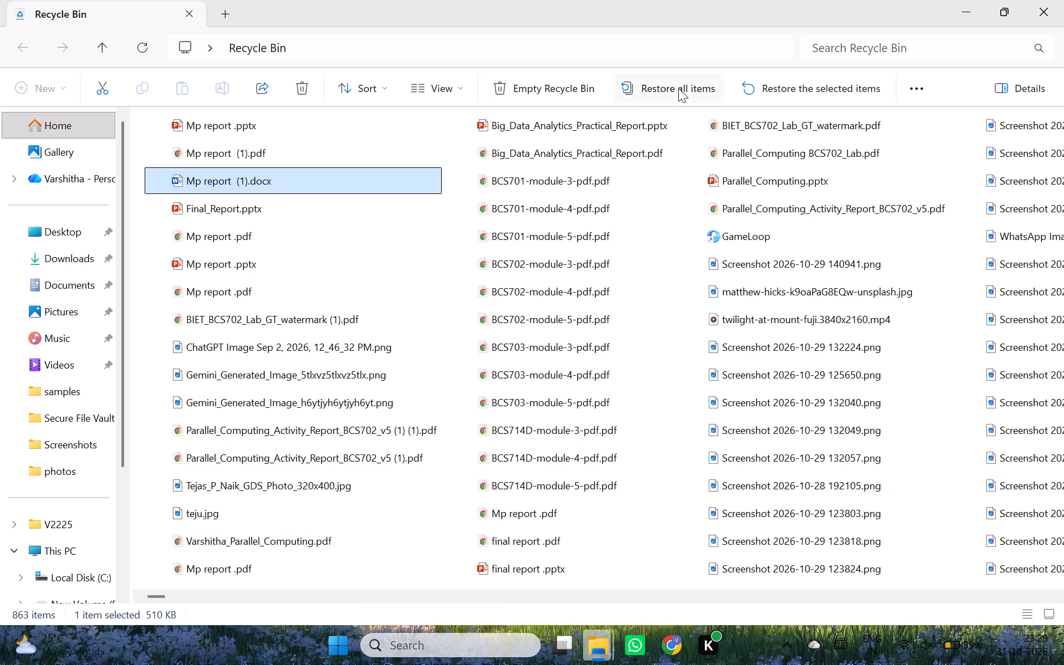
{"action": "left_click", "coordinate": [773, 87]}
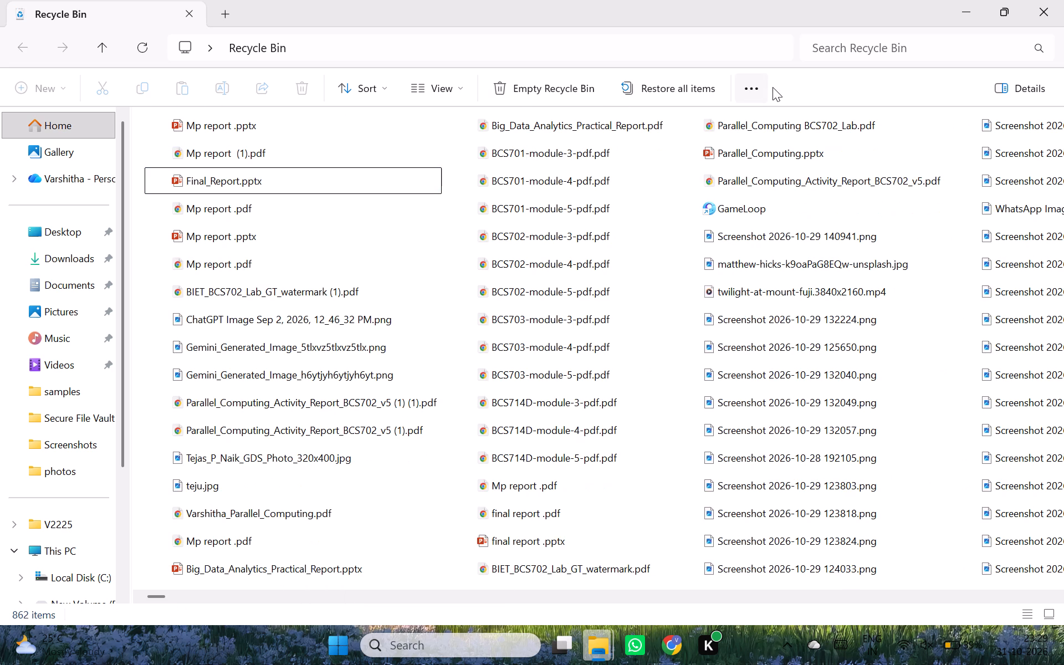
{"action": "left_click", "coordinate": [966, 13]}
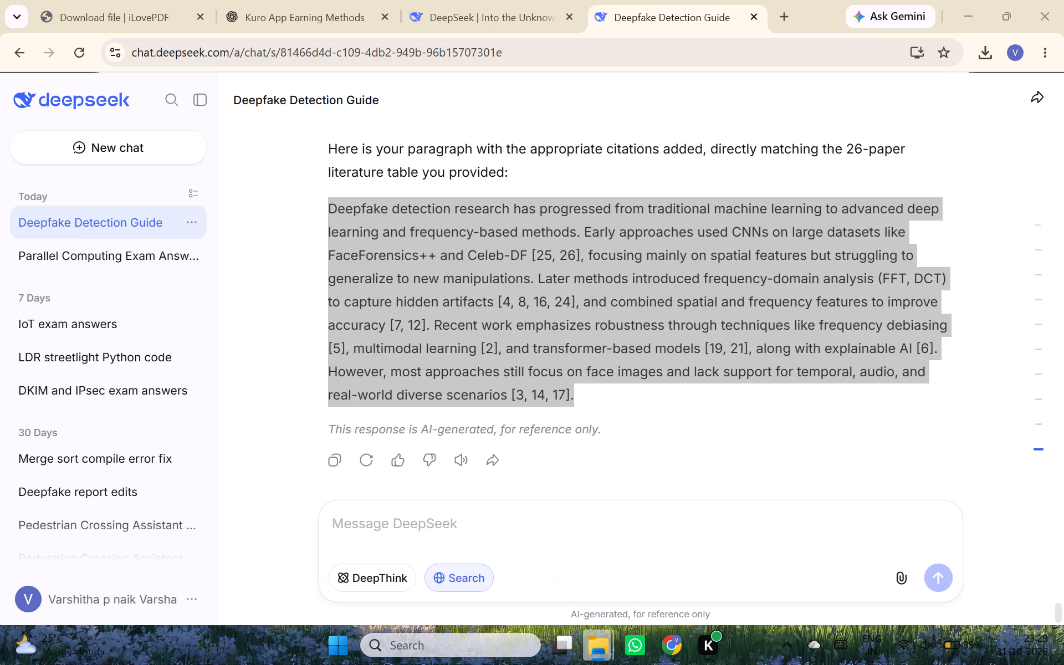
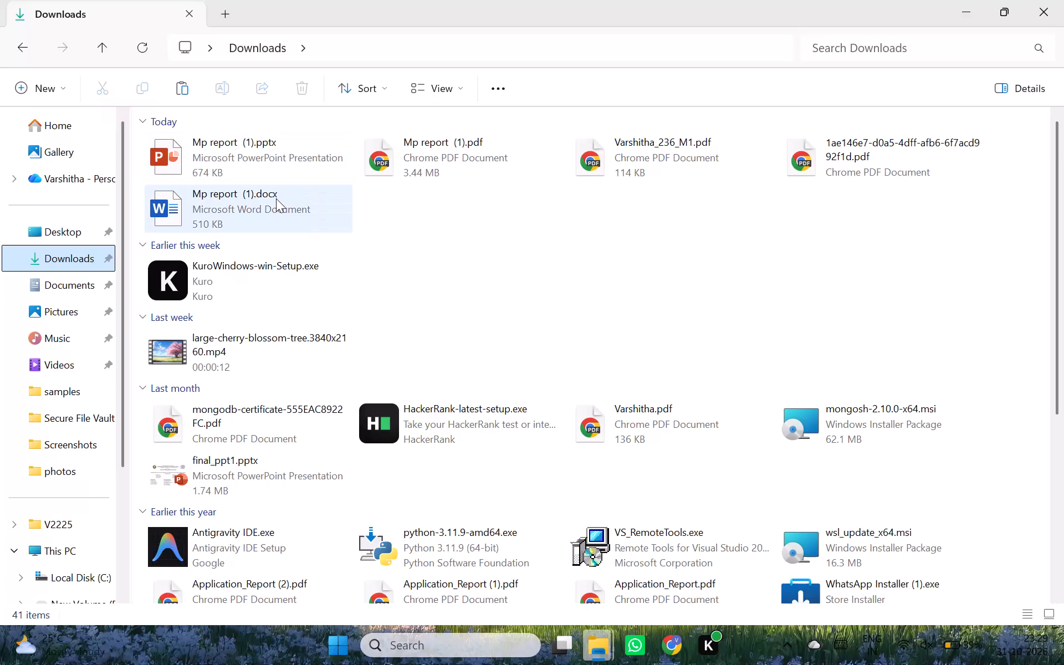
Open the restored Mp report (1).docx from Downloads and look through its front pages up to the table of contents.
{"action": "double_click", "coordinate": [276, 198]}
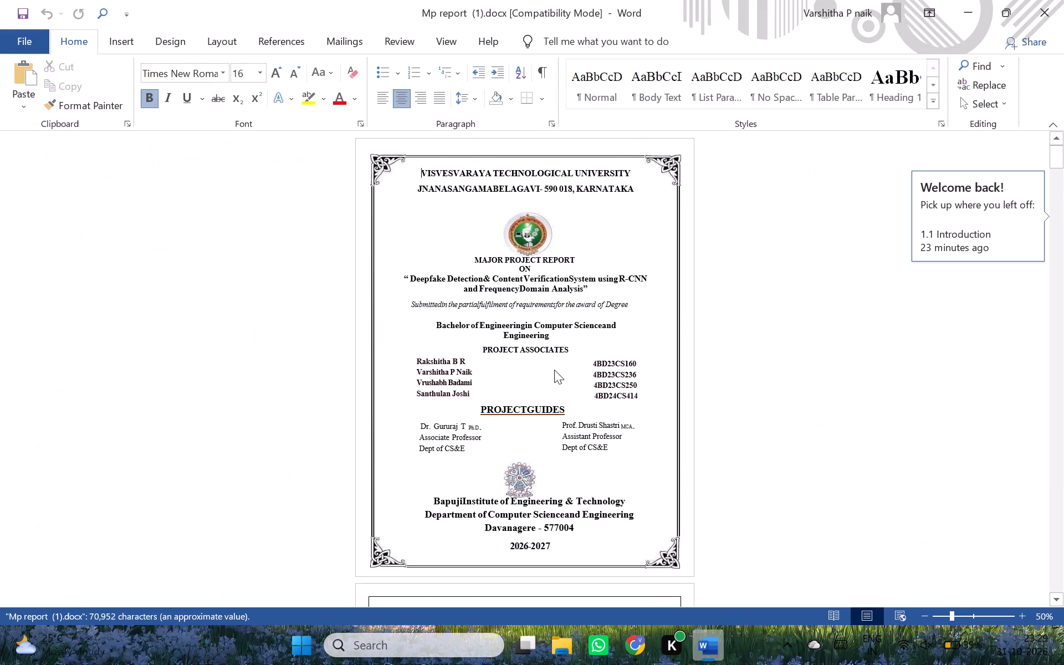
{"action": "scroll", "coordinate": [559, 387], "scroll_direction": "down", "scroll_amount": 6}
{"action": "scroll", "coordinate": [560, 387], "scroll_direction": "down", "scroll_amount": 20}
{"action": "scroll", "coordinate": [560, 387], "scroll_direction": "down", "scroll_amount": 11}
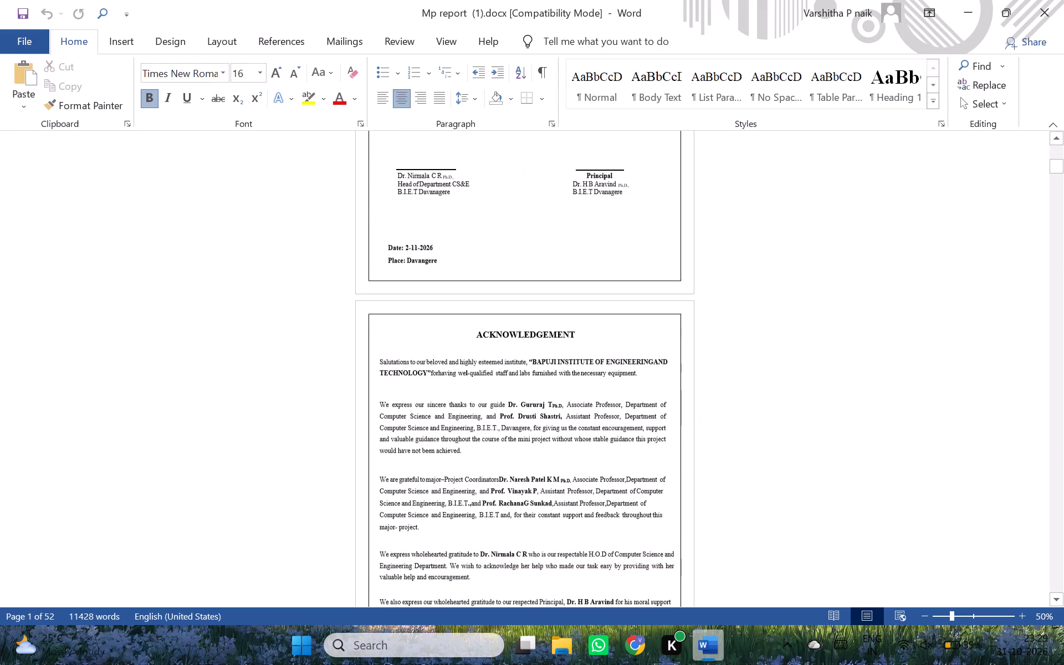
{"action": "scroll", "coordinate": [560, 392], "scroll_direction": "down", "scroll_amount": 20}
{"action": "scroll", "coordinate": [560, 392], "scroll_direction": "down", "scroll_amount": 19}
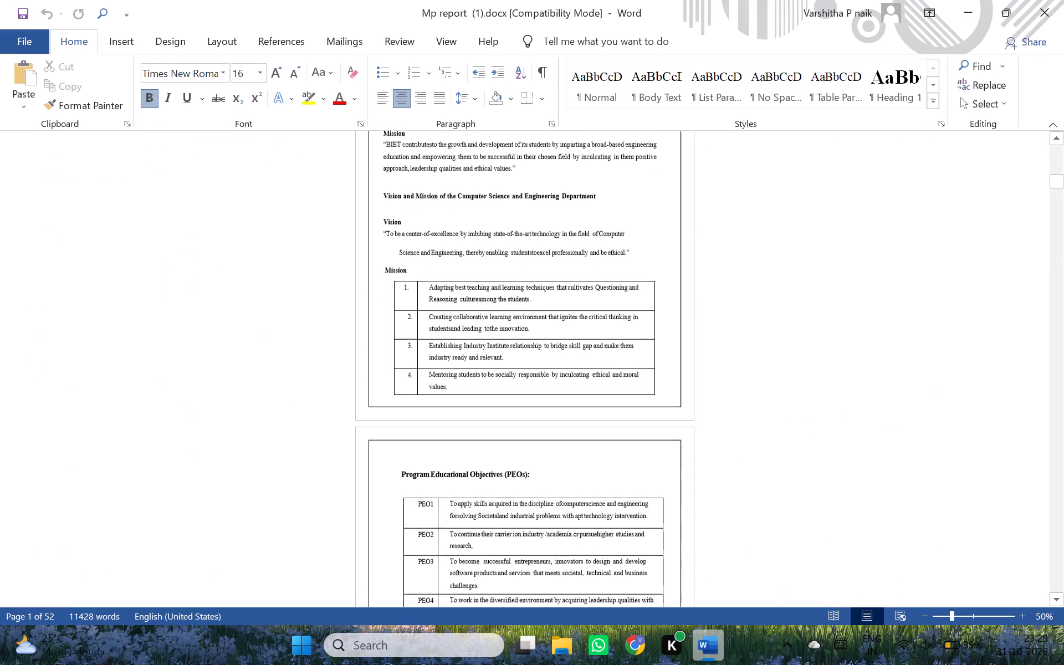
{"action": "scroll", "coordinate": [560, 396], "scroll_direction": "down", "scroll_amount": 20}
{"action": "scroll", "coordinate": [560, 396], "scroll_direction": "down", "scroll_amount": 14}
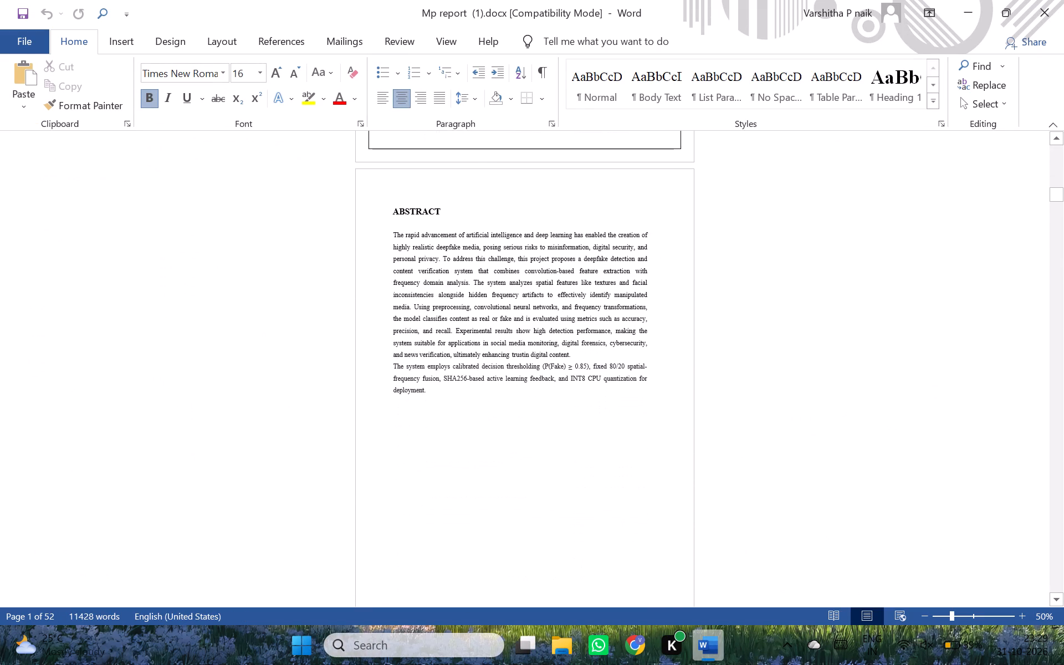
{"action": "scroll", "coordinate": [557, 400], "scroll_direction": "down", "scroll_amount": 20}
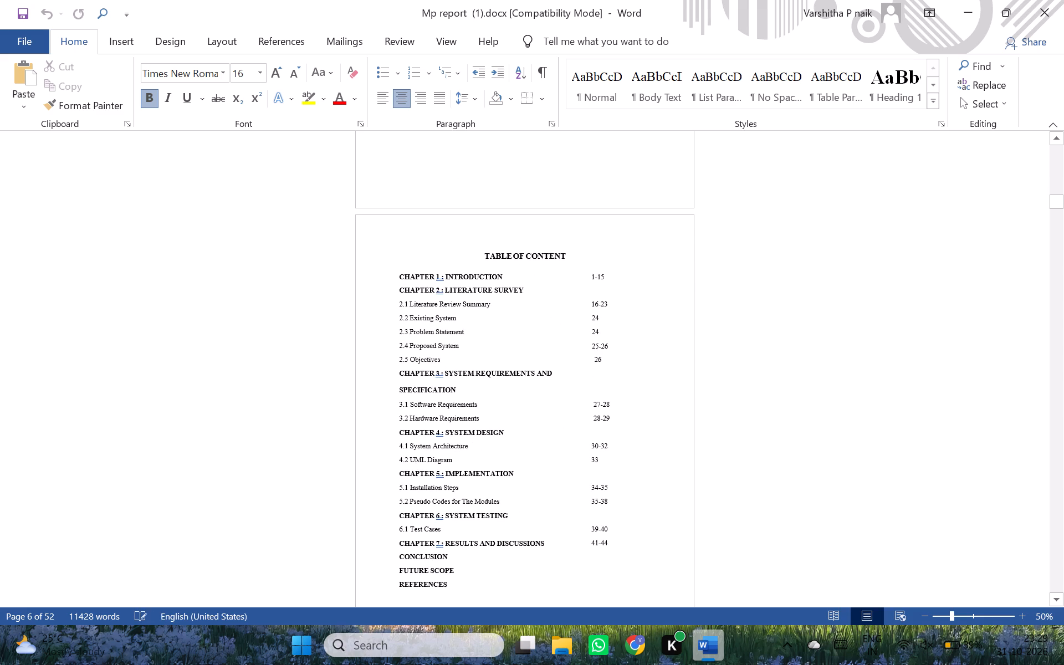
{"action": "scroll", "coordinate": [557, 400], "scroll_direction": "down", "scroll_amount": 4}
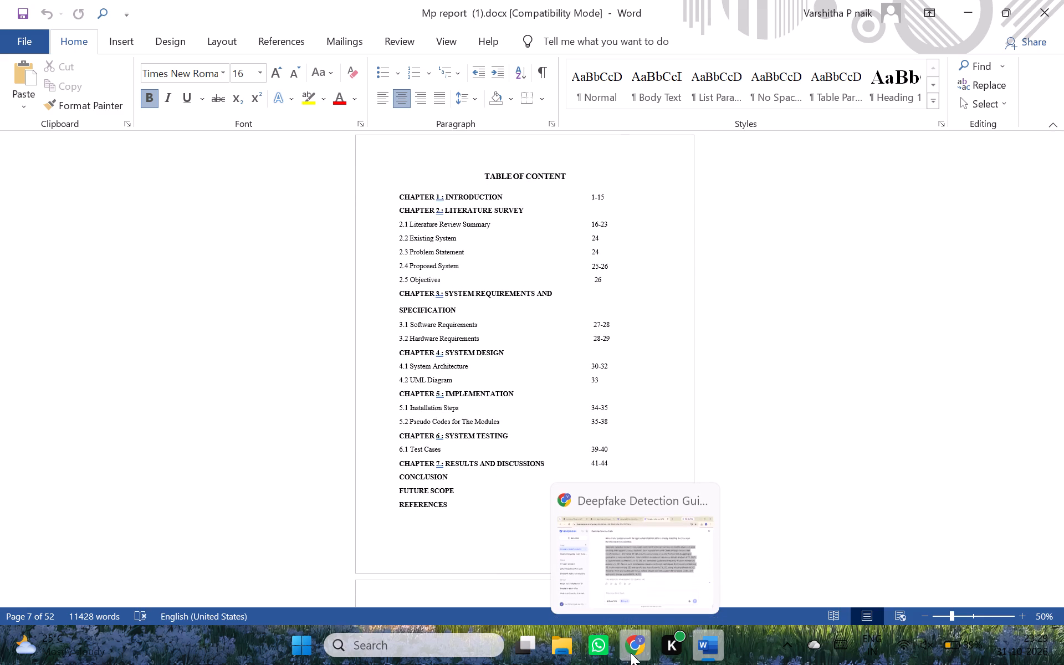
Delete Mp report (1).pptx and Mp report (1).pdf from the Downloads folder, and check the Desktop folder too.
{"action": "left_click", "coordinate": [562, 647]}
{"action": "left_click", "coordinate": [540, 610]}
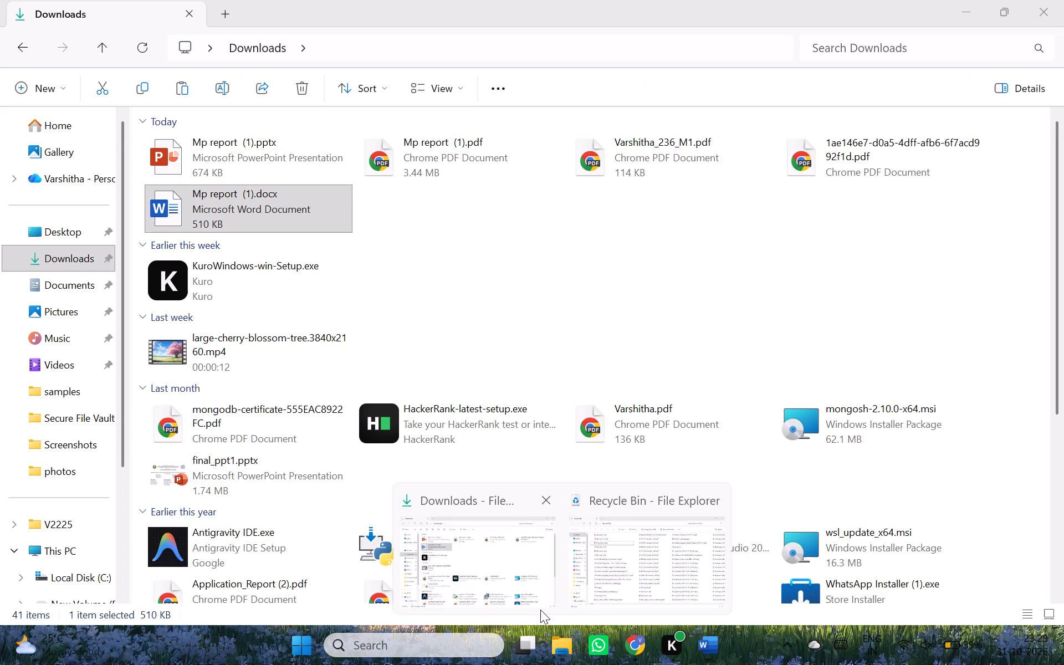
{"action": "left_click", "coordinate": [279, 158]}
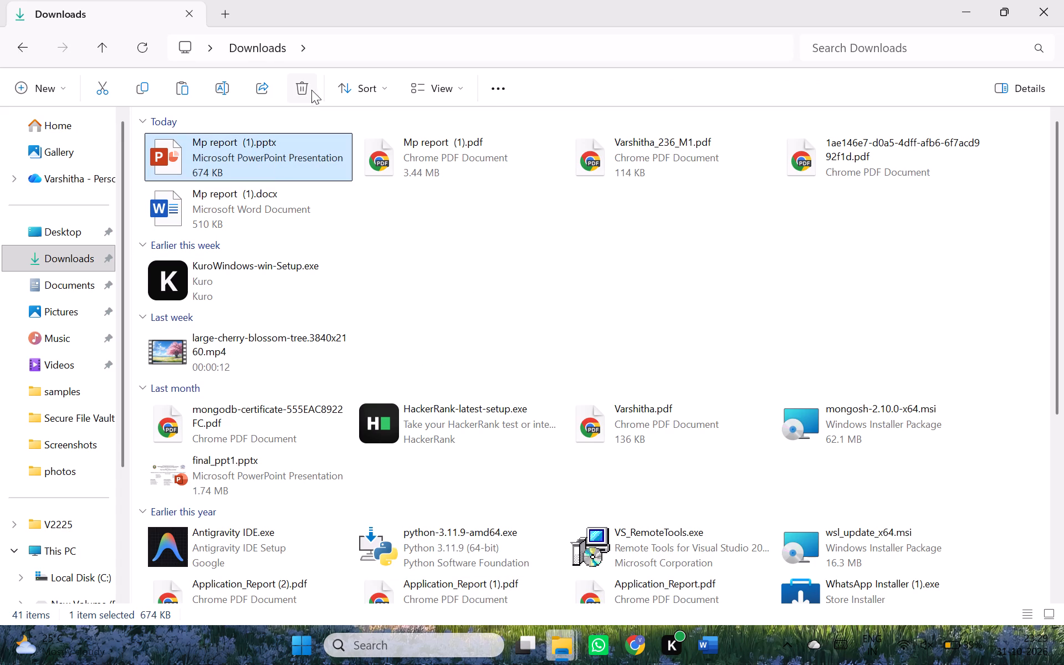
{"action": "left_click", "coordinate": [306, 84]}
{"action": "left_click", "coordinate": [287, 158]}
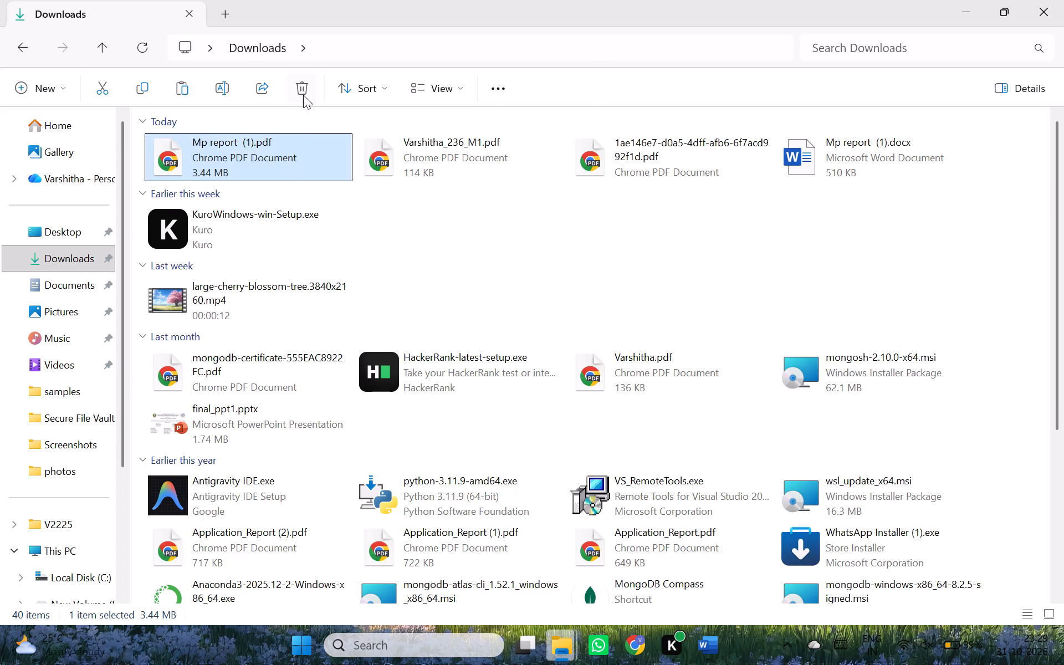
{"action": "left_click", "coordinate": [304, 88]}
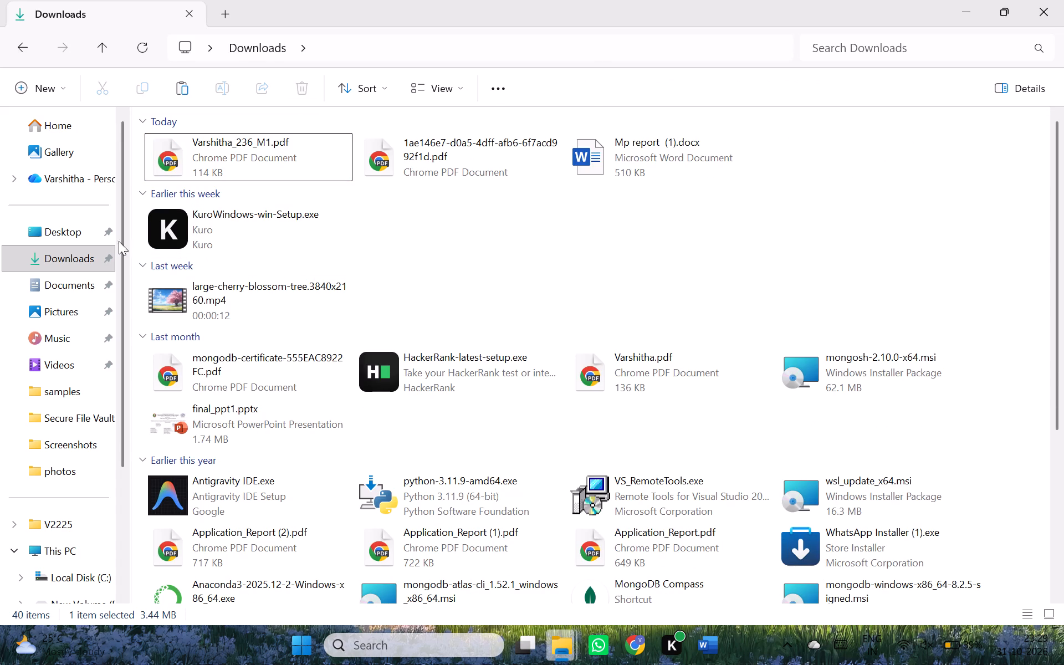
{"action": "left_click", "coordinate": [57, 237]}
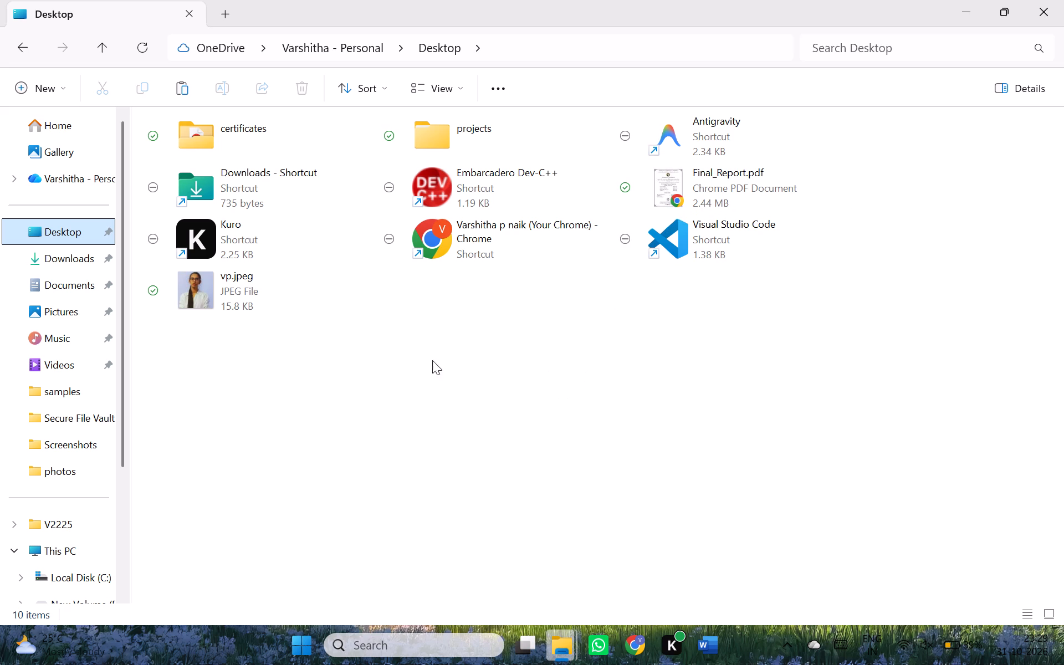
{"action": "left_click", "coordinate": [54, 259]}
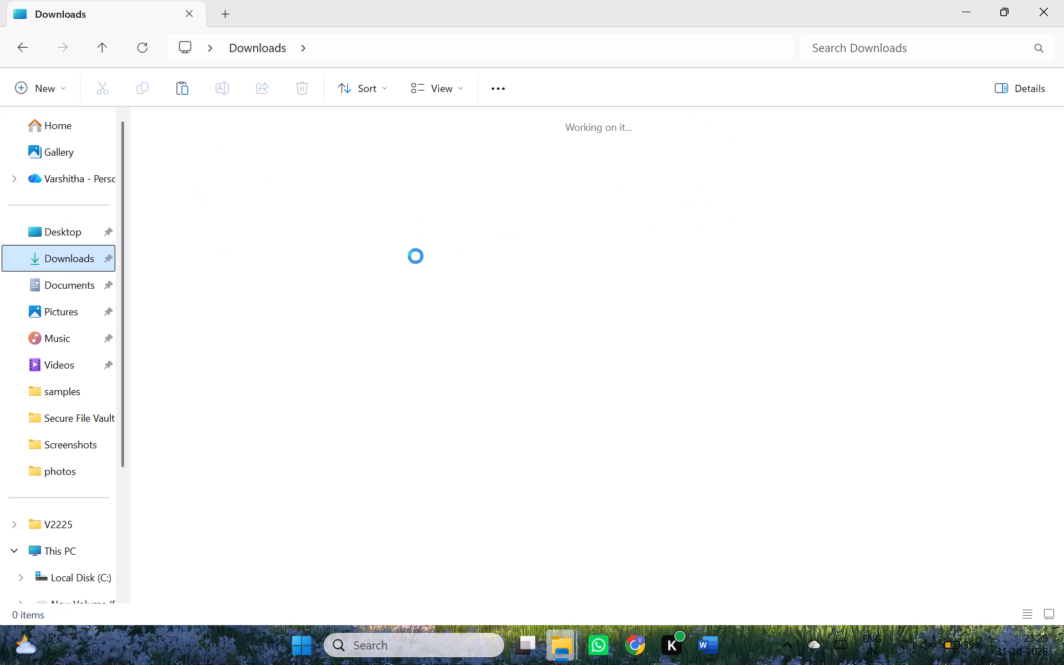
{"action": "left_click", "coordinate": [272, 156]}
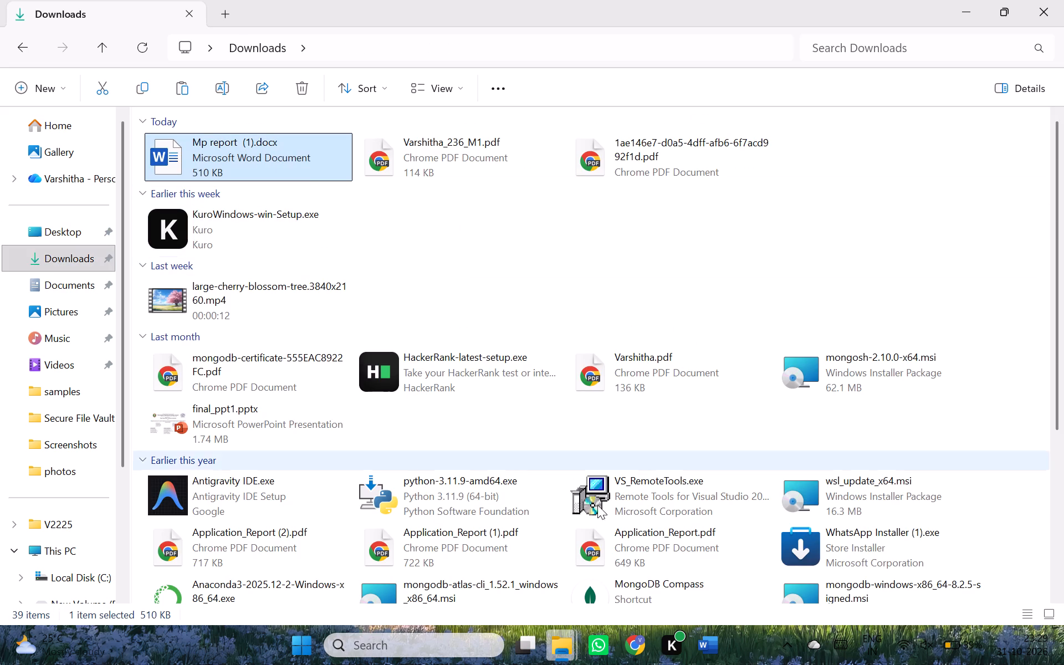
Return to Mp report (1).docx in Word and examine the page-number column of the contents table on page 7.
{"action": "left_click", "coordinate": [705, 649]}
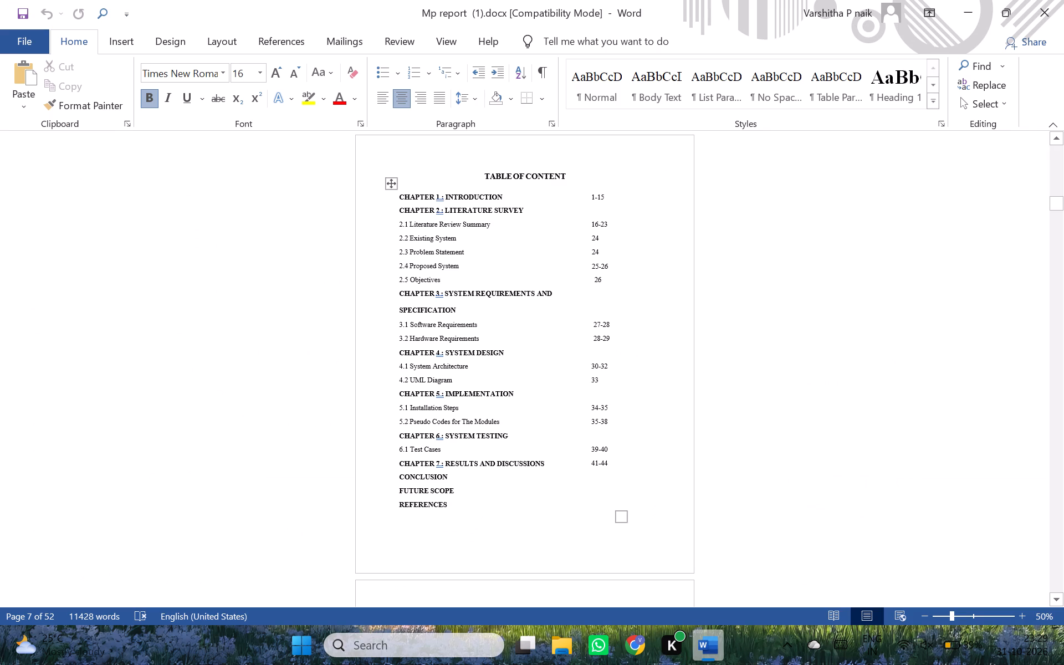
{"action": "scroll", "coordinate": [565, 382], "scroll_direction": "down", "scroll_amount": 6}
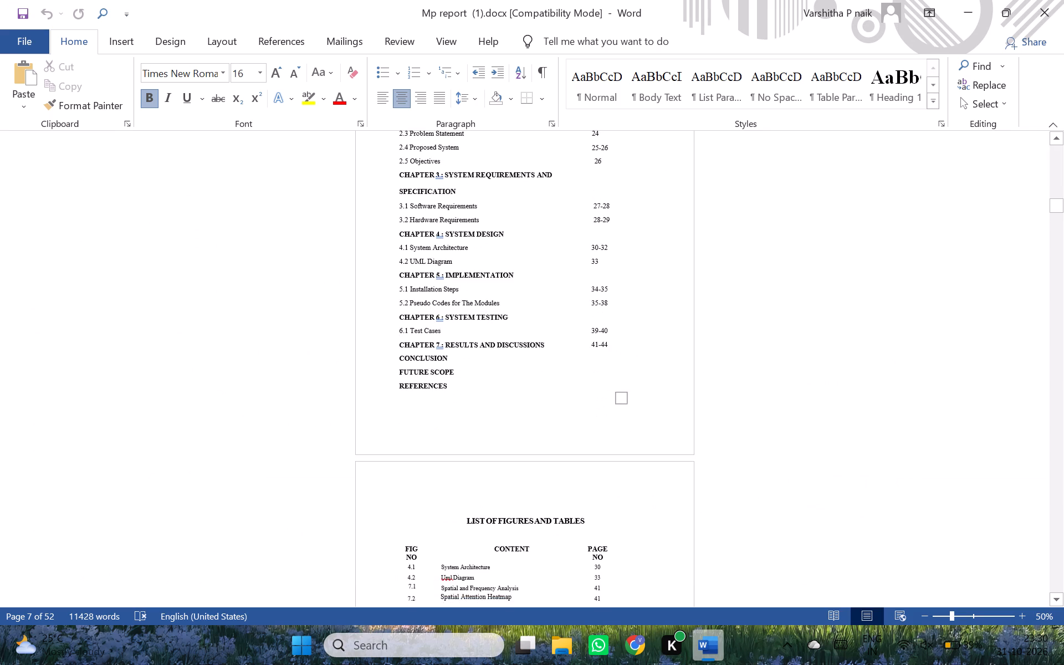
{"action": "scroll", "coordinate": [567, 386], "scroll_direction": "down", "scroll_amount": 6}
{"action": "scroll", "coordinate": [569, 393], "scroll_direction": "up", "scroll_amount": 7}
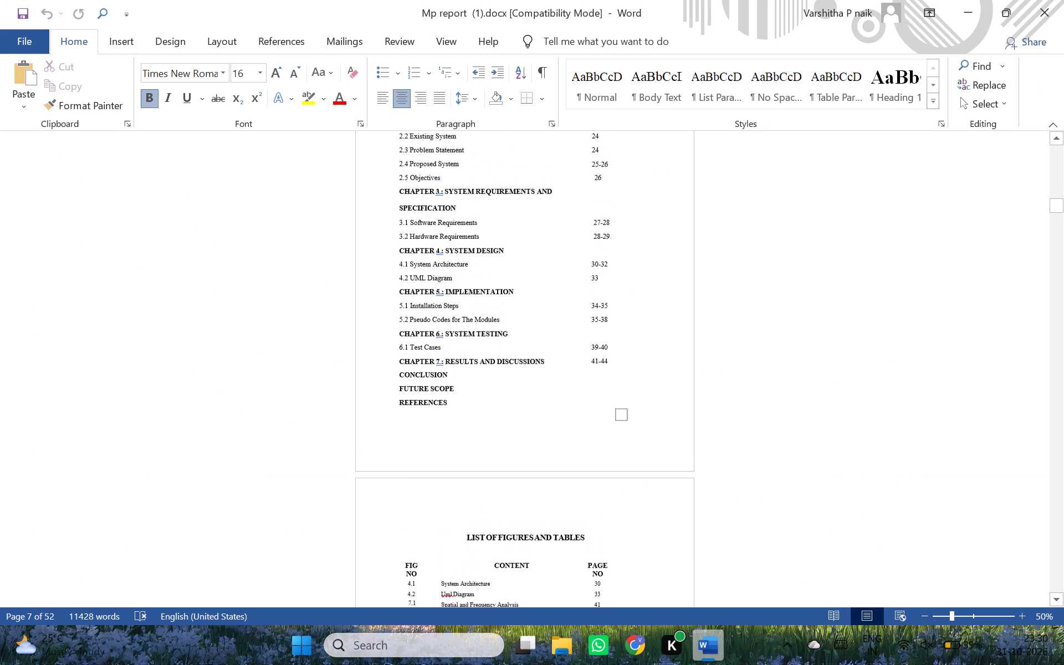
{"action": "scroll", "coordinate": [569, 393], "scroll_direction": "up", "scroll_amount": 3}
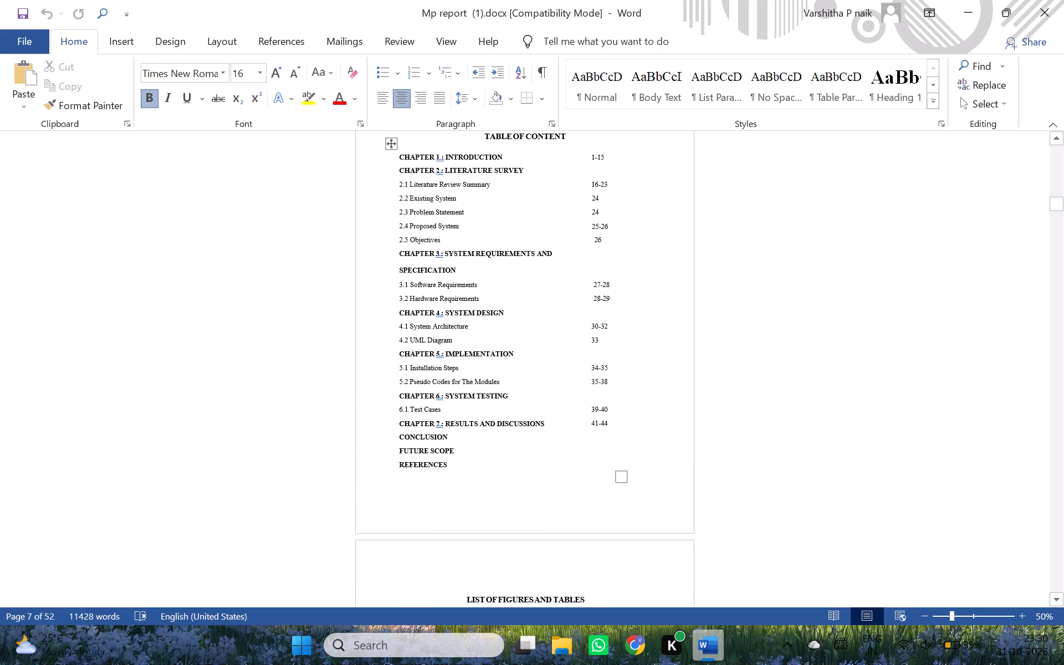
{"action": "left_click", "coordinate": [592, 285]}
{"action": "scroll", "coordinate": [595, 330], "scroll_direction": "up", "scroll_amount": 5, "text": "ctrl"}
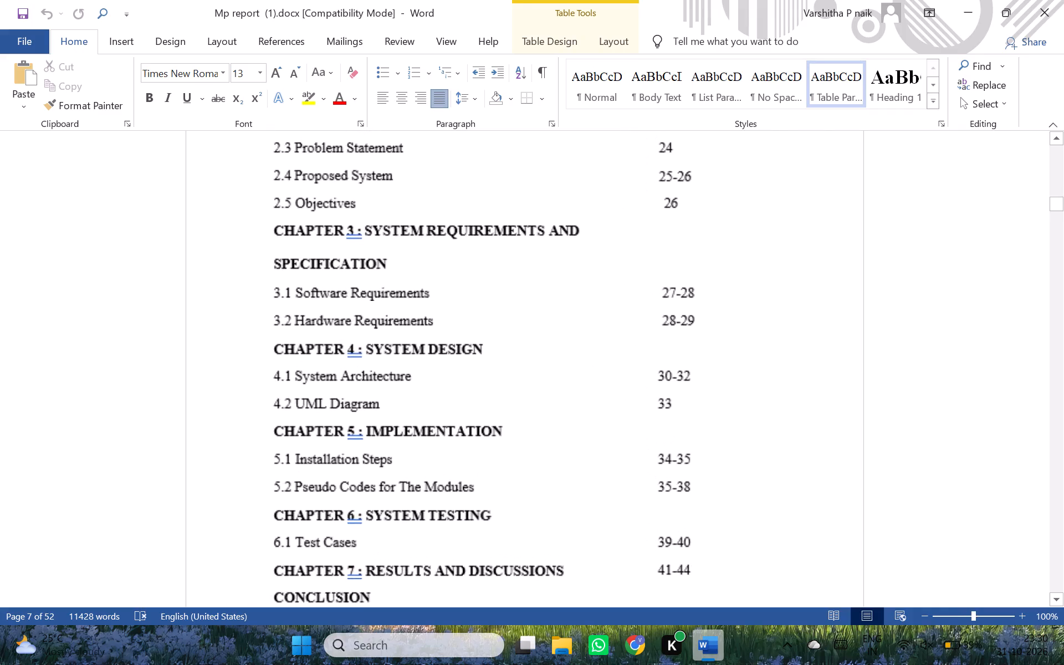
{"action": "left_click_drag", "start_coordinate": [659, 174], "coordinate": [677, 285]}
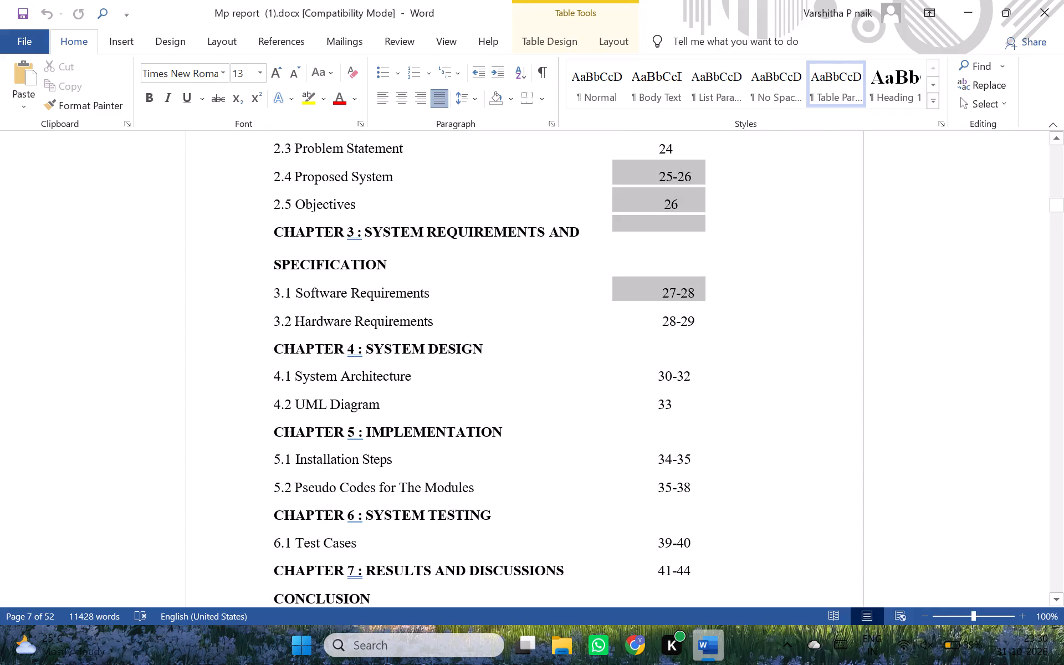
{"action": "left_click_drag", "start_coordinate": [677, 285], "coordinate": [678, 318]}
{"action": "left_click", "coordinate": [739, 335]}
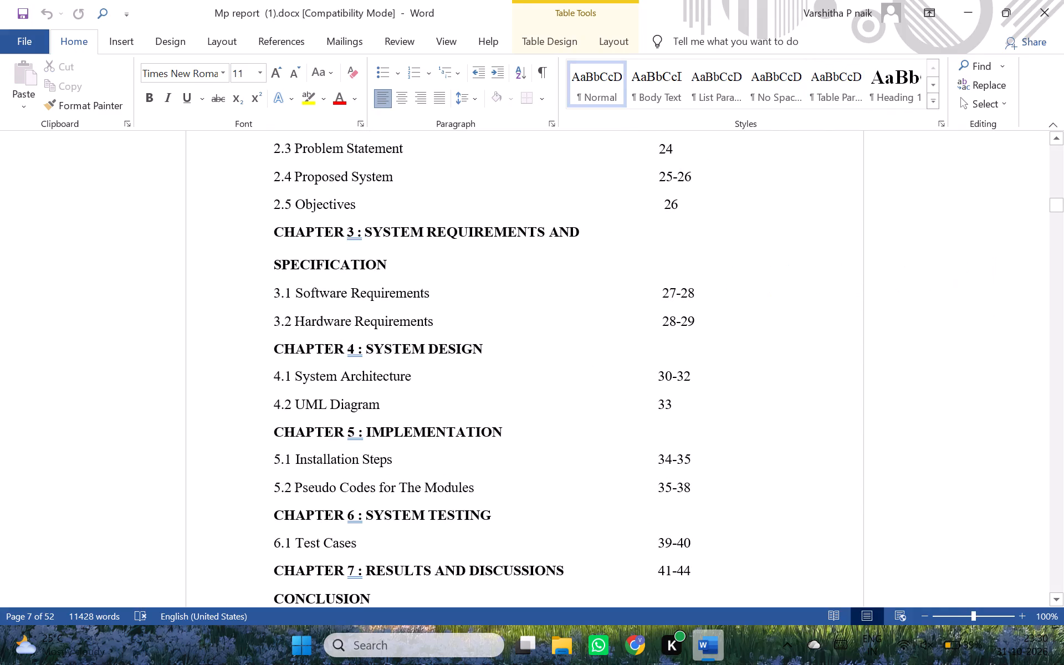
Save a copy of the report as Mp report (1).docx in the Desktop folder and close the document.
{"action": "left_click", "coordinate": [9, 40]}
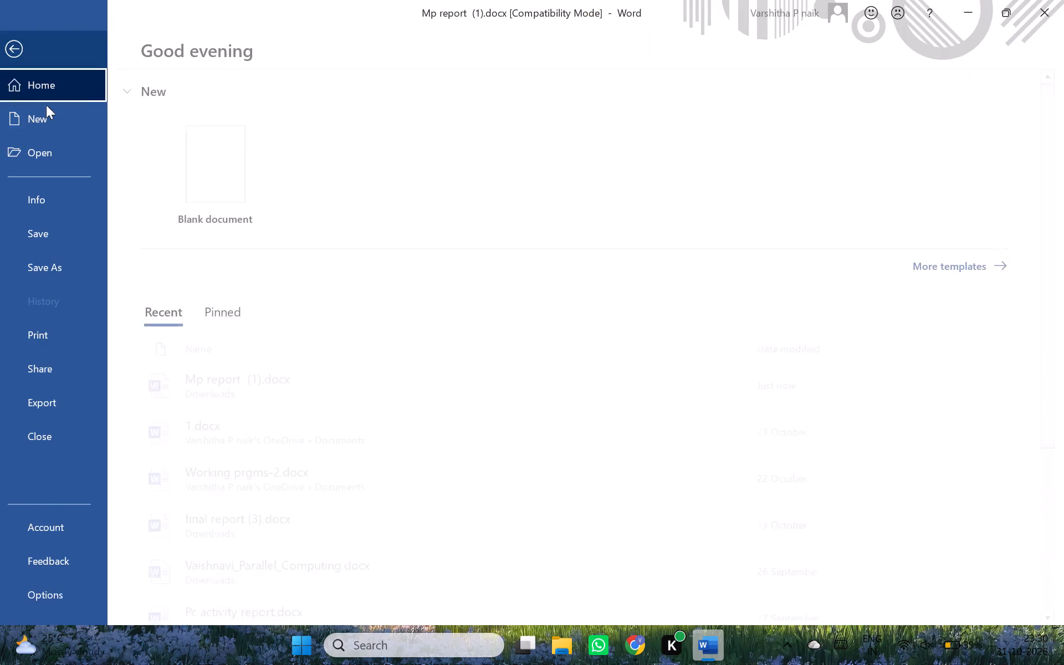
{"action": "left_click", "coordinate": [63, 265]}
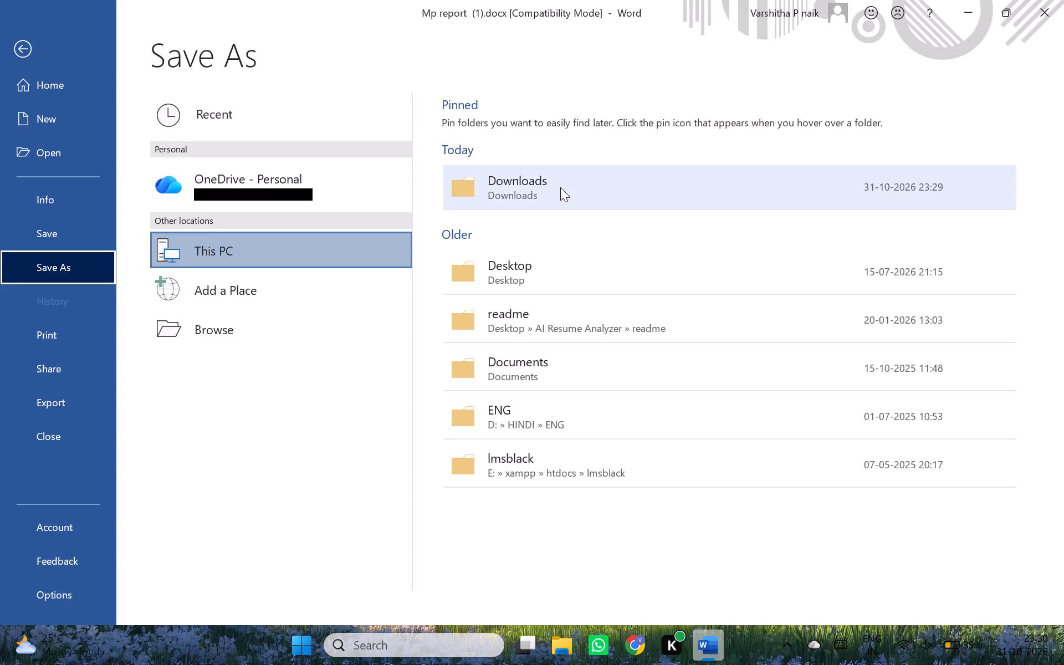
{"action": "left_click", "coordinate": [560, 190]}
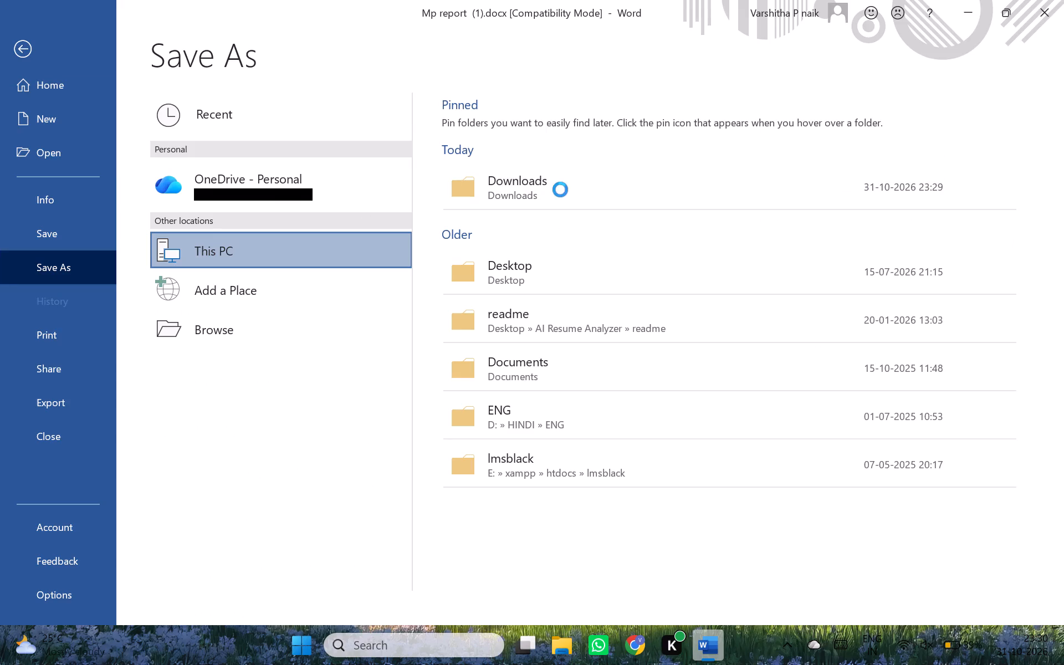
{"action": "scroll", "coordinate": [76, 165], "scroll_direction": "up", "scroll_amount": 3}
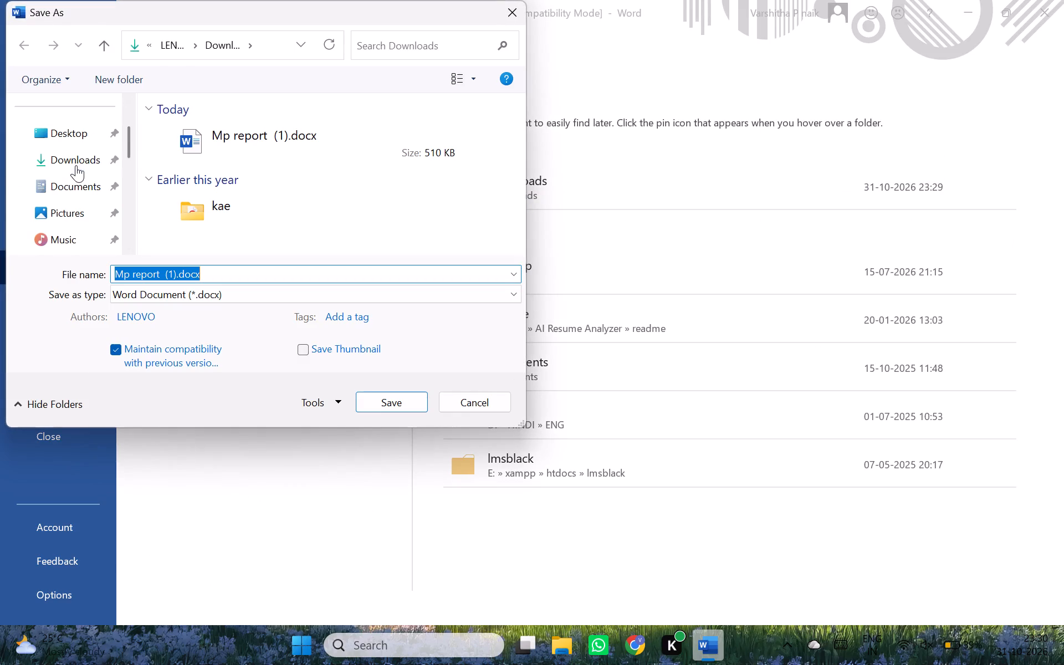
{"action": "scroll", "coordinate": [75, 170], "scroll_direction": "up", "scroll_amount": 1}
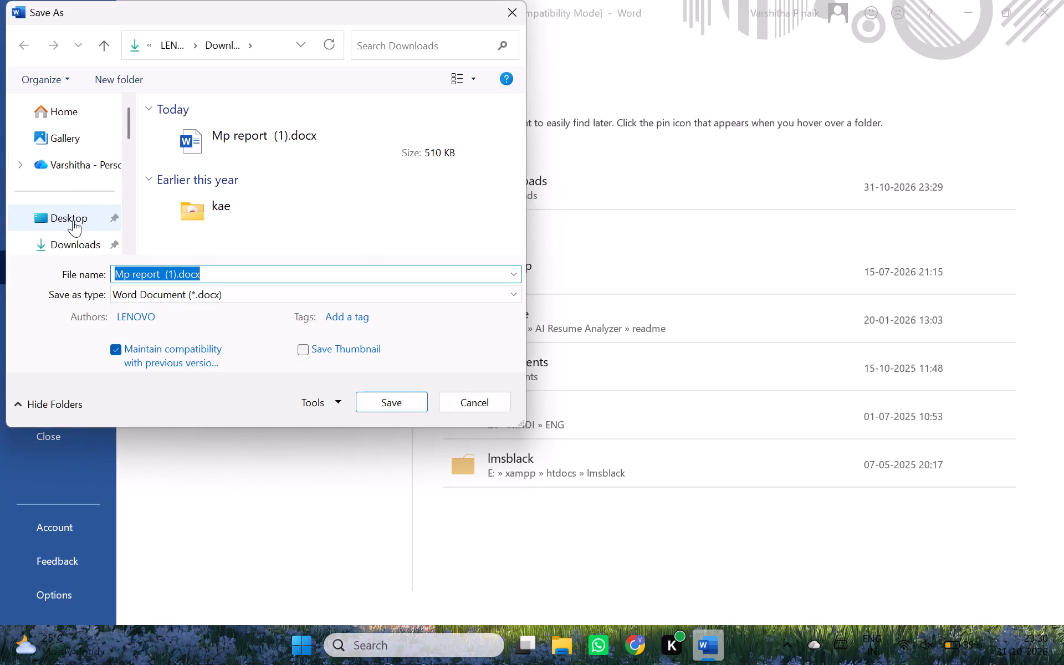
{"action": "left_click", "coordinate": [73, 220]}
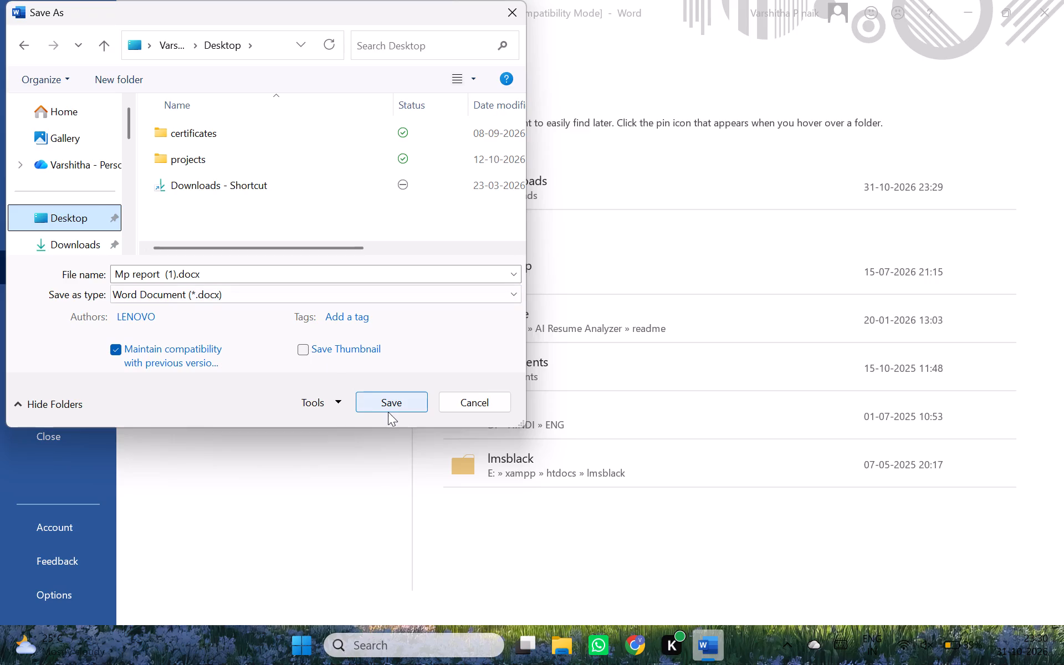
{"action": "left_click", "coordinate": [387, 403]}
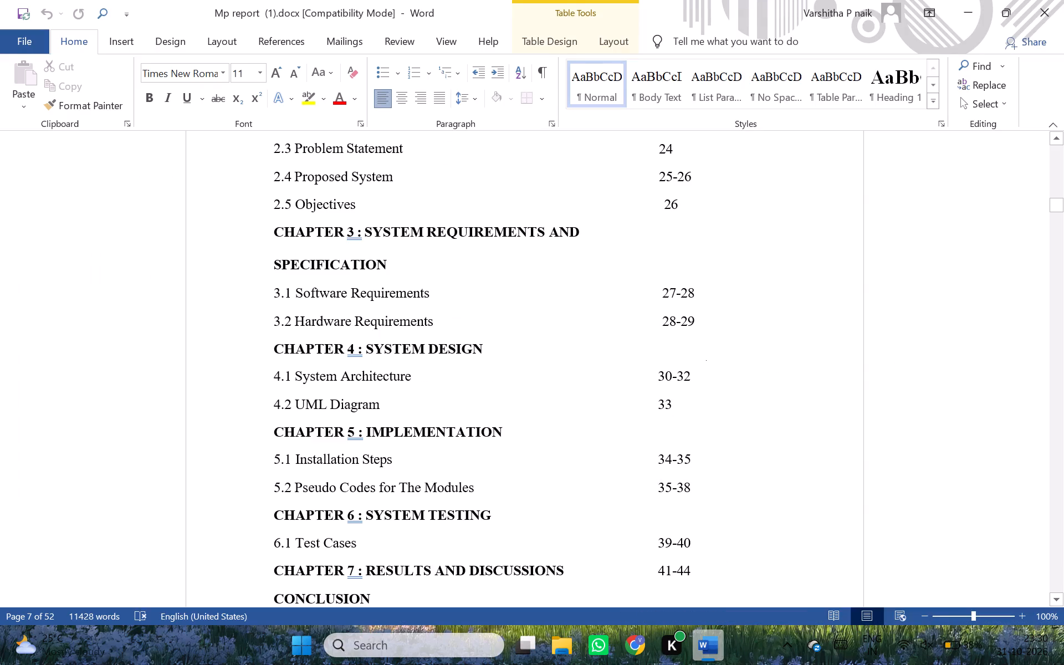
{"action": "left_click", "coordinate": [1043, 11]}
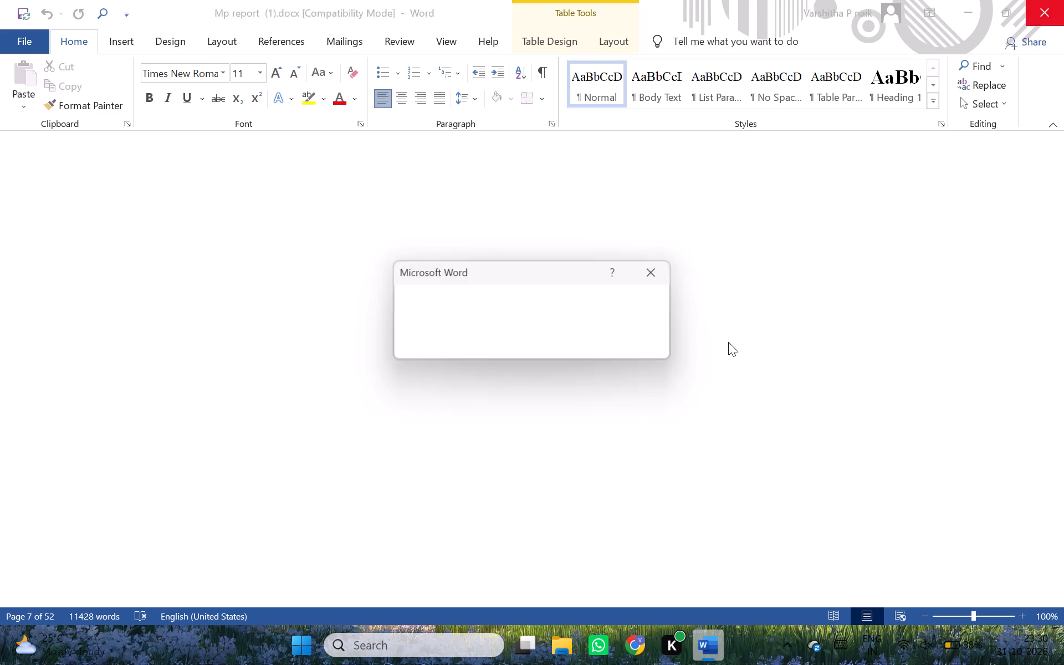
Switch to Chrome and convert Mp report (1).docx from Downloads to PDF with iLovePDF's Word to PDF tool.
{"action": "left_click", "coordinate": [676, 639]}
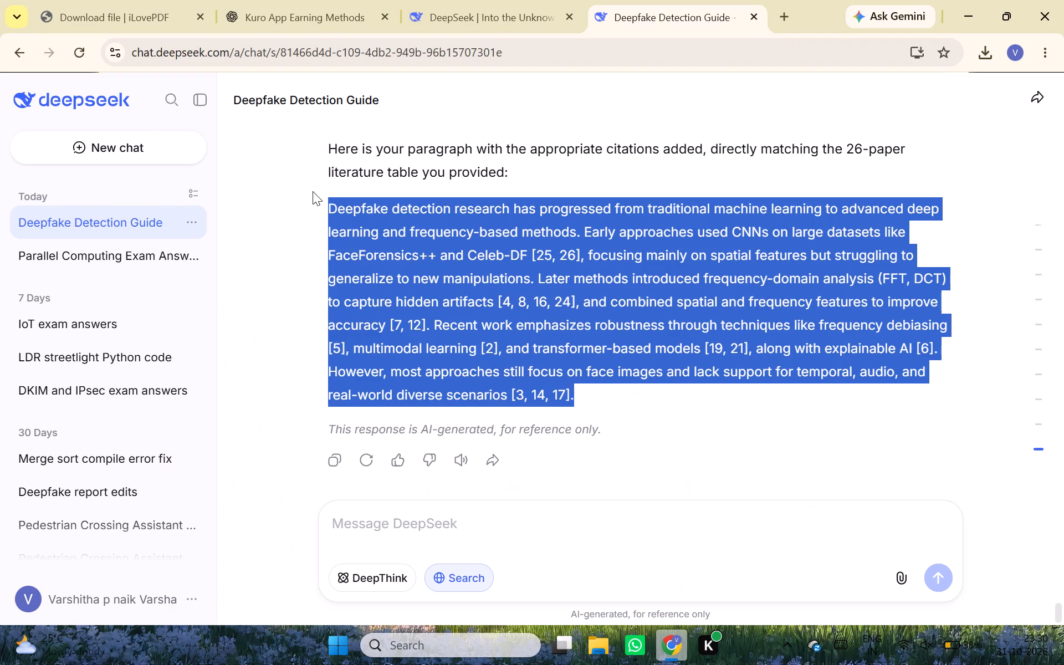
{"action": "left_click", "coordinate": [137, 11]}
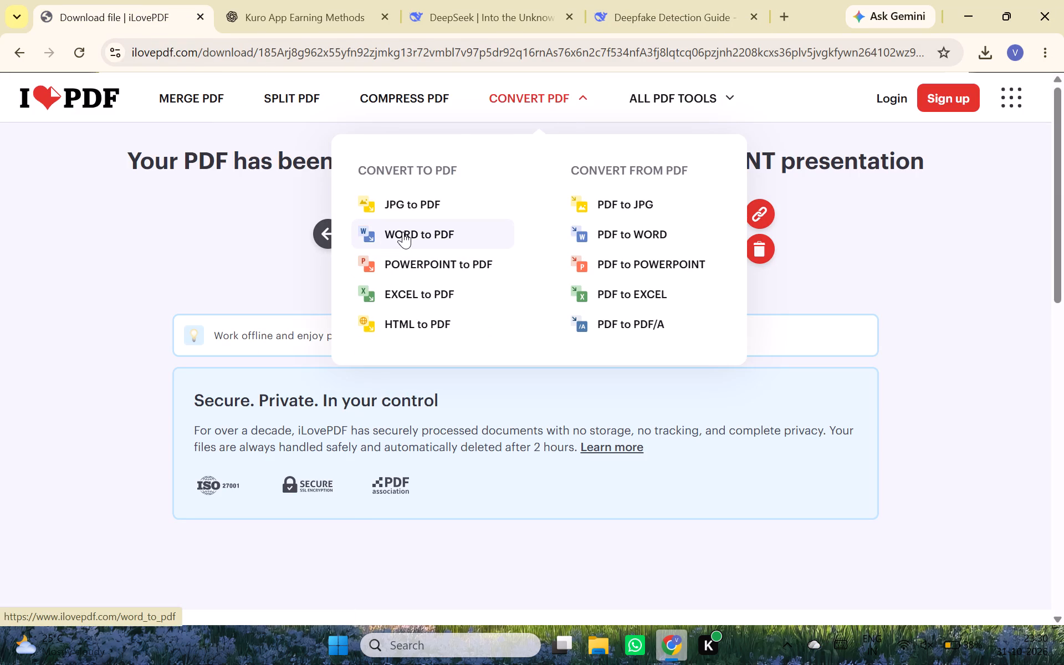
{"action": "left_click", "coordinate": [403, 232]}
{"action": "left_click", "coordinate": [505, 299]}
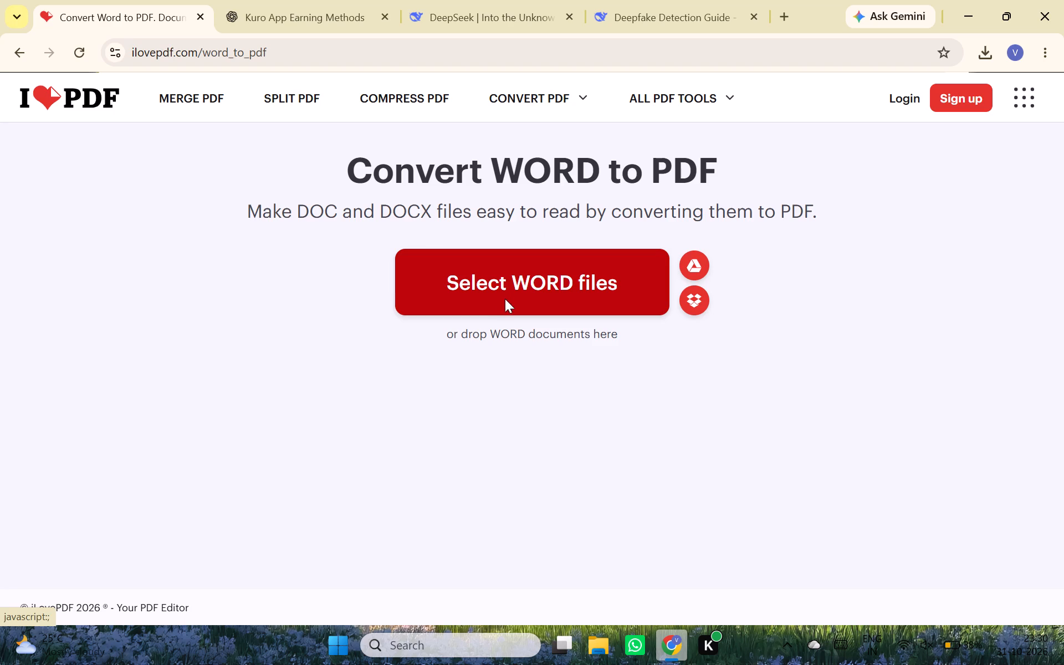
{"action": "left_click", "coordinate": [259, 140]}
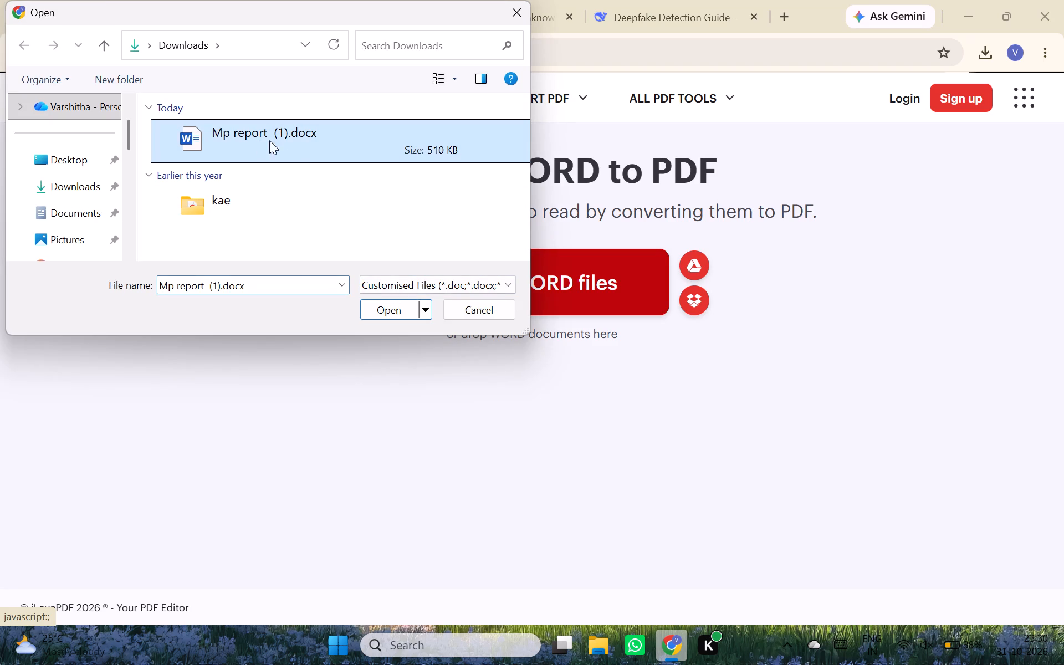
{"action": "left_click", "coordinate": [385, 310]}
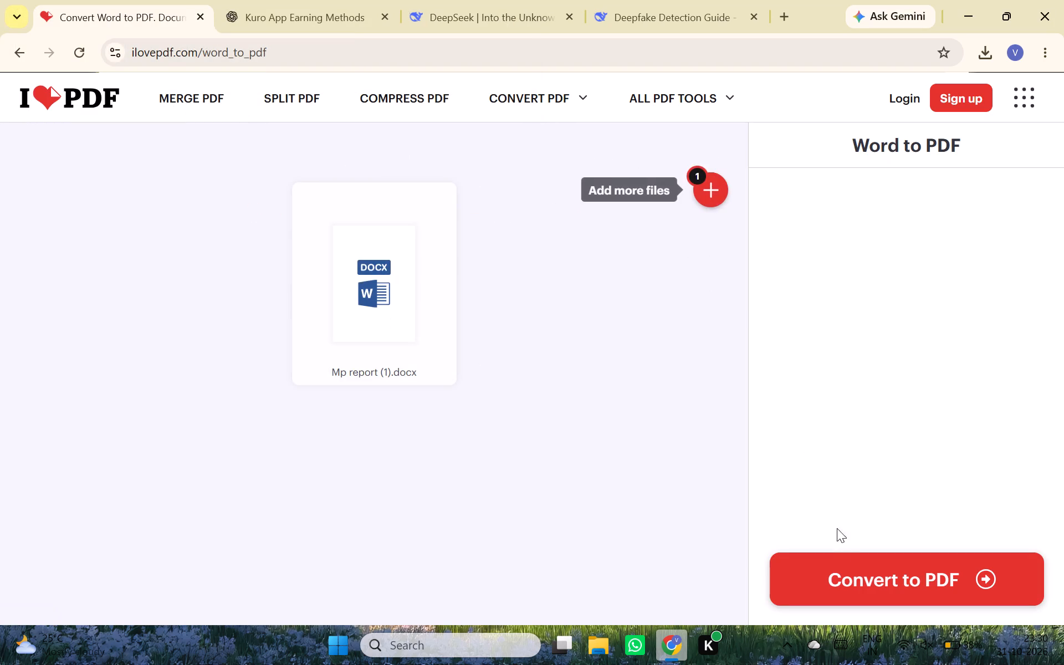
{"action": "left_click", "coordinate": [839, 560]}
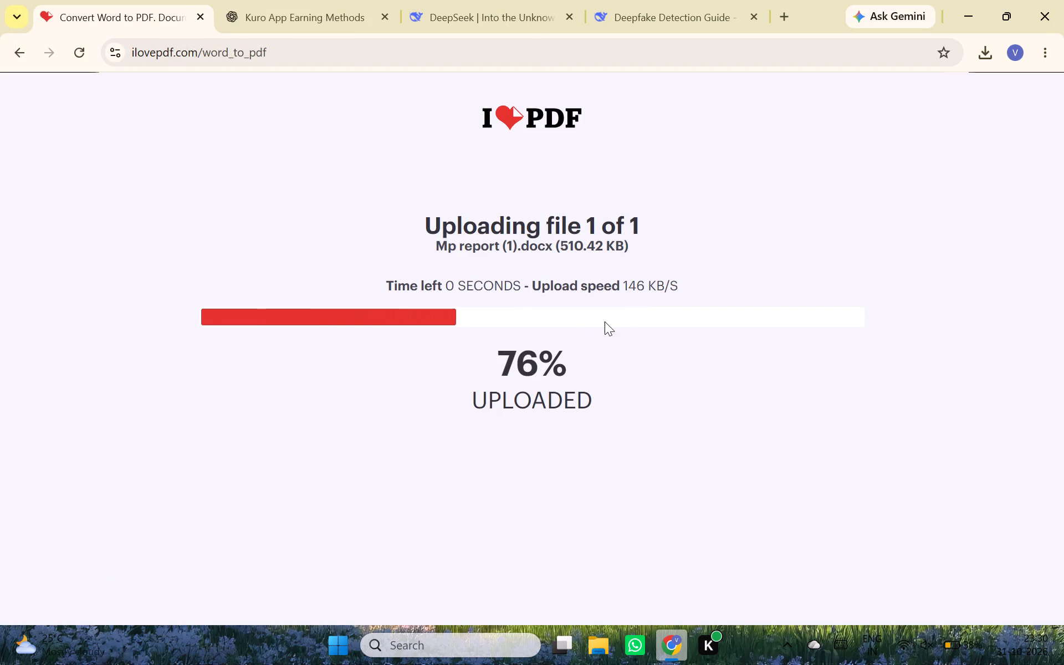
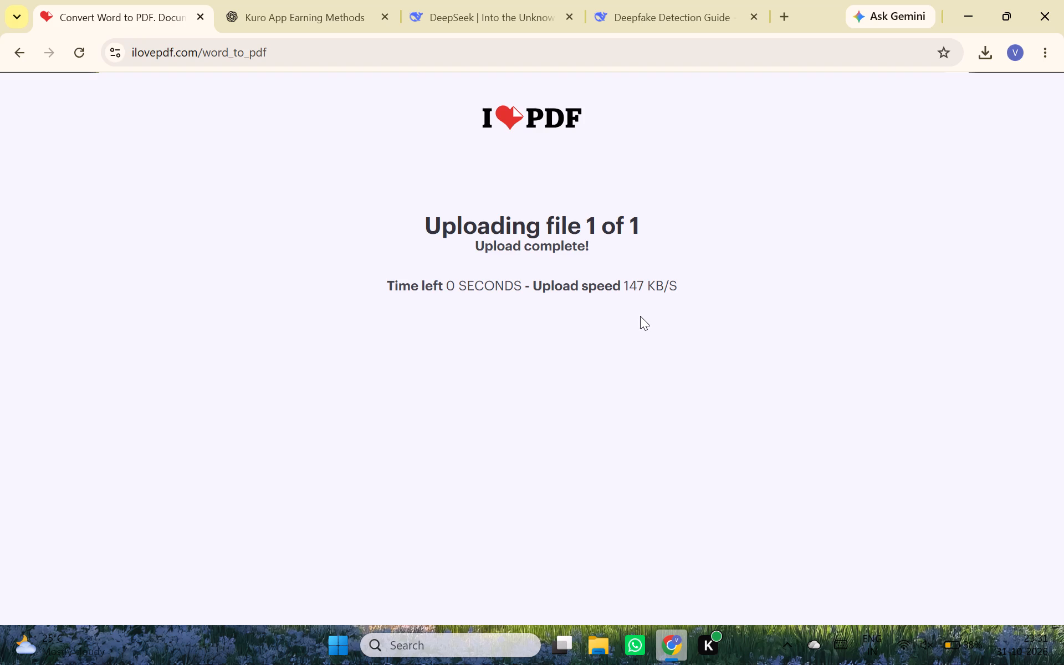
Reload iLovePDF's Word to PDF page, check the Downloads folder, and add Mp report (1).docx from there for conversion.
{"action": "left_click", "coordinate": [88, 54]}
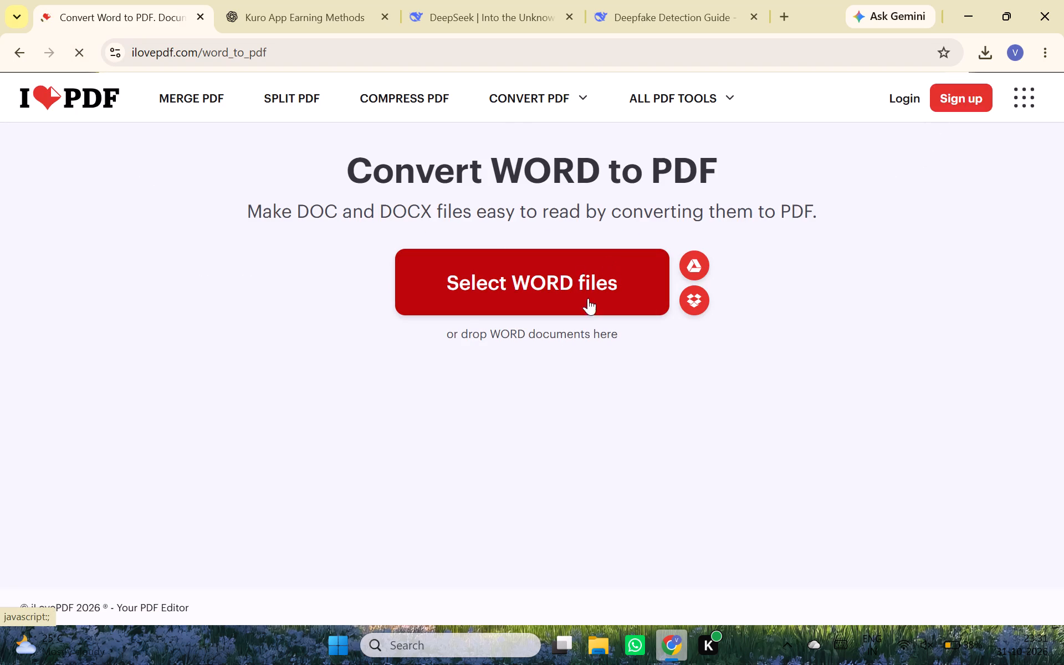
{"action": "left_click", "coordinate": [605, 638]}
{"action": "left_click", "coordinate": [536, 566]}
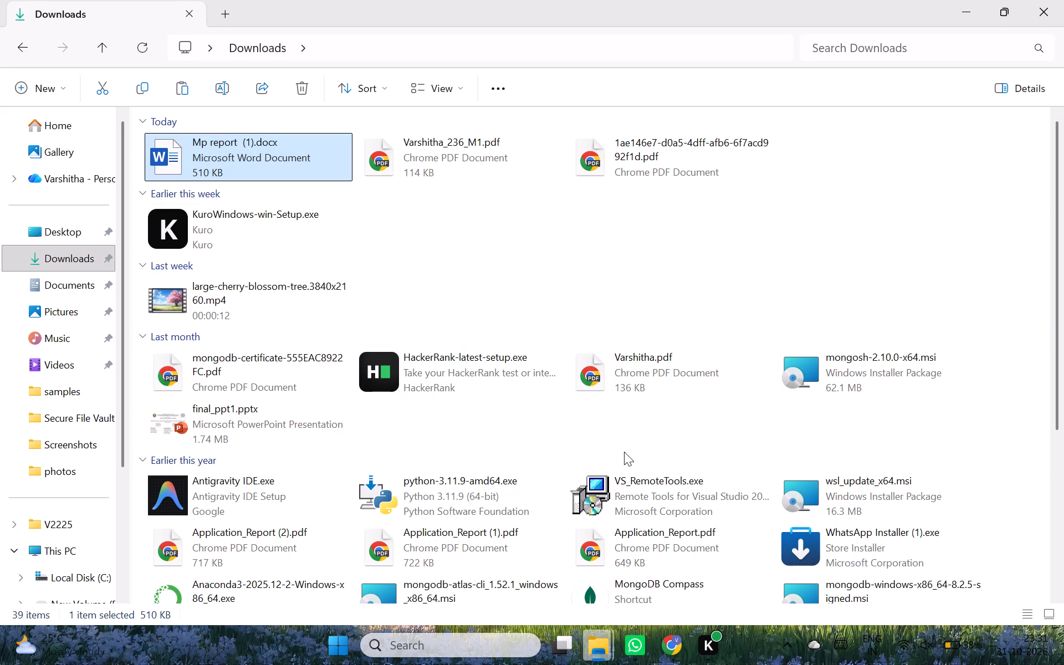
{"action": "left_click", "coordinate": [664, 639]}
{"action": "left_click", "coordinate": [669, 646]}
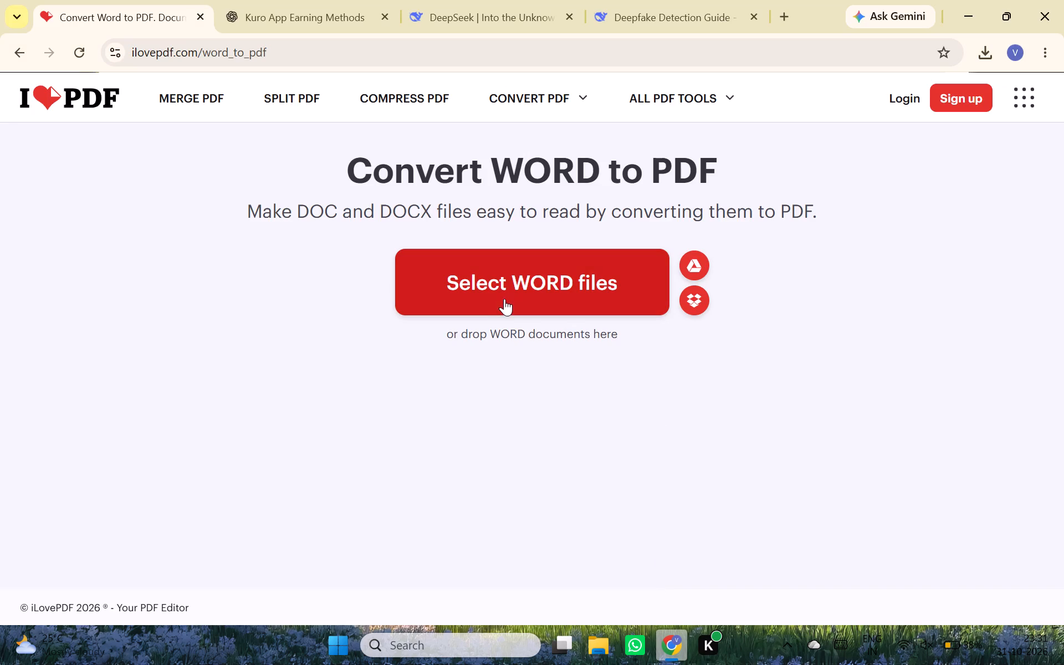
{"action": "left_click", "coordinate": [495, 288]}
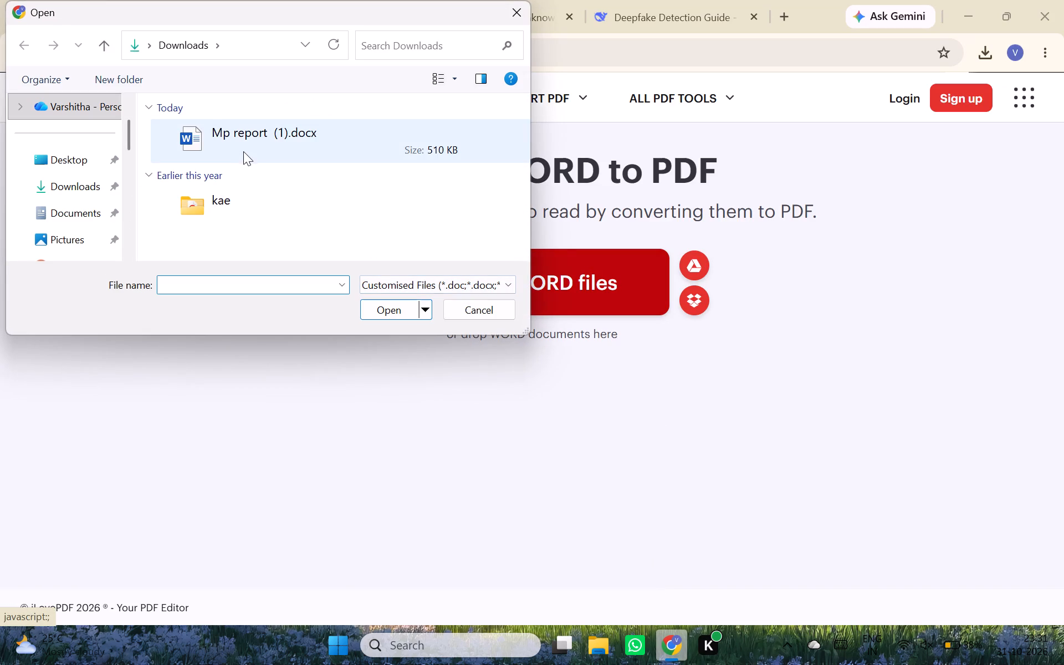
{"action": "left_click", "coordinate": [244, 147]}
{"action": "left_click", "coordinate": [391, 310]}
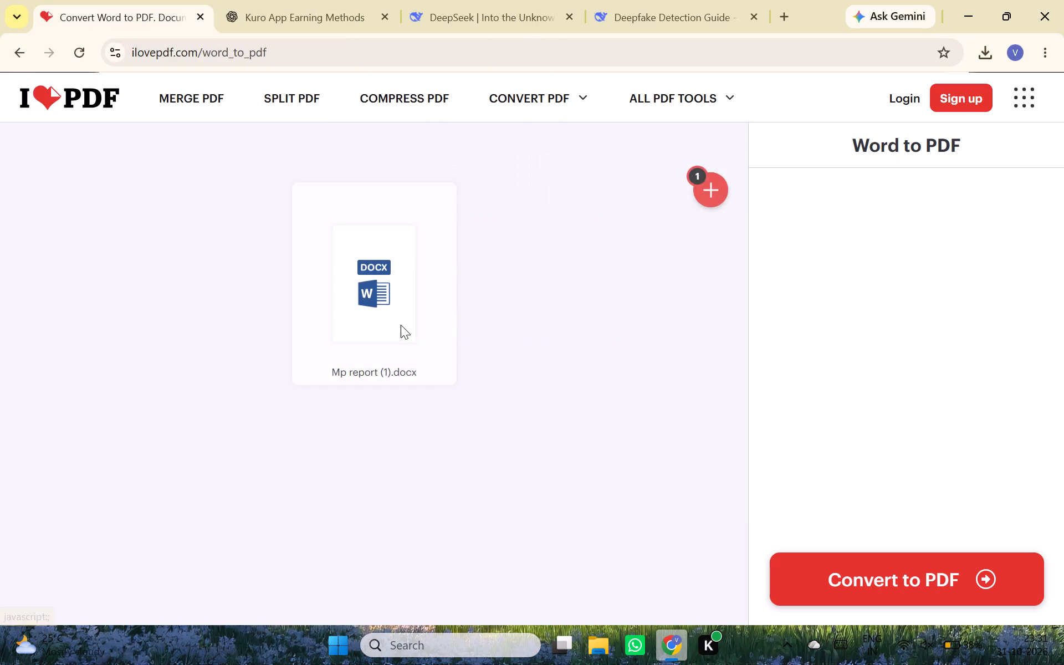
Convert Mp report (1).docx to PDF, download the result and open it.
{"action": "left_click", "coordinate": [872, 569]}
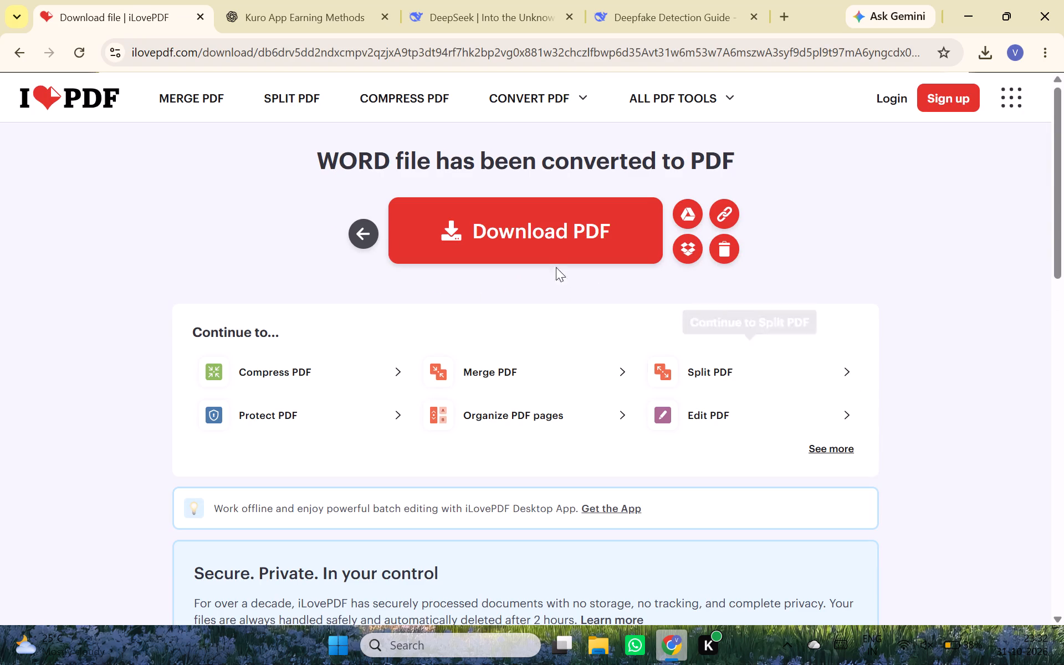
{"action": "left_click", "coordinate": [519, 227]}
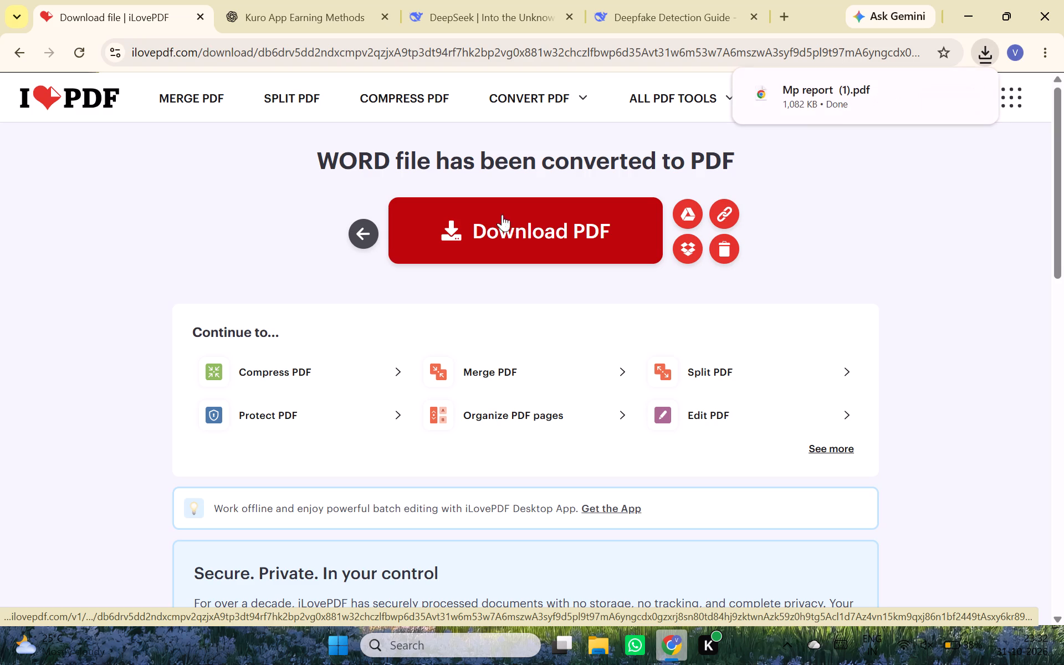
{"action": "left_click", "coordinate": [973, 92]}
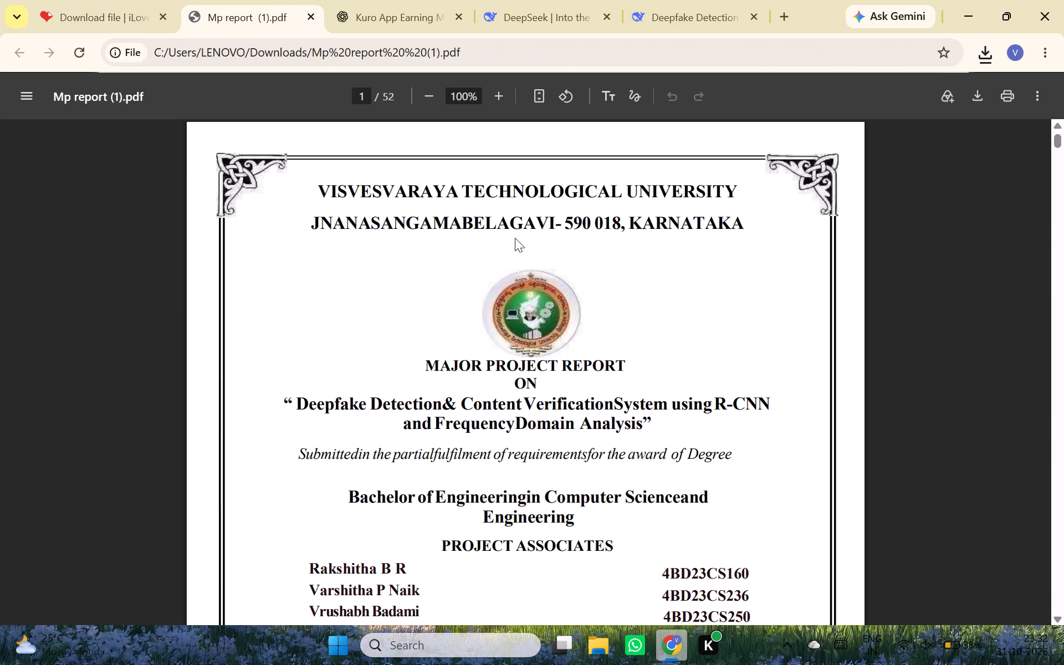
Look through the opening pages of Mp report (1).pdf and examine the table of contents on page 7.
{"action": "scroll", "coordinate": [601, 253], "scroll_direction": "down", "scroll_amount": 5}
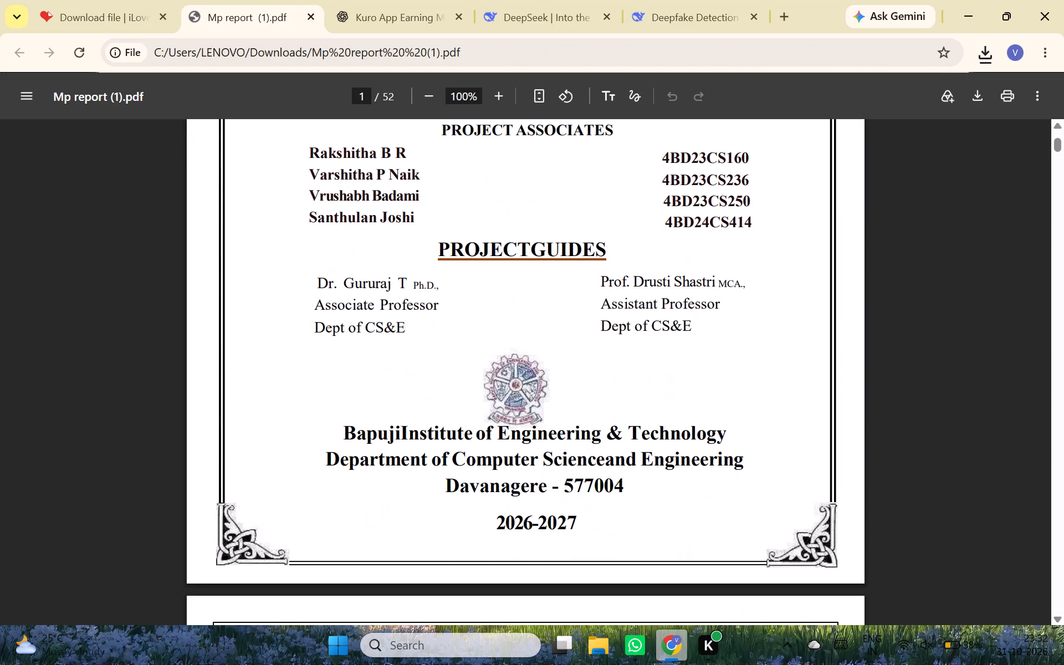
{"action": "scroll", "coordinate": [610, 268], "scroll_direction": "down", "scroll_amount": 12}
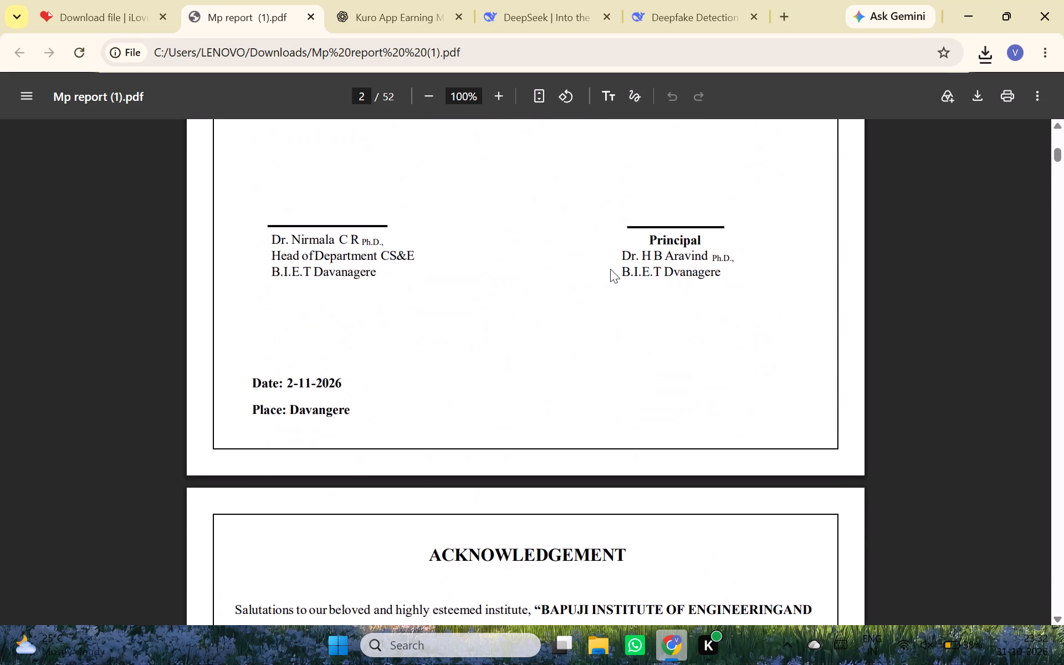
{"action": "scroll", "coordinate": [610, 269], "scroll_direction": "down", "scroll_amount": 5}
{"action": "scroll", "coordinate": [610, 279], "scroll_direction": "down", "scroll_amount": 18}
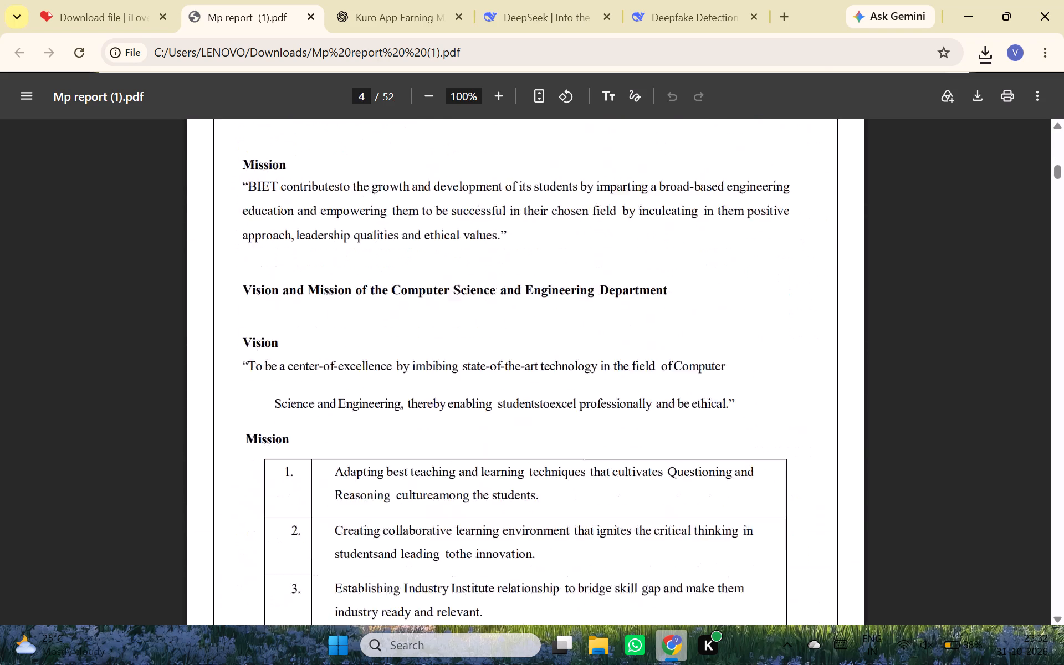
{"action": "scroll", "coordinate": [611, 293], "scroll_direction": "down", "scroll_amount": 17}
{"action": "scroll", "coordinate": [589, 305], "scroll_direction": "down", "scroll_amount": 6}
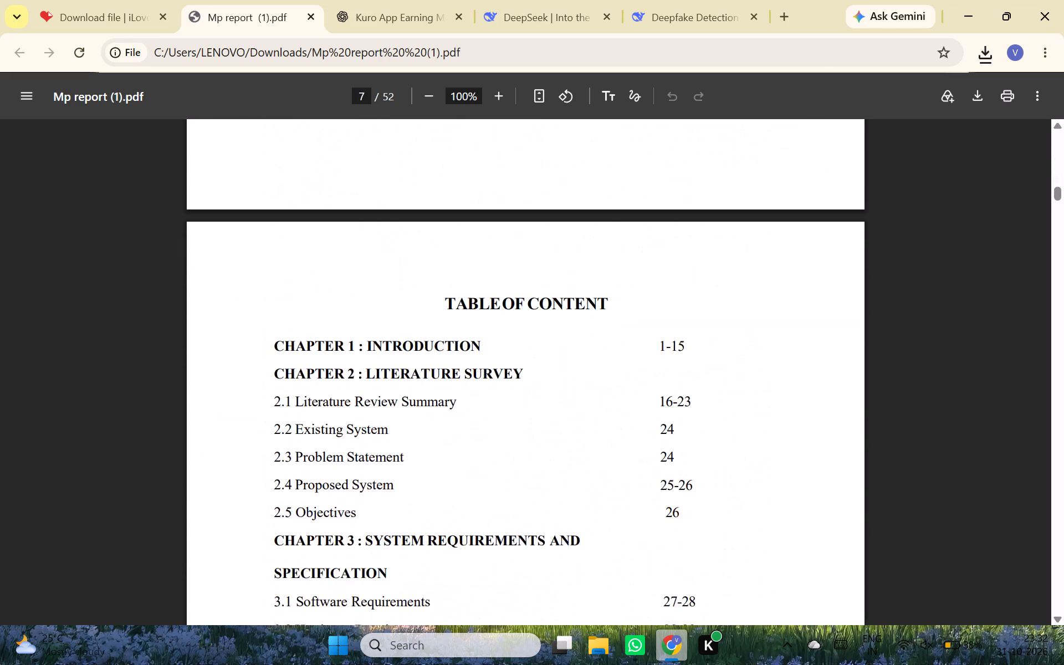
{"action": "scroll", "coordinate": [589, 313], "scroll_direction": "down", "scroll_amount": 4}
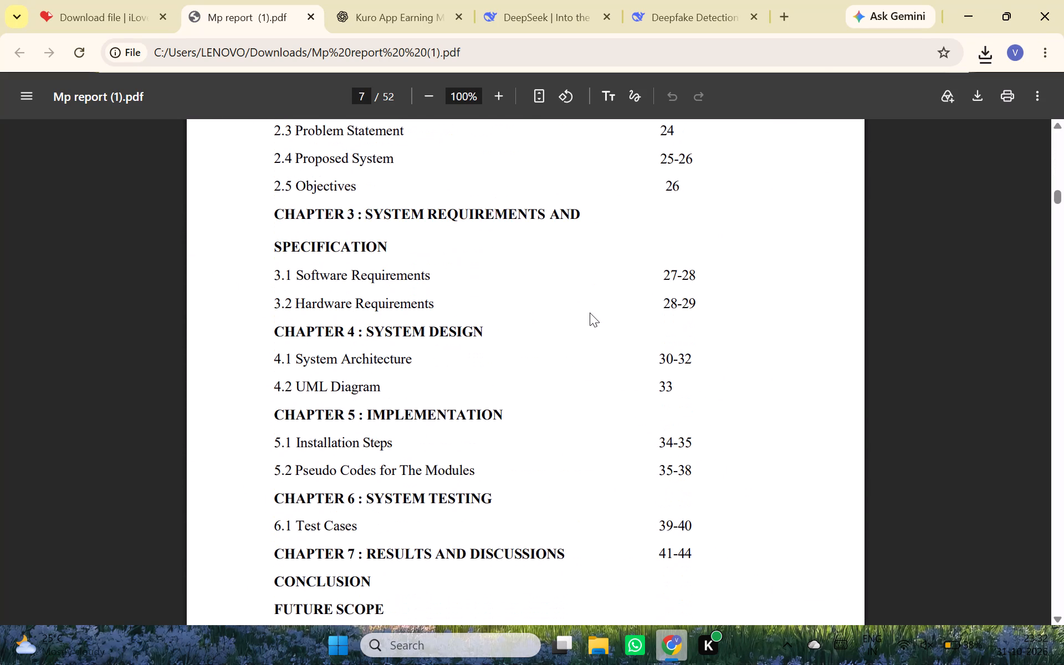
{"action": "scroll", "coordinate": [590, 313], "scroll_direction": "down", "scroll_amount": 2, "text": "ctrl"}
{"action": "scroll", "coordinate": [590, 313], "scroll_direction": "up", "scroll_amount": 1}
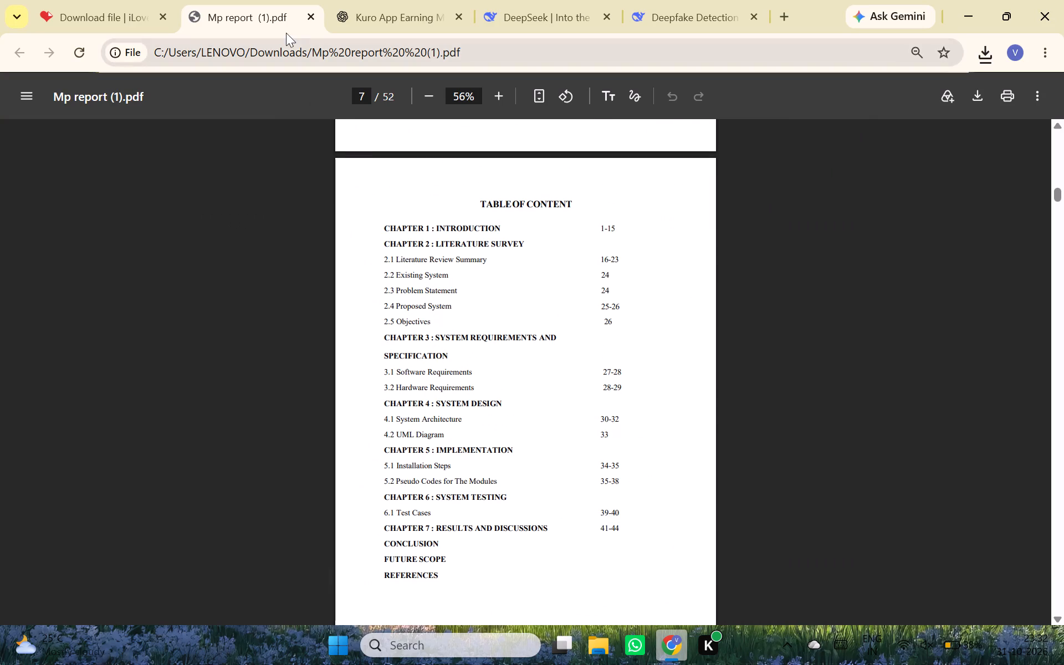
Convert Mp report (1).pdf from Downloads to an editable presentation with iLovePDF's PDF to PowerPoint tool, without OCR, and open it in PowerPoint.
{"action": "left_click", "coordinate": [116, 9]}
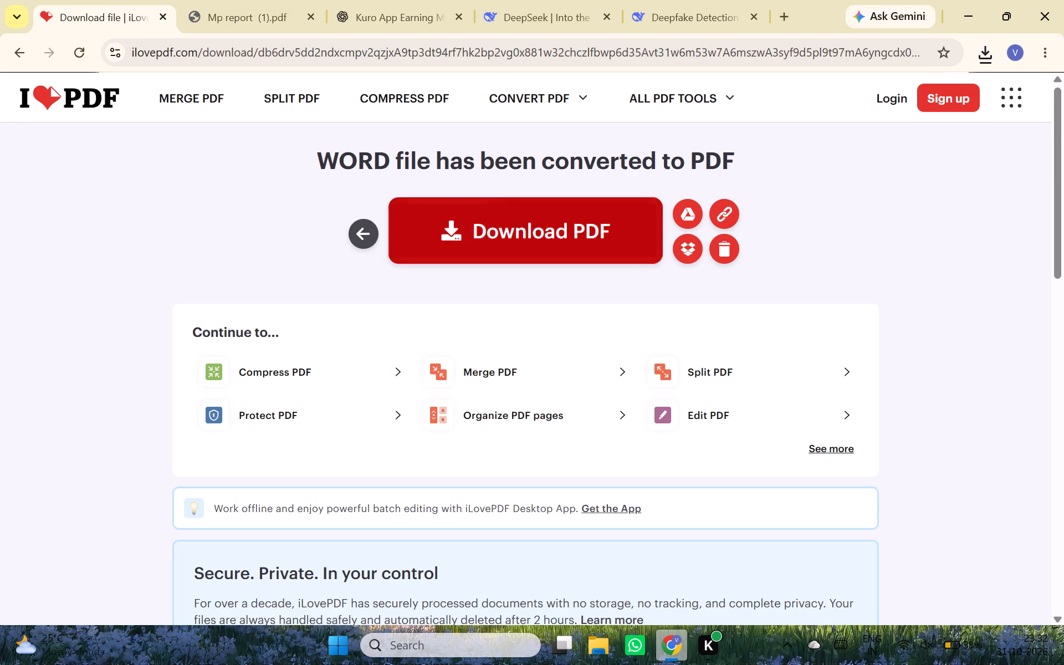
{"action": "left_click", "coordinate": [632, 260]}
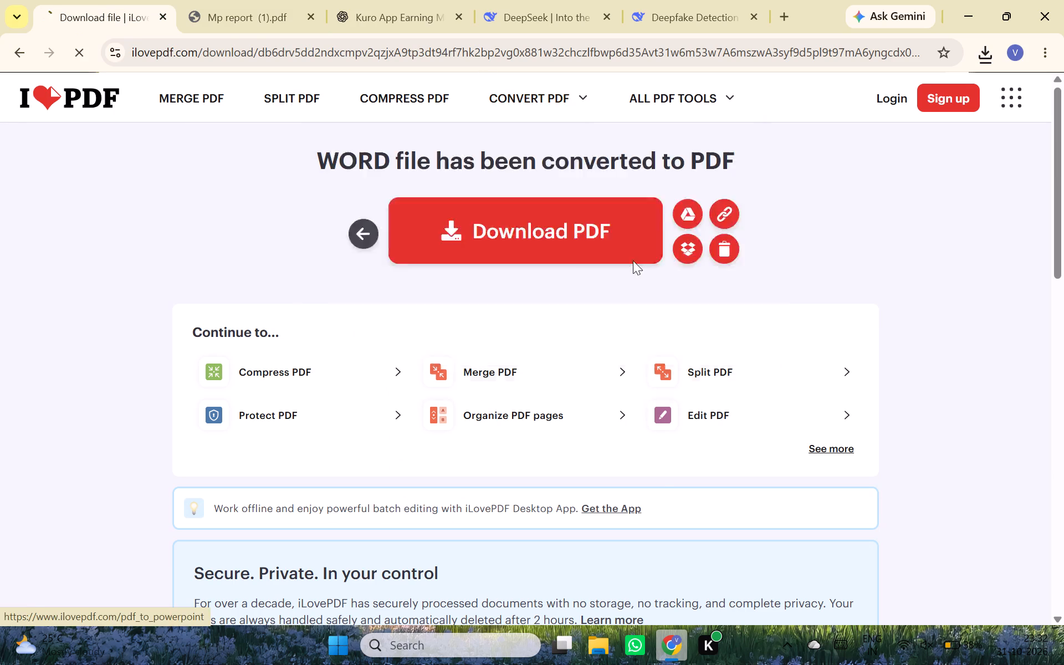
{"action": "left_click", "coordinate": [559, 294]}
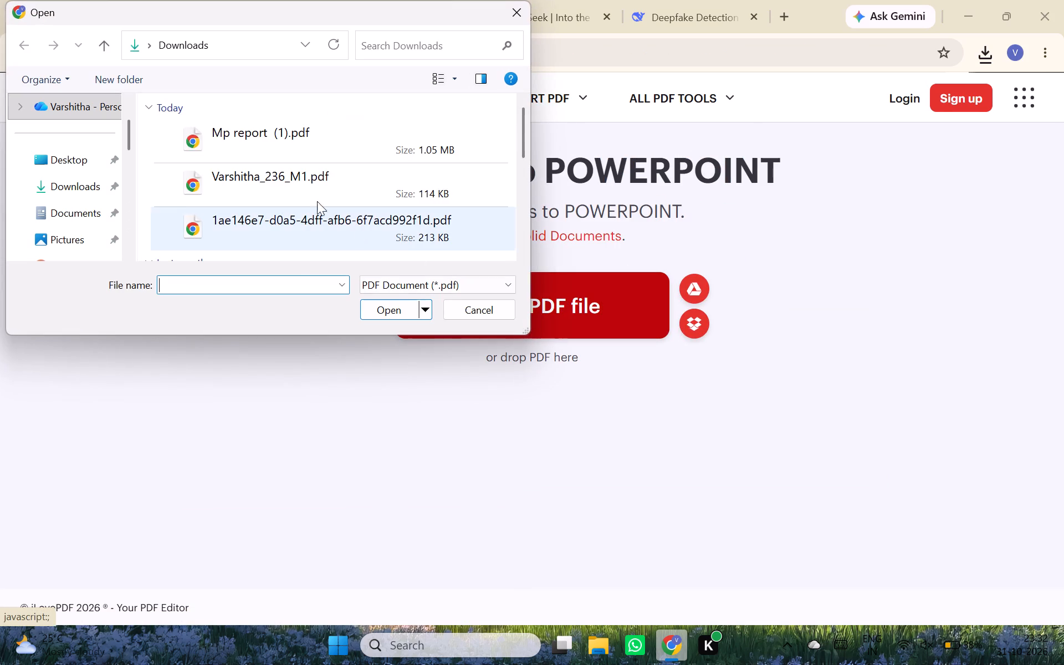
{"action": "left_click", "coordinate": [259, 143]}
{"action": "left_click", "coordinate": [395, 306]}
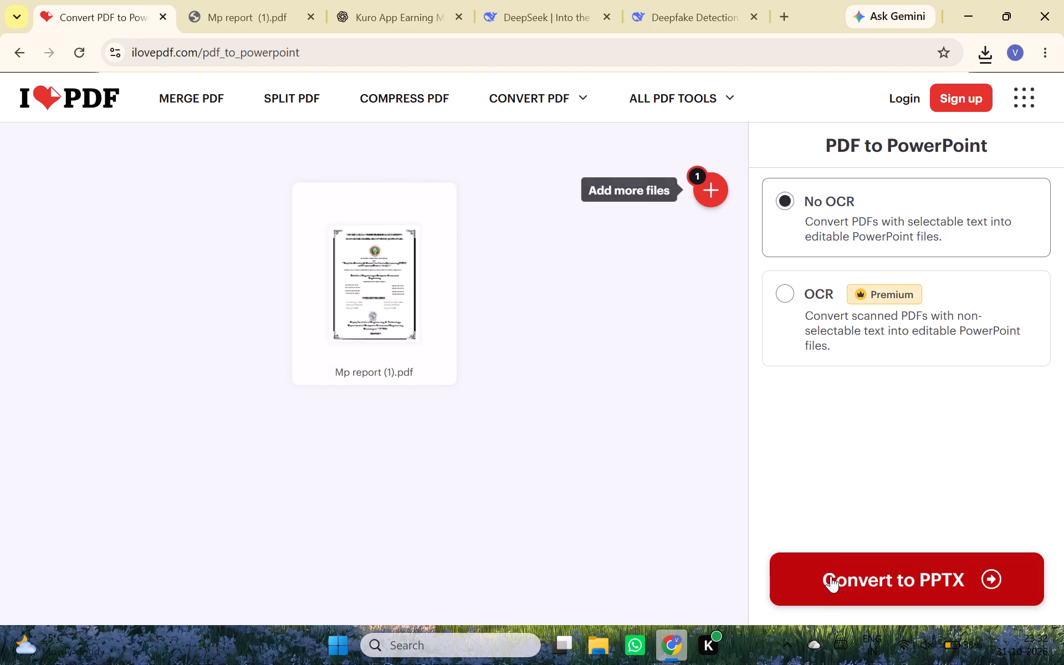
{"action": "left_click", "coordinate": [835, 587]}
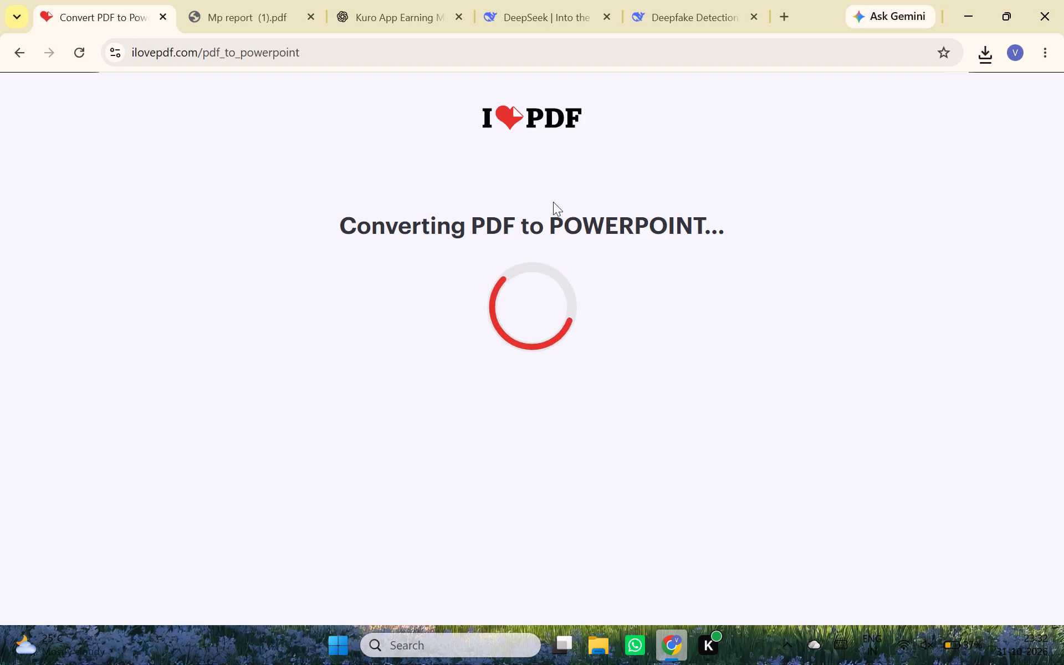
{"action": "left_click", "coordinate": [543, 234]}
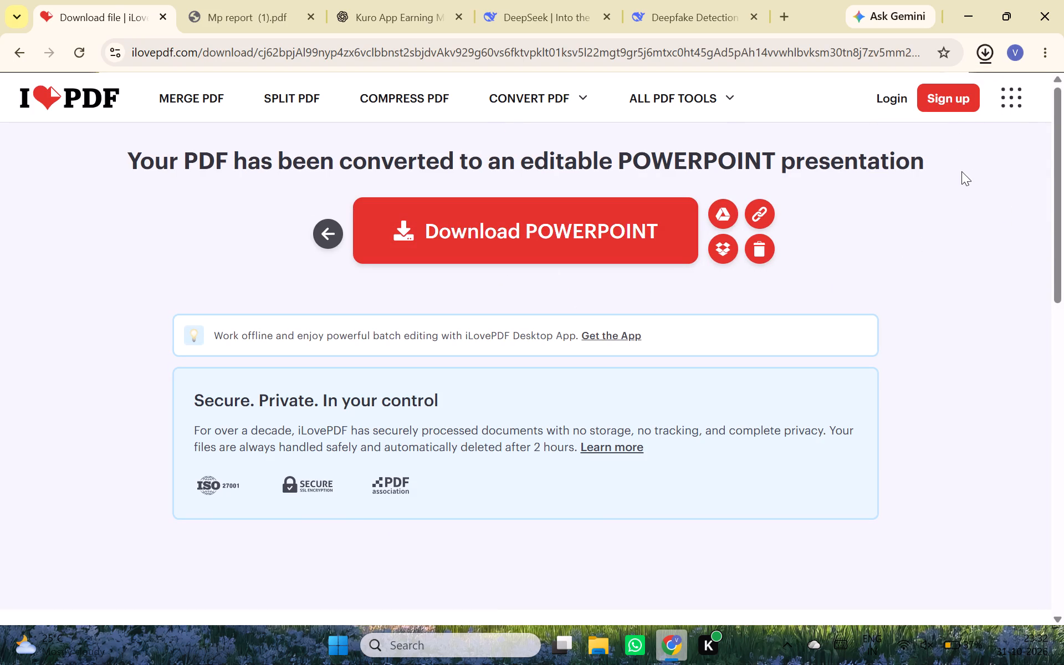
{"action": "left_click", "coordinate": [975, 93]}
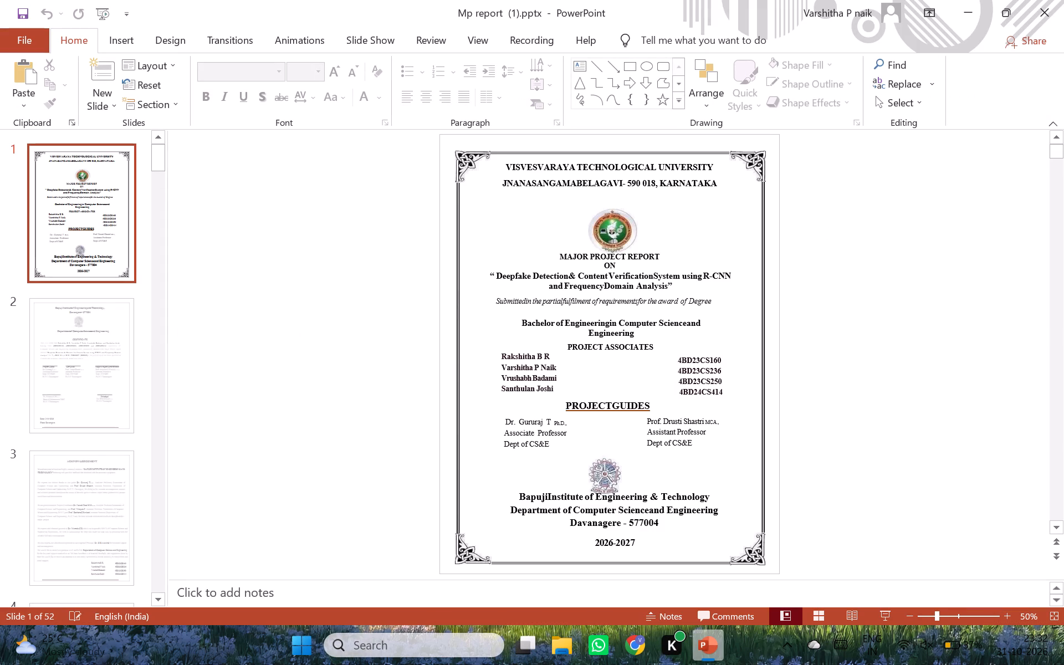
Delete the word "partial" from the italic submission line on slide 1.
{"action": "scroll", "coordinate": [611, 339], "scroll_direction": "up", "scroll_amount": 5, "text": "ctrl"}
{"action": "scroll", "coordinate": [494, 314], "scroll_direction": "up", "scroll_amount": 4}
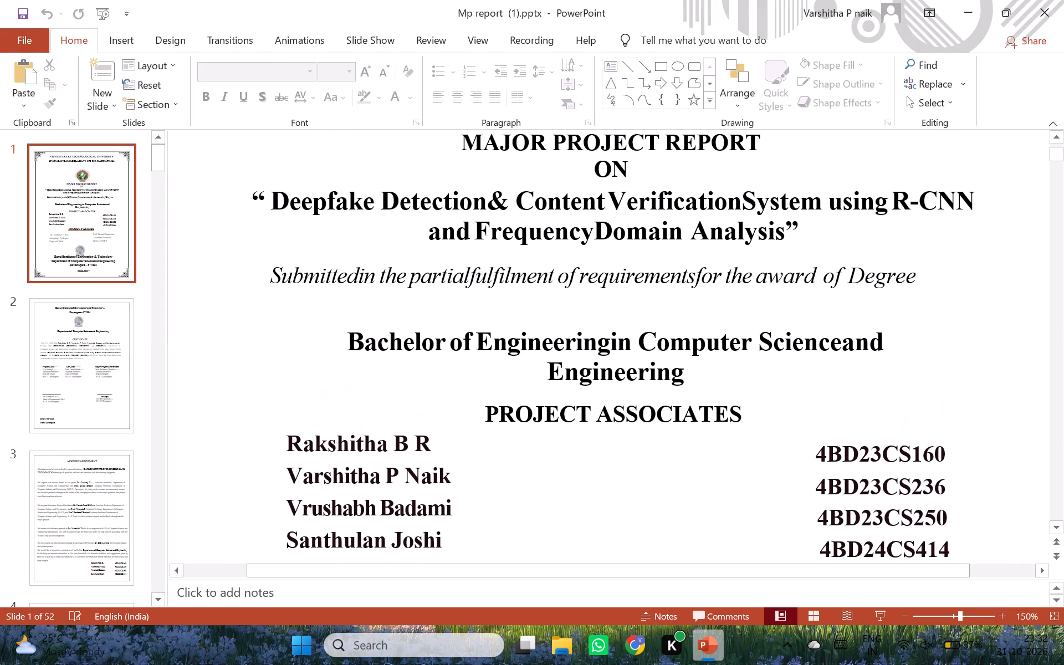
{"action": "left_click", "coordinate": [471, 272]}
{"action": "key", "text": "BackSpace"}
{"action": "key", "text": "BackSpace"}
{"action": "key", "text": "BackSpace"}
{"action": "key", "text": "BackSpace"}
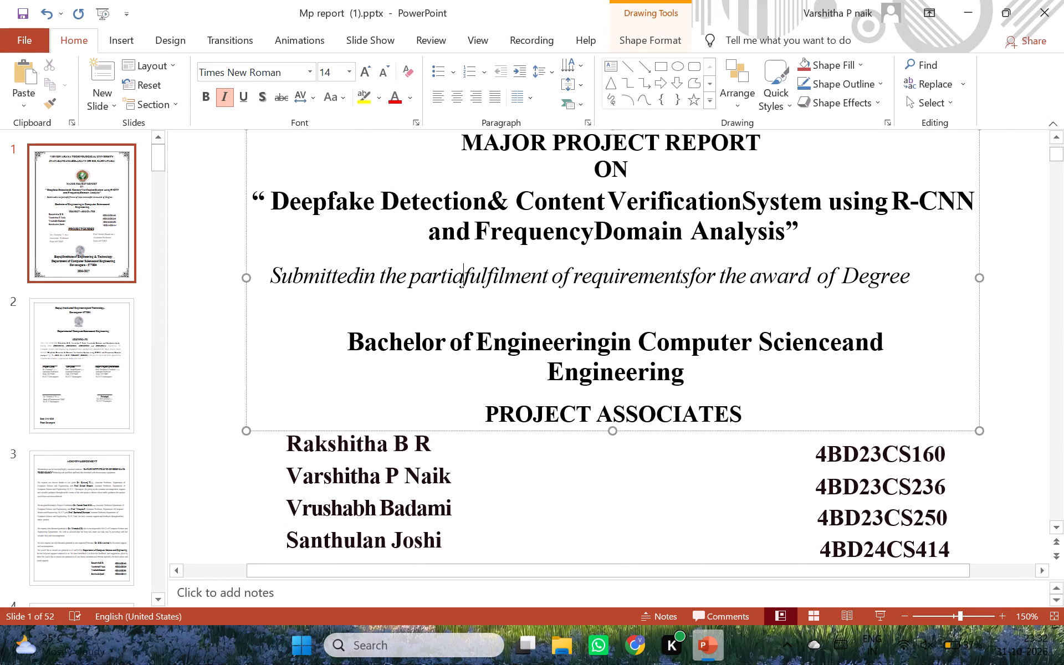
{"action": "key", "text": "BackSpace"}
{"action": "key", "text": "BackSpace"}
{"action": "key", "text": "BackSpace"}
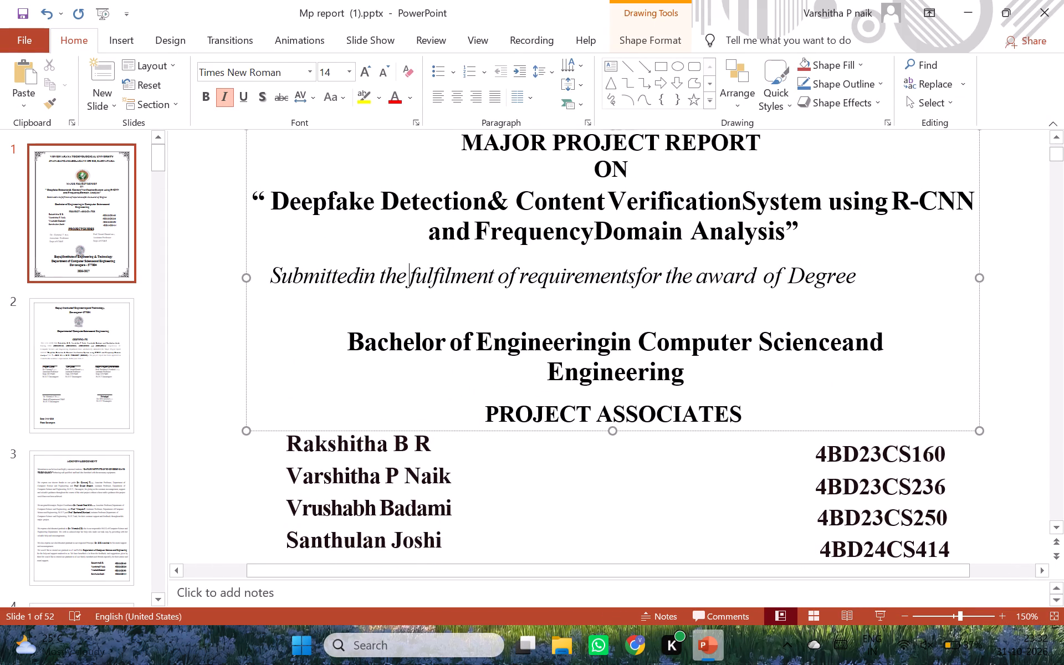
Insert the missing spaces in "Submitted in" and "requirements for" in the submission line on slide 1.
{"action": "left_click", "coordinate": [362, 273]}
{"action": "key", "text": "Left"}
{"action": "key", "text": "space"}
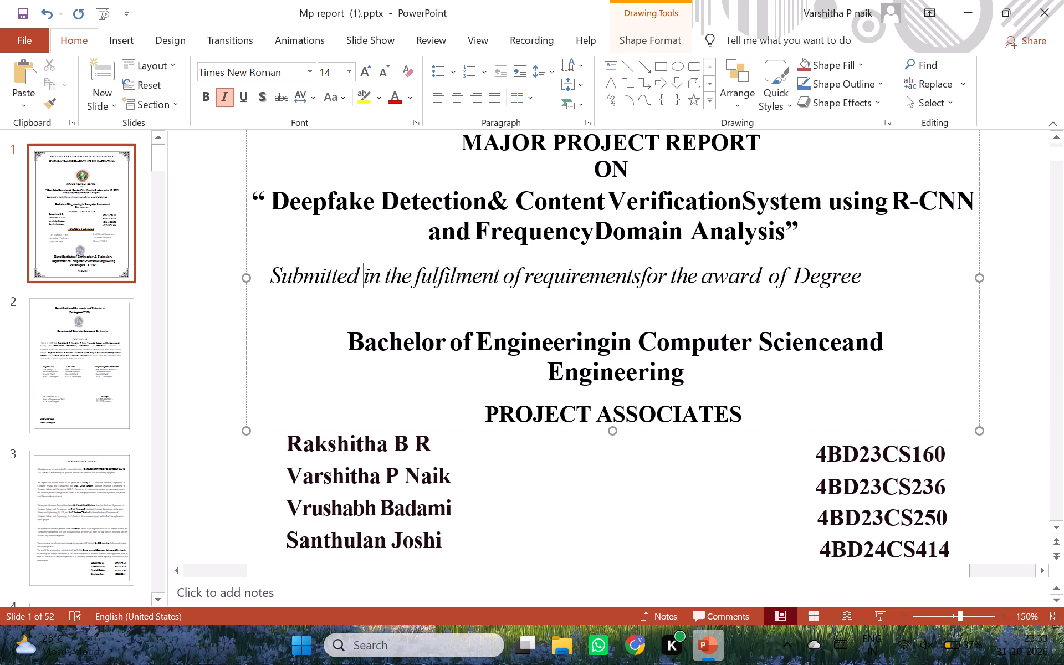
{"action": "left_click", "coordinate": [643, 270]}
{"action": "key", "text": "space"}
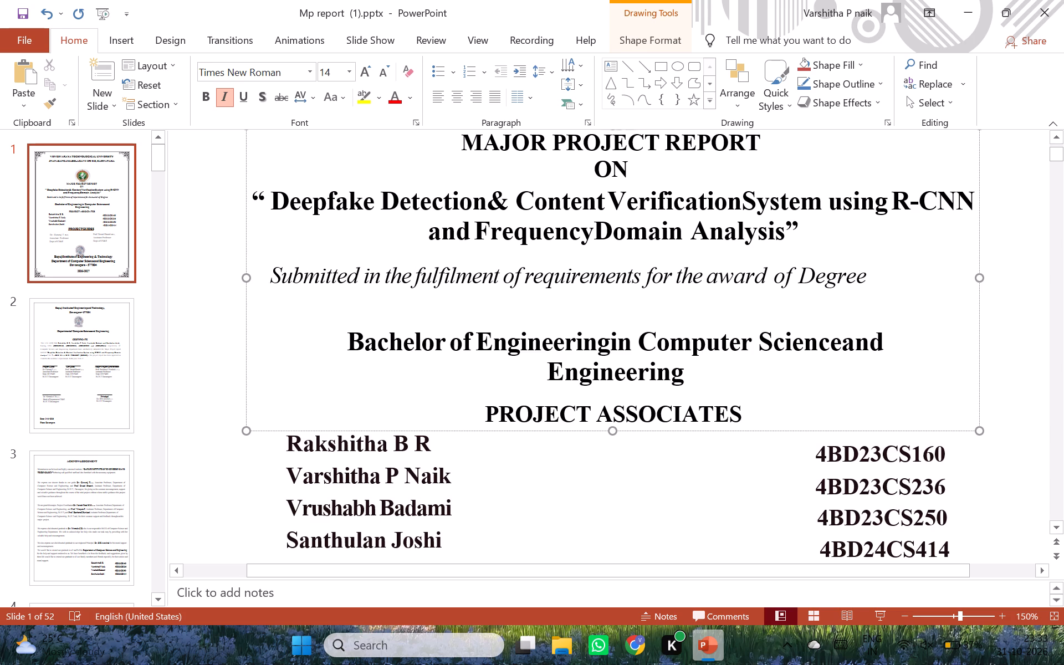
Shift the submission line on slide 1 towards the page centre with nine leading spaces.
{"action": "left_click", "coordinate": [277, 269]}
{"action": "key", "text": "Left"}
{"action": "key", "text": "space"}
{"action": "key", "text": "space"}
{"action": "key", "text": "space"}
{"action": "key", "text": "space"}
{"action": "key", "text": "space"}
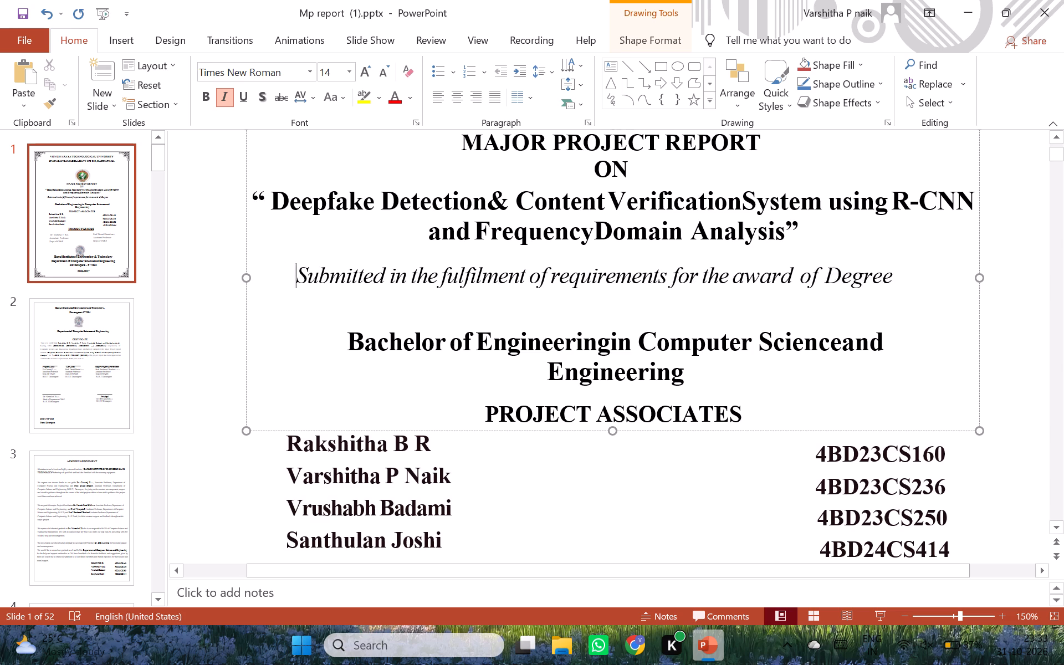
{"action": "key", "text": "space"}
{"action": "key", "text": "space"}
{"action": "key", "text": "space"}
{"action": "key", "text": "space"}
Remove the extra leading space before the last student's registration number on slide 1.
{"action": "scroll", "coordinate": [578, 385], "scroll_direction": "down", "scroll_amount": 2}
{"action": "left_click", "coordinate": [848, 497]}
{"action": "left_click", "coordinate": [822, 505]}
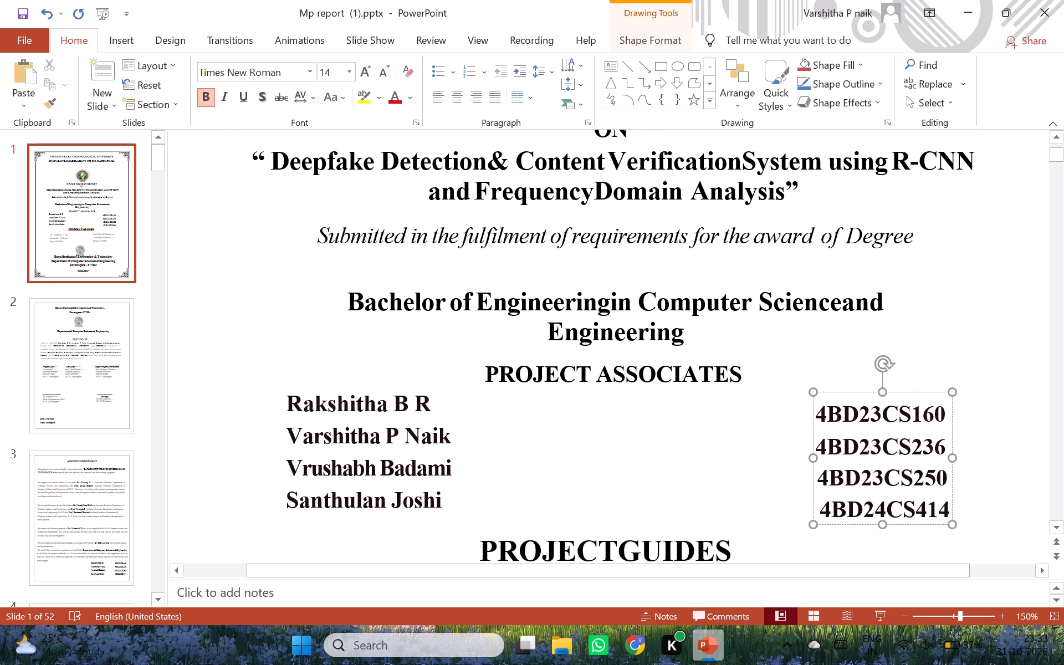
{"action": "key", "text": "BackSpace"}
Move the text box with the institute name, department, Davanagere and 2026-2027 slightly down on slide 1, clear of the emblem.
{"action": "scroll", "coordinate": [629, 434], "scroll_direction": "down", "scroll_amount": 7}
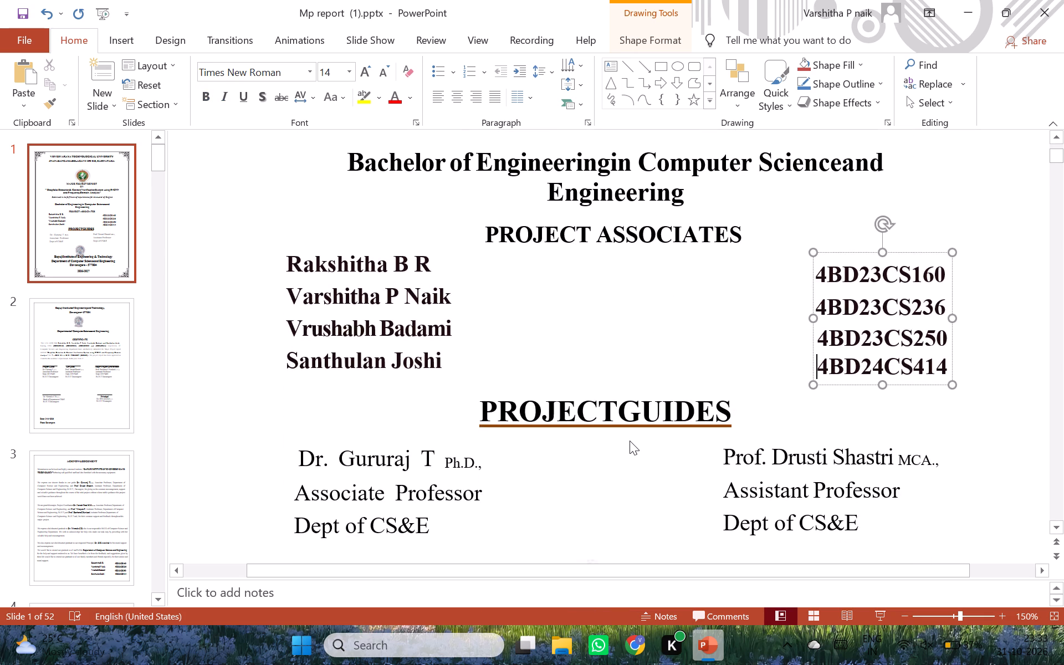
{"action": "scroll", "coordinate": [630, 441], "scroll_direction": "down", "scroll_amount": 14}
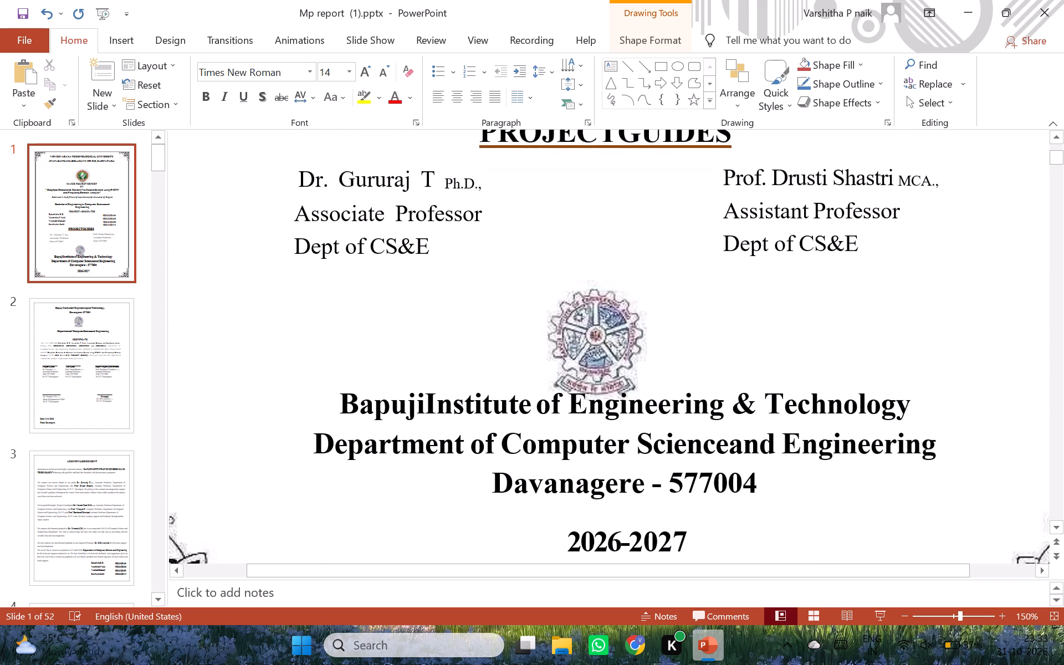
{"action": "scroll", "coordinate": [630, 440], "scroll_direction": "down", "scroll_amount": 3}
{"action": "left_click", "coordinate": [618, 405]}
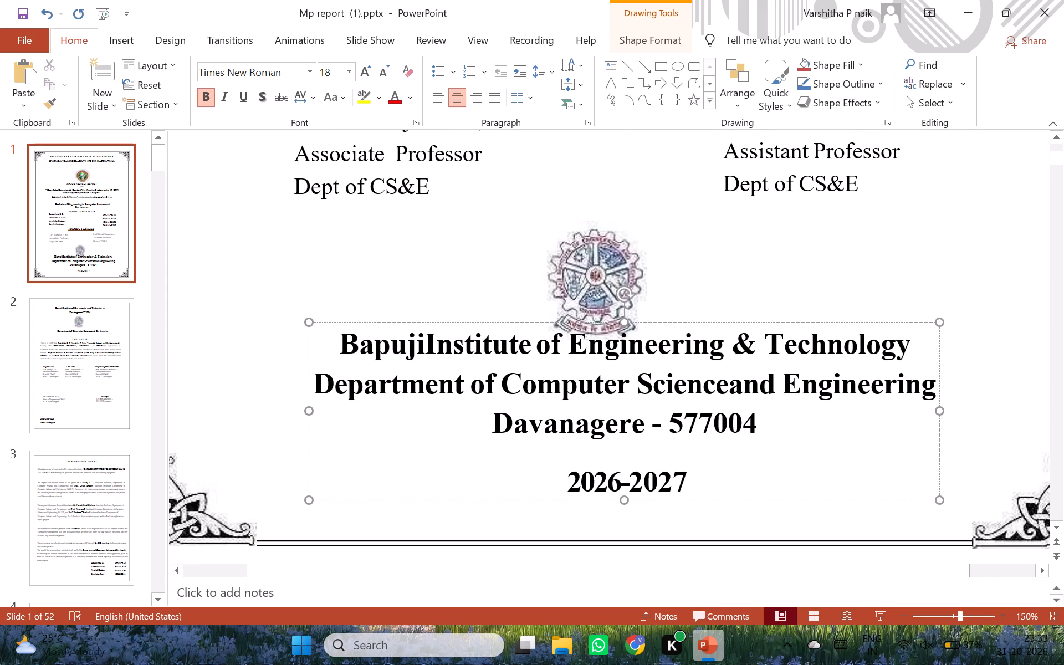
{"action": "left_click", "coordinate": [689, 497]}
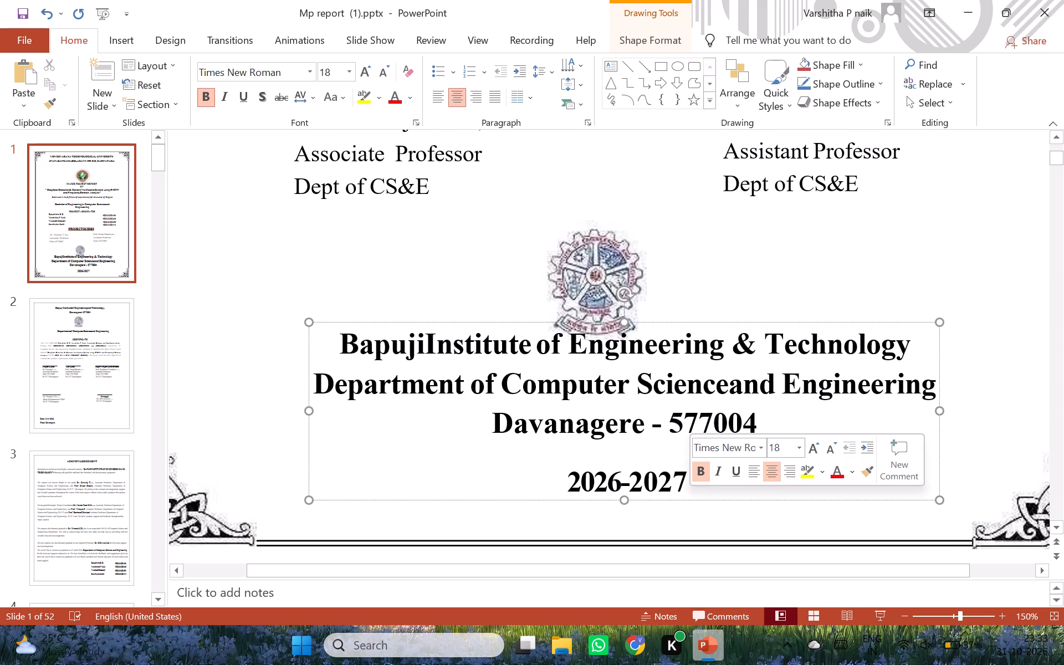
{"action": "left_click_drag", "start_coordinate": [690, 502], "coordinate": [693, 515]}
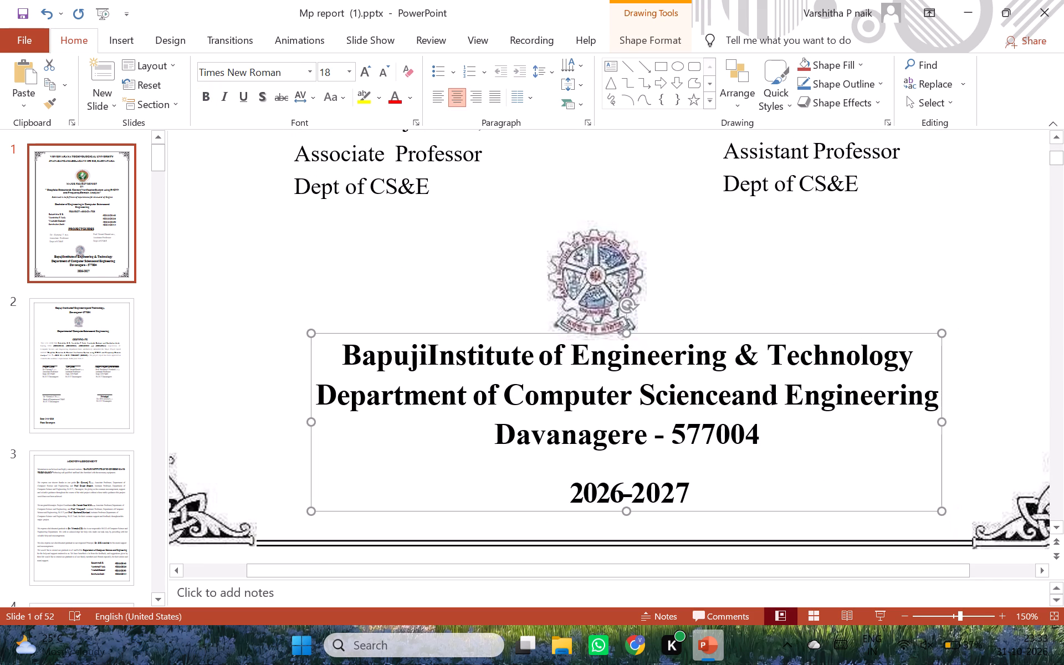
Justify all the text in the abstract's text box on slide 6.
{"action": "left_click", "coordinate": [74, 355]}
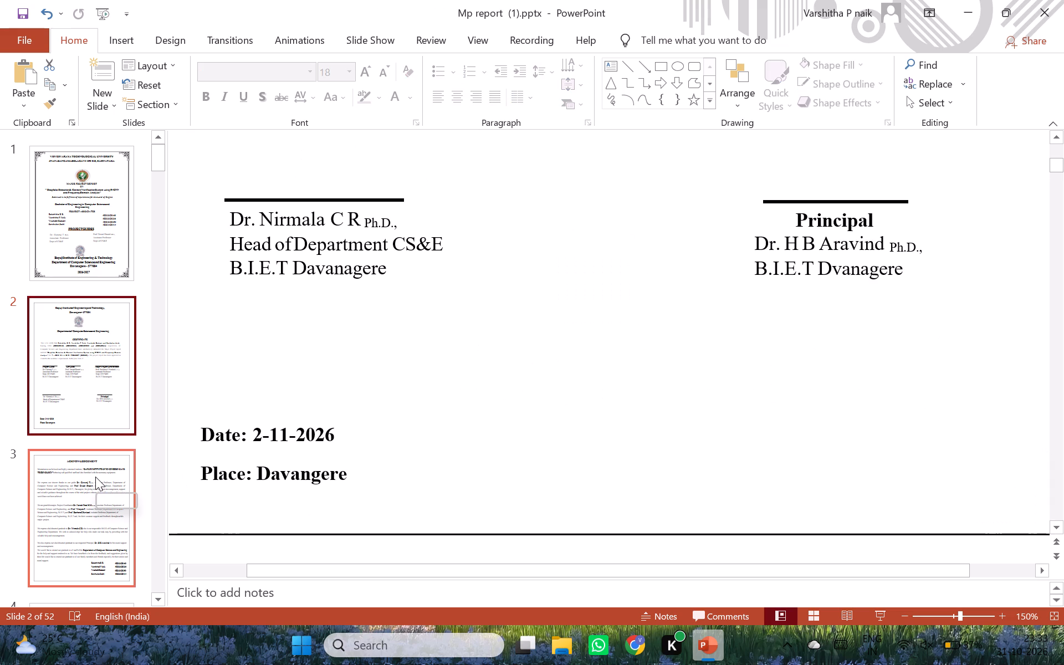
{"action": "left_click", "coordinate": [96, 476]}
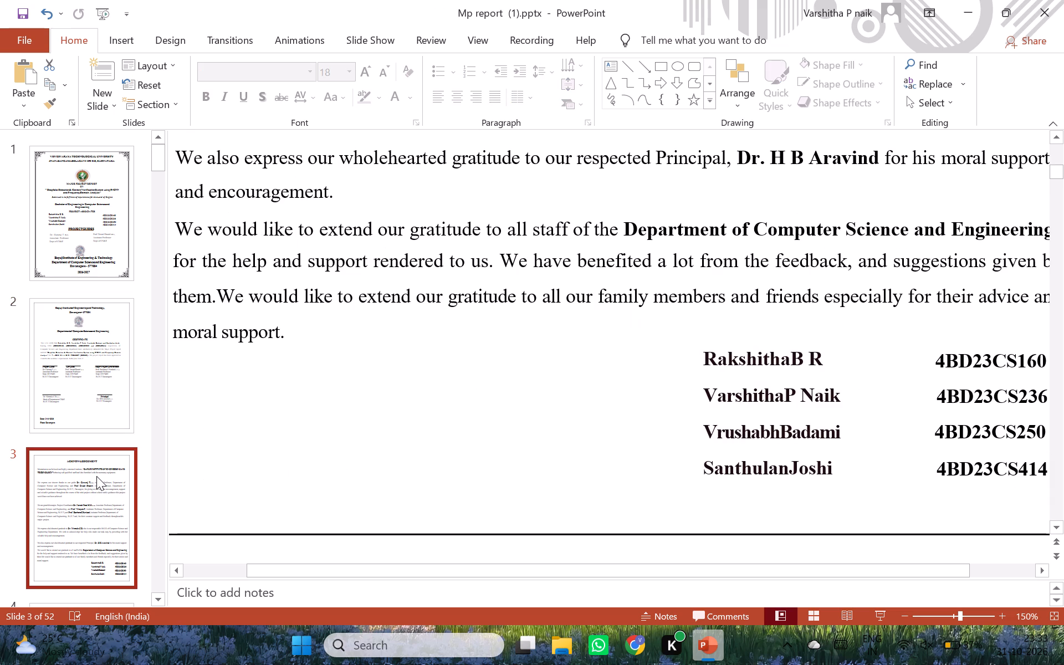
{"action": "scroll", "coordinate": [580, 424], "scroll_direction": "down", "scroll_amount": 3, "text": "ctrl"}
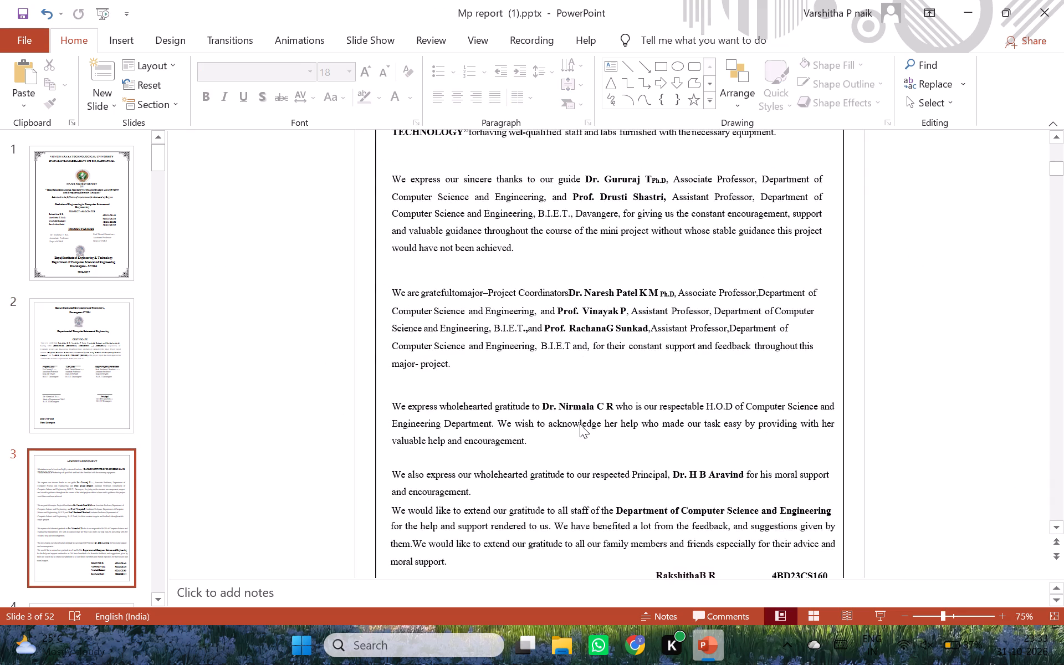
{"action": "scroll", "coordinate": [580, 424], "scroll_direction": "down", "scroll_amount": 1, "text": "ctrl"}
{"action": "scroll", "coordinate": [60, 438], "scroll_direction": "down", "scroll_amount": 11}
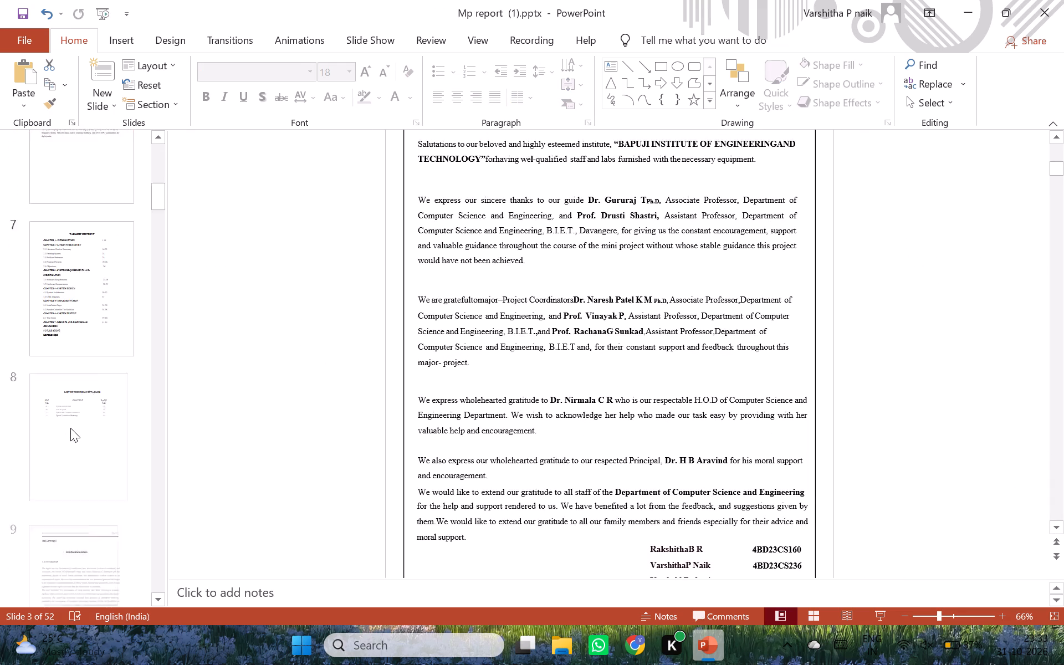
{"action": "scroll", "coordinate": [69, 387], "scroll_direction": "up", "scroll_amount": 3}
{"action": "left_click", "coordinate": [68, 321]}
{"action": "left_click", "coordinate": [570, 275]}
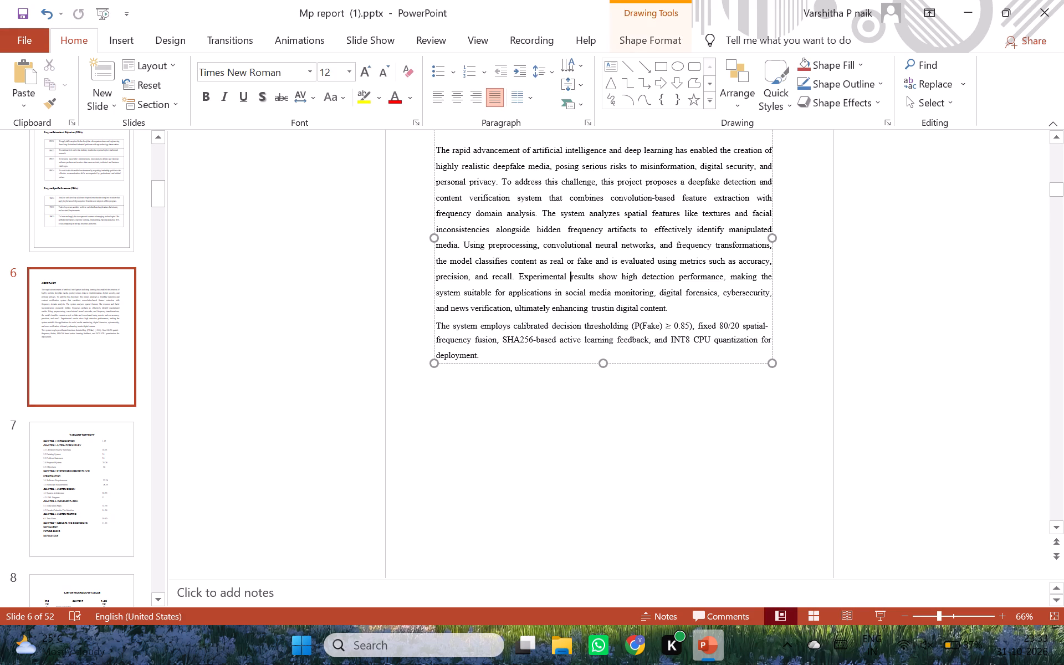
{"action": "key", "text": "ctrl+a"}
{"action": "scroll", "coordinate": [586, 331], "scroll_direction": "up", "scroll_amount": 2}
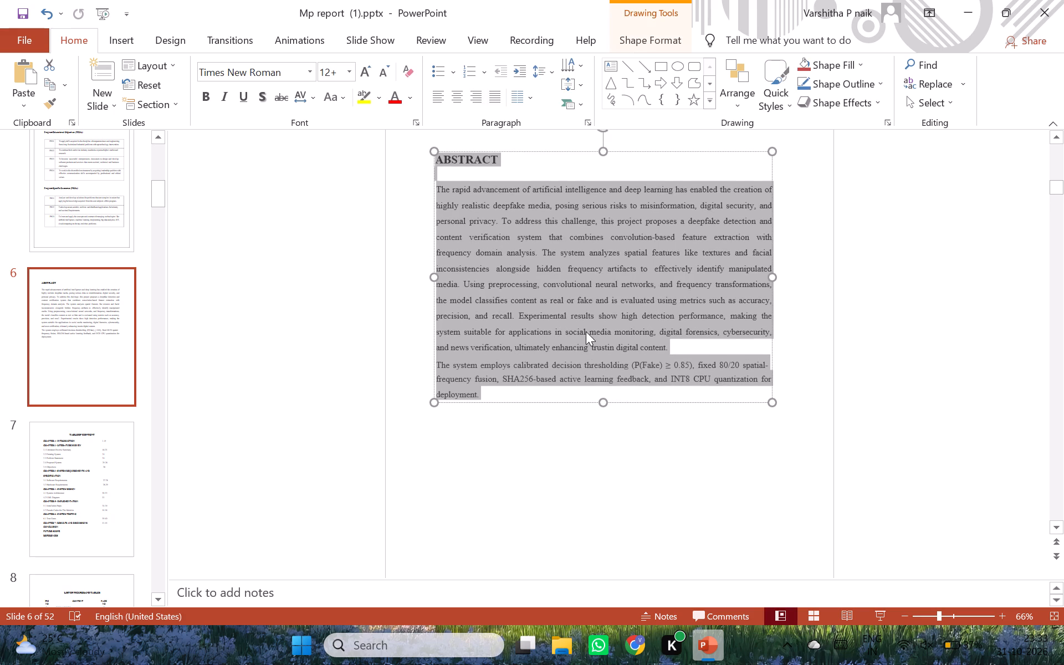
{"action": "left_click", "coordinate": [498, 99]}
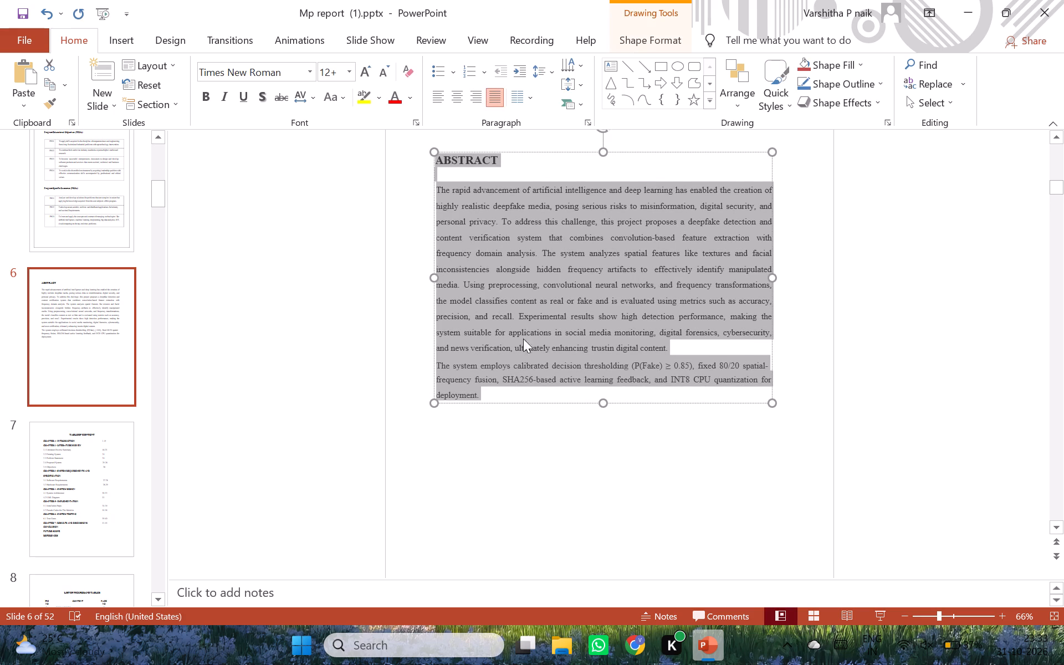
{"action": "left_click", "coordinate": [512, 432]}
Set the page-number cells from Chapter 1 down to Future Scope to justified alignment in the contents table on slide 7.
{"action": "left_click", "coordinate": [88, 455]}
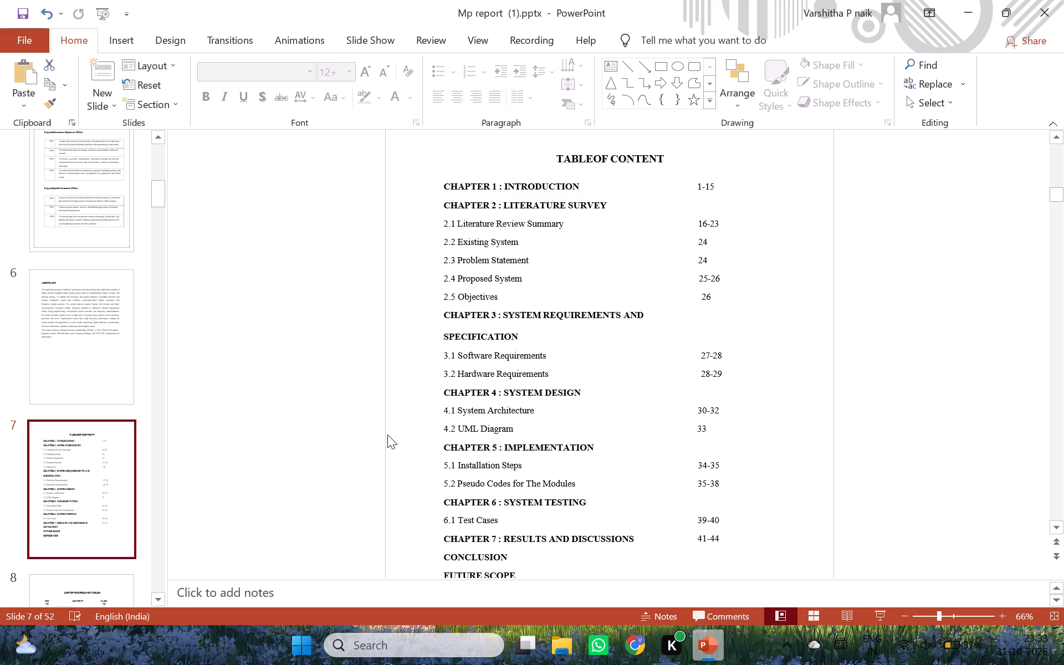
{"action": "left_click", "coordinate": [676, 387]}
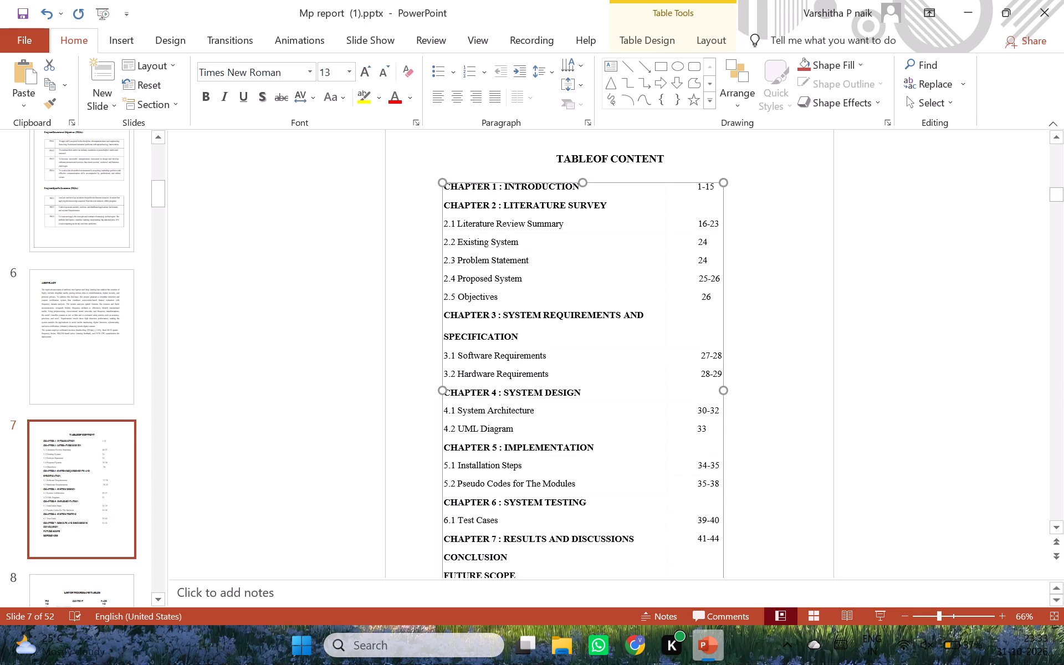
{"action": "left_click", "coordinate": [694, 188]}
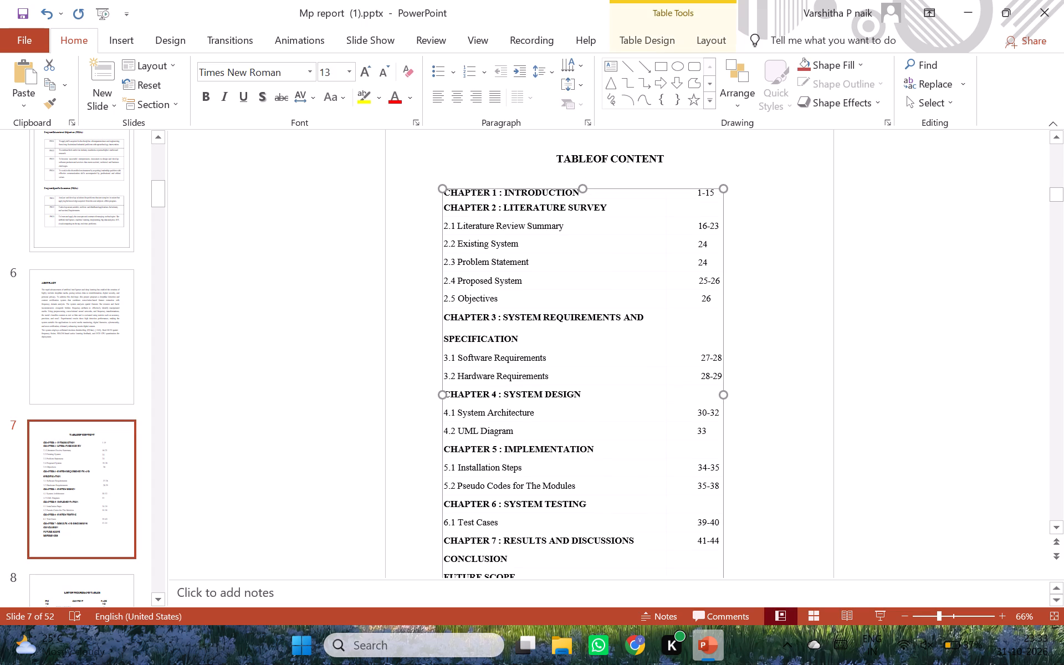
{"action": "key", "text": "ctrl+z"}
{"action": "left_click_drag", "start_coordinate": [691, 194], "coordinate": [714, 524]}
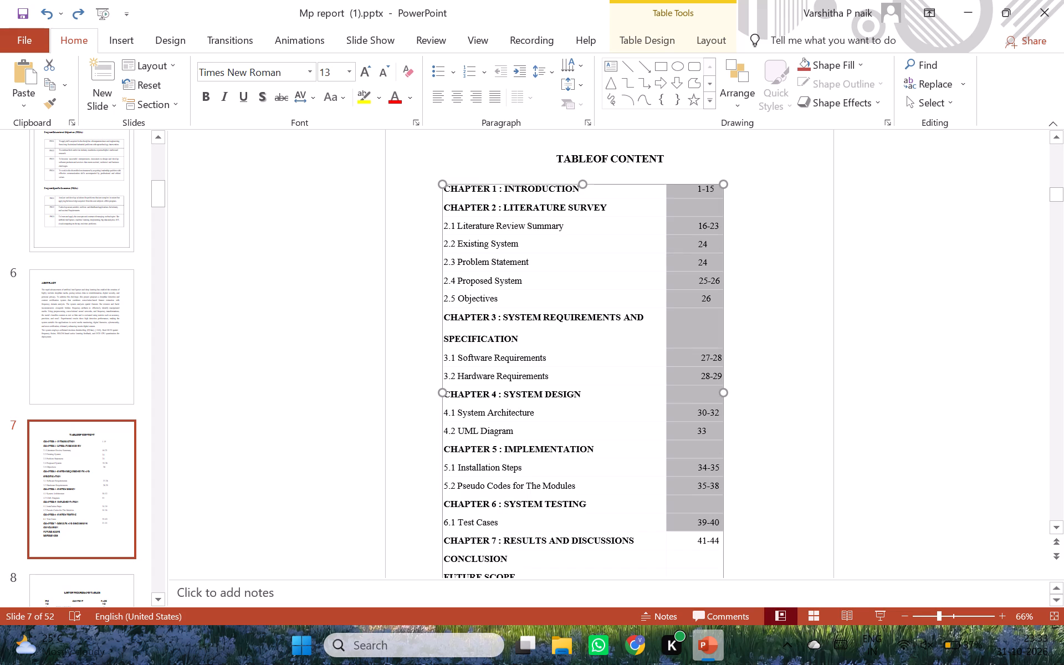
{"action": "left_click_drag", "start_coordinate": [714, 524], "coordinate": [714, 580]}
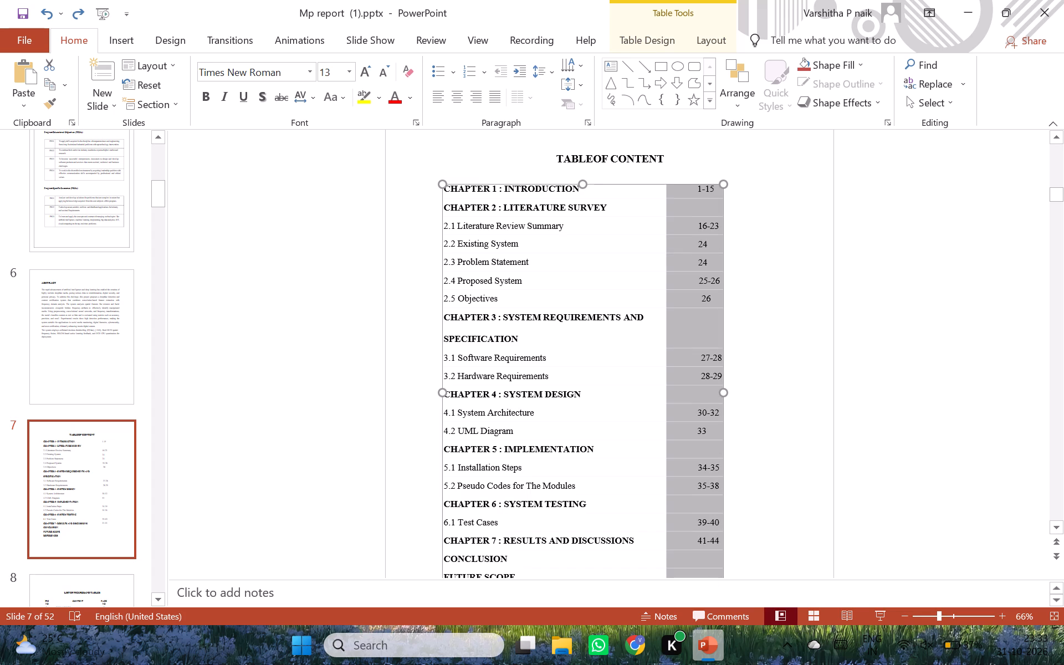
{"action": "scroll", "coordinate": [627, 378], "scroll_direction": "down", "scroll_amount": 2}
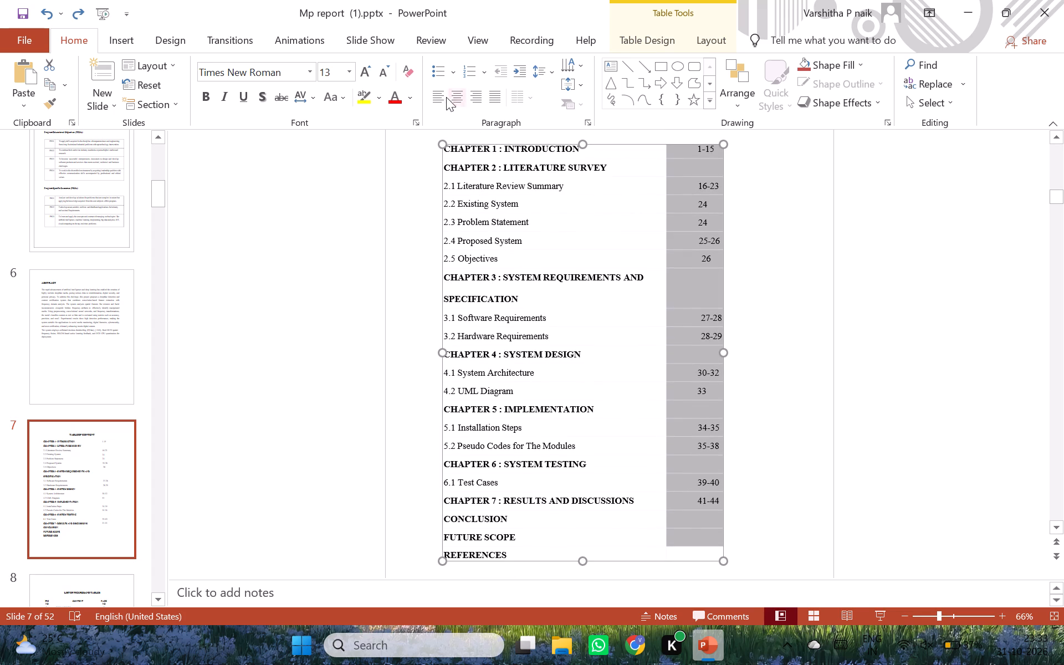
{"action": "left_click", "coordinate": [437, 96]}
{"action": "left_click", "coordinate": [451, 97]}
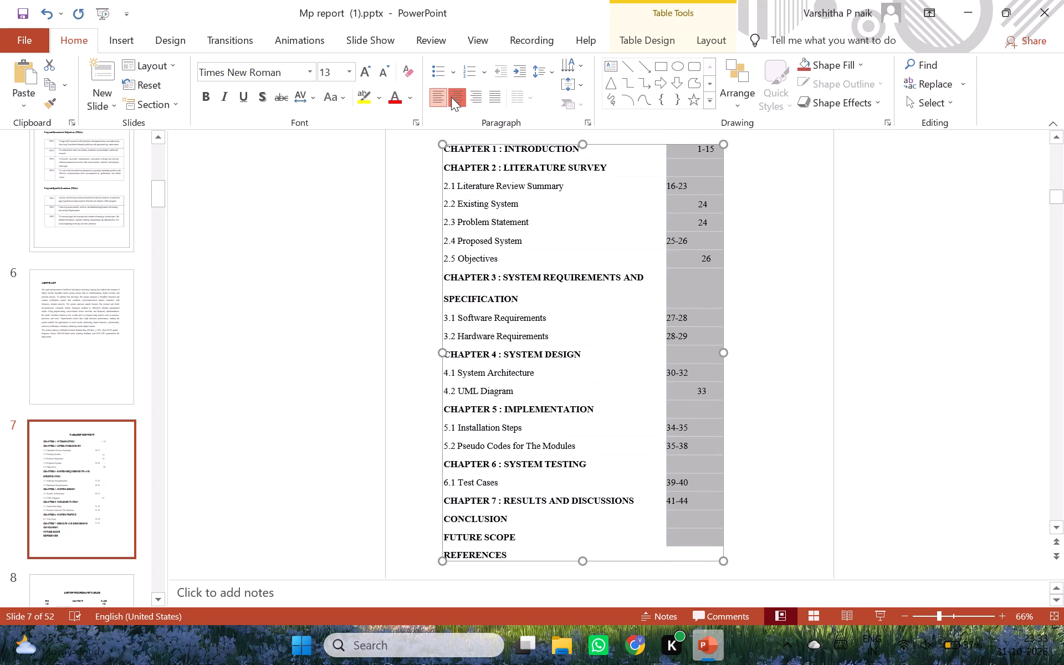
{"action": "left_click", "coordinate": [472, 97]}
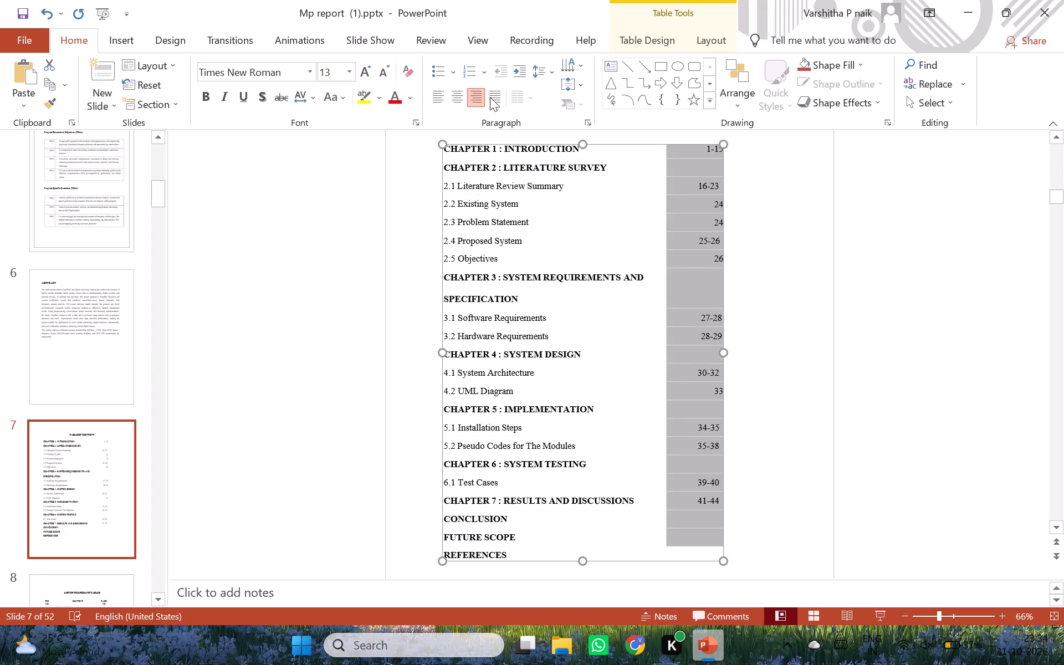
{"action": "left_click", "coordinate": [490, 97]}
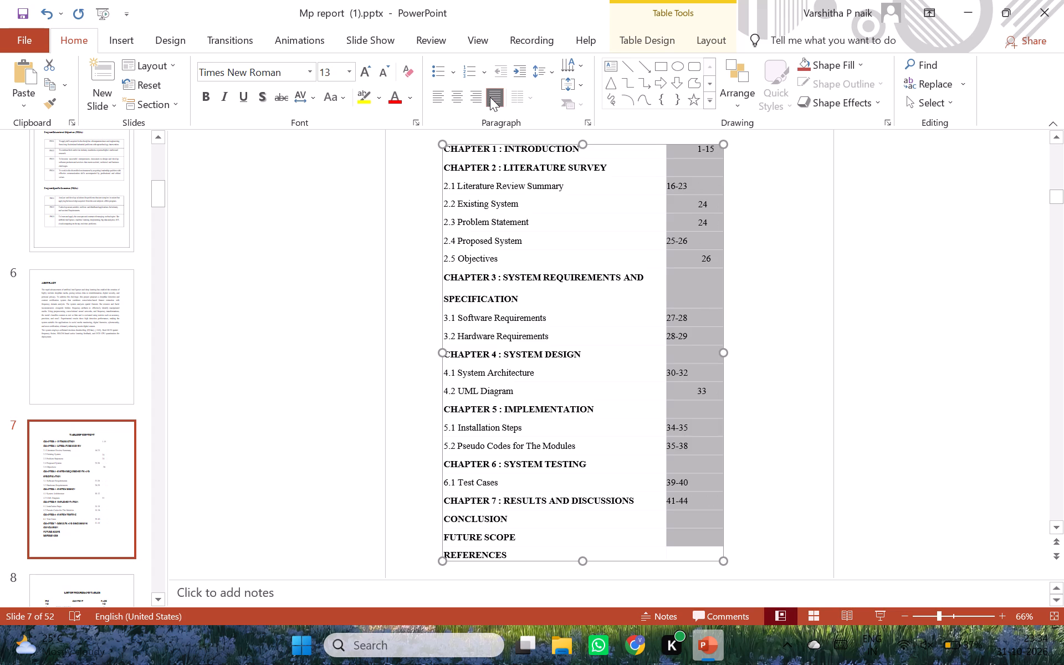
{"action": "left_click", "coordinate": [806, 233]}
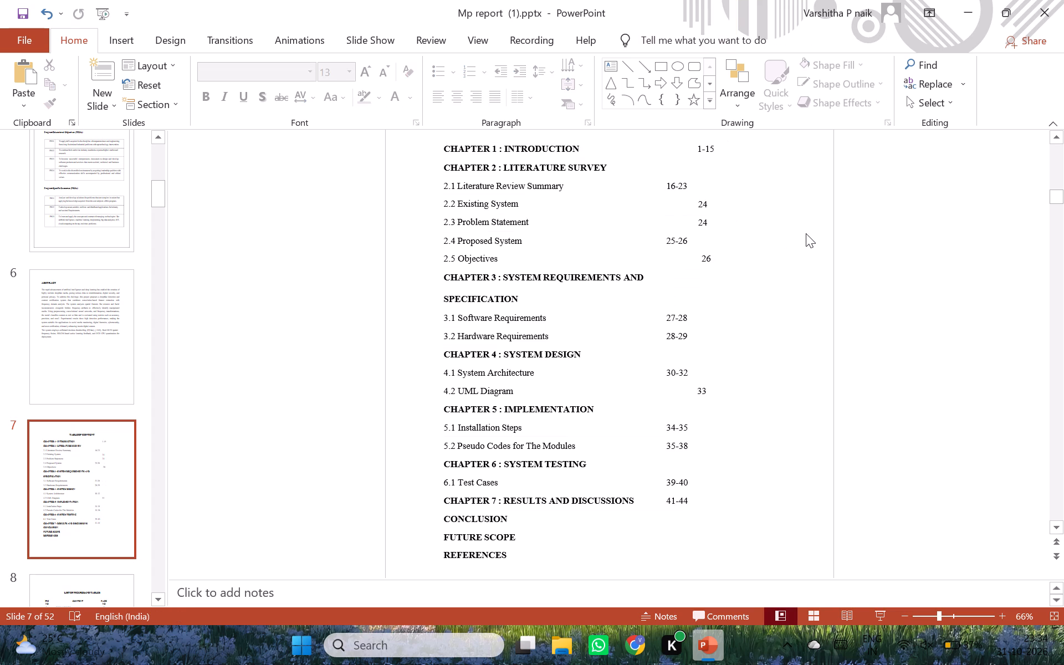
Shift the page range 16-23 for Literature Review Summary under 1-15 with 14 leading spaces in the slide 7 contents table.
{"action": "scroll", "coordinate": [730, 245], "scroll_direction": "up", "scroll_amount": 1, "text": "ctrl"}
{"action": "scroll", "coordinate": [715, 237], "scroll_direction": "up", "scroll_amount": 2}
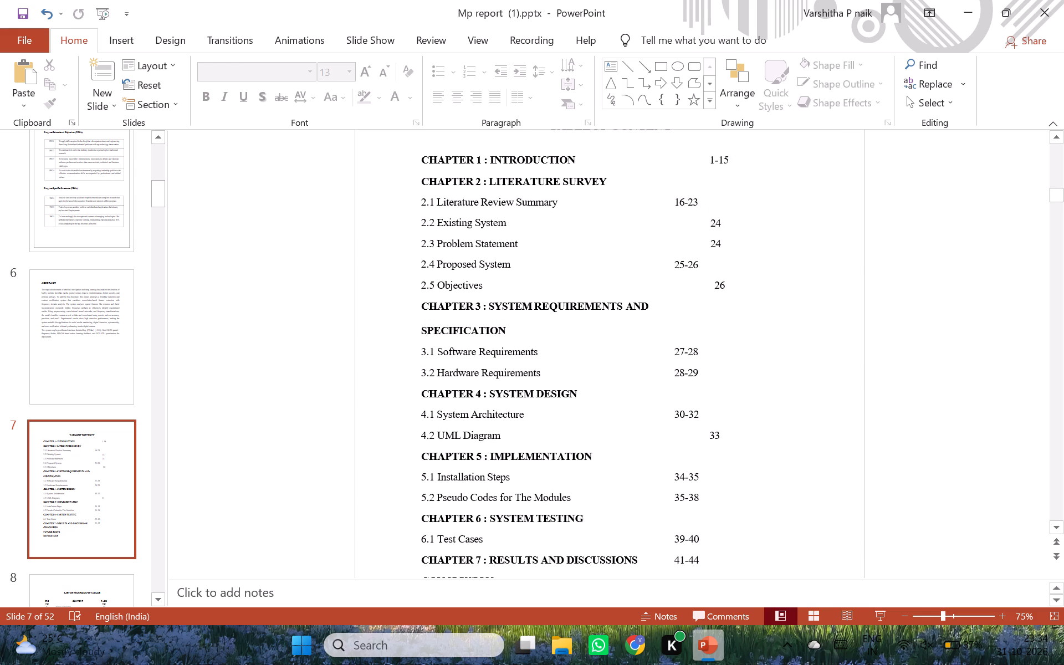
{"action": "left_click", "coordinate": [677, 198]}
{"action": "left_click", "coordinate": [676, 198]}
{"action": "left_click", "coordinate": [678, 201]}
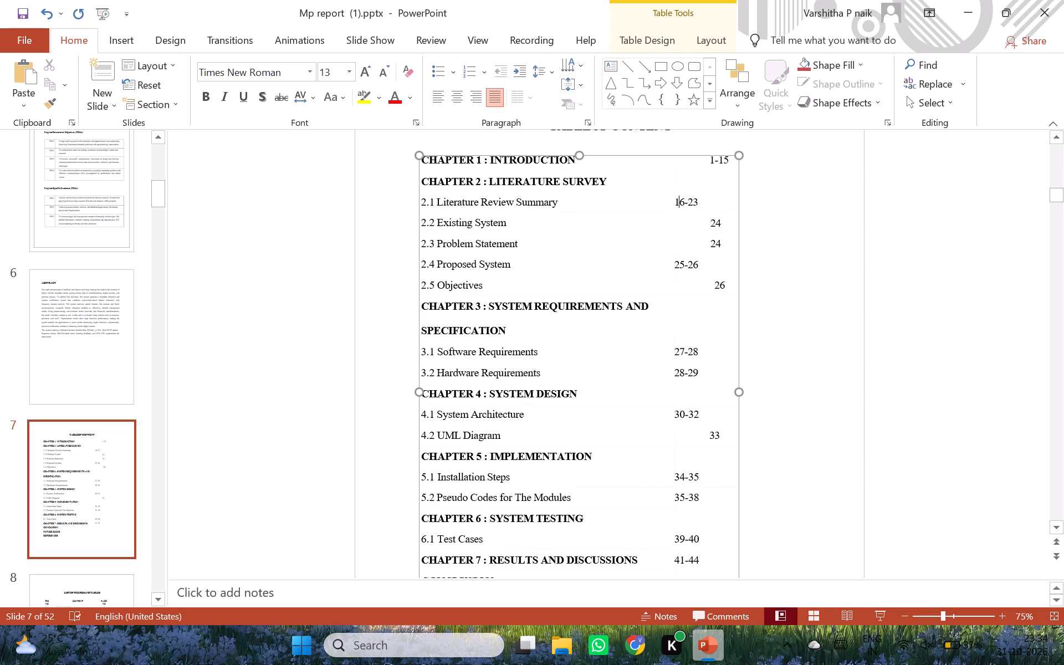
{"action": "key", "text": "Left"}
{"action": "key", "text": "space"}
{"action": "key", "text": "space"}
{"action": "key", "text": "space"}
{"action": "key", "text": "space"}
{"action": "key", "text": "space"}
{"action": "key", "text": "space"}
{"action": "key", "text": "space"}
{"action": "key", "text": "space"}
{"action": "key", "text": "space"}
{"action": "key", "text": "space"}
{"action": "key", "text": "space"}
{"action": "key", "text": "space"}
{"action": "key", "text": "space"}
{"action": "scroll", "coordinate": [699, 255], "scroll_direction": "up", "scroll_amount": 2, "text": "ctrl"}
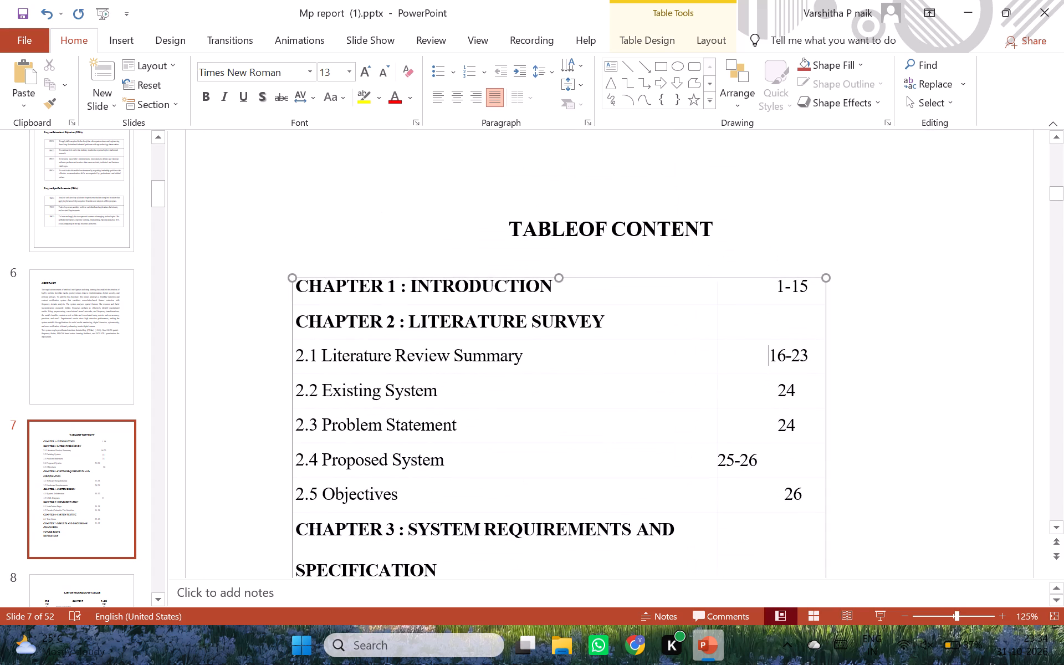
{"action": "key", "text": "space"}
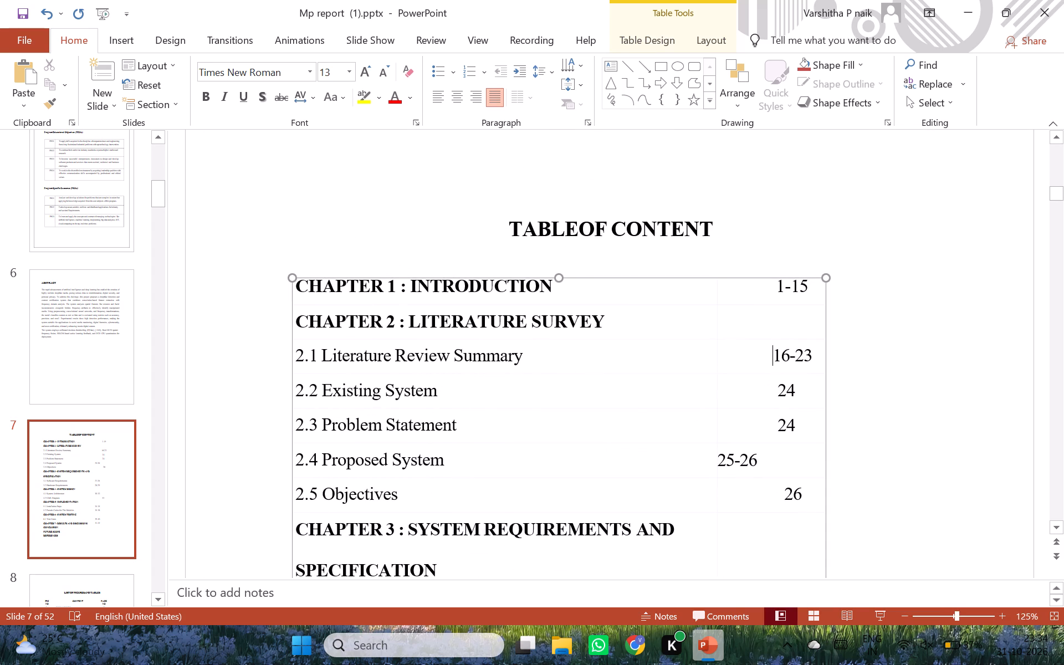
Add leading spaces before the page range 25-26 for Proposed System to line it up with 16-23.
{"action": "left_click", "coordinate": [719, 457]}
{"action": "key", "text": "space"}
{"action": "key", "text": "space"}
{"action": "key", "text": "space"}
{"action": "key", "text": "space"}
{"action": "key", "text": "space"}
{"action": "key", "text": "space"}
{"action": "key", "text": "space"}
{"action": "key", "text": "space"}
{"action": "key", "text": "space"}
{"action": "key", "text": "space"}
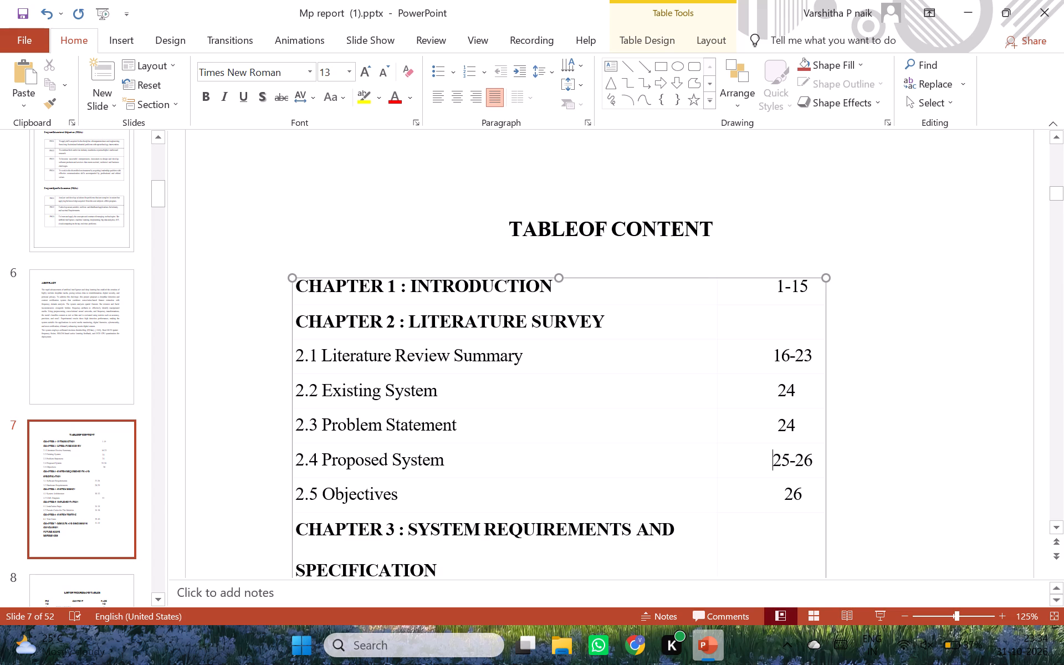
{"action": "key", "text": "space"}
{"action": "key", "text": "BackSpace"}
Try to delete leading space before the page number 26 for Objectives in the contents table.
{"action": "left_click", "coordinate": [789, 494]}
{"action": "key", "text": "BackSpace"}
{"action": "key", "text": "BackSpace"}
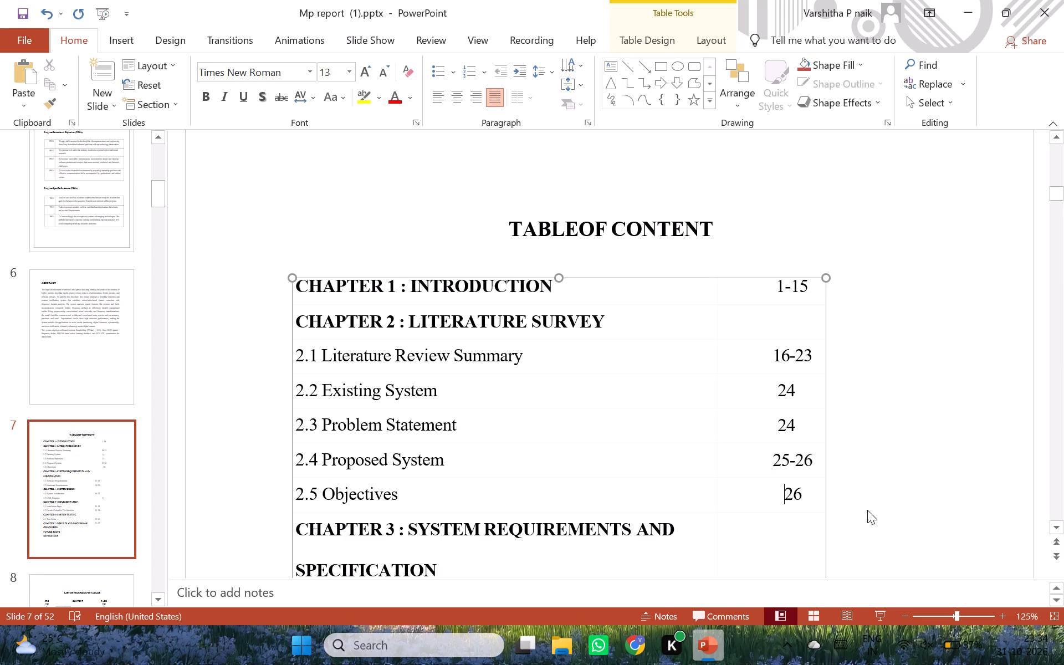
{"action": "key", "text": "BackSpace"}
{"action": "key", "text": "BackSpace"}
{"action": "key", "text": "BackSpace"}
Shift the page range 27-28 for Software Requirements into line with the numbers above using 13 leading spaces.
{"action": "scroll", "coordinate": [805, 492], "scroll_direction": "down", "scroll_amount": 5}
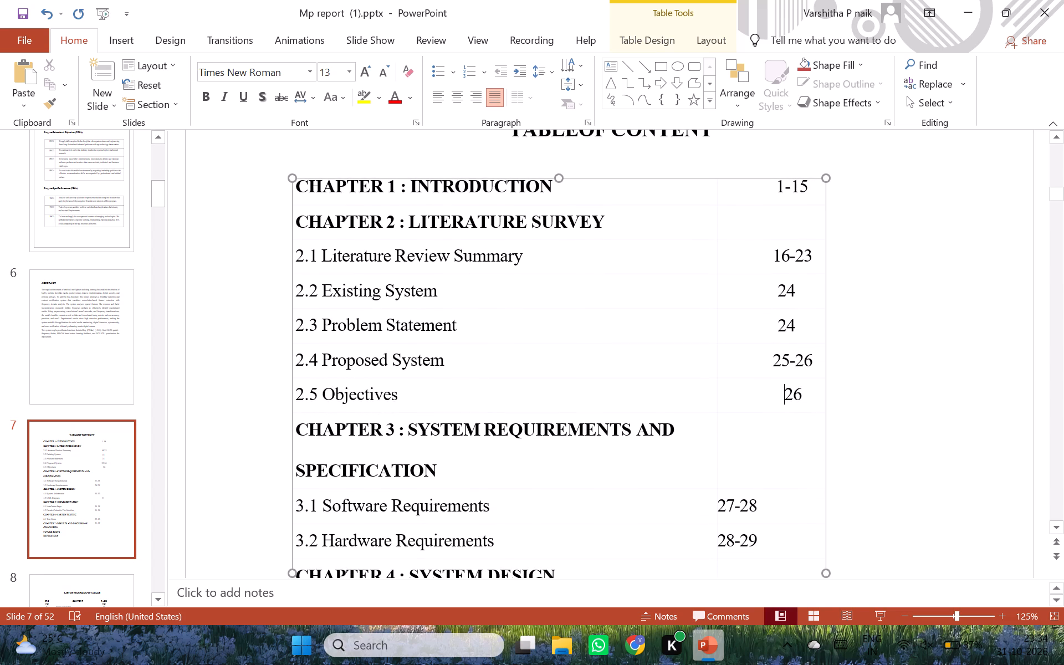
{"action": "left_click", "coordinate": [718, 505]}
{"action": "key", "text": "space"}
{"action": "key", "text": "space"}
{"action": "key", "text": "space"}
{"action": "key", "text": "space"}
{"action": "key", "text": "space"}
{"action": "key", "text": "space"}
{"action": "key", "text": "space"}
{"action": "key", "text": "space"}
{"action": "key", "text": "space"}
{"action": "key", "text": "space"}
{"action": "key", "text": "space"}
{"action": "key", "text": "space"}
{"action": "key", "text": "space"}
{"action": "key", "text": "space"}
{"action": "key", "text": "BackSpace"}
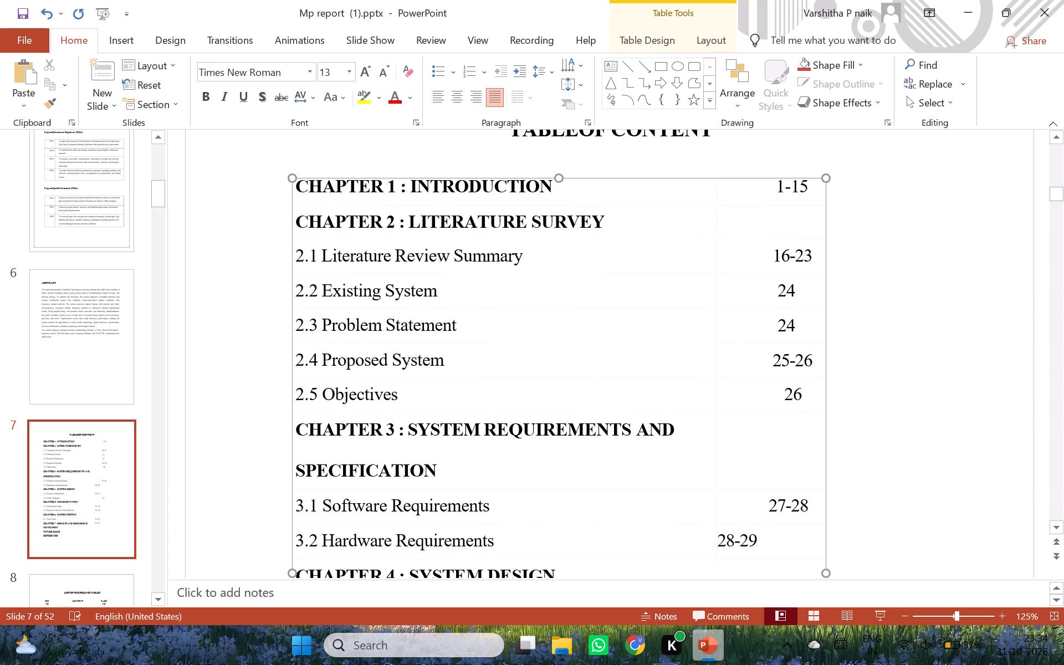
Shift the page range 28-29 for Hardware Requirements under 27-28 using 13 leading spaces.
{"action": "left_click", "coordinate": [720, 536]}
{"action": "key", "text": "space"}
{"action": "key", "text": "space"}
{"action": "key", "text": "space"}
{"action": "key", "text": "space"}
{"action": "key", "text": "space"}
{"action": "key", "text": "space"}
{"action": "key", "text": "space"}
{"action": "key", "text": "space"}
{"action": "key", "text": "space"}
{"action": "key", "text": "space"}
{"action": "key", "text": "space"}
{"action": "key", "text": "space"}
{"action": "key", "text": "space"}
{"action": "key", "text": "BackSpace"}
{"action": "key", "text": "space"}
Shift the page range 30-32 for System Architecture into line with the page numbers above using leading spaces.
{"action": "scroll", "coordinate": [797, 500], "scroll_direction": "down", "scroll_amount": 4}
{"action": "left_click", "coordinate": [723, 525]}
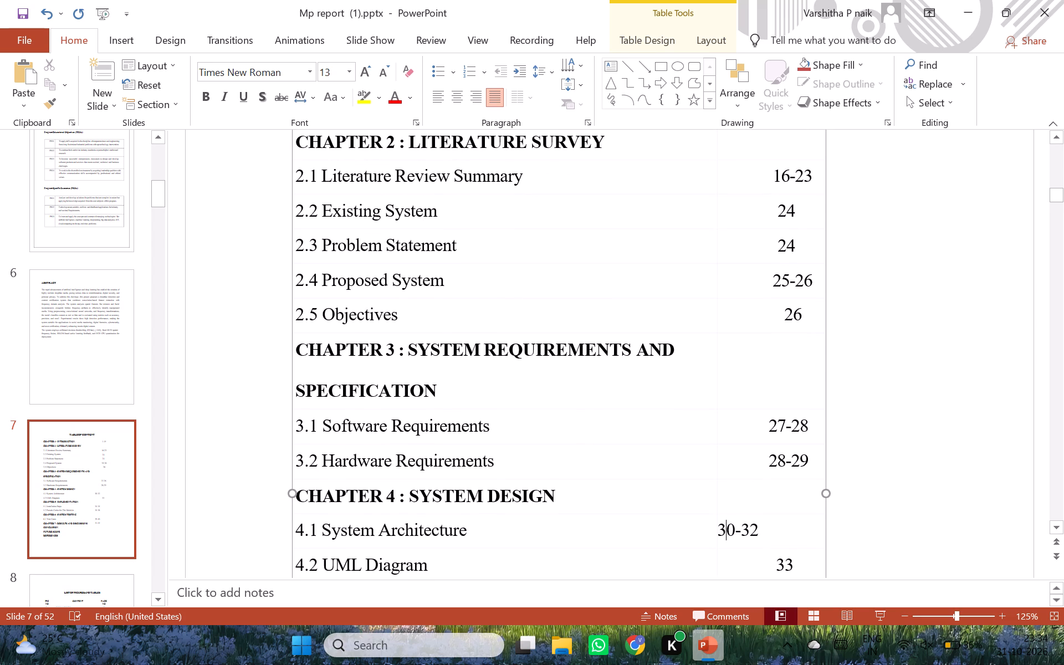
{"action": "key", "text": "Left"}
{"action": "key", "text": "space"}
{"action": "key", "text": "space"}
{"action": "key", "text": "space"}
{"action": "key", "text": "space"}
{"action": "key", "text": "space"}
{"action": "key", "text": "space"}
{"action": "key", "text": "space"}
{"action": "key", "text": "space"}
{"action": "key", "text": "space"}
Pad the page range 34-35 for Installation Steps with leading spaces until it lines up under 30-32.
{"action": "scroll", "coordinate": [868, 484], "scroll_direction": "down", "scroll_amount": 4}
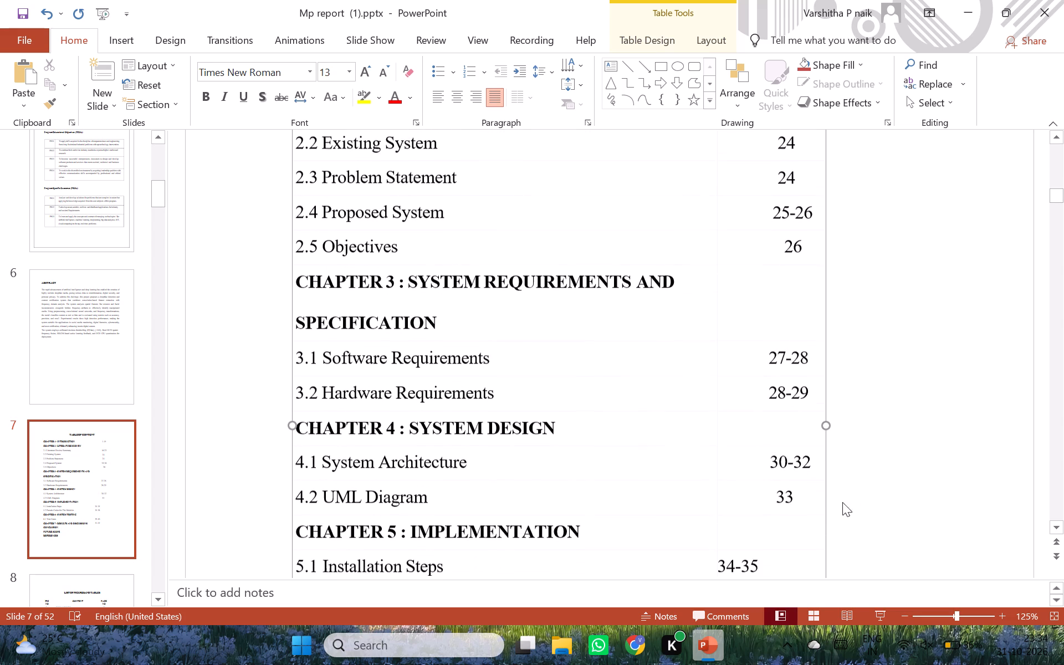
{"action": "scroll", "coordinate": [842, 502], "scroll_direction": "down", "scroll_amount": 1}
{"action": "left_click", "coordinate": [724, 525]}
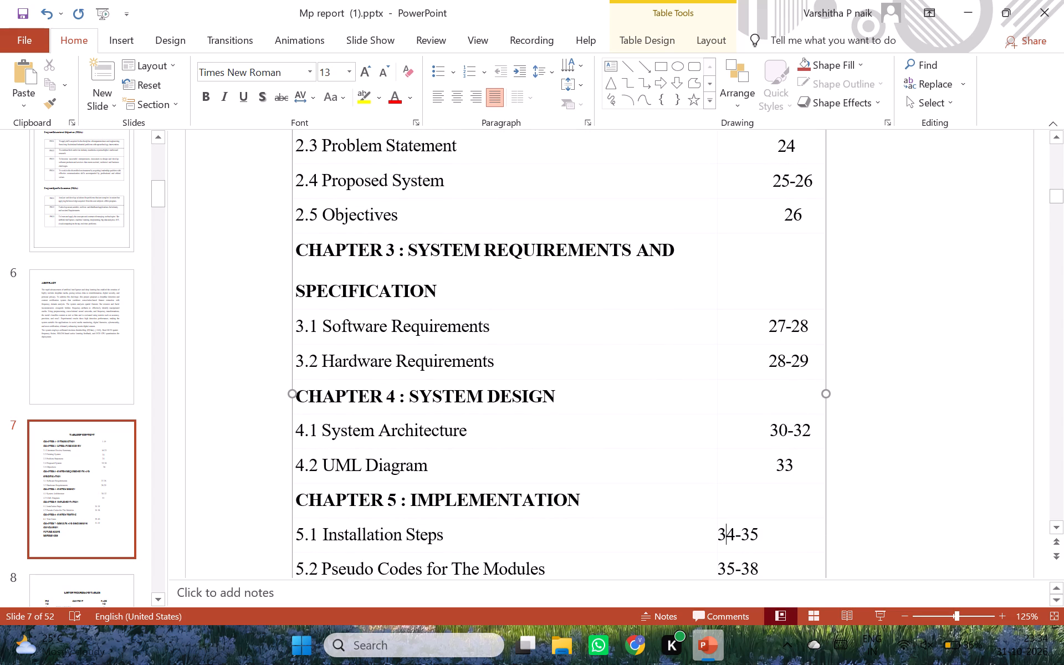
{"action": "key", "text": "Left"}
{"action": "key", "text": "space"}
{"action": "key", "text": "space"}
{"action": "key", "text": "space"}
{"action": "key", "text": "space"}
{"action": "key", "text": "space"}
{"action": "key", "text": "space"}
{"action": "key", "text": "space"}
{"action": "key", "text": "space"}
{"action": "key", "text": "space"}
{"action": "key", "text": "space"}
{"action": "key", "text": "space"}
{"action": "key", "text": "space"}
{"action": "key", "text": "space"}
{"action": "scroll", "coordinate": [731, 526], "scroll_direction": "down", "scroll_amount": 2}
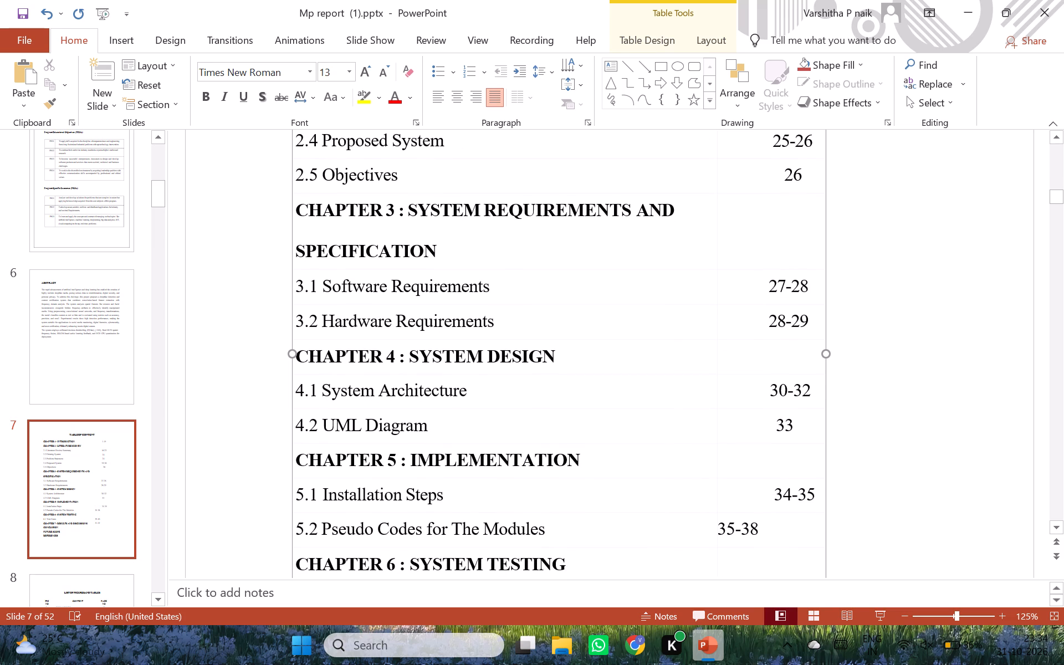
{"action": "key", "text": "BackSpace"}
Add leading spaces before the page range 35-38 for Pseudo Codes for The Modules to align it under 34-35.
{"action": "scroll", "coordinate": [797, 535], "scroll_direction": "down", "scroll_amount": 2}
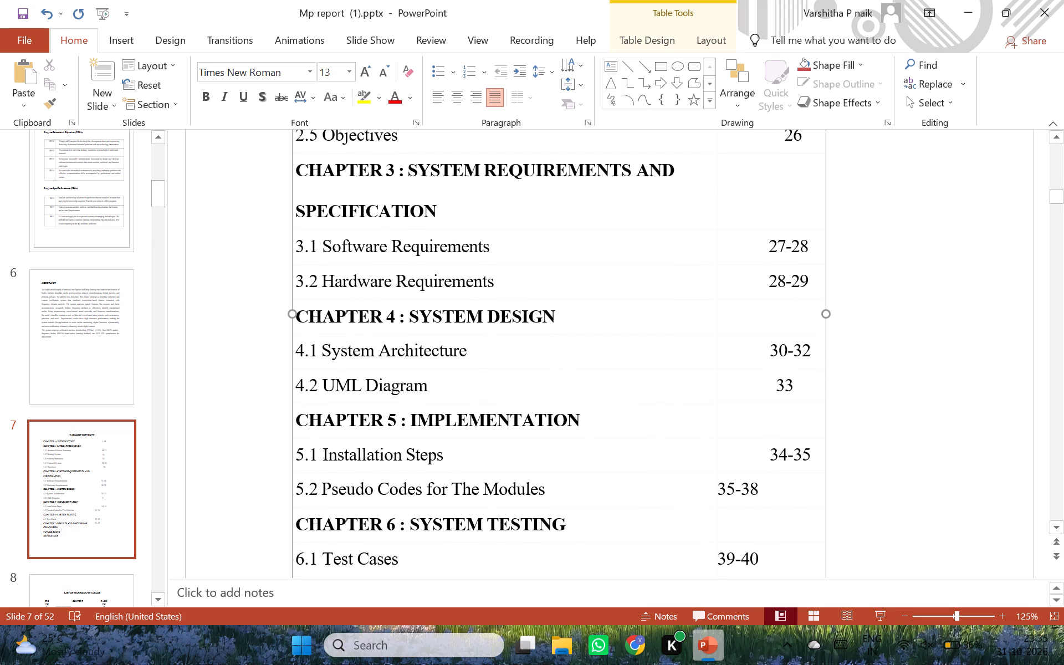
{"action": "left_click", "coordinate": [723, 488]}
{"action": "key", "text": "Left"}
{"action": "key", "text": "space"}
{"action": "key", "text": "space"}
{"action": "key", "text": "space"}
{"action": "key", "text": "space"}
{"action": "key", "text": "space"}
{"action": "key", "text": "space"}
{"action": "key", "text": "space"}
{"action": "key", "text": "space"}
{"action": "key", "text": "space"}
{"action": "key", "text": "space"}
{"action": "key", "text": "space"}
{"action": "key", "text": "space"}
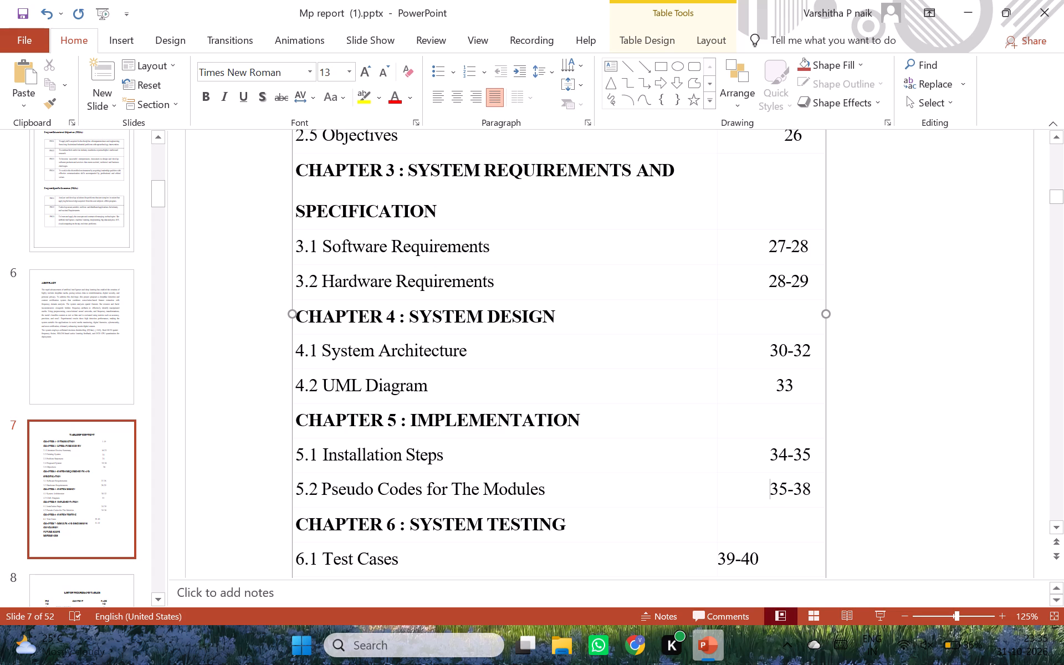
Insert leading spaces before the page range 39-40 for Test Cases to line it up with 35-38.
{"action": "left_click", "coordinate": [722, 555]}
{"action": "key", "text": "space"}
{"action": "key", "text": "space"}
{"action": "key", "text": "space"}
{"action": "key", "text": "space"}
{"action": "key", "text": "space"}
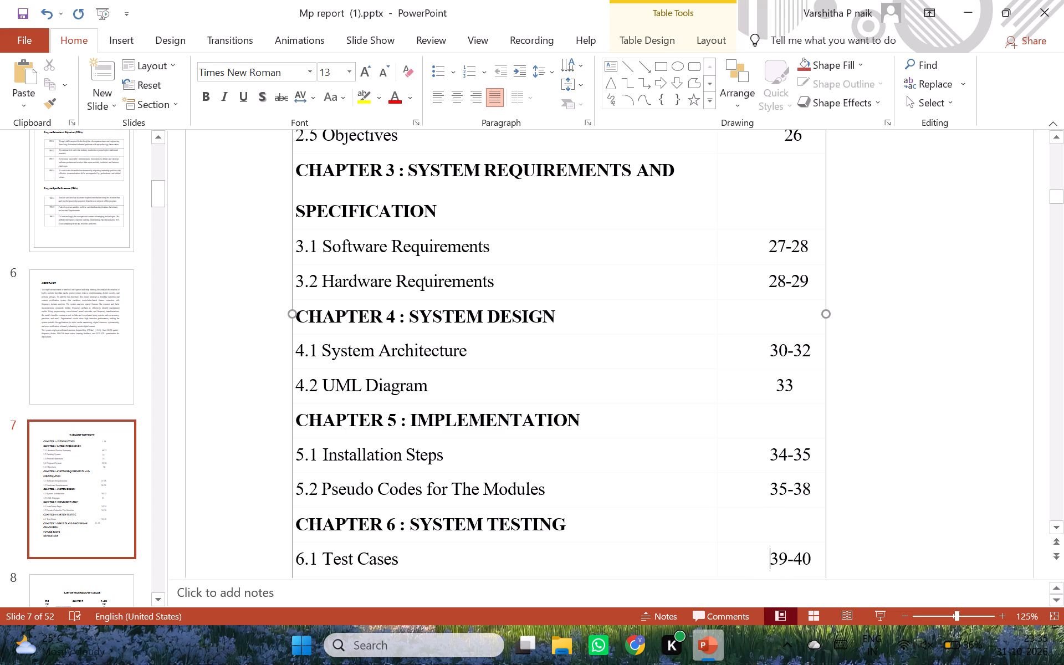
Move the page range 41-44 for Chapter 7 Results and Discussions under 39-40 using leading spaces.
{"action": "scroll", "coordinate": [775, 509], "scroll_direction": "down", "scroll_amount": 3}
{"action": "left_click", "coordinate": [722, 527]}
{"action": "key", "text": "space"}
{"action": "key", "text": "space"}
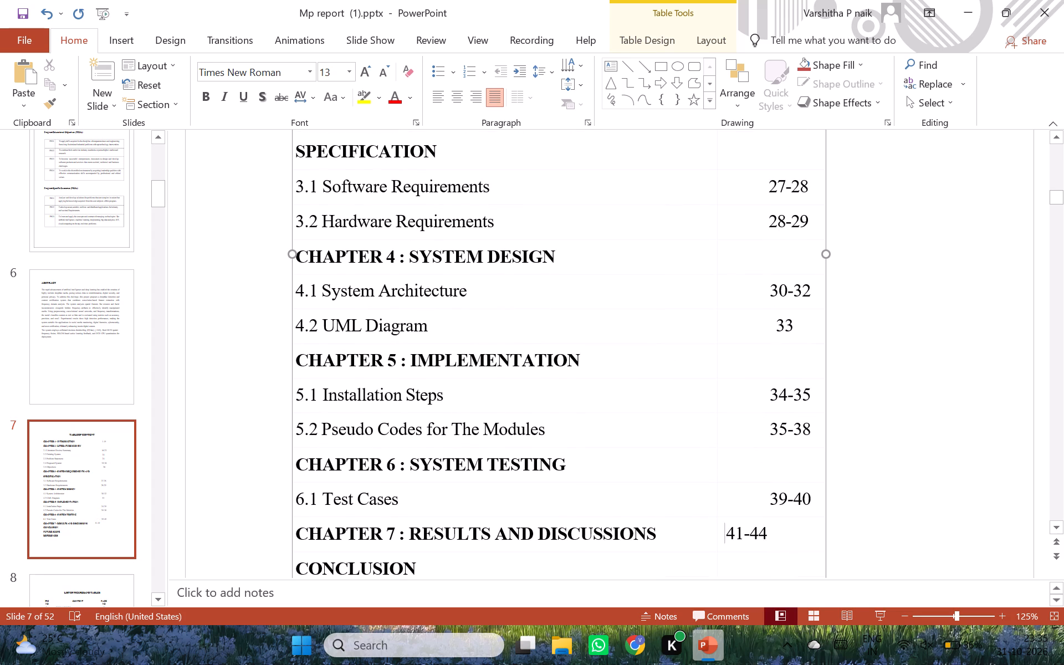
{"action": "key", "text": "space"}
{"action": "key", "text": "space"}
{"action": "key", "text": "space"}
{"action": "key", "text": "space"}
{"action": "key", "text": "space"}
{"action": "key", "text": "space"}
{"action": "key", "text": "BackSpace"}
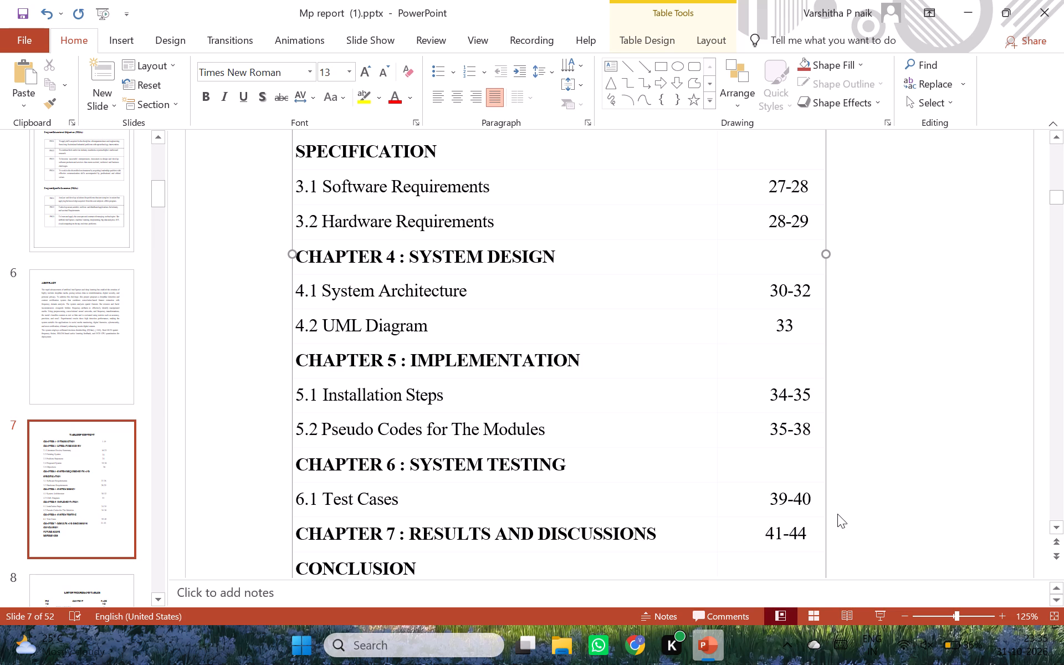
{"action": "type", "text": "c"}
{"action": "key", "text": "space"}
{"action": "key", "text": "ctrl+z"}
{"action": "key", "text": "space"}
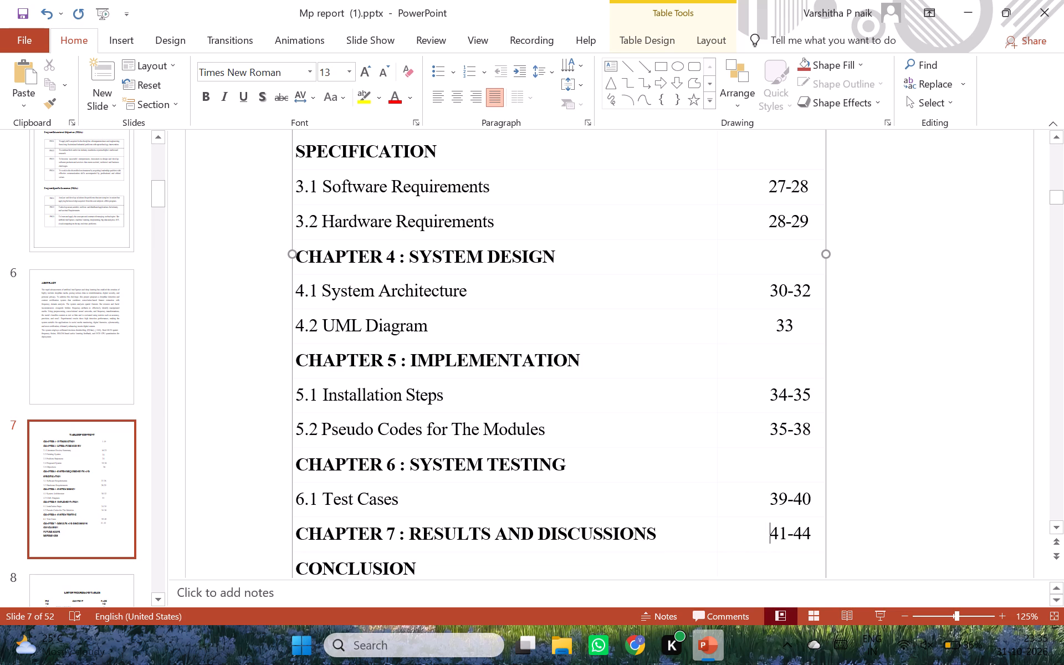
Check the page number alignment on the whole contents page and look over the list of figures and tables on slide 8.
{"action": "scroll", "coordinate": [849, 461], "scroll_direction": "down", "scroll_amount": 2, "text": "ctrl"}
{"action": "scroll", "coordinate": [806, 420], "scroll_direction": "down", "scroll_amount": 1, "text": "ctrl"}
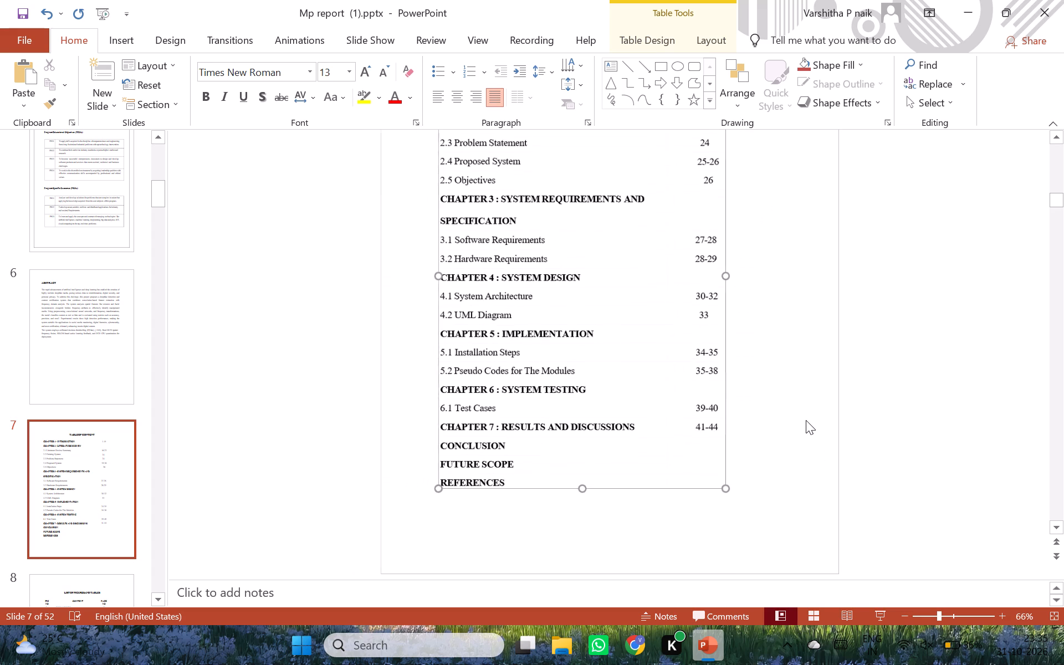
{"action": "scroll", "coordinate": [787, 421], "scroll_direction": "down", "scroll_amount": 1, "text": "ctrl"}
{"action": "left_click", "coordinate": [739, 418]}
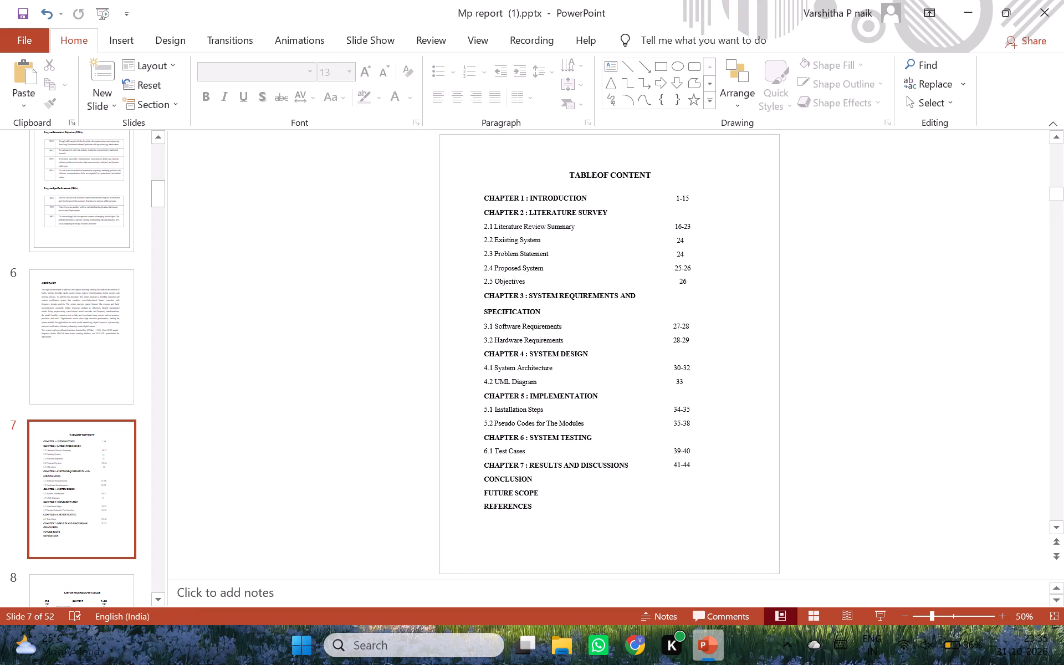
{"action": "scroll", "coordinate": [135, 498], "scroll_direction": "down", "scroll_amount": 2}
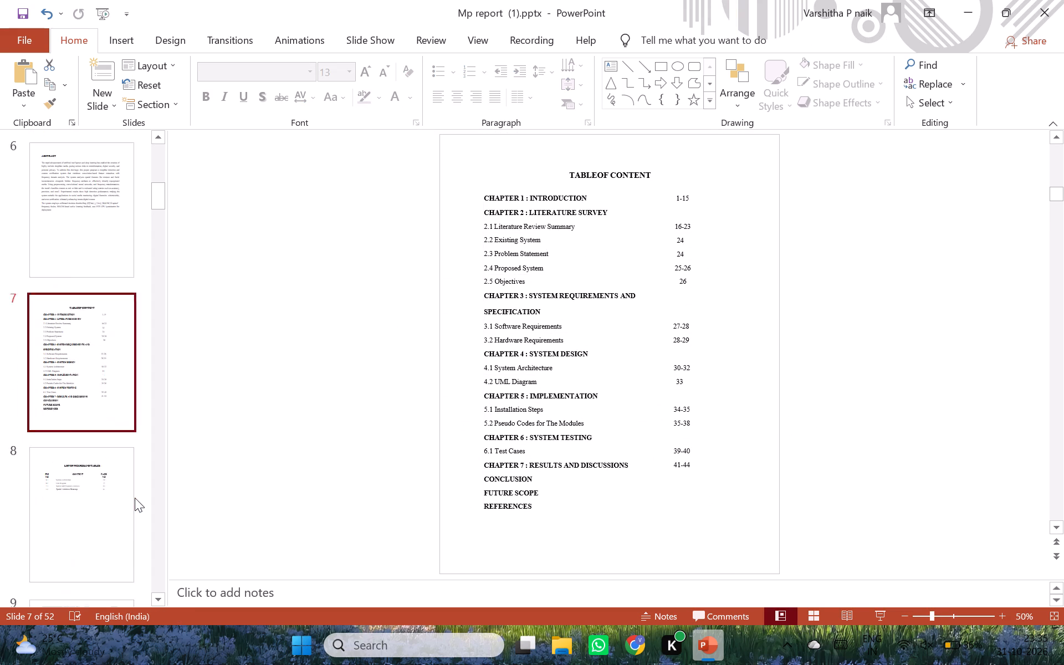
{"action": "left_click", "coordinate": [99, 504]}
{"action": "scroll", "coordinate": [104, 497], "scroll_direction": "down", "scroll_amount": 1}
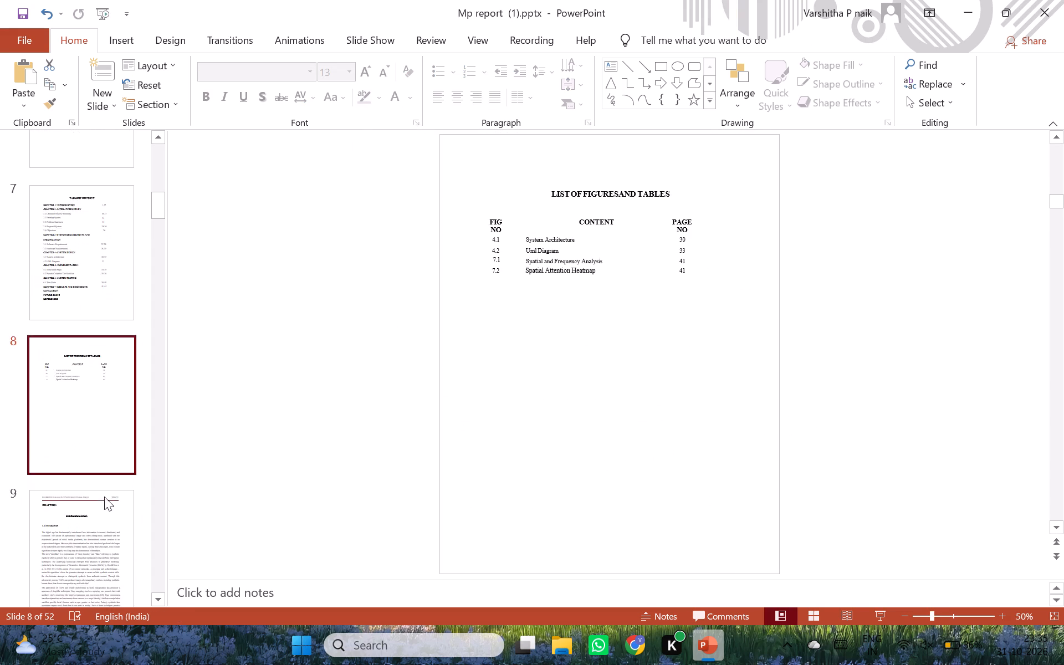
Justify the three body paragraphs under 1.1 Introduction on slide 9.
{"action": "scroll", "coordinate": [104, 497], "scroll_direction": "down", "scroll_amount": 1}
{"action": "left_click", "coordinate": [104, 497]}
{"action": "left_click", "coordinate": [548, 416]}
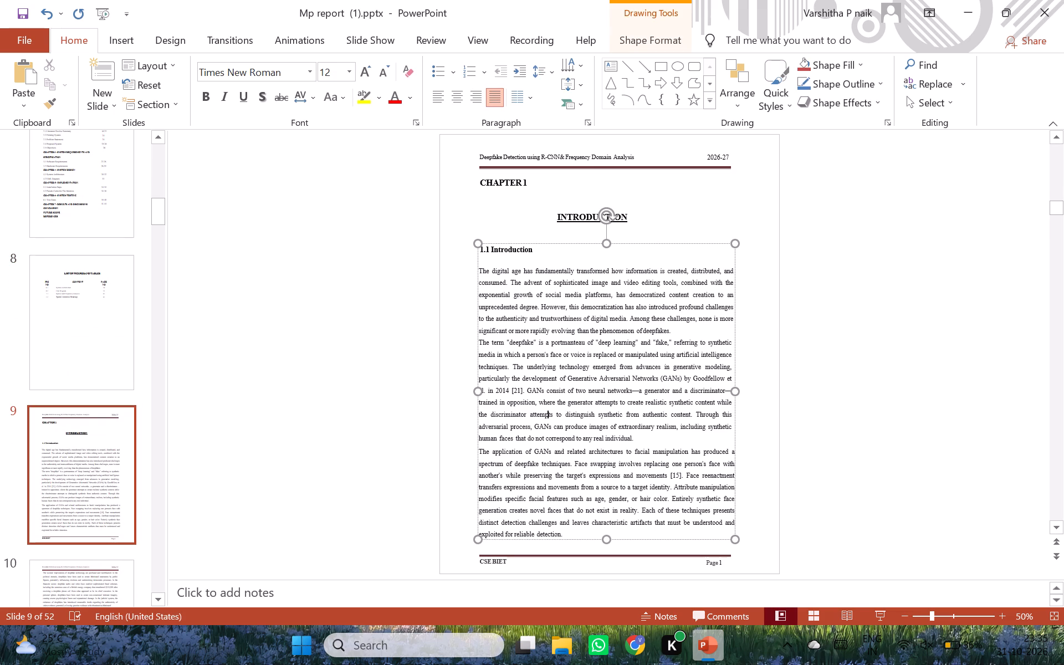
{"action": "left_click_drag", "start_coordinate": [481, 270], "coordinate": [561, 507]}
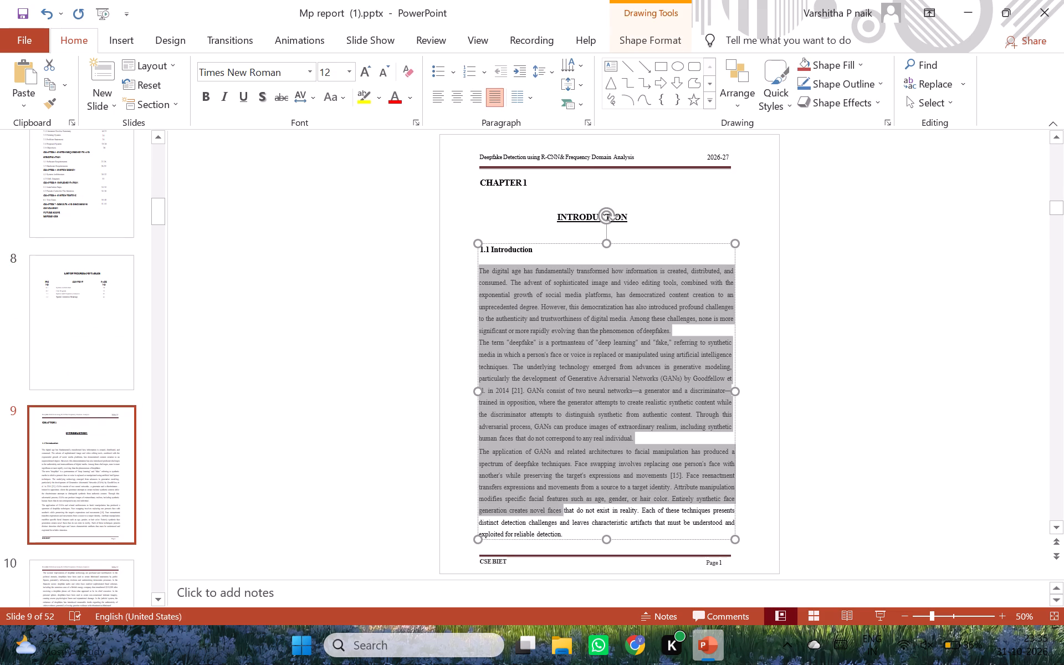
{"action": "left_click_drag", "start_coordinate": [561, 507], "coordinate": [568, 529]}
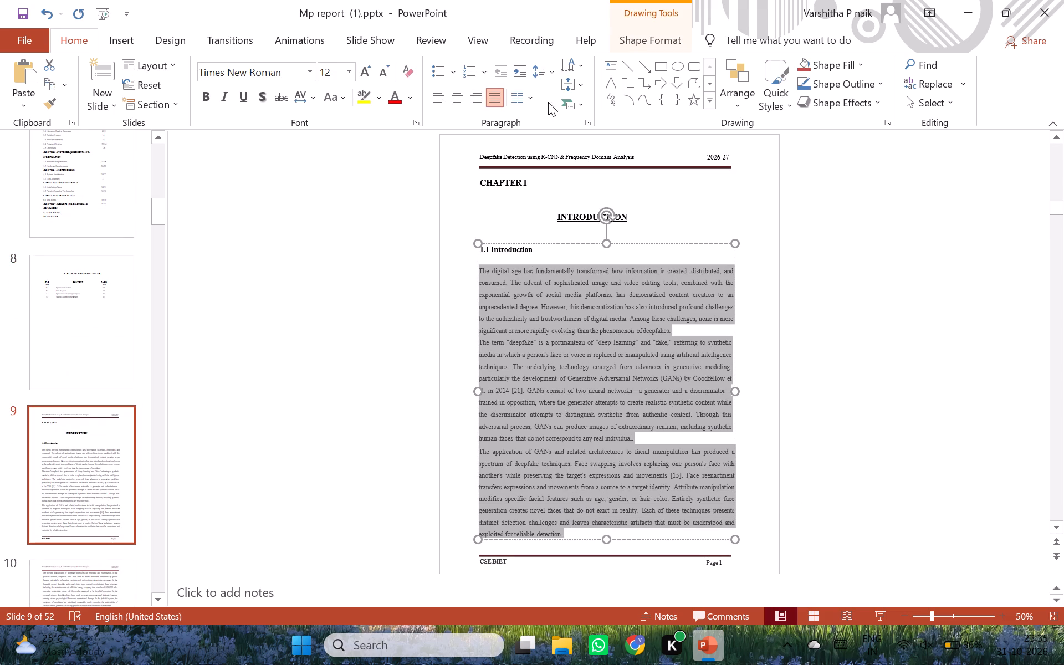
{"action": "left_click", "coordinate": [496, 100]}
Justify all the body text on slide 10.
{"action": "scroll", "coordinate": [28, 469], "scroll_direction": "down", "scroll_amount": 3}
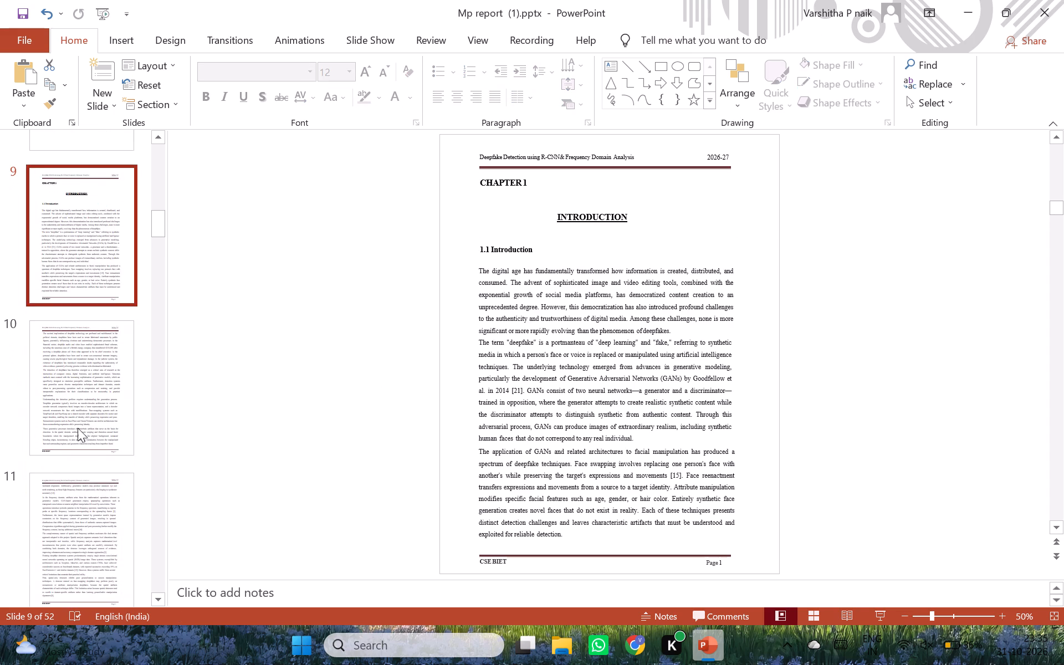
{"action": "left_click", "coordinate": [84, 423]}
{"action": "left_click", "coordinate": [587, 398]}
{"action": "key", "text": "ctrl+a"}
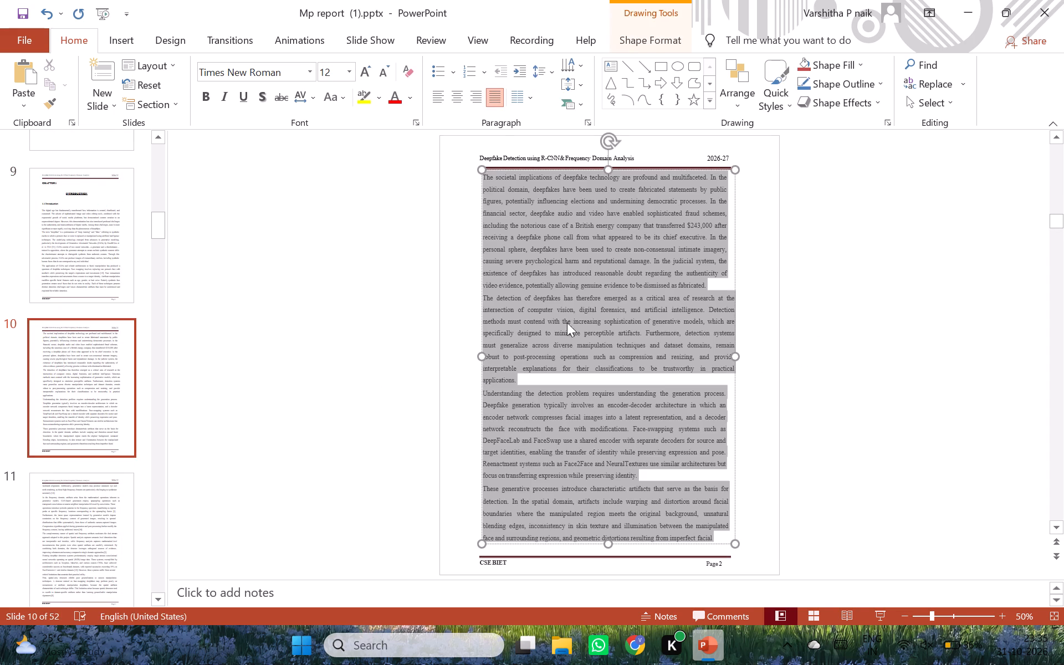
{"action": "left_click", "coordinate": [494, 107]}
Apply justified alignment to the entire body text box on slide 11.
{"action": "left_click", "coordinate": [50, 545]}
{"action": "left_click", "coordinate": [539, 420]}
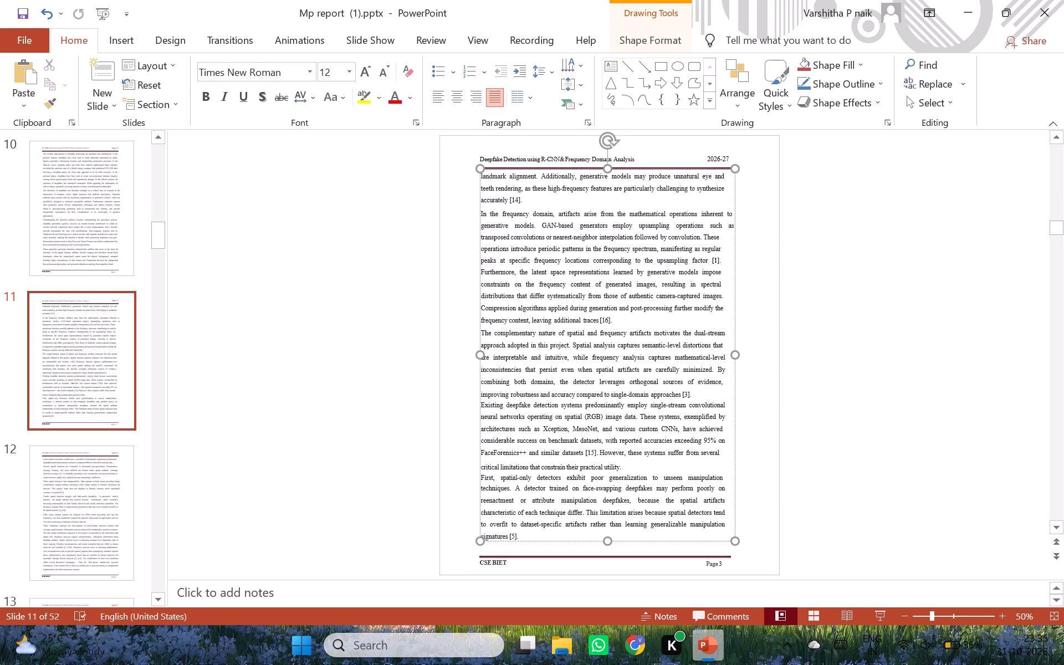
{"action": "key", "text": "ctrl+a"}
{"action": "left_click", "coordinate": [502, 96]}
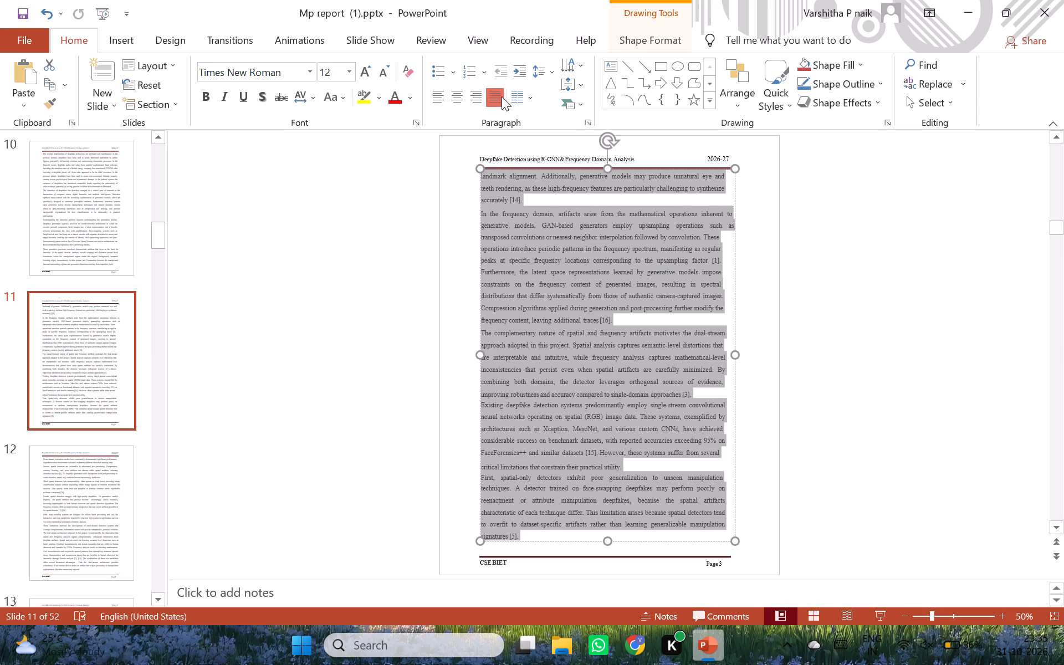
{"action": "left_click", "coordinate": [457, 305]}
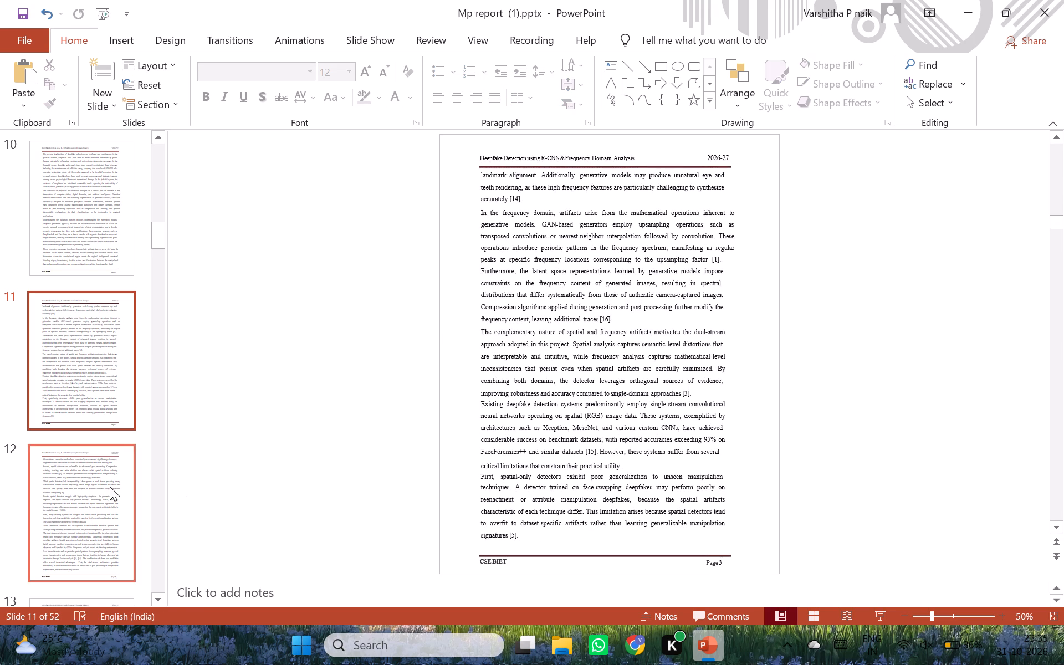
Justify all paragraphs in the body text box on slide 12.
{"action": "left_click", "coordinate": [110, 487]}
{"action": "left_click", "coordinate": [560, 374]}
{"action": "key", "text": "ctrl+a"}
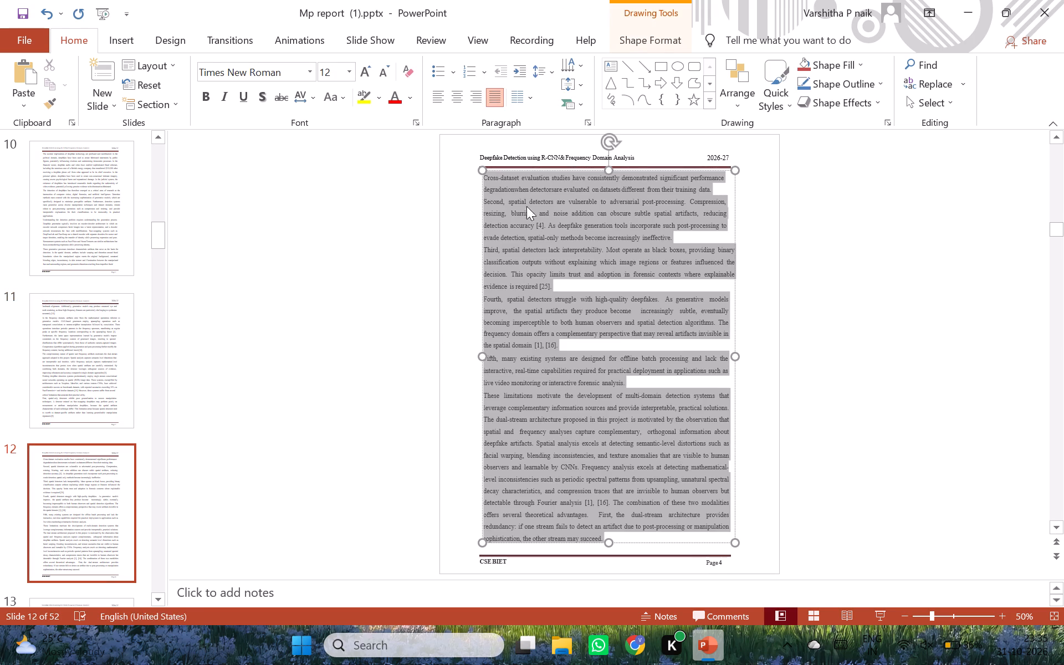
{"action": "left_click", "coordinate": [498, 95]}
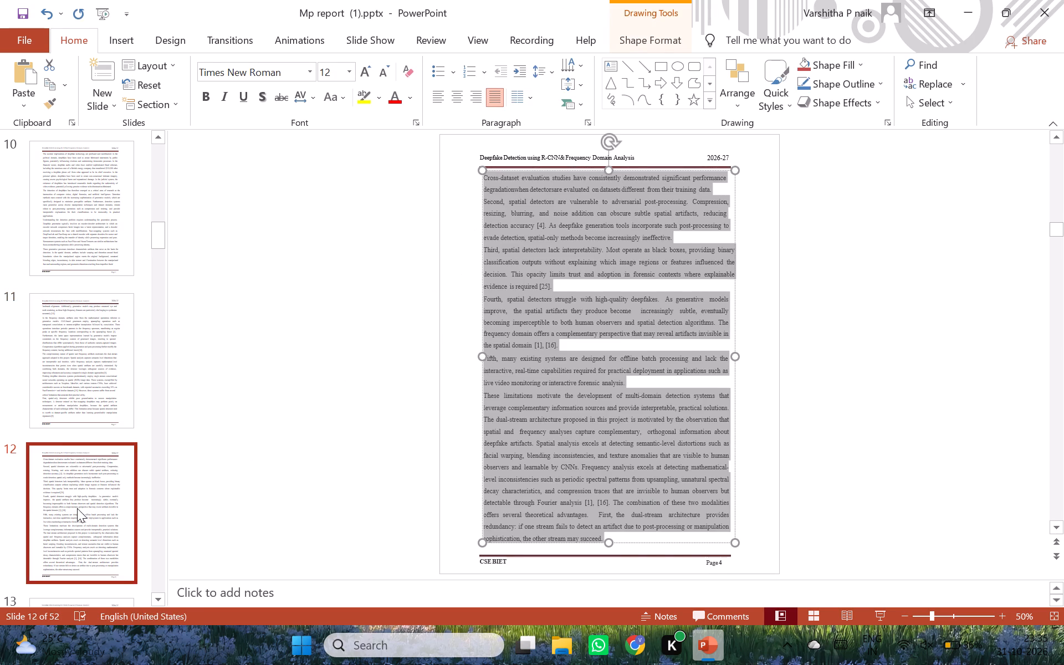
Apply justified alignment to all the body text on slide 13.
{"action": "scroll", "coordinate": [77, 509], "scroll_direction": "down", "scroll_amount": 2}
{"action": "left_click", "coordinate": [77, 509]}
{"action": "left_click", "coordinate": [566, 437]}
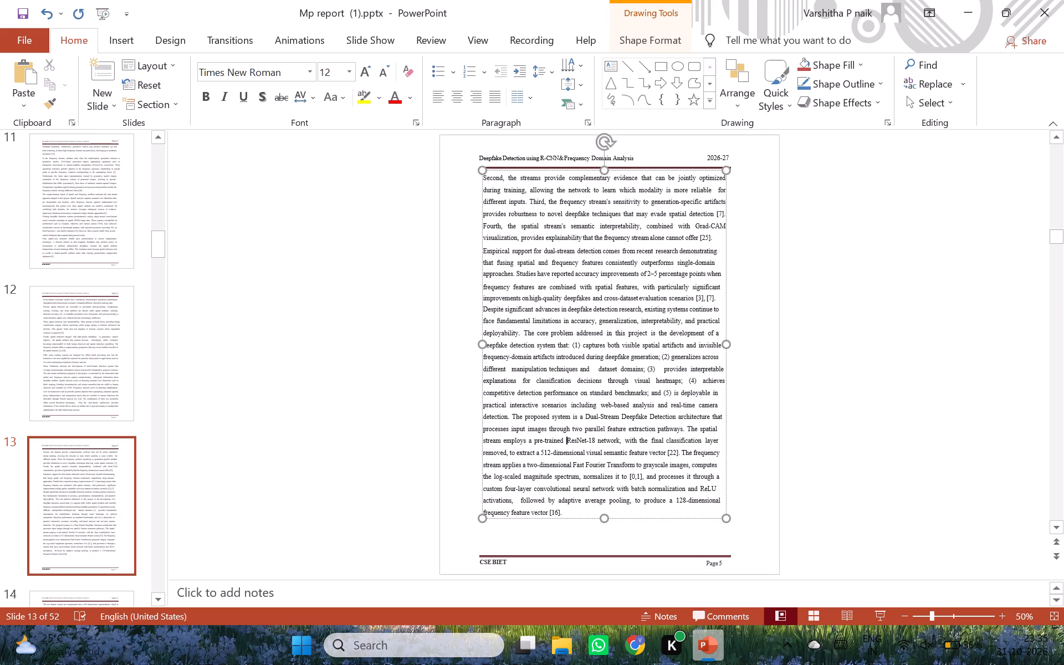
{"action": "key", "text": "ctrl+a"}
{"action": "left_click", "coordinate": [495, 98]}
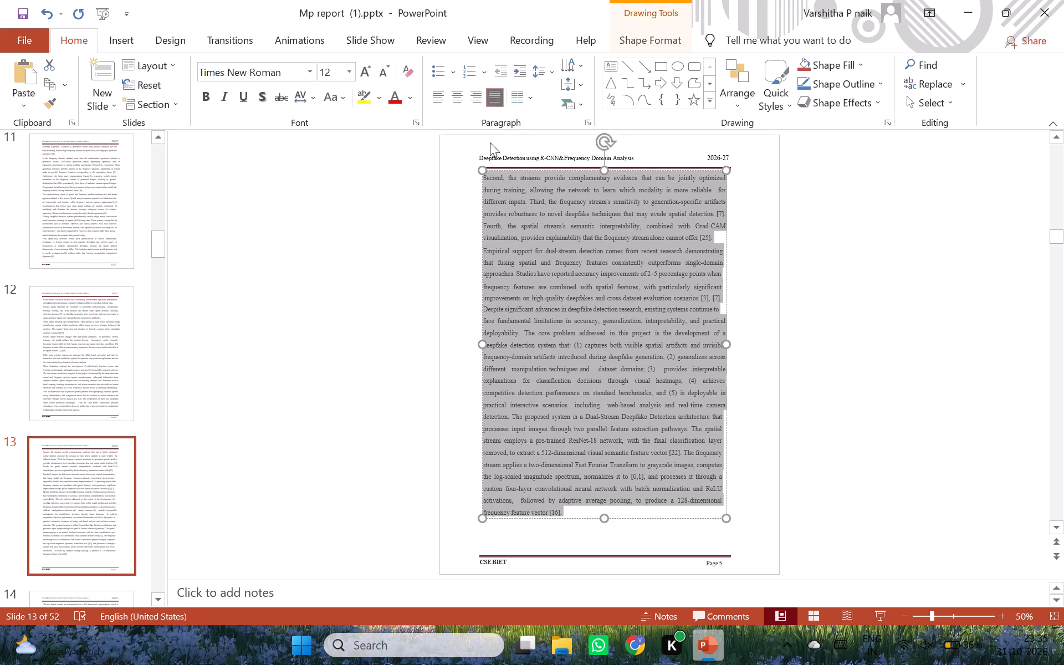
{"action": "left_click", "coordinate": [372, 376]}
Justify all the text in the body text box on slide 14.
{"action": "scroll", "coordinate": [130, 473], "scroll_direction": "down", "scroll_amount": 2}
{"action": "left_click", "coordinate": [78, 468]}
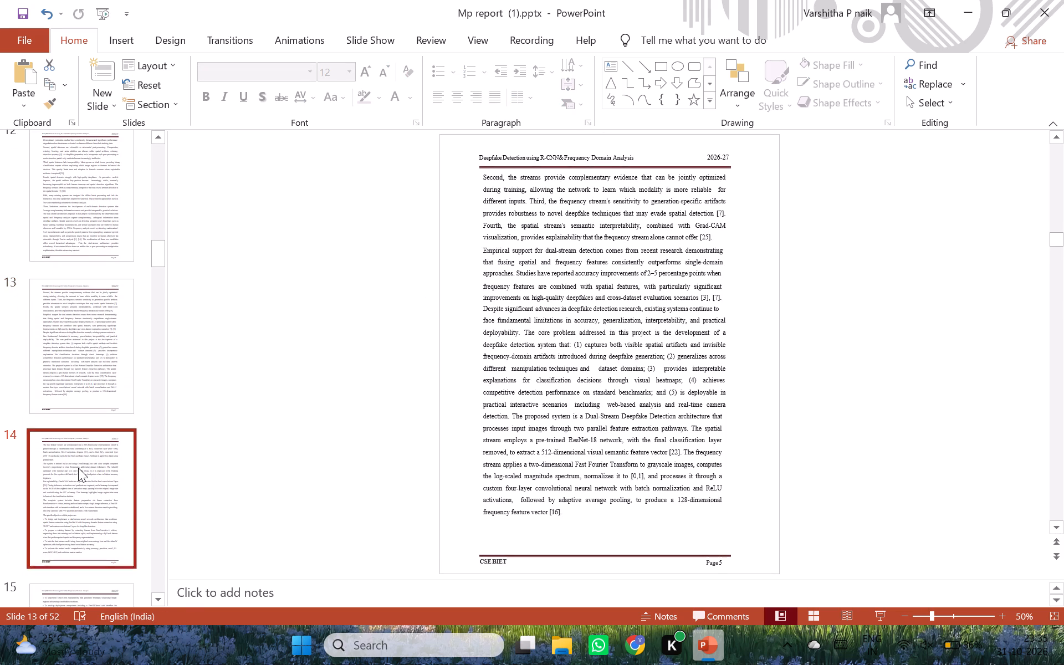
{"action": "left_click", "coordinate": [663, 403]}
{"action": "key", "text": "ctrl+a"}
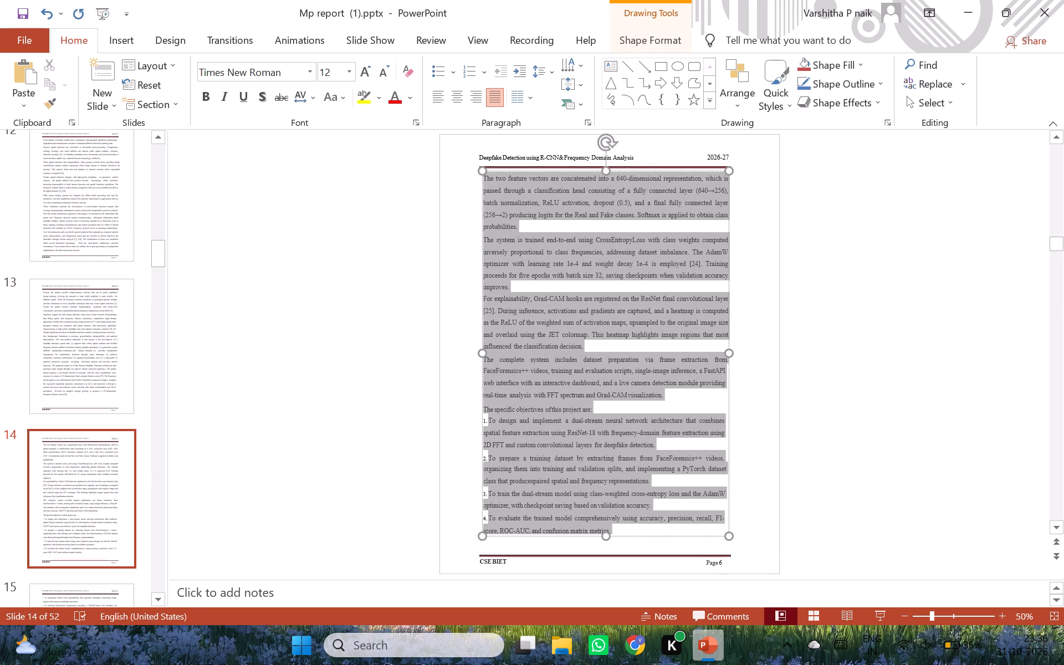
{"action": "left_click", "coordinate": [491, 95]}
Apply justified alignment to the entire body text box on slide 15.
{"action": "scroll", "coordinate": [119, 472], "scroll_direction": "down", "scroll_amount": 2}
{"action": "left_click", "coordinate": [117, 470]}
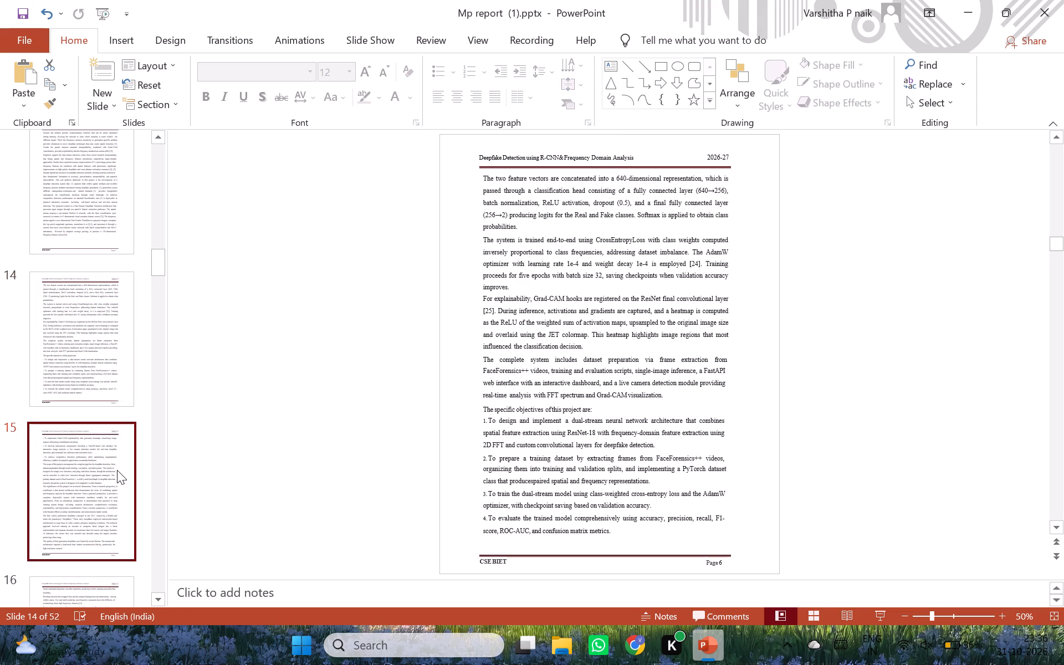
{"action": "left_click", "coordinate": [596, 412]}
{"action": "key", "text": "ctrl+a"}
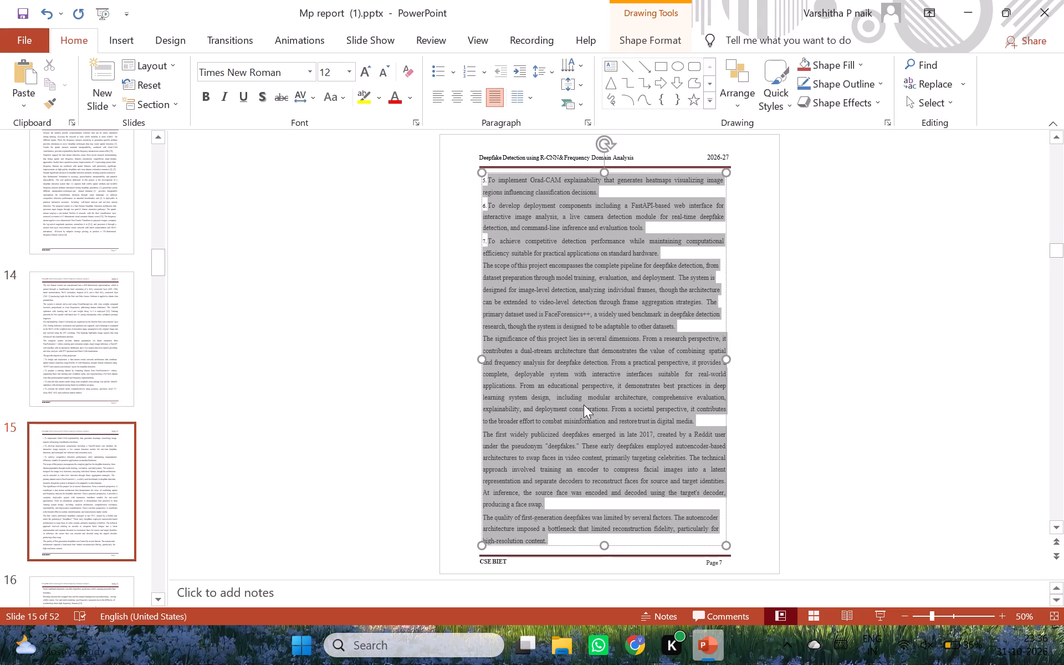
{"action": "left_click", "coordinate": [494, 95]}
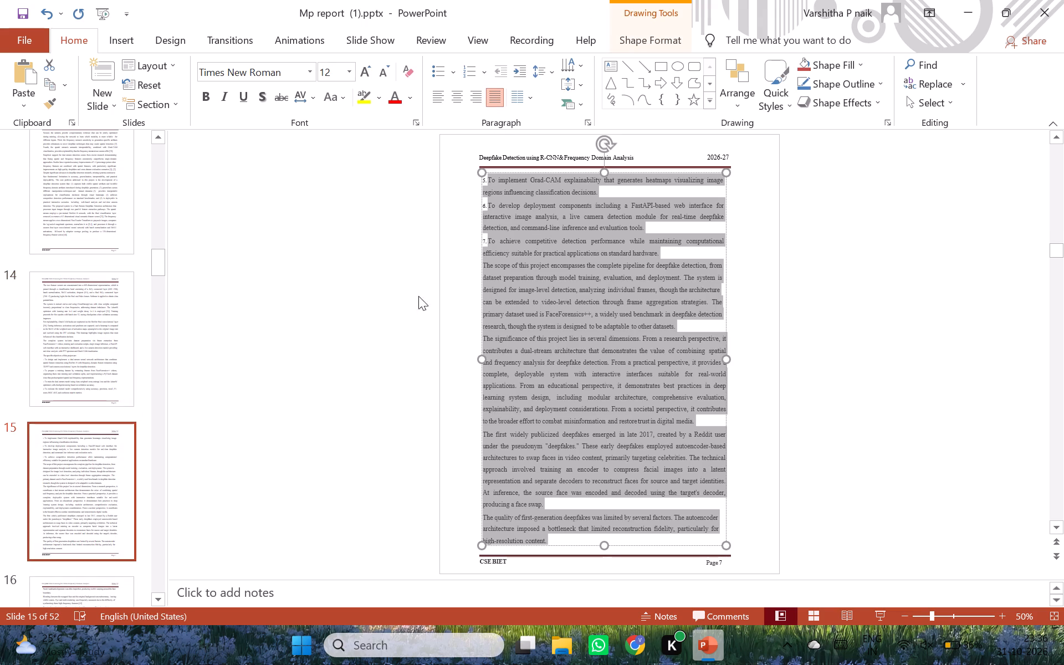
Justify all paragraphs in the body text box on slide 16.
{"action": "scroll", "coordinate": [115, 475], "scroll_direction": "down", "scroll_amount": 2}
{"action": "left_click", "coordinate": [115, 470]}
{"action": "left_click", "coordinate": [652, 420]}
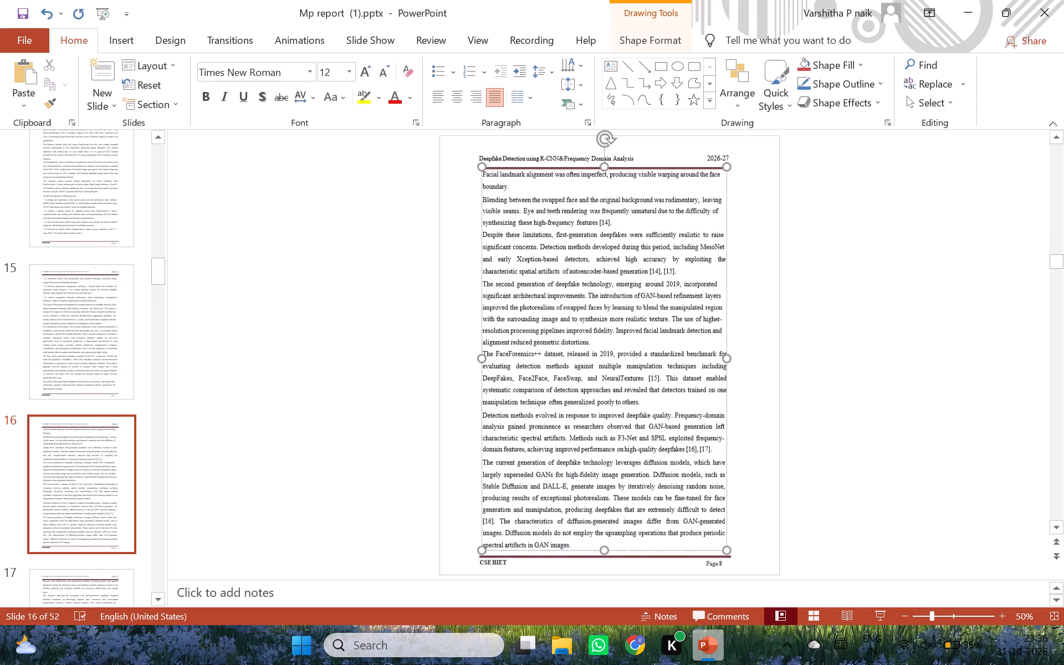
{"action": "key", "text": "ctrl+a"}
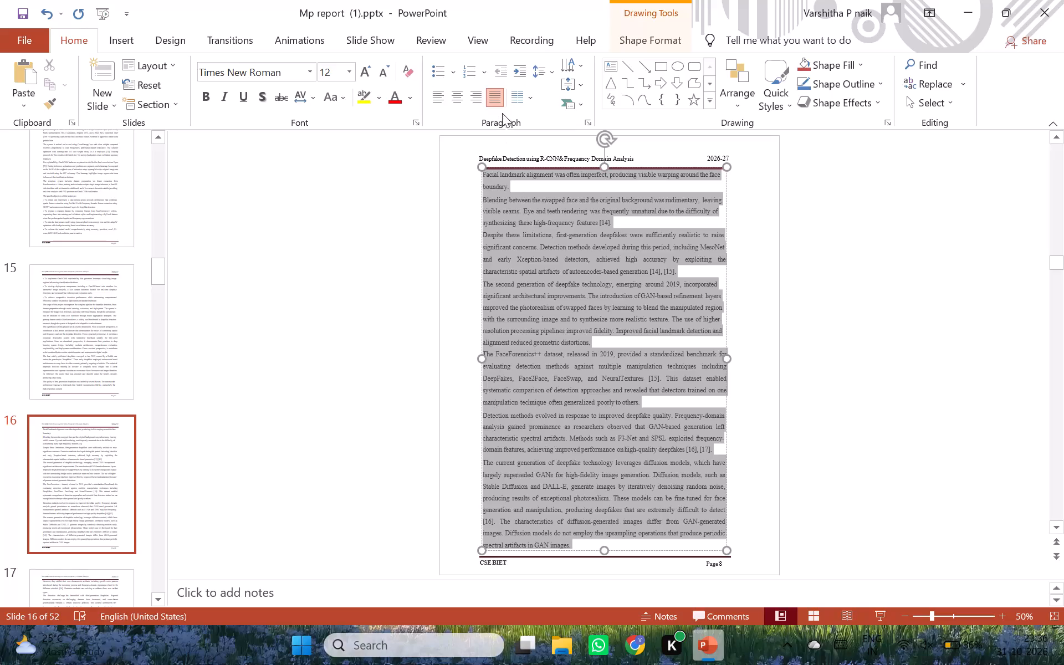
{"action": "left_click", "coordinate": [497, 100]}
Justify all the text in the lower body text box on slide 17, the one containing Fundamentals of Convolutional Neural Networks.
{"action": "scroll", "coordinate": [126, 462], "scroll_direction": "down", "scroll_amount": 3}
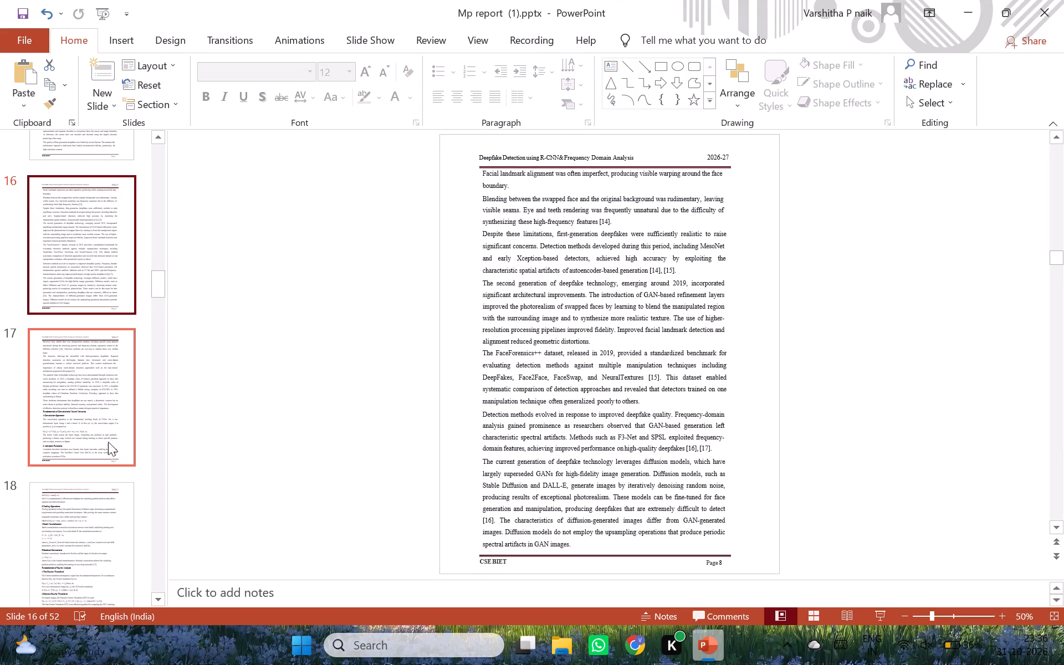
{"action": "left_click", "coordinate": [100, 426]}
{"action": "left_click", "coordinate": [588, 381]}
{"action": "key", "text": "ctrl+a"}
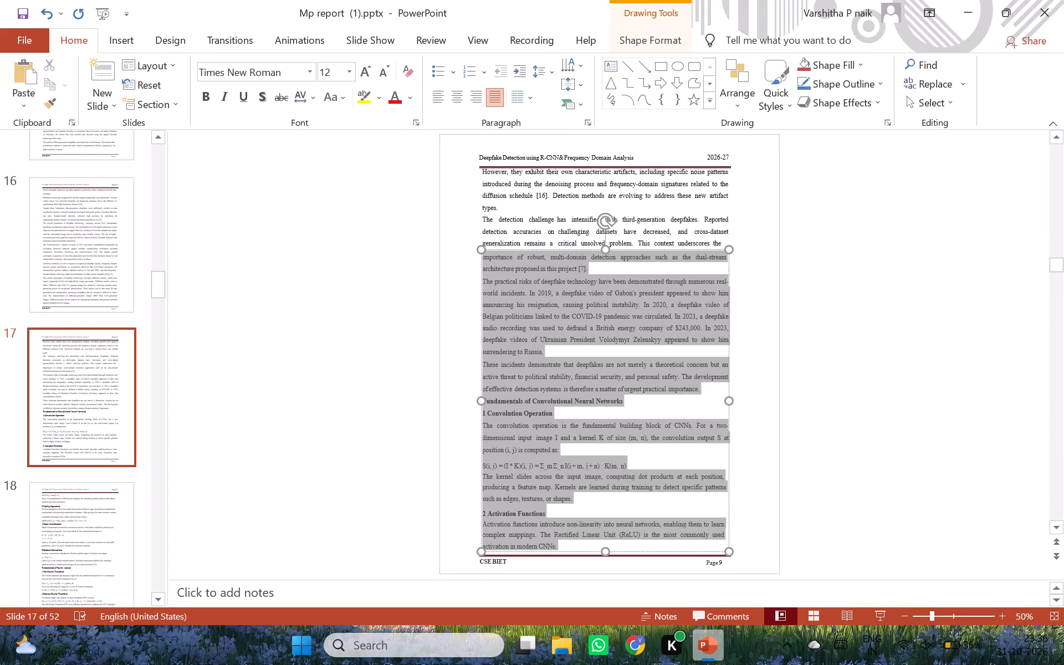
{"action": "left_click", "coordinate": [497, 98]}
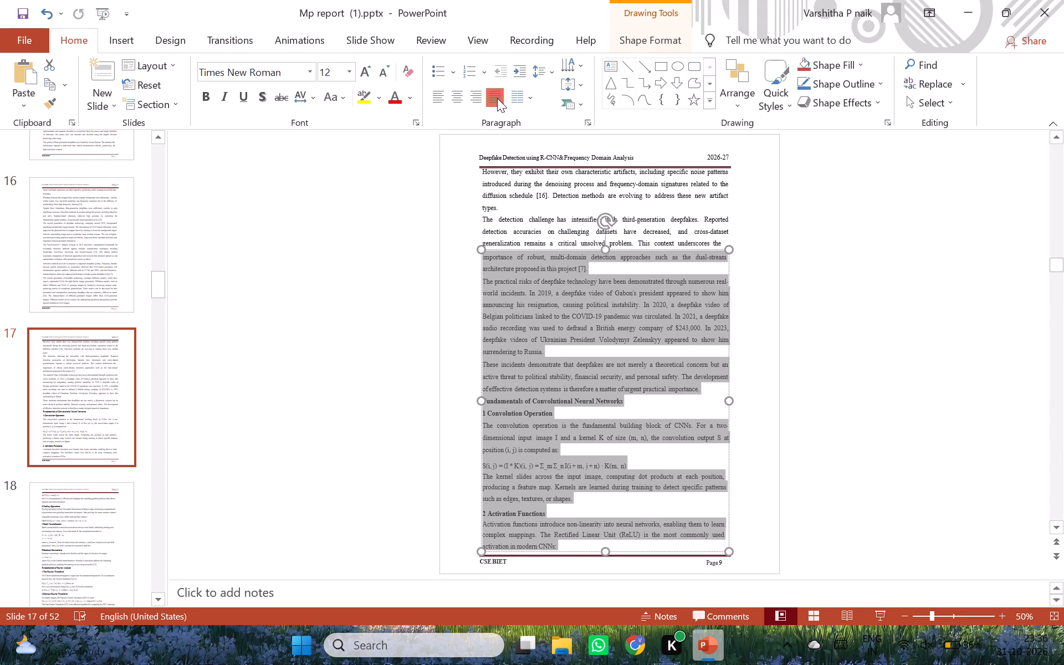
{"action": "left_click", "coordinate": [332, 386]}
Apply justified alignment to all the body text on slide 18.
{"action": "left_click", "coordinate": [75, 569]}
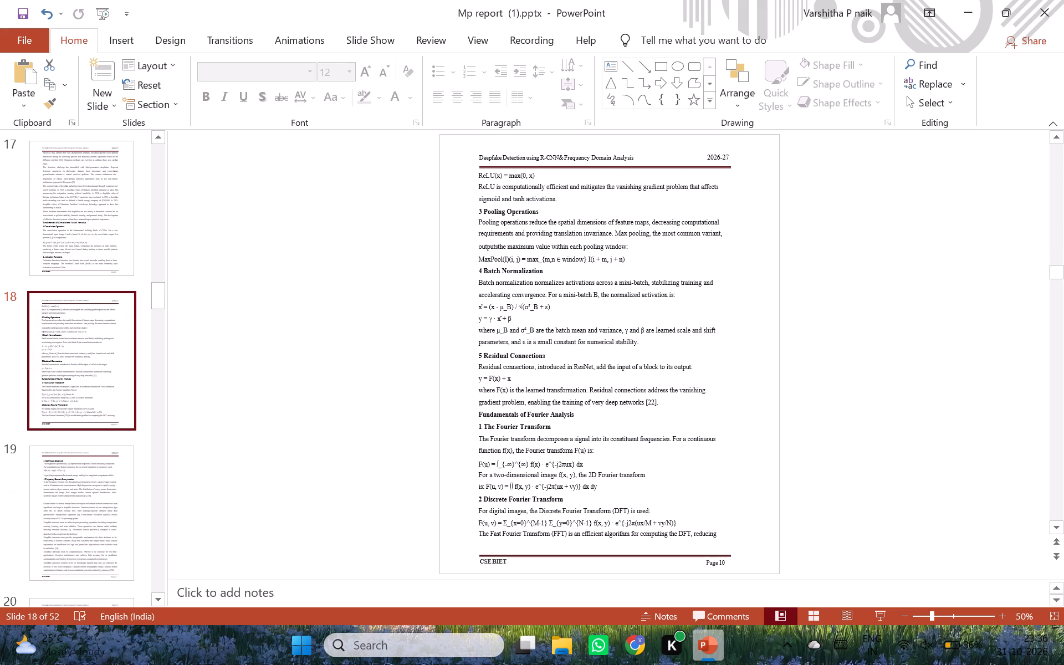
{"action": "left_click", "coordinate": [721, 431]}
{"action": "key", "text": "ctrl+a"}
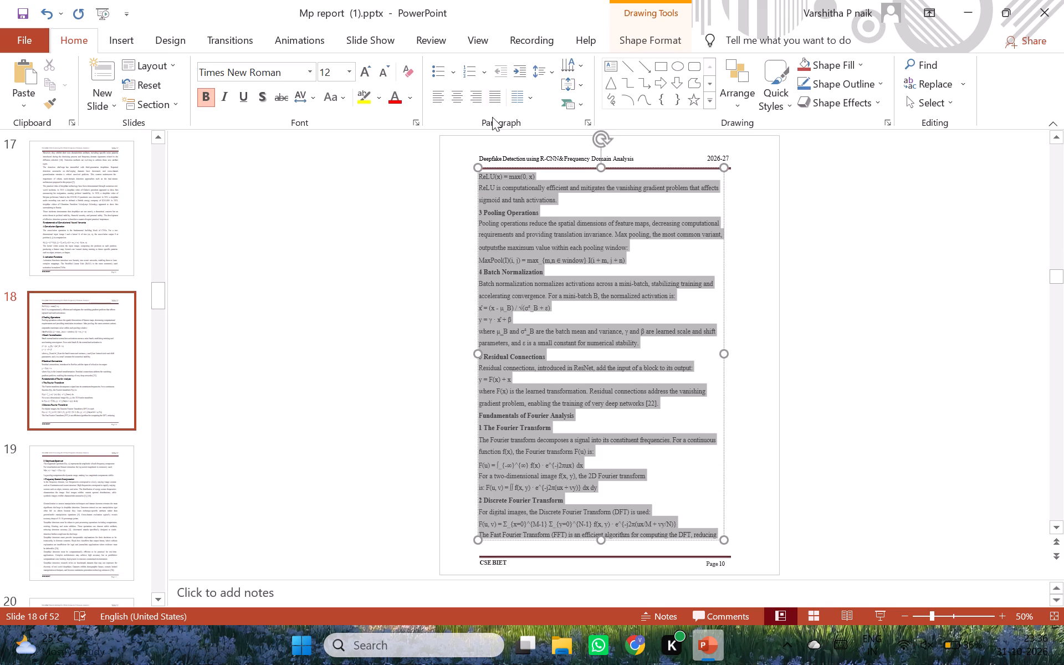
{"action": "left_click", "coordinate": [497, 99]}
Justify the entire body text box on slide 19, including the Magnitude Spectrum and Frequency Domain Interpretation sections.
{"action": "left_click", "coordinate": [109, 468]}
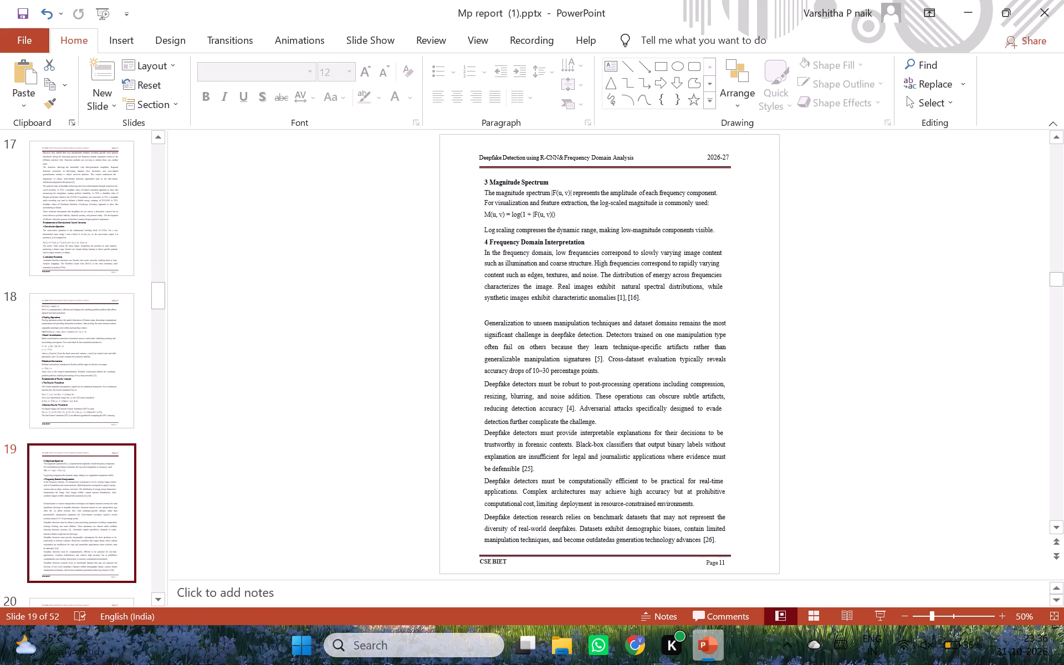
{"action": "left_click", "coordinate": [506, 435]}
{"action": "key", "text": "ctrl+a"}
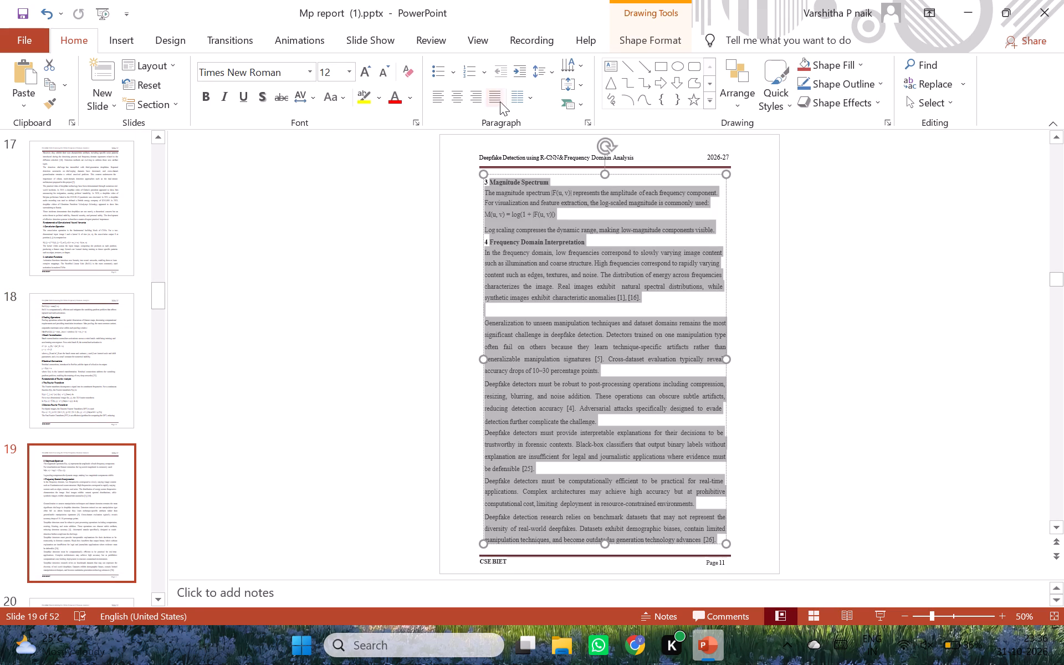
{"action": "left_click", "coordinate": [499, 99]}
Apply justified alignment to the whole body text box on slide 20.
{"action": "scroll", "coordinate": [109, 472], "scroll_direction": "down", "scroll_amount": 3}
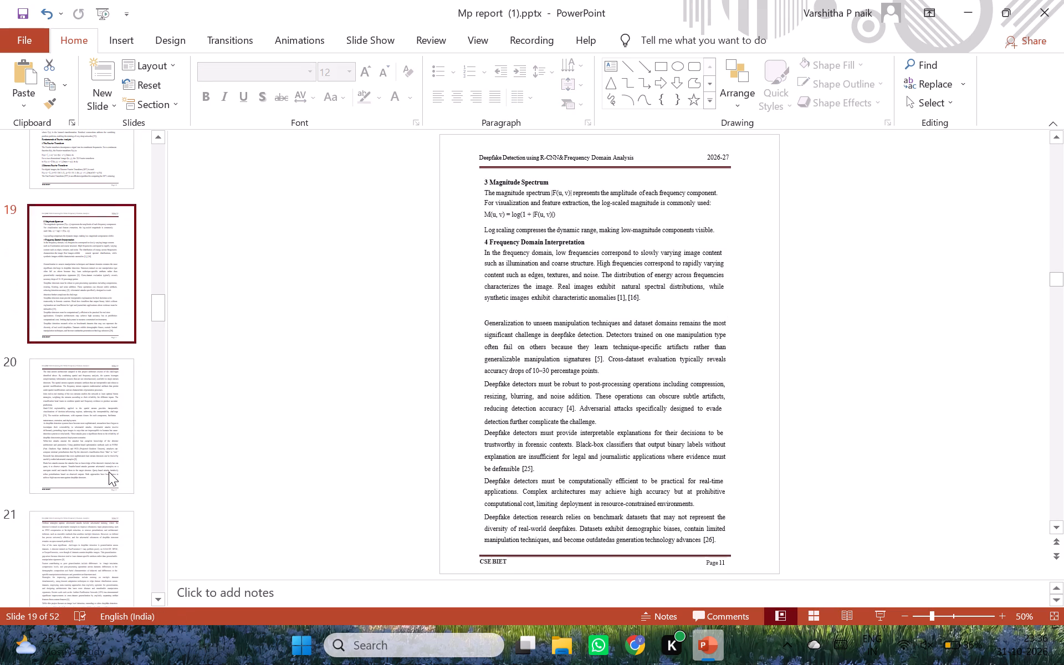
{"action": "left_click", "coordinate": [109, 472]}
{"action": "left_click", "coordinate": [518, 444]}
{"action": "key", "text": "ctrl+a"}
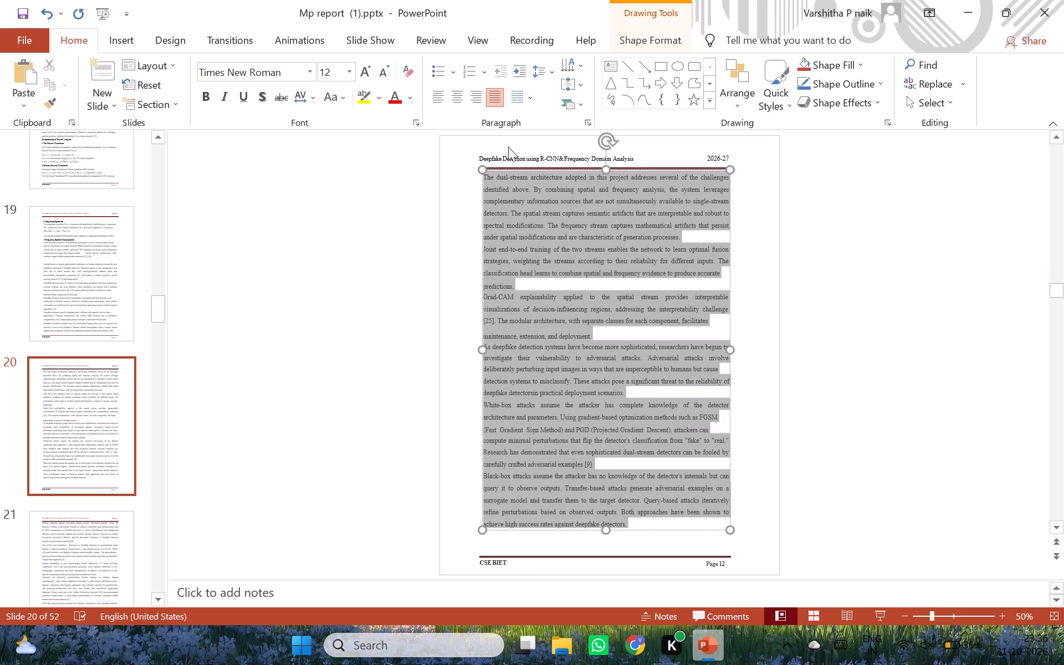
{"action": "left_click", "coordinate": [496, 100]}
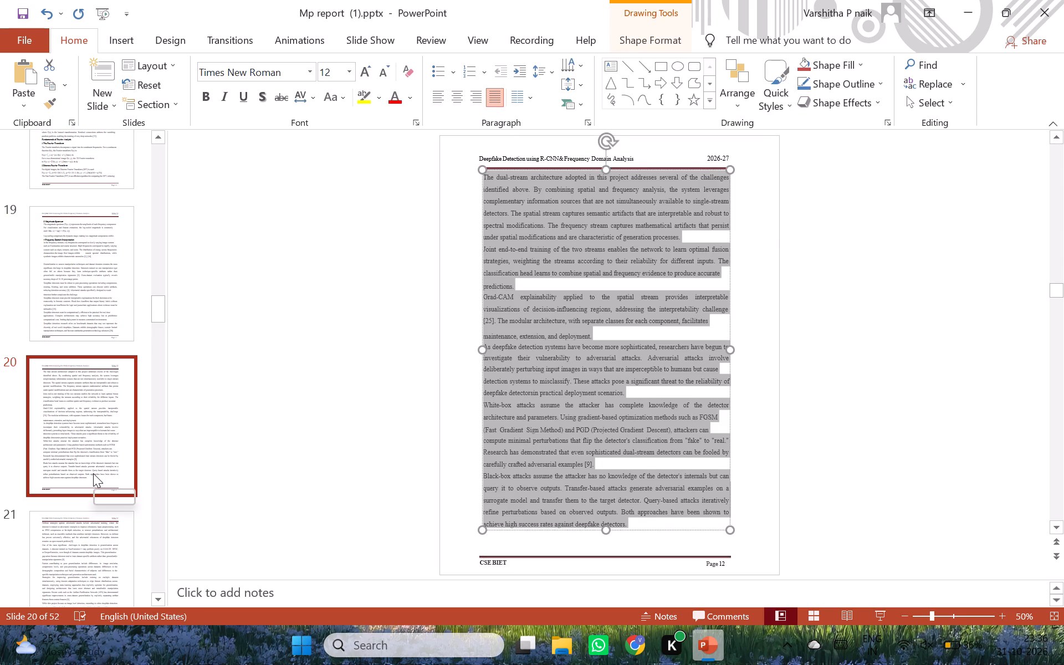
Look through slides 21 to 32, checking the body text, the review tables and the Literature Review Summary section.
{"action": "scroll", "coordinate": [94, 473], "scroll_direction": "down", "scroll_amount": 2}
{"action": "left_click", "coordinate": [94, 473]}
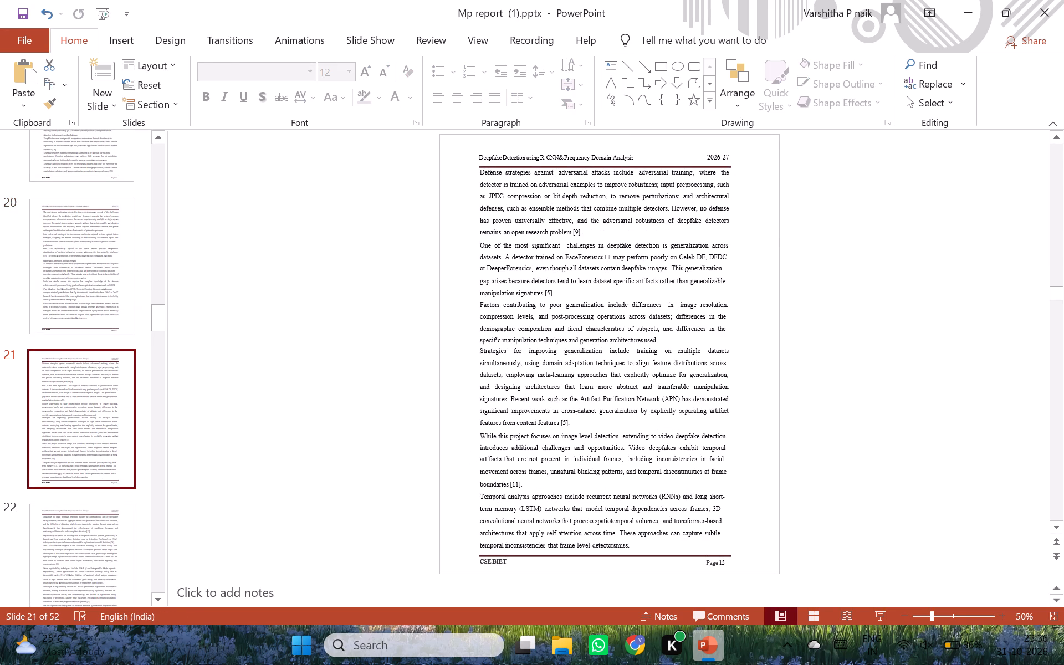
{"action": "left_click", "coordinate": [581, 433]}
{"action": "scroll", "coordinate": [101, 529], "scroll_direction": "down", "scroll_amount": 1}
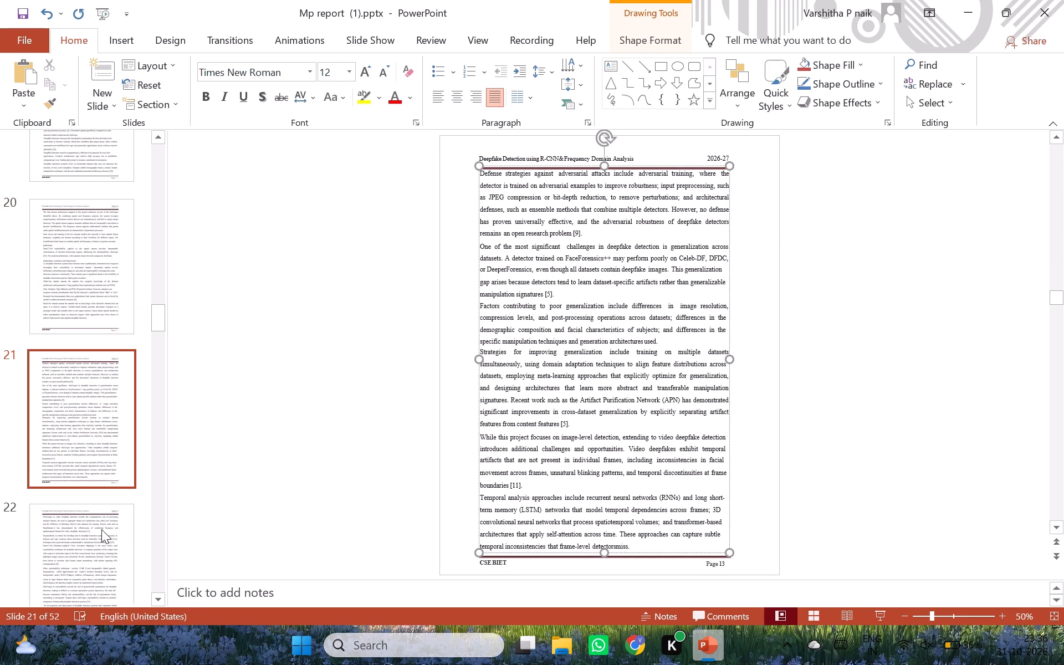
{"action": "scroll", "coordinate": [101, 529], "scroll_direction": "down", "scroll_amount": 4}
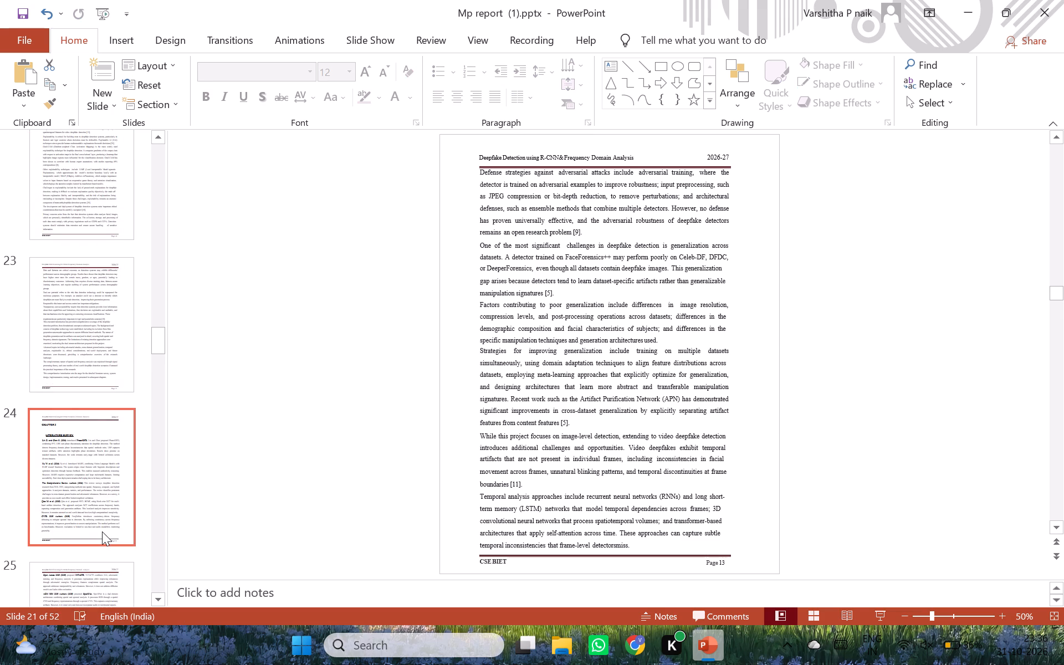
{"action": "scroll", "coordinate": [102, 531], "scroll_direction": "down", "scroll_amount": 7}
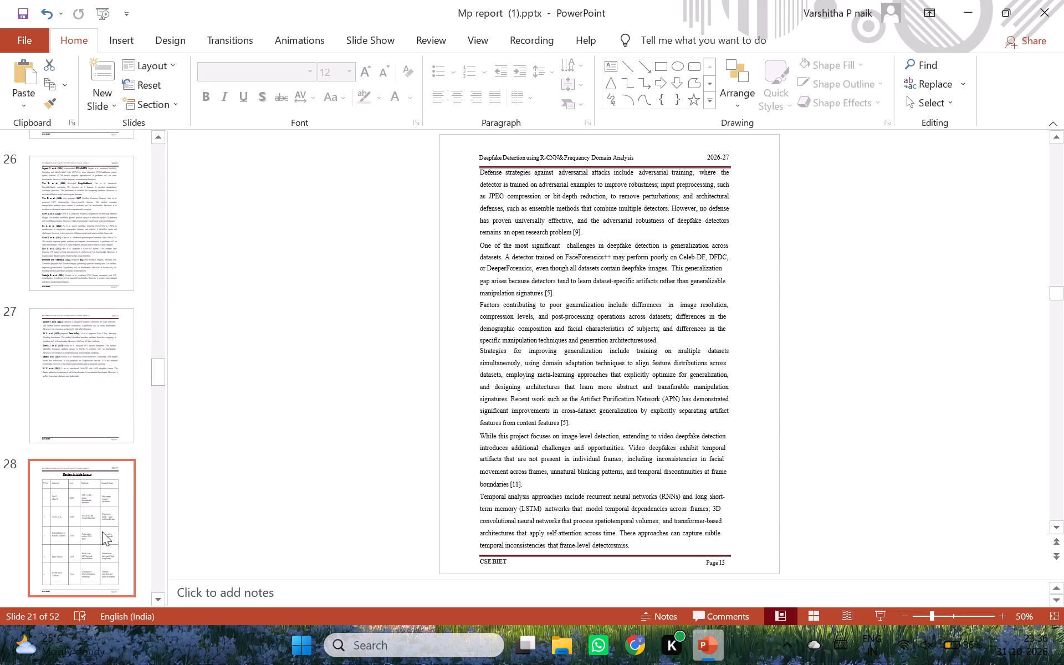
{"action": "left_click", "coordinate": [102, 531]}
{"action": "scroll", "coordinate": [102, 531], "scroll_direction": "down", "scroll_amount": 2}
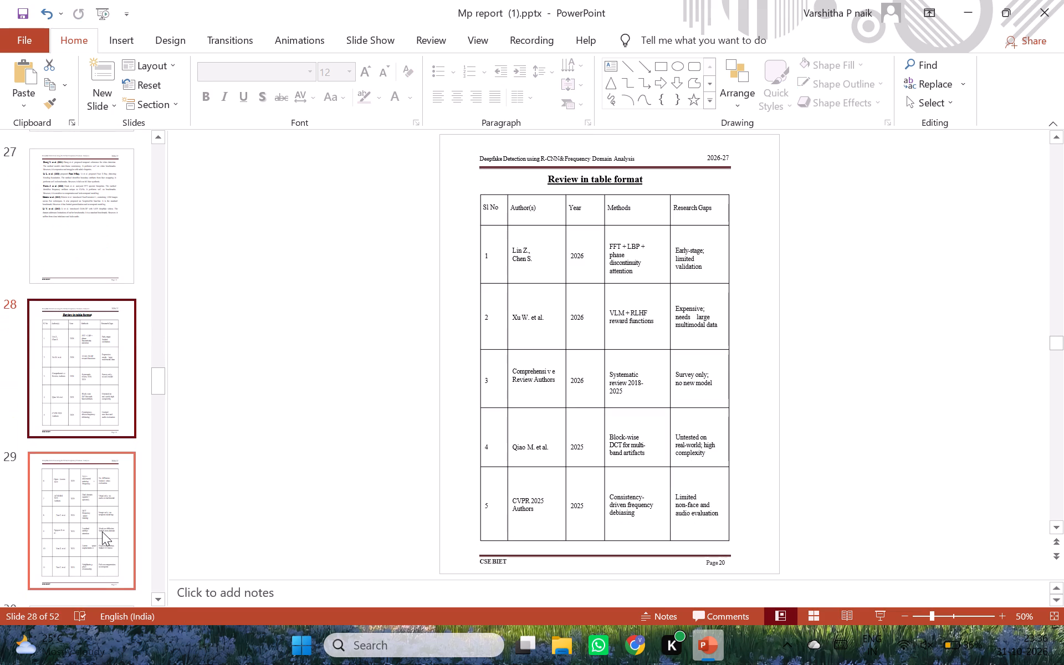
{"action": "left_click", "coordinate": [102, 531]}
{"action": "scroll", "coordinate": [102, 531], "scroll_direction": "down", "scroll_amount": 6}
{"action": "left_click", "coordinate": [102, 531]}
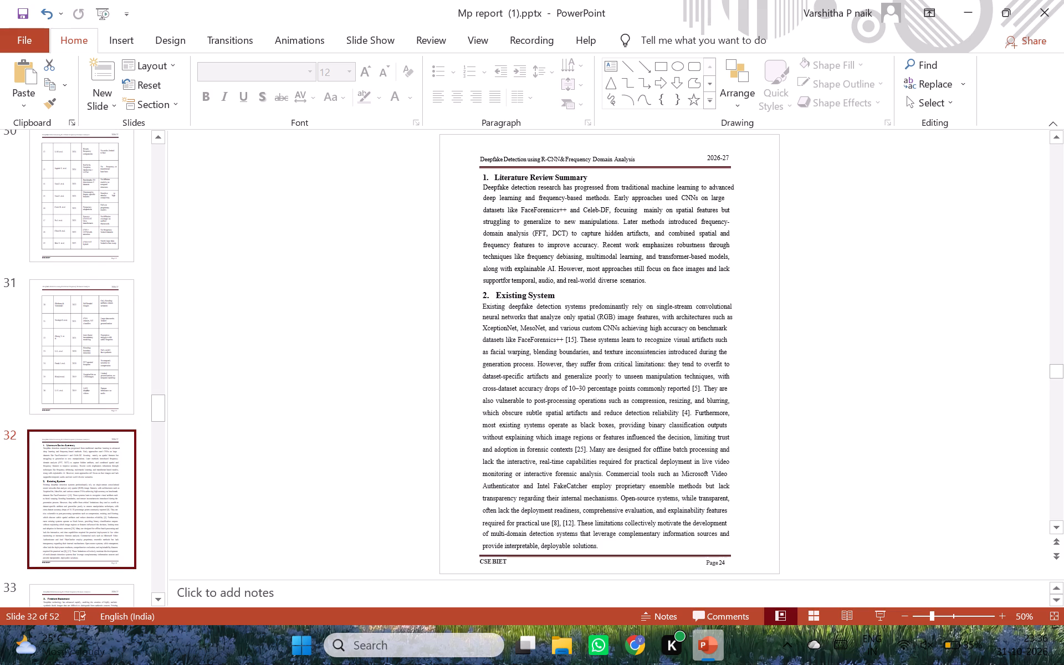
{"action": "scroll", "coordinate": [555, 498], "scroll_direction": "up", "scroll_amount": 2, "text": "ctrl"}
{"action": "scroll", "coordinate": [572, 442], "scroll_direction": "up", "scroll_amount": 5}
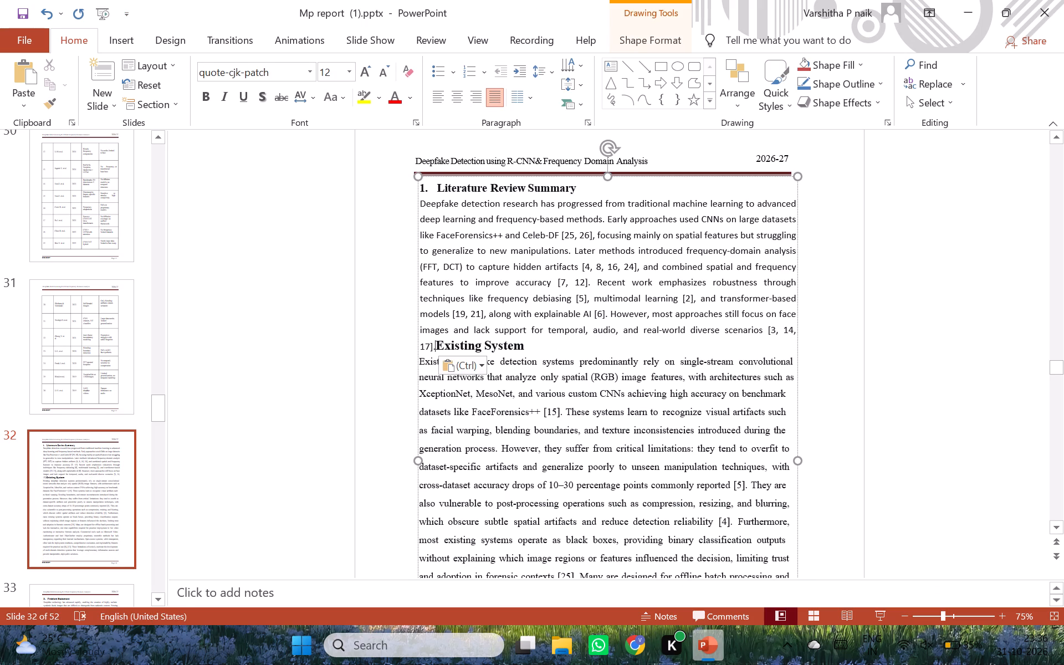
{"action": "key", "text": "Return"}
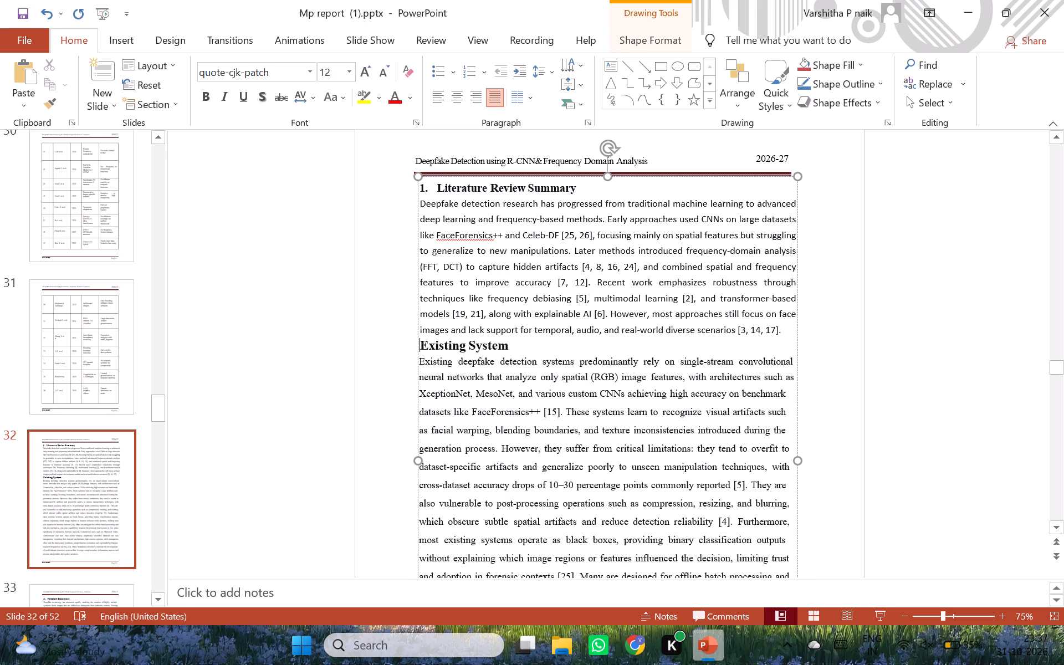
Set the font of the pasted Literature Review Summary paragraph to Times New Roman.
{"action": "left_click_drag", "start_coordinate": [421, 202], "coordinate": [797, 329]}
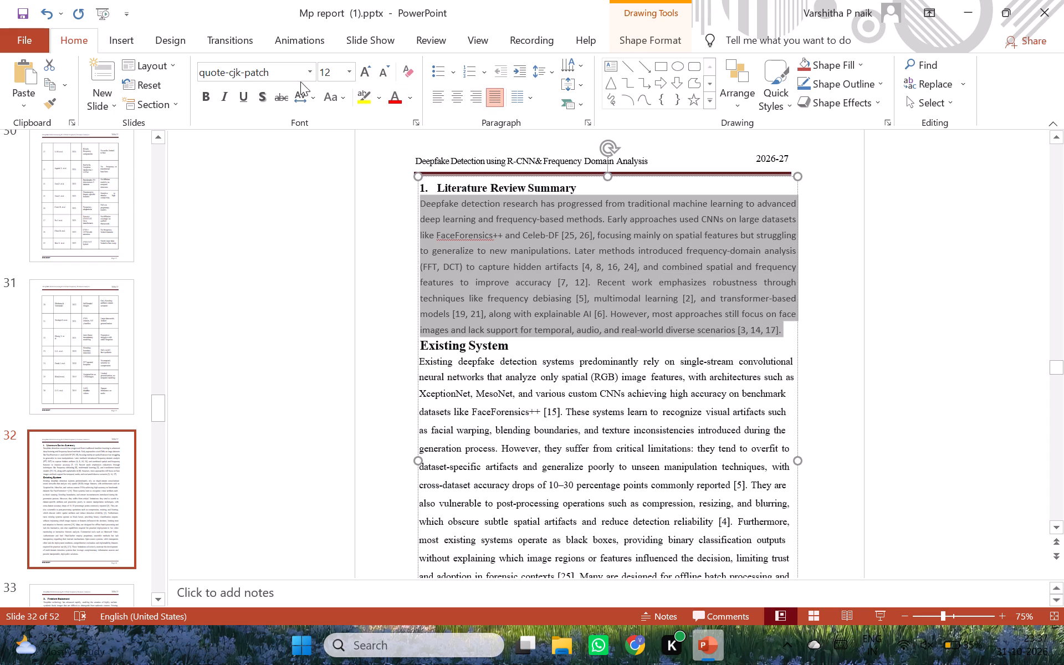
{"action": "left_click", "coordinate": [282, 70]}
{"action": "type", "text": "ti"}
{"action": "key", "text": "m"}
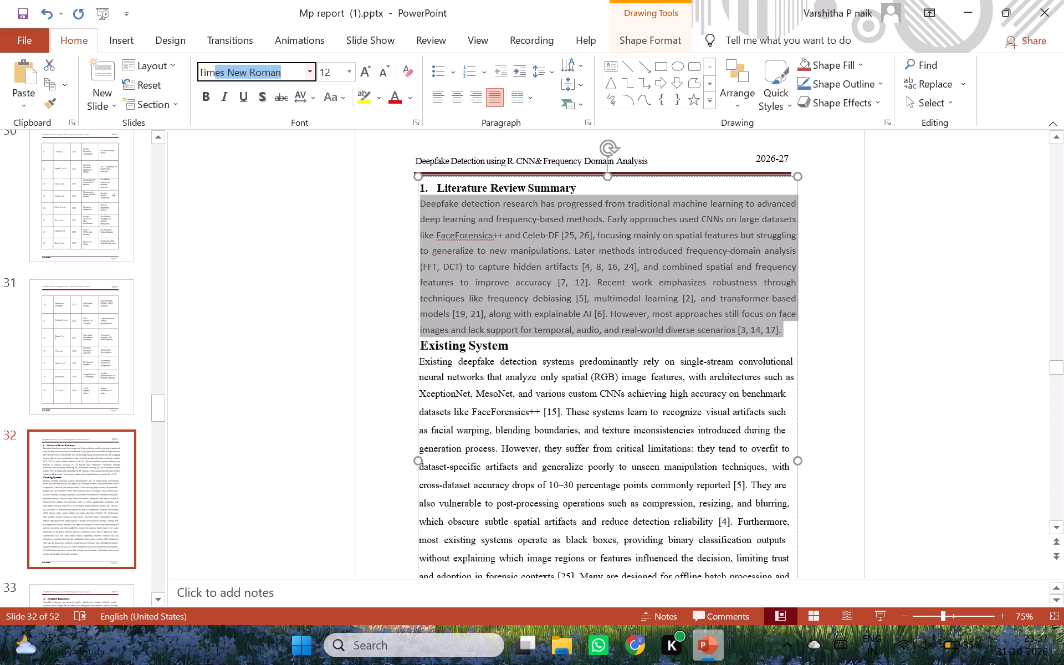
{"action": "key", "text": "Return"}
{"action": "left_click", "coordinate": [355, 269]}
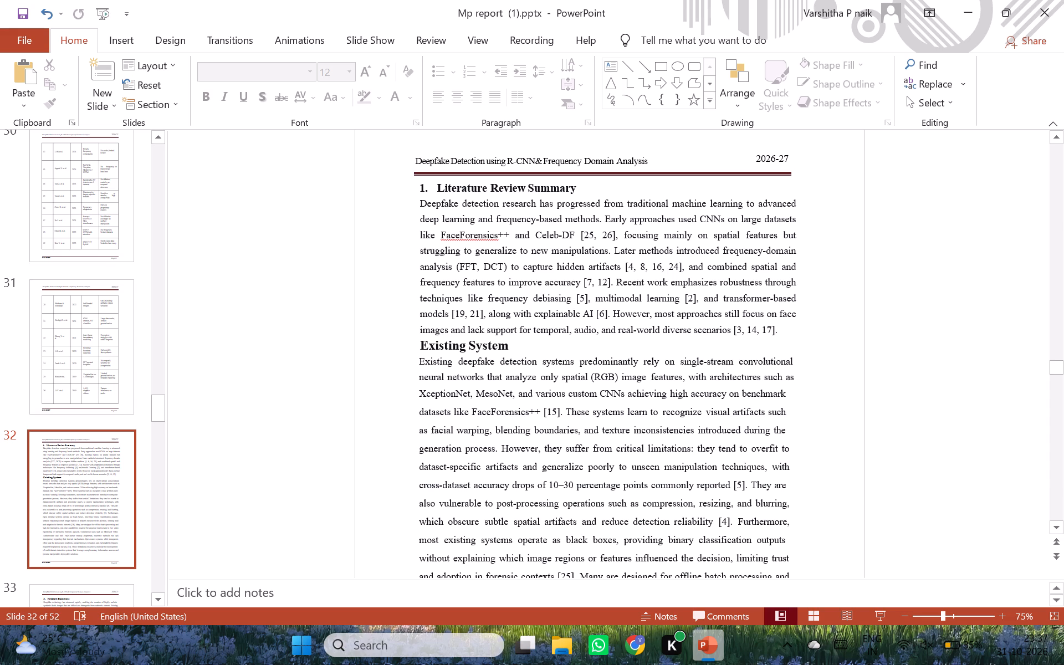
Insert a blank line above the Existing System heading and another below the Literature Review Summary heading on slide 32.
{"action": "left_click", "coordinate": [418, 341]}
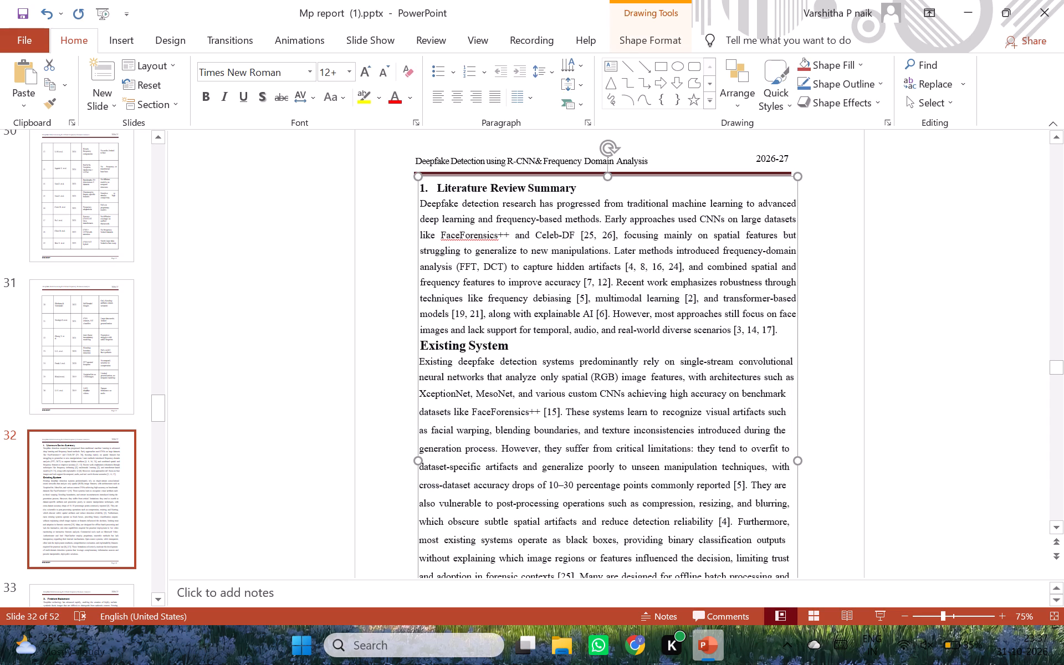
{"action": "left_click", "coordinate": [420, 341]}
{"action": "key", "text": "Return"}
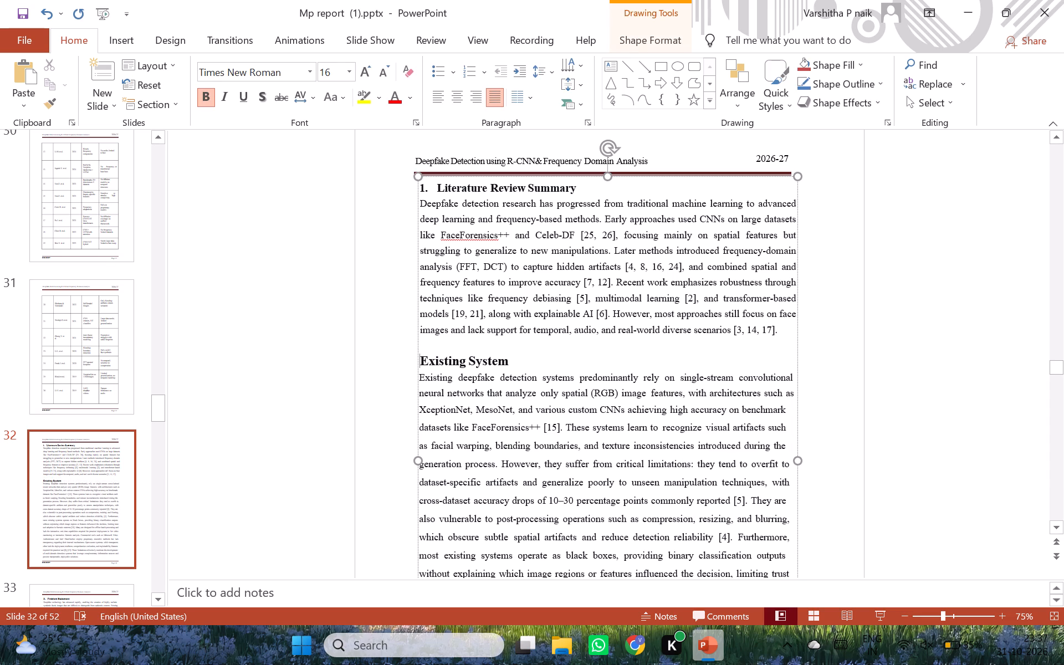
{"action": "left_click", "coordinate": [423, 201]}
{"action": "key", "text": "Return"}
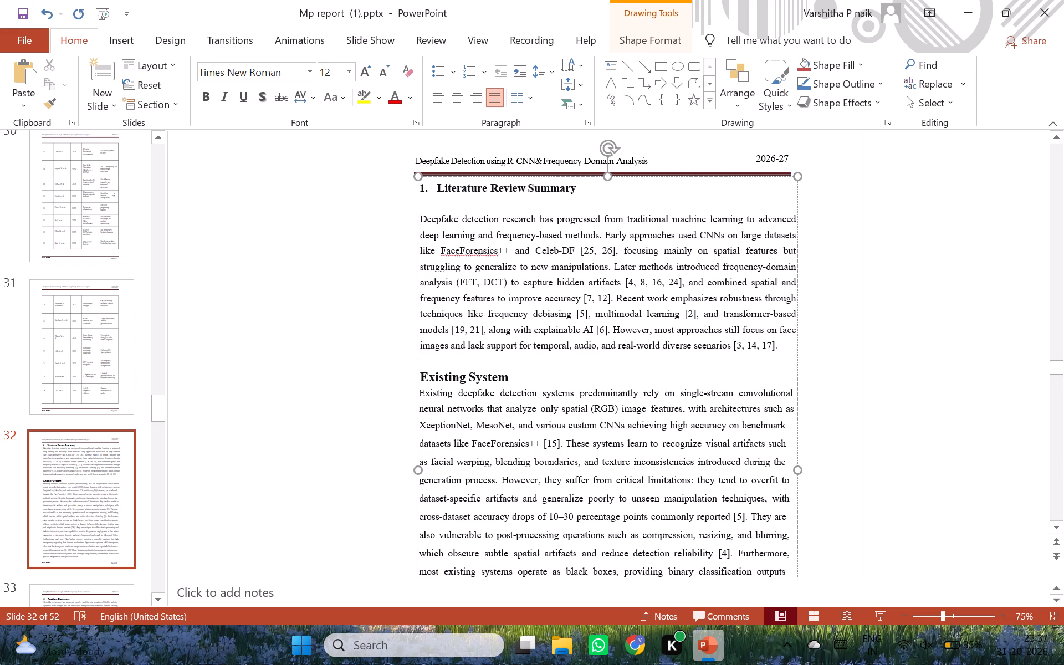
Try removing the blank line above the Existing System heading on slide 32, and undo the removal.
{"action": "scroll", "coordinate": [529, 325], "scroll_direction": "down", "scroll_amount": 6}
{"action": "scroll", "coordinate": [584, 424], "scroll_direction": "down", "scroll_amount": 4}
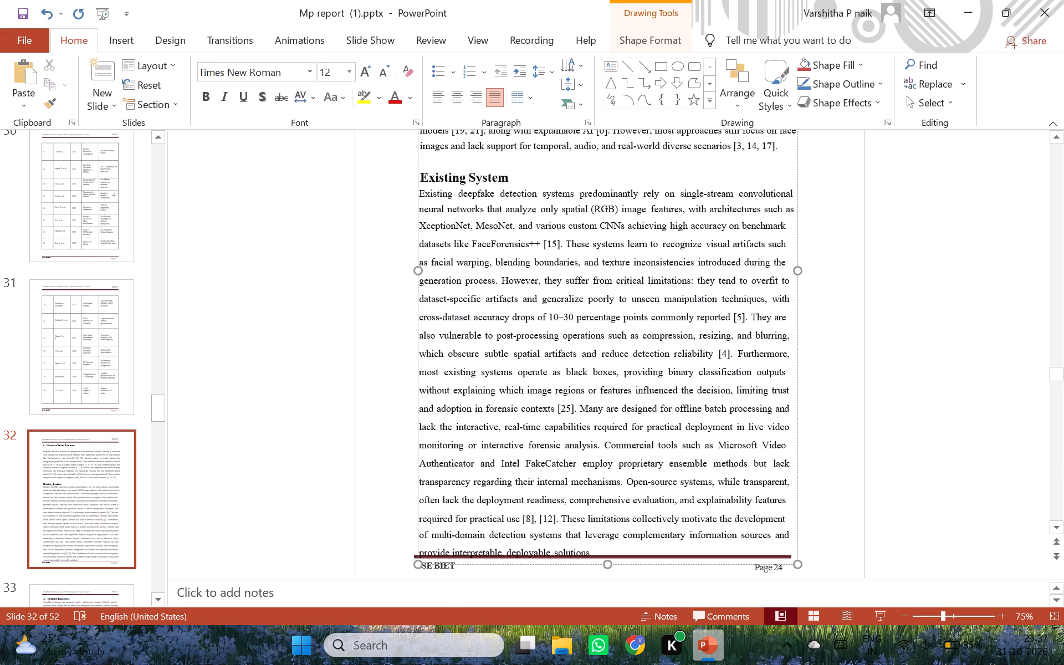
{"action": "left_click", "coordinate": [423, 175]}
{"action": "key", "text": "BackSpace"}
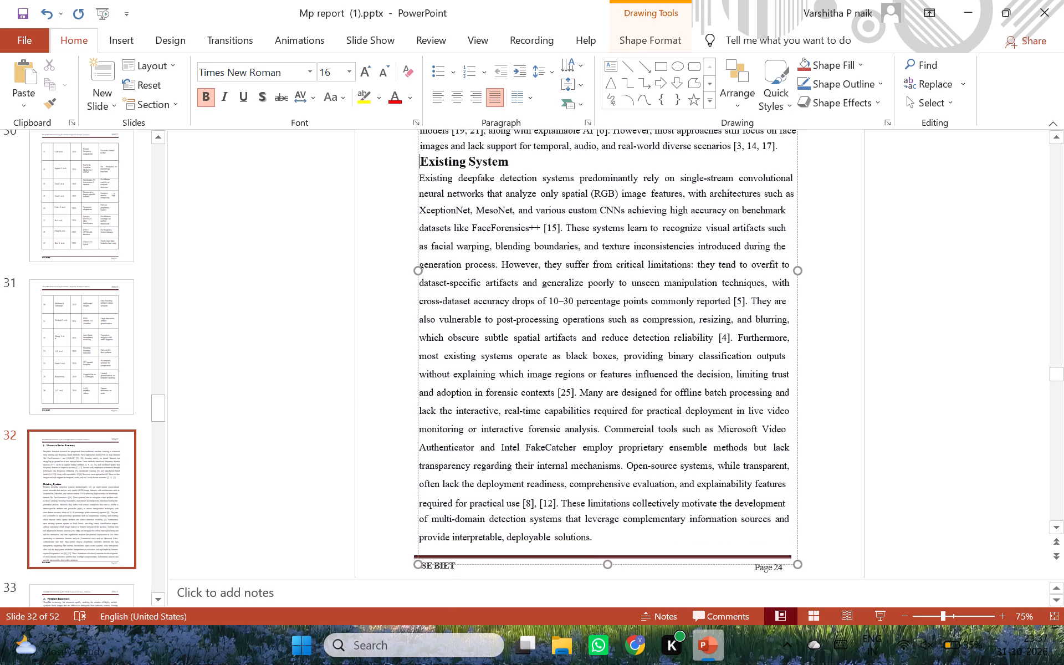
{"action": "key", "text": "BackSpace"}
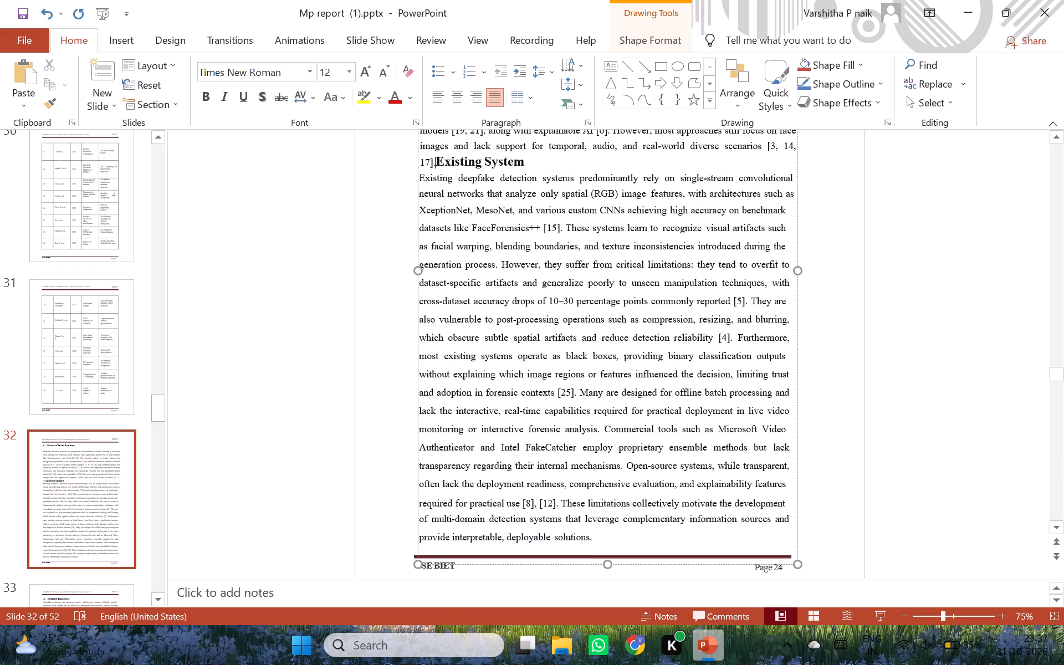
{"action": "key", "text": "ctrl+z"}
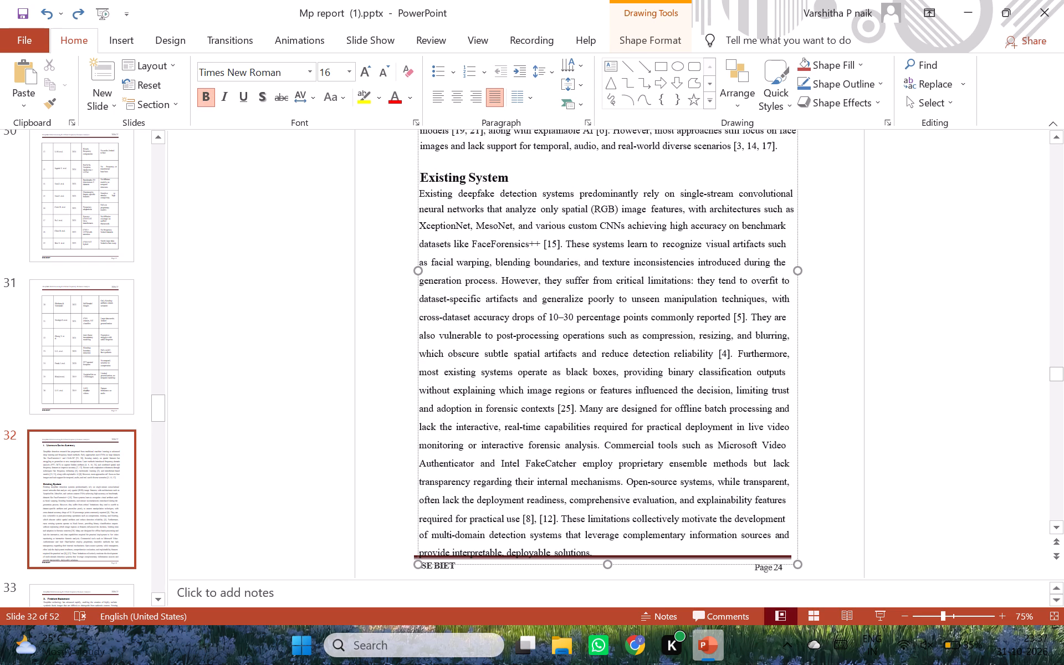
Remove the blank line between the Literature Review Summary heading and its paragraph on slide 32.
{"action": "scroll", "coordinate": [532, 472], "scroll_direction": "up", "scroll_amount": 3}
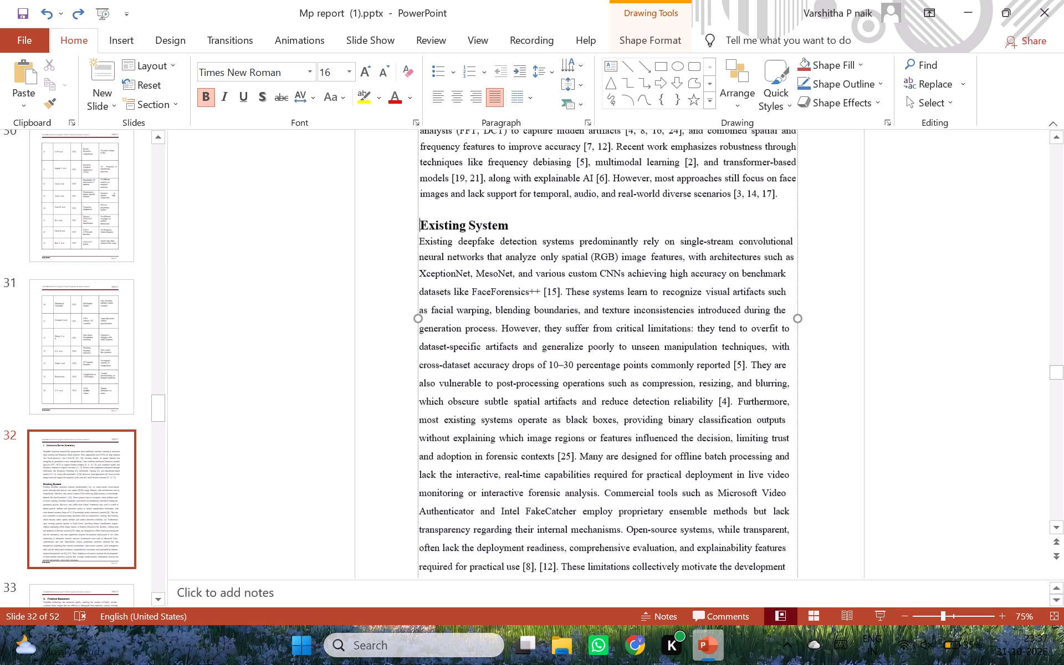
{"action": "scroll", "coordinate": [516, 354], "scroll_direction": "up", "scroll_amount": 5}
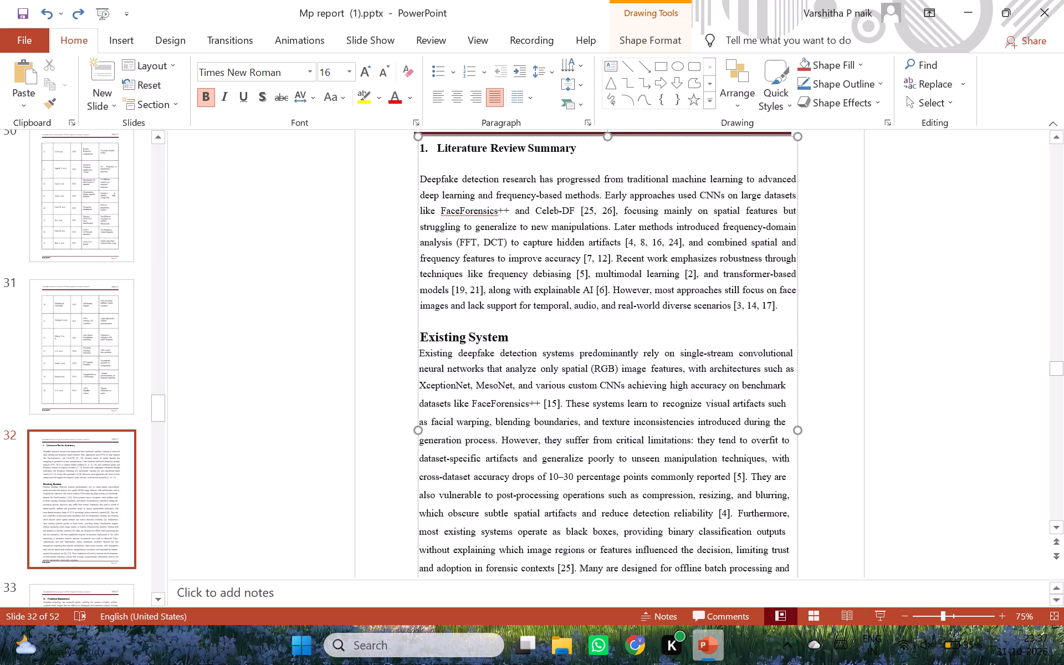
{"action": "left_click", "coordinate": [420, 178]}
{"action": "left_click", "coordinate": [422, 177]}
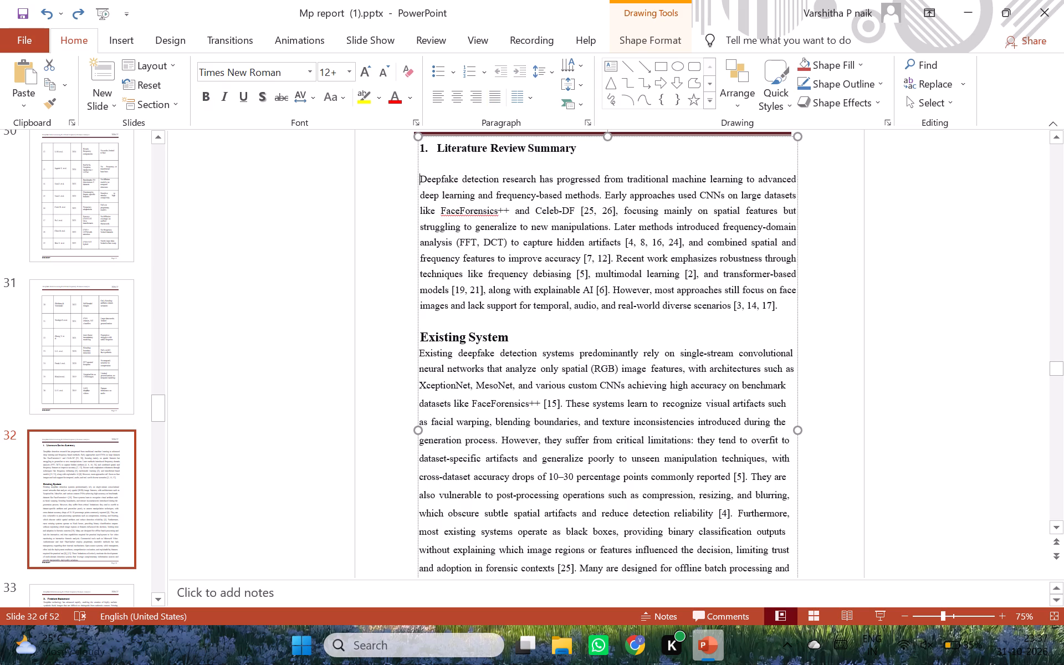
{"action": "key", "text": "BackSpace"}
Nudge the main text box on slide 32 slightly down and to the left relative to the header and footer lines.
{"action": "scroll", "coordinate": [521, 354], "scroll_direction": "down", "scroll_amount": 5}
{"action": "scroll", "coordinate": [574, 467], "scroll_direction": "down", "scroll_amount": 2}
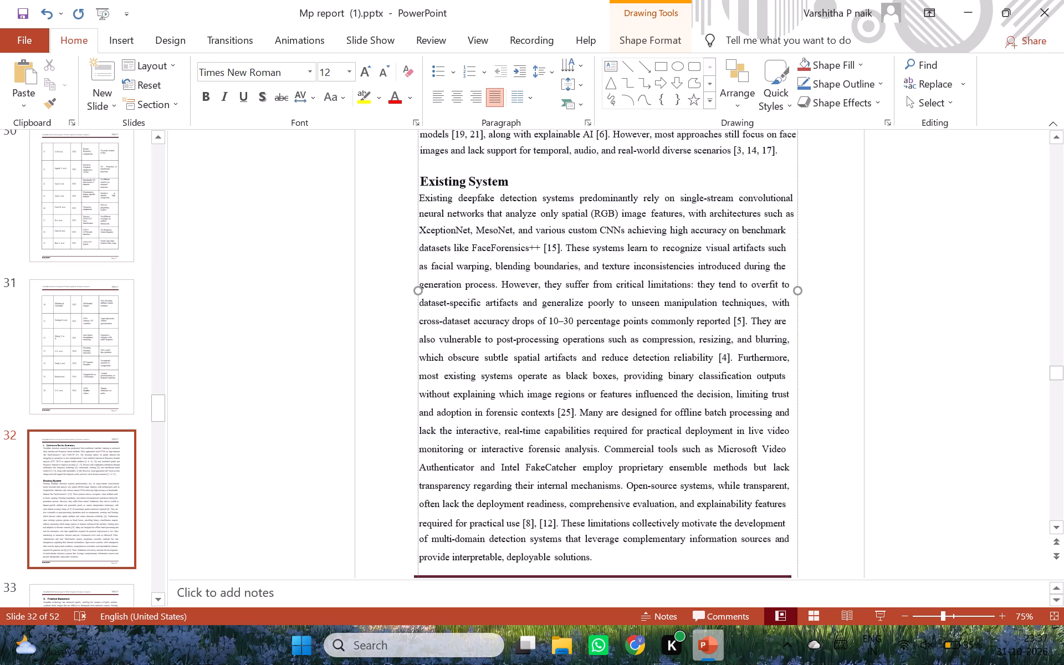
{"action": "scroll", "coordinate": [574, 468], "scroll_direction": "down", "scroll_amount": 1}
{"action": "scroll", "coordinate": [63, 539], "scroll_direction": "down", "scroll_amount": 2}
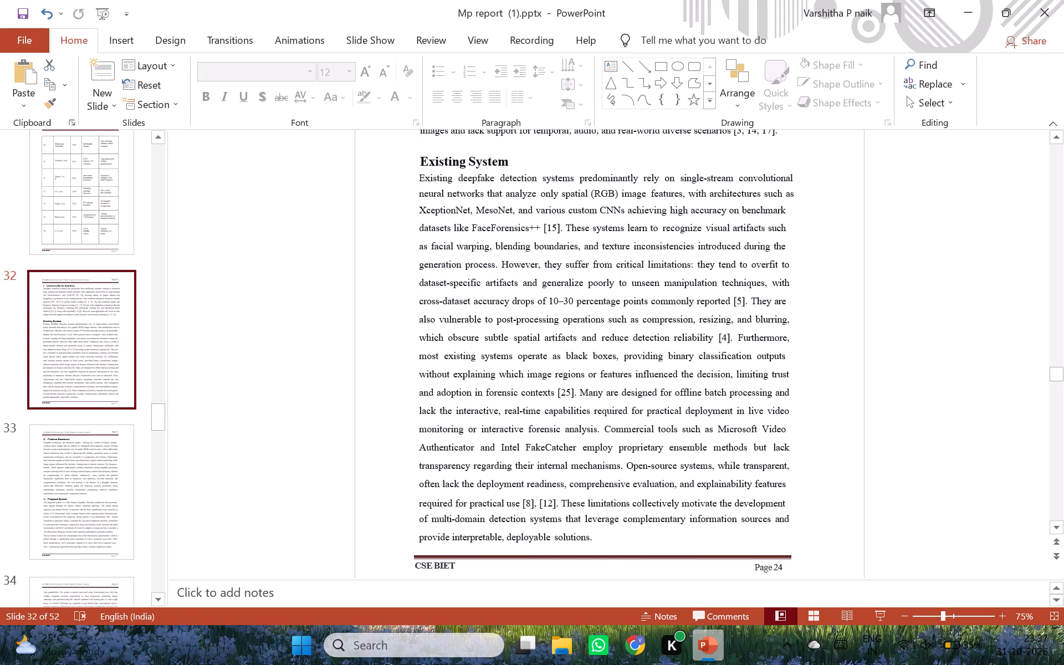
{"action": "left_click", "coordinate": [555, 489]}
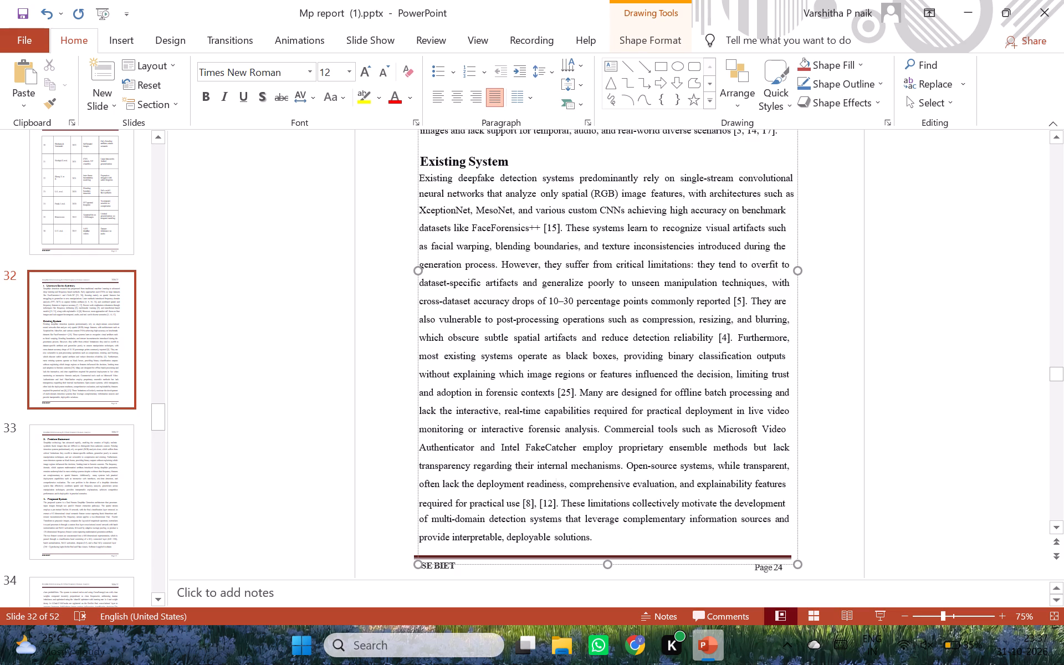
{"action": "left_click_drag", "start_coordinate": [638, 567], "coordinate": [638, 570]}
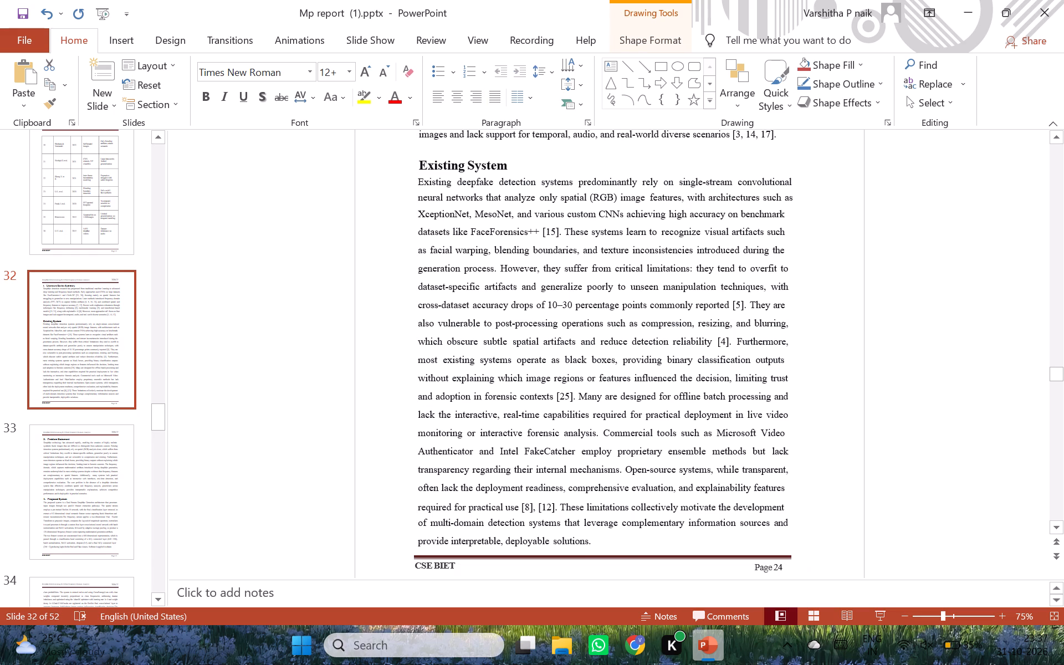
{"action": "left_click_drag", "start_coordinate": [638, 570], "coordinate": [632, 571]}
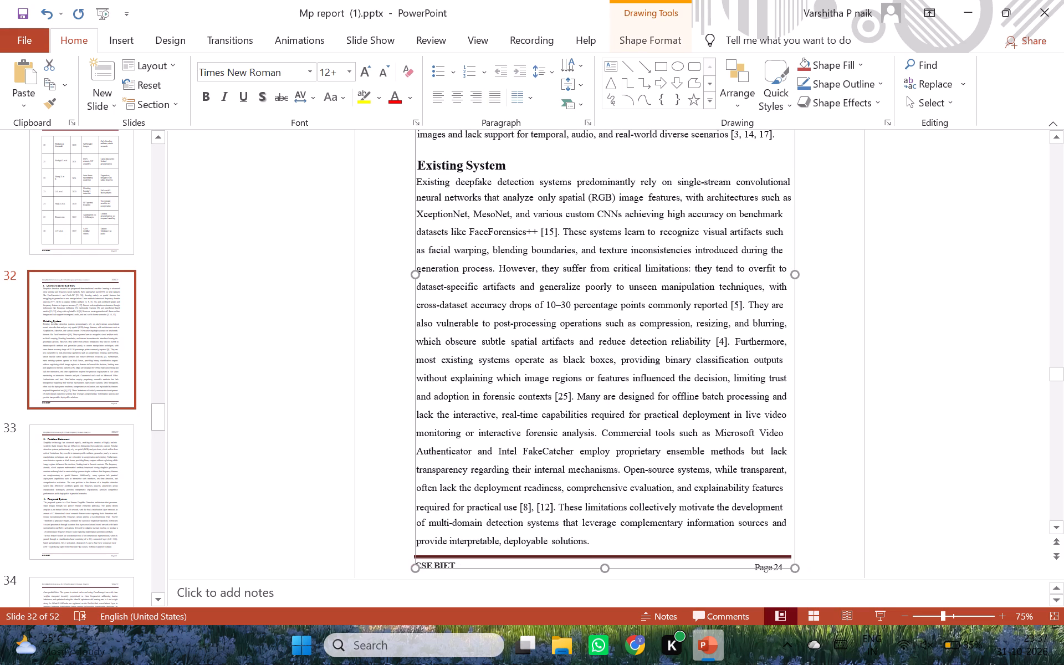
{"action": "scroll", "coordinate": [616, 424], "scroll_direction": "up", "scroll_amount": 8}
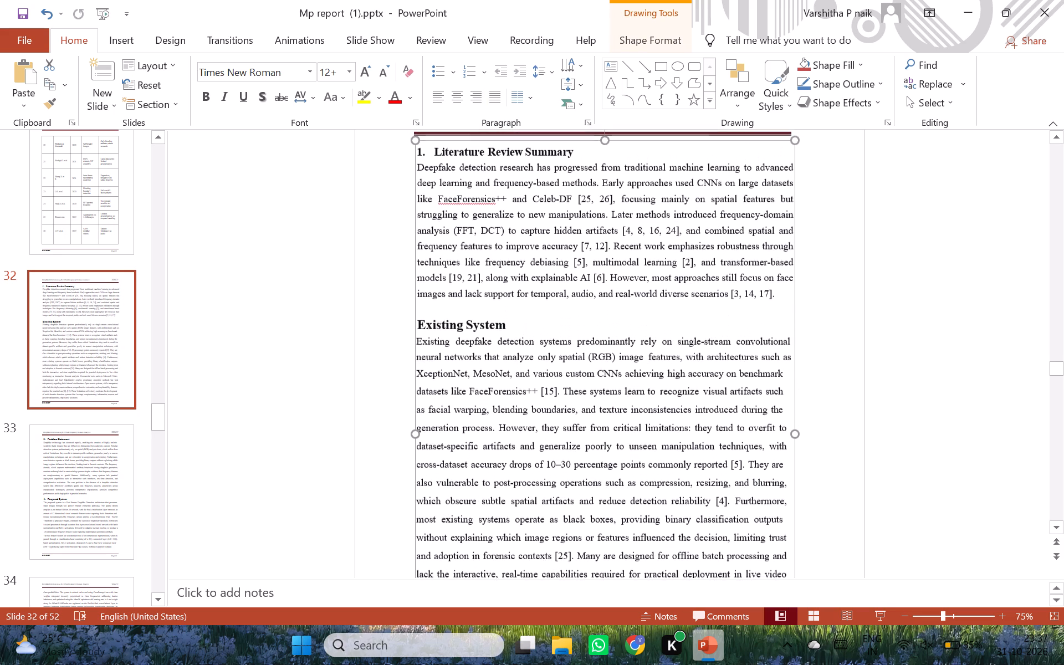
Justify all the Problem Statement and Proposed System text on slide 33.
{"action": "left_click", "coordinate": [108, 462]}
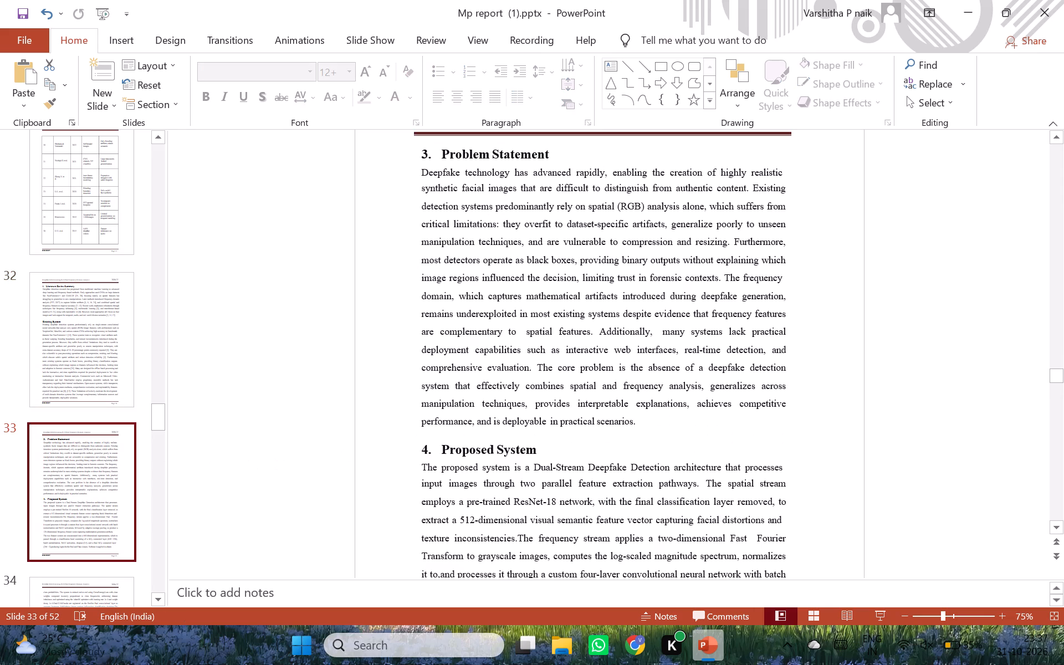
{"action": "left_click", "coordinate": [521, 363]}
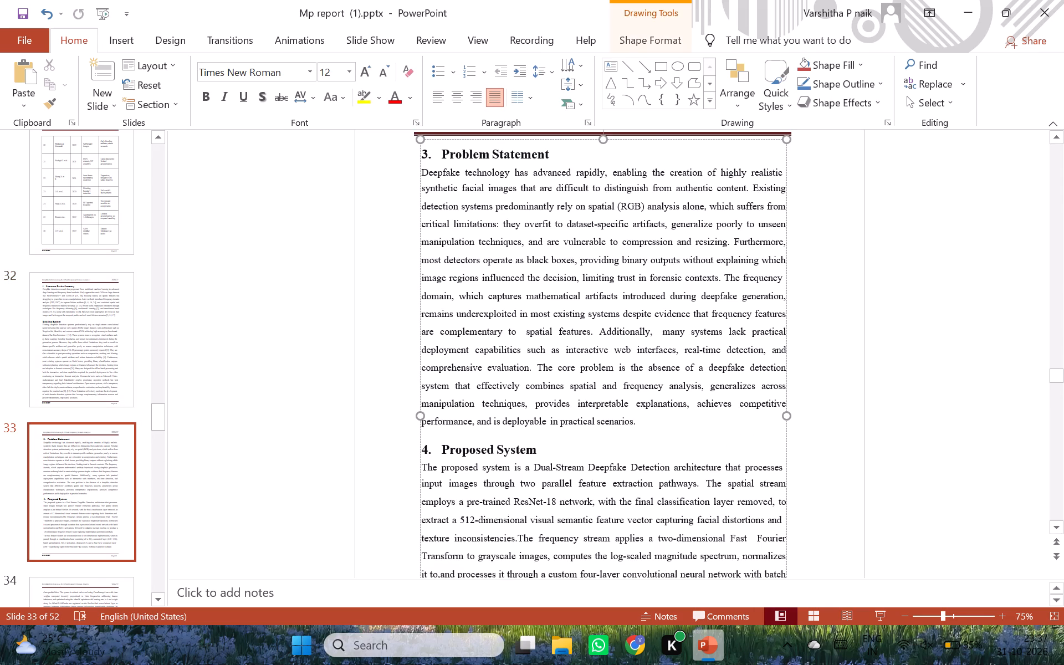
{"action": "key", "text": "ctrl+a"}
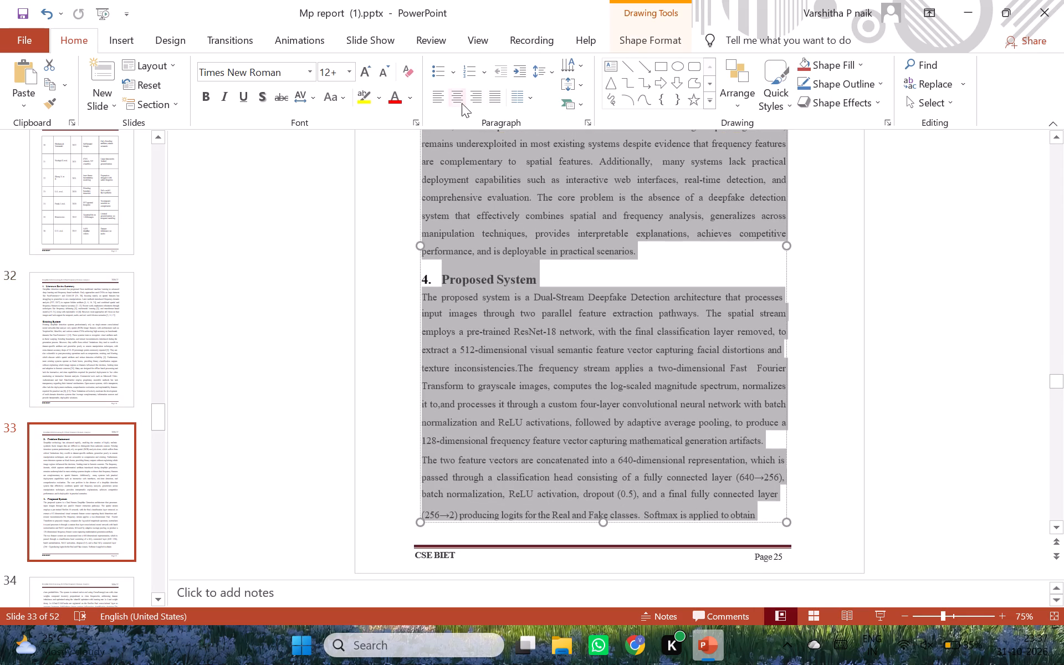
{"action": "left_click", "coordinate": [493, 106]}
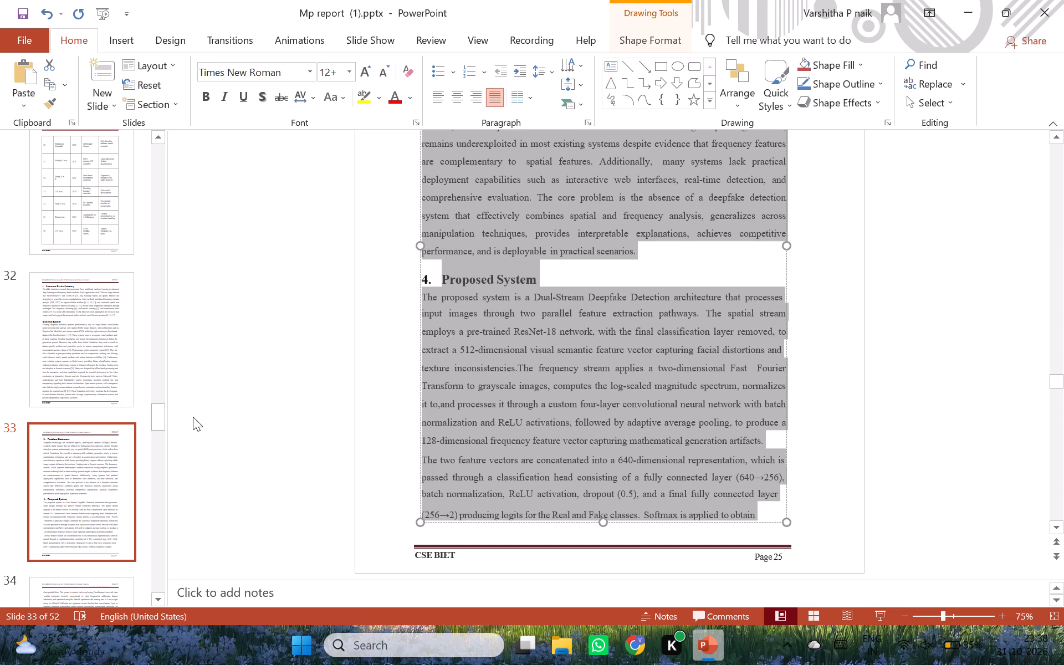
Justify all text in the 2.5 Objectives text box on slide 34.
{"action": "scroll", "coordinate": [136, 439], "scroll_direction": "down", "scroll_amount": 2}
{"action": "left_click", "coordinate": [109, 443]}
{"action": "left_click", "coordinate": [543, 391]}
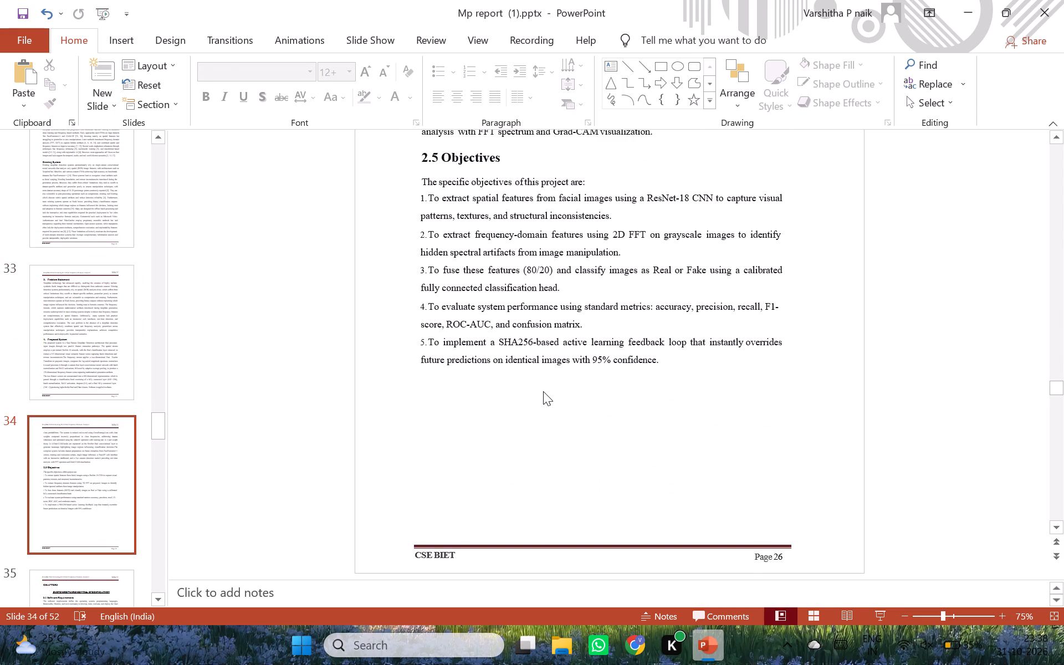
{"action": "key", "text": "ctrl+a"}
{"action": "left_click", "coordinate": [508, 233]}
{"action": "key", "text": "ctrl+a"}
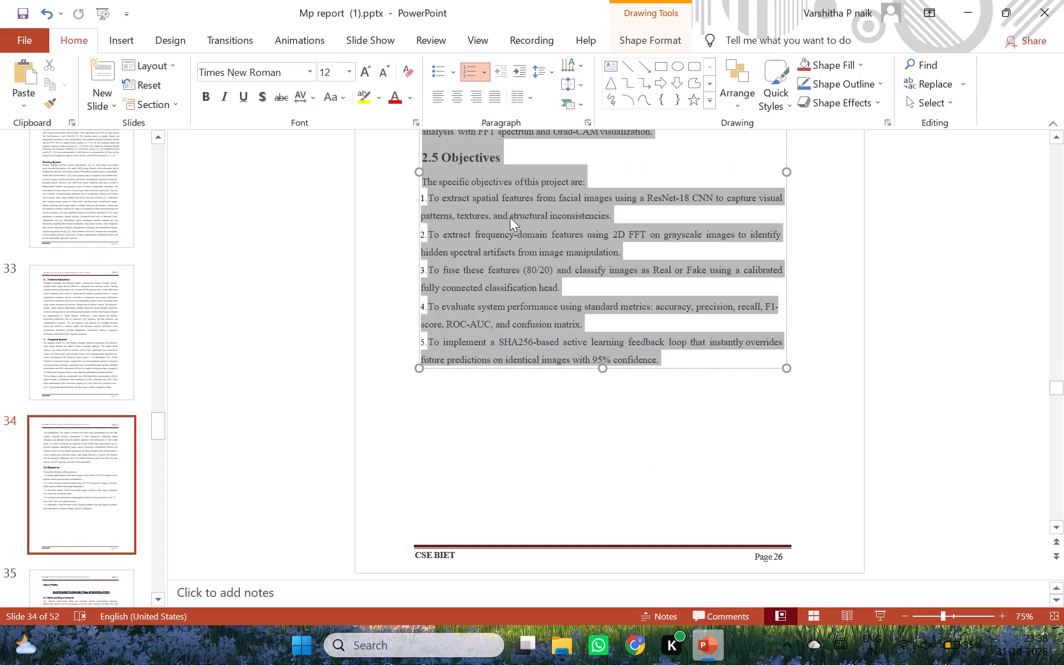
{"action": "left_click", "coordinate": [492, 94]}
Justify all text in the Chapter 3 heading and Software Requirements text box on slide 35.
{"action": "scroll", "coordinate": [63, 468], "scroll_direction": "down", "scroll_amount": 2}
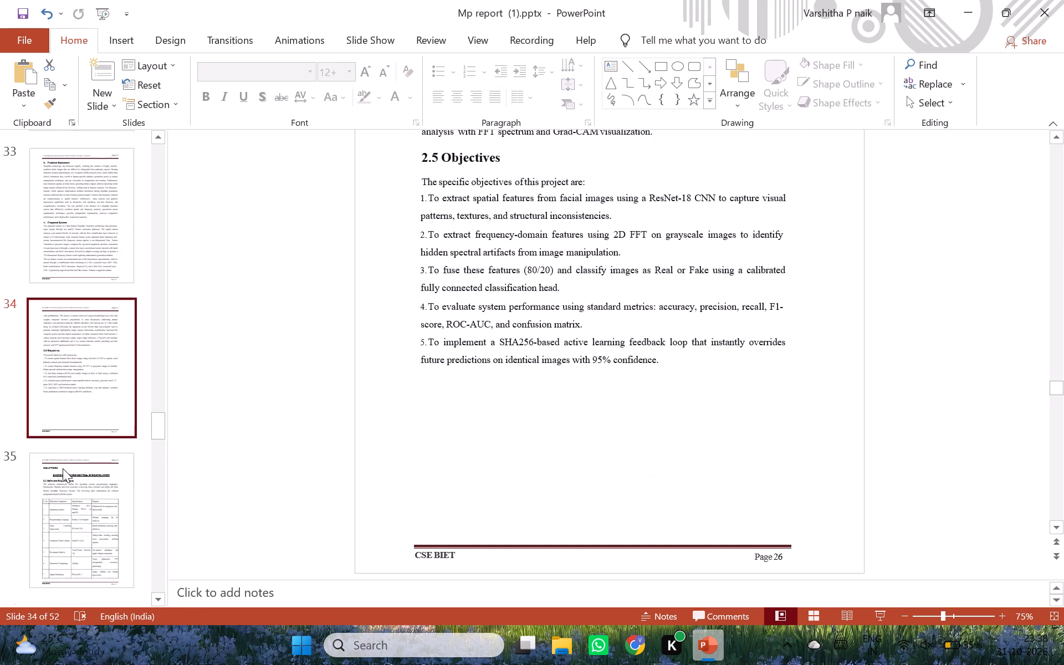
{"action": "left_click", "coordinate": [63, 468]}
{"action": "scroll", "coordinate": [517, 371], "scroll_direction": "up", "scroll_amount": 7}
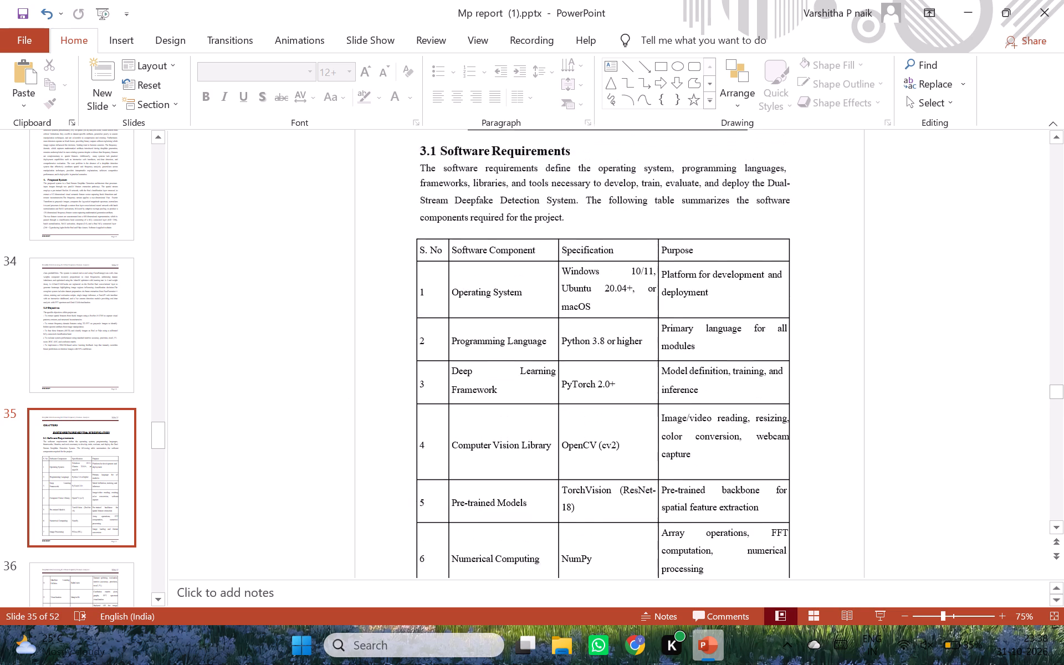
{"action": "left_click", "coordinate": [516, 259]}
{"action": "key", "text": "ctrl+a"}
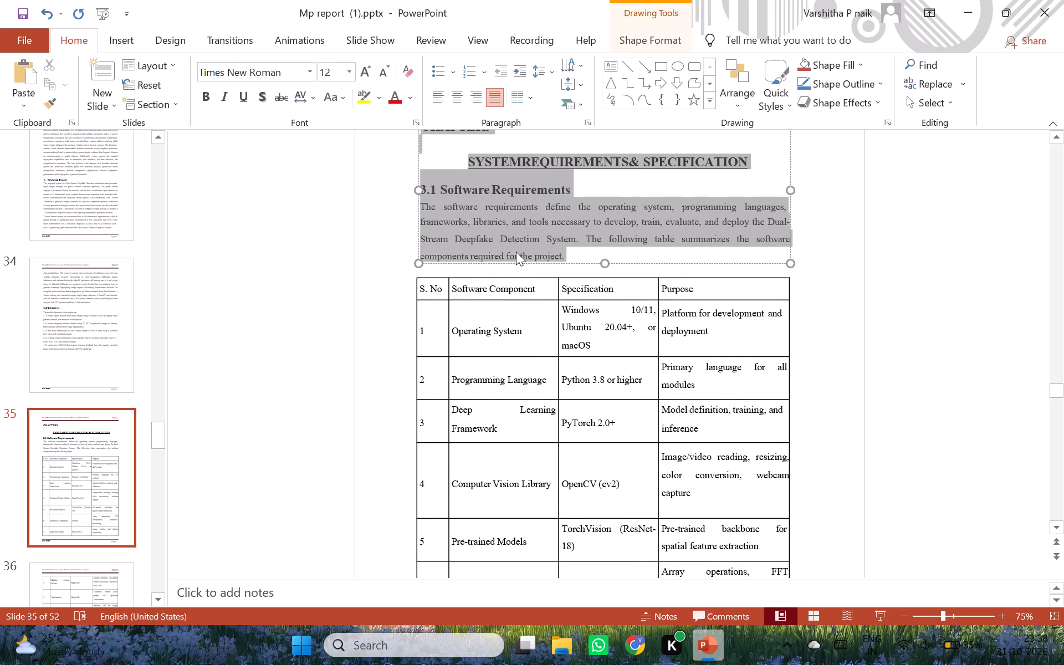
{"action": "left_click", "coordinate": [496, 101]}
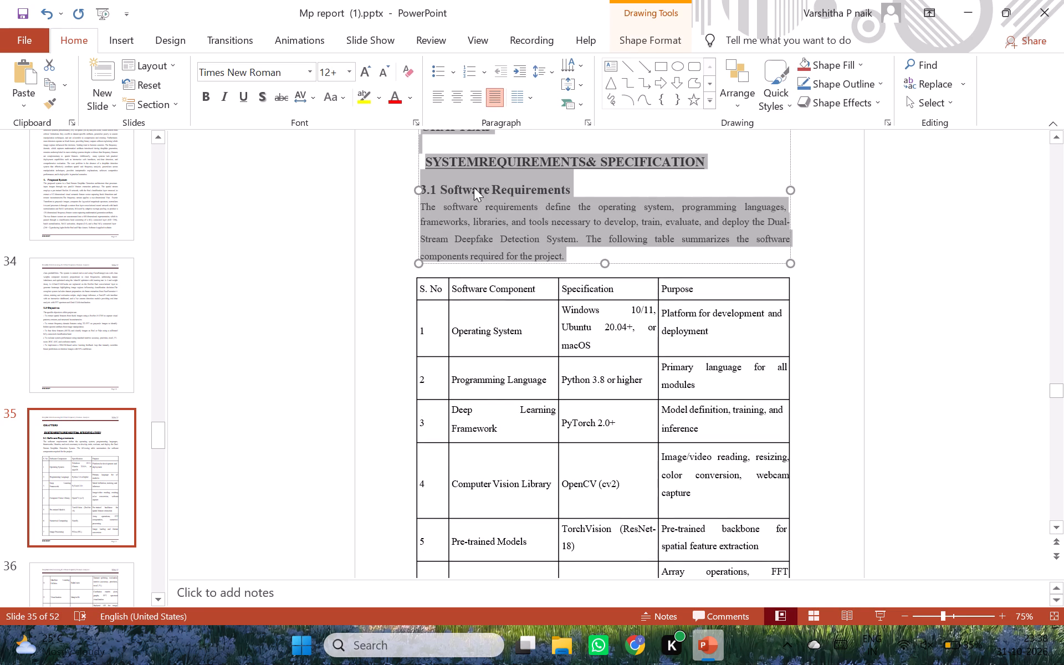
{"action": "left_click", "coordinate": [407, 197]}
Insert the missing spaces in the Chapter 3 title on slide 35 so it reads SYSTEM REQUIREMENTS & SPECIFICATION.
{"action": "scroll", "coordinate": [606, 207], "scroll_direction": "up", "scroll_amount": 1}
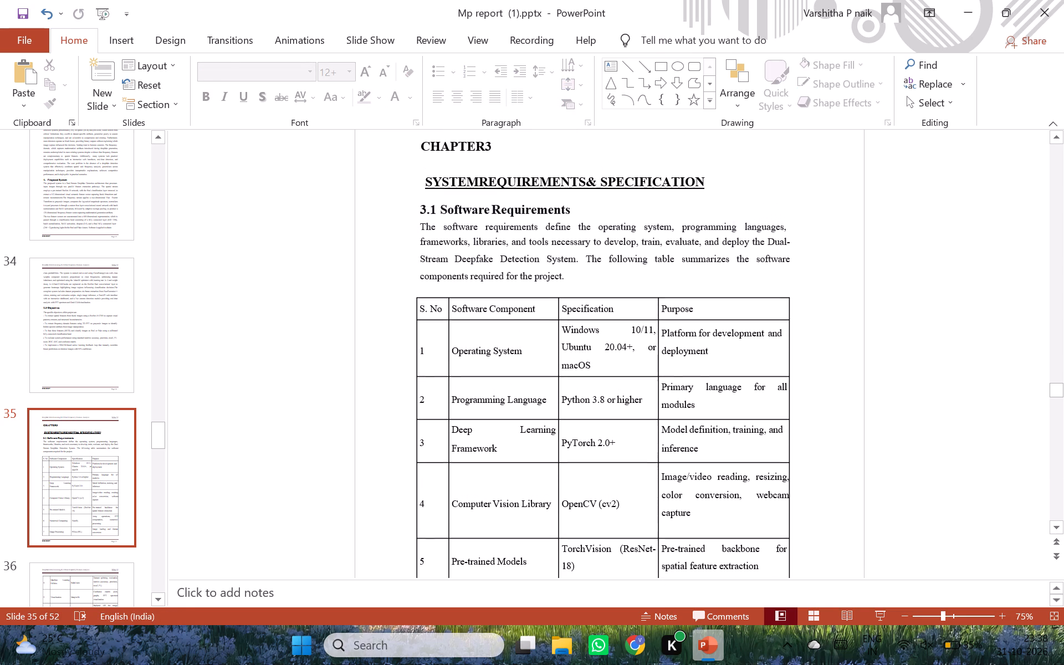
{"action": "left_click", "coordinate": [587, 178]}
{"action": "key", "text": "space"}
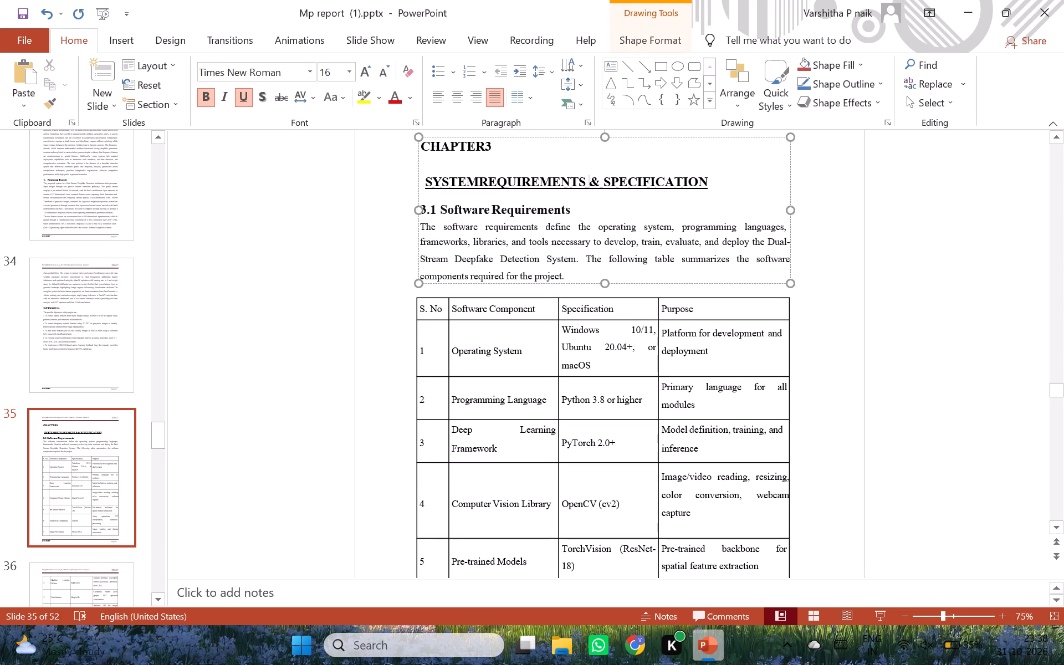
{"action": "left_click", "coordinate": [481, 180]}
{"action": "key", "text": "space"}
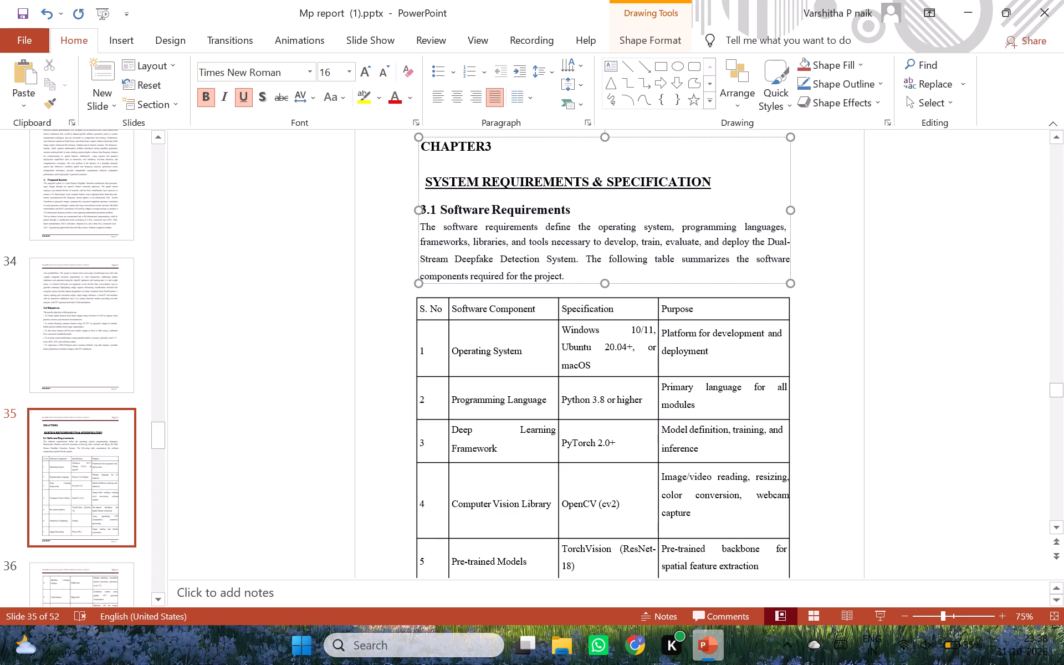
Insert the missing space in the chapter heading on slide 38 so it reads CHAPTER 4.
{"action": "scroll", "coordinate": [113, 448], "scroll_direction": "down", "scroll_amount": 2}
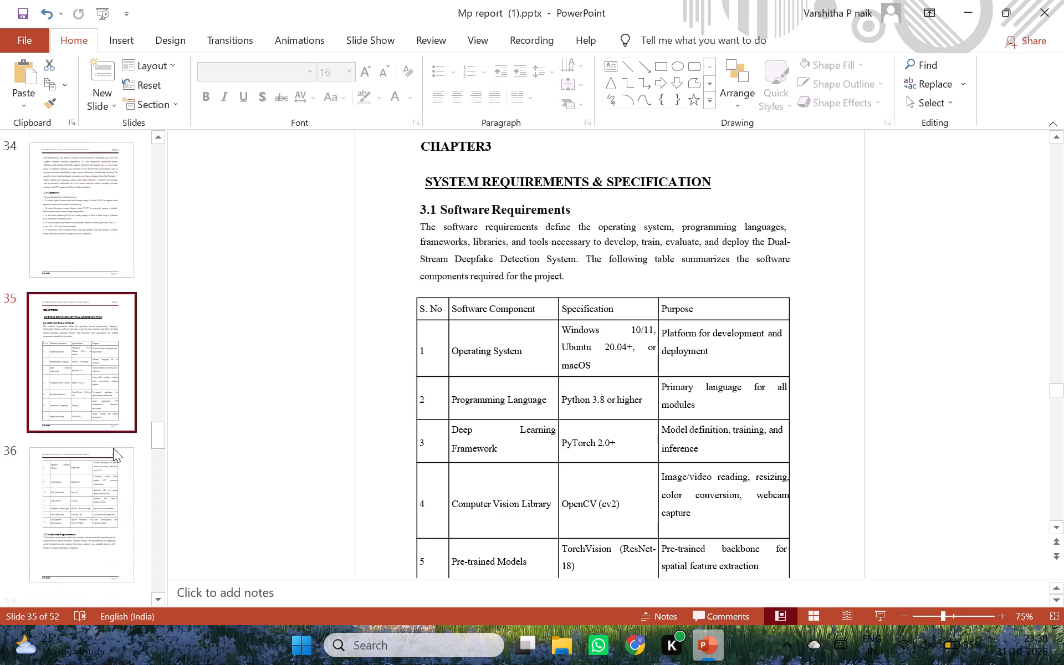
{"action": "left_click", "coordinate": [113, 447]}
{"action": "scroll", "coordinate": [546, 494], "scroll_direction": "up", "scroll_amount": 4}
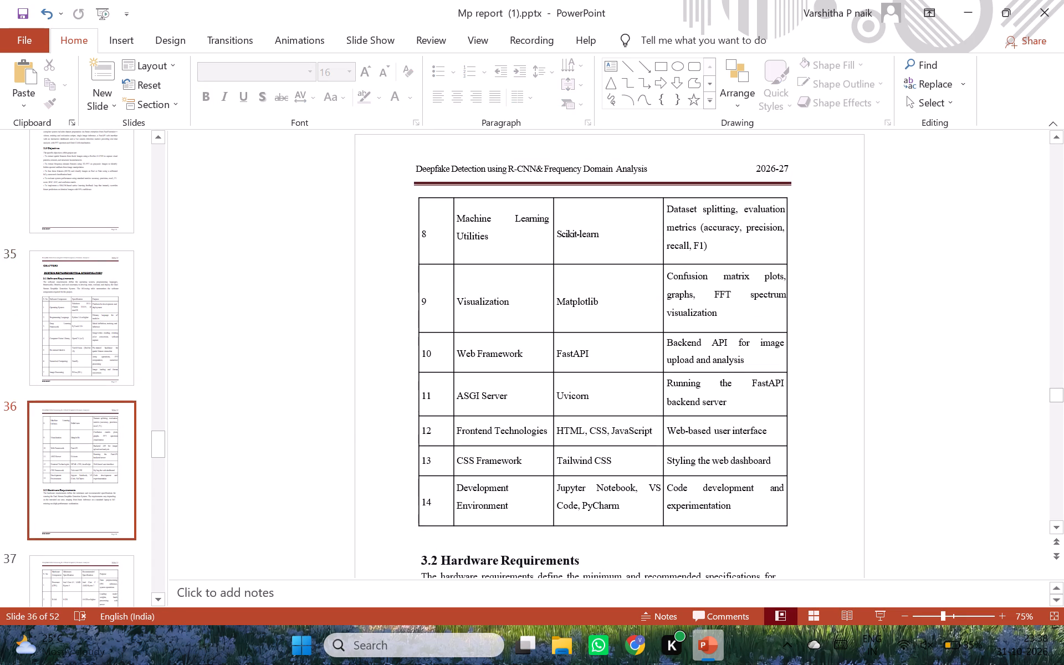
{"action": "scroll", "coordinate": [14, 452], "scroll_direction": "down", "scroll_amount": 2}
{"action": "left_click", "coordinate": [87, 464]}
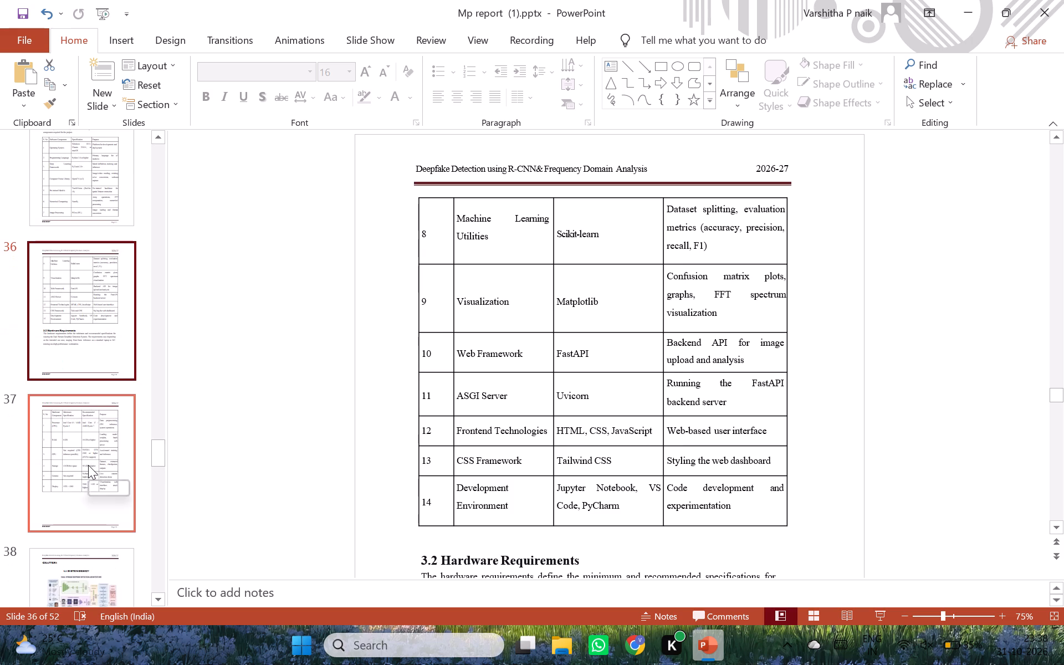
{"action": "scroll", "coordinate": [88, 465], "scroll_direction": "down", "scroll_amount": 2}
{"action": "left_click", "coordinate": [88, 465]}
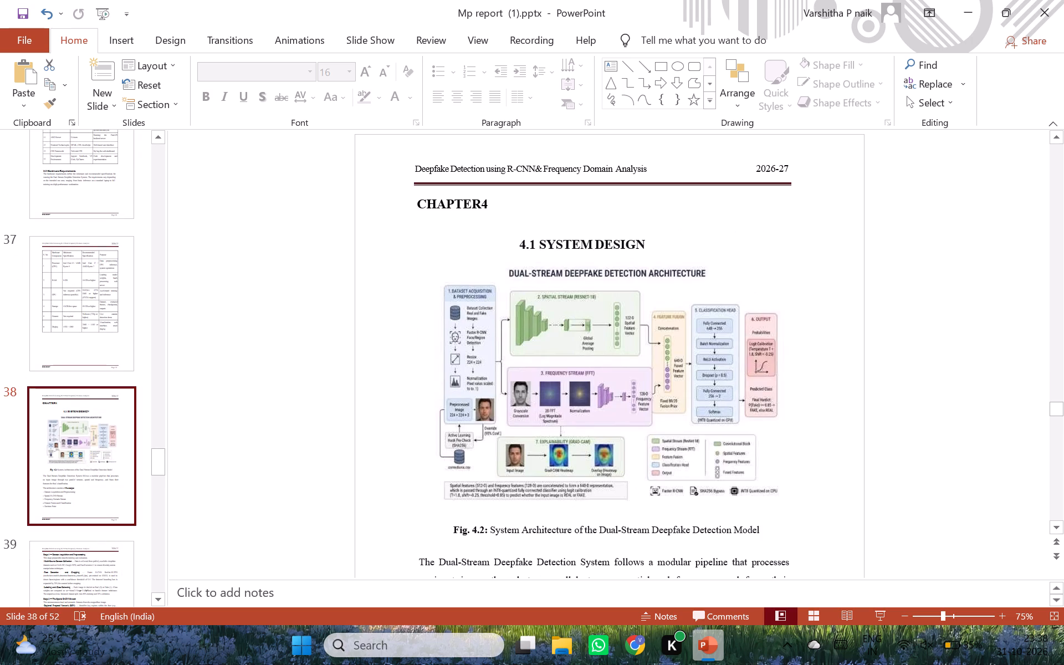
{"action": "scroll", "coordinate": [675, 412], "scroll_direction": "down", "scroll_amount": 4}
{"action": "scroll", "coordinate": [533, 426], "scroll_direction": "up", "scroll_amount": 3}
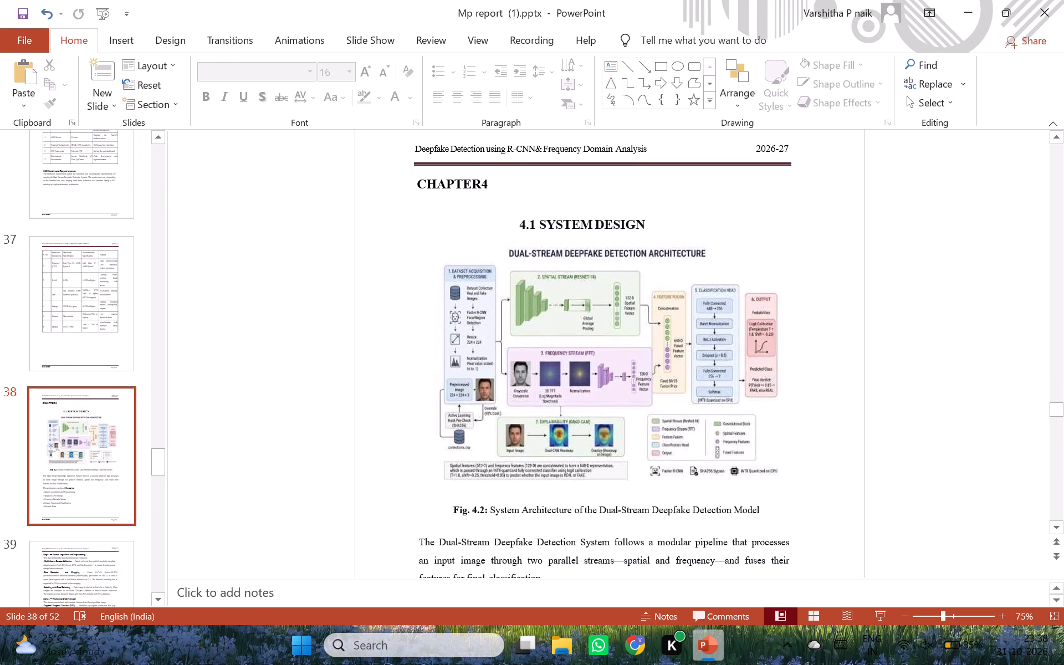
{"action": "left_click", "coordinate": [479, 187]}
{"action": "key", "text": "space"}
{"action": "left_click", "coordinate": [395, 337]}
Delete the F(u,v) and summation text of the DFT formula below the 2D DFT line on slide 39.
{"action": "scroll", "coordinate": [487, 428], "scroll_direction": "down", "scroll_amount": 4}
{"action": "scroll", "coordinate": [502, 524], "scroll_direction": "down", "scroll_amount": 2}
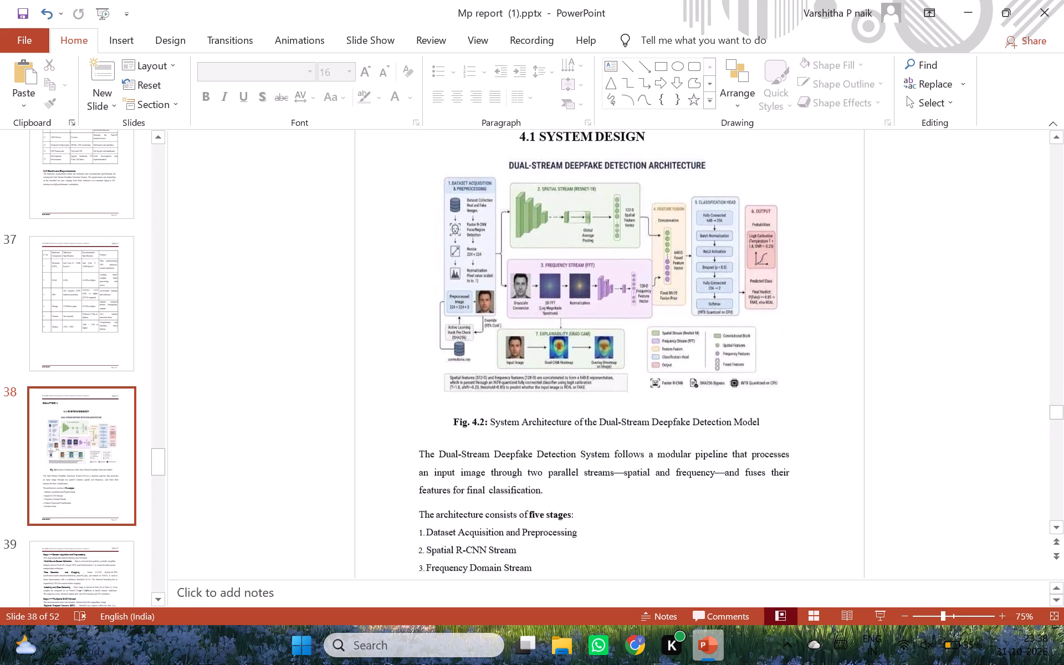
{"action": "scroll", "coordinate": [502, 525], "scroll_direction": "down", "scroll_amount": 1}
{"action": "scroll", "coordinate": [531, 457], "scroll_direction": "down", "scroll_amount": 2}
{"action": "left_click", "coordinate": [113, 557]}
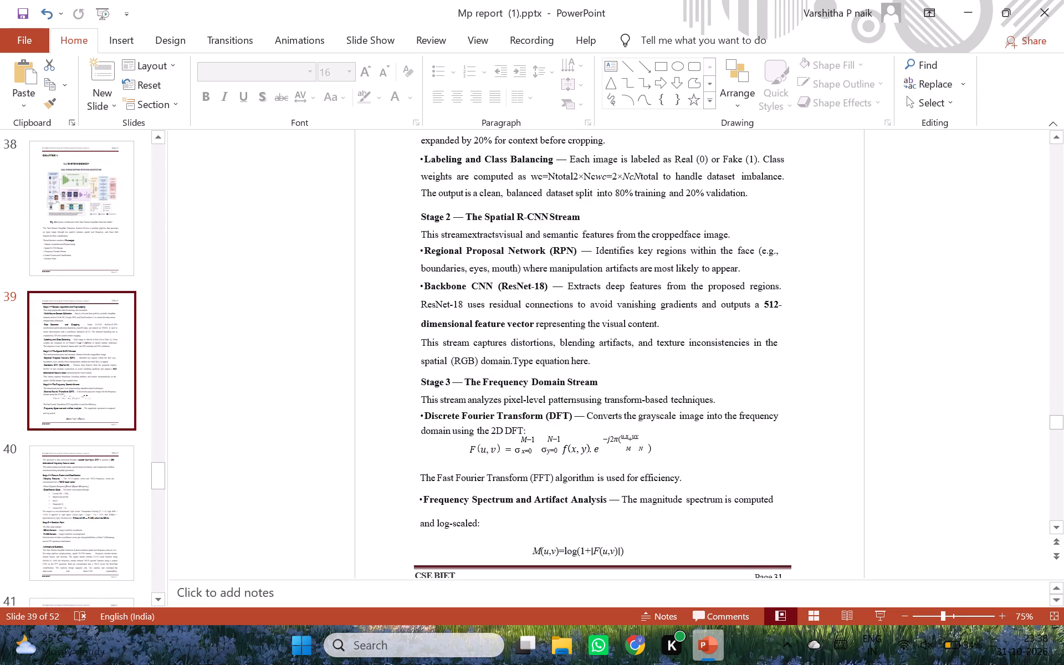
{"action": "scroll", "coordinate": [607, 451], "scroll_direction": "up", "scroll_amount": 1}
{"action": "scroll", "coordinate": [634, 468], "scroll_direction": "up", "scroll_amount": 2, "text": "ctrl"}
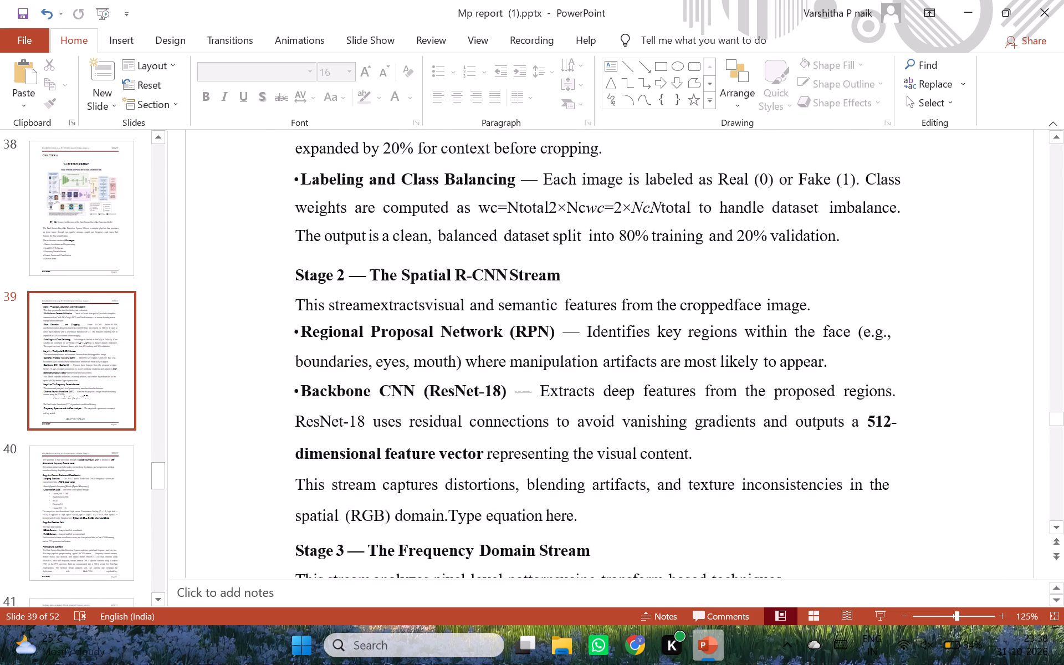
{"action": "scroll", "coordinate": [634, 468], "scroll_direction": "down", "scroll_amount": 10}
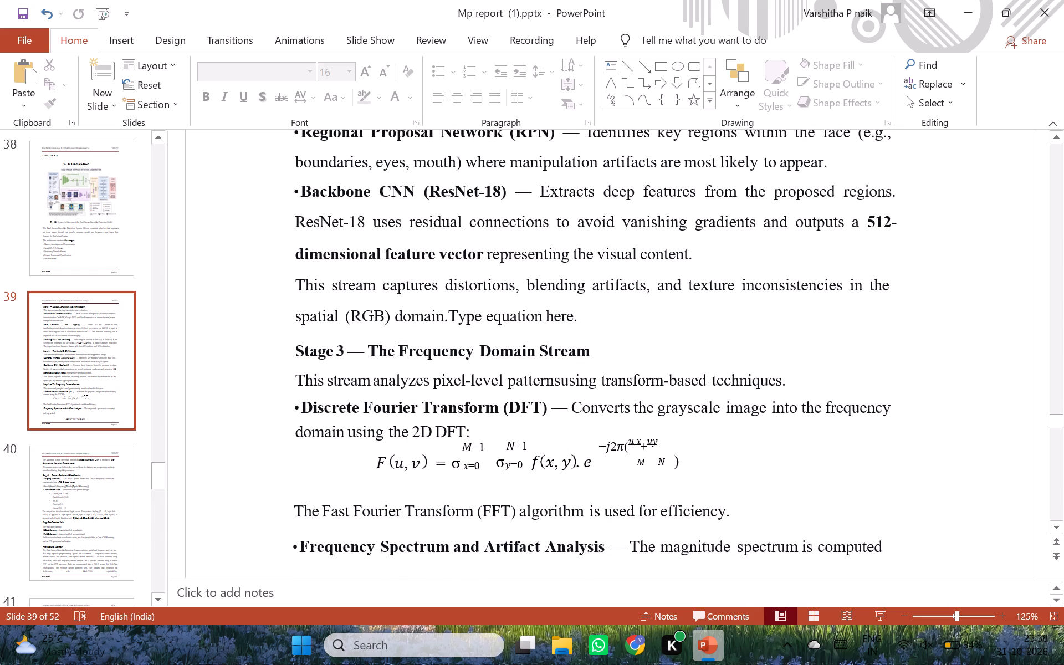
{"action": "left_click_drag", "start_coordinate": [462, 449], "coordinate": [591, 475]}
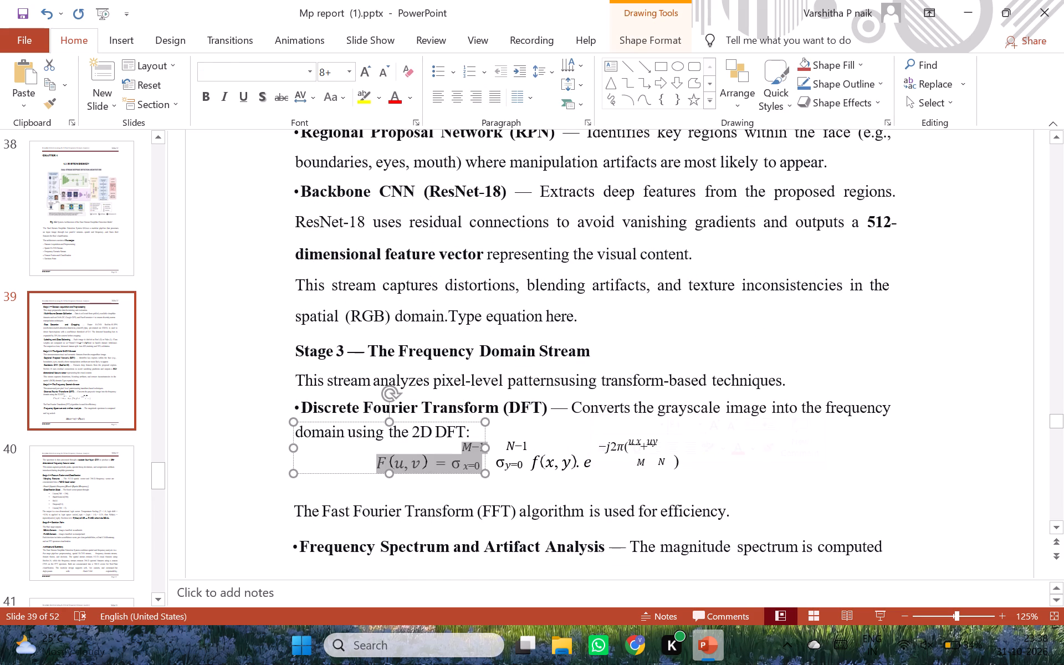
{"action": "left_click", "coordinate": [520, 469]}
{"action": "left_click", "coordinate": [482, 464]}
{"action": "left_click_drag", "start_coordinate": [460, 451], "coordinate": [461, 451]}
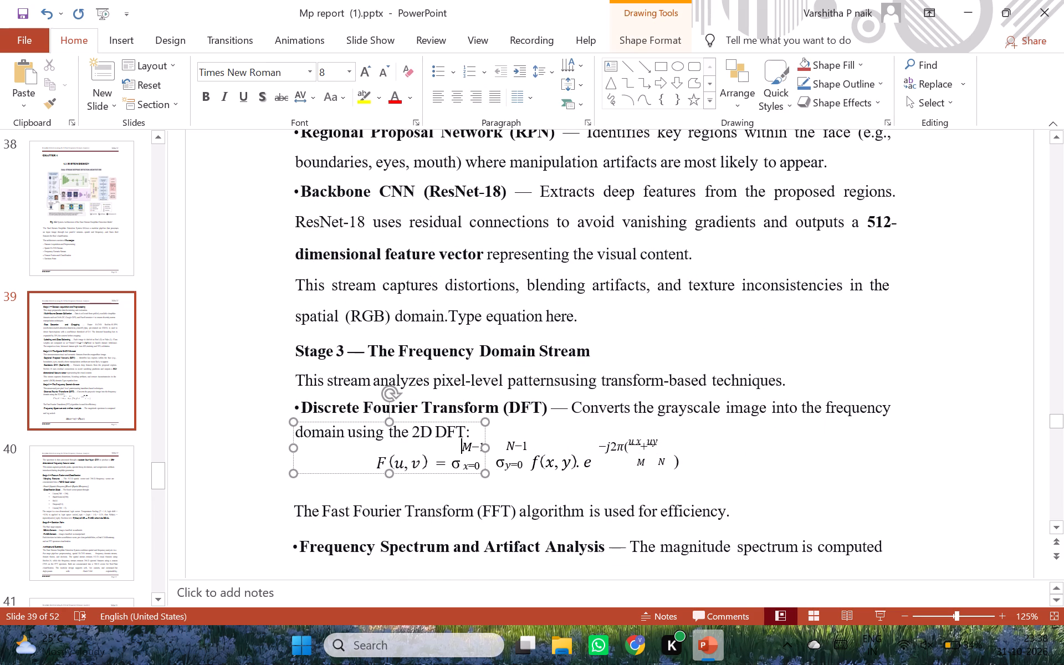
{"action": "left_click_drag", "start_coordinate": [461, 451], "coordinate": [480, 469]}
{"action": "key", "text": "BackSpace"}
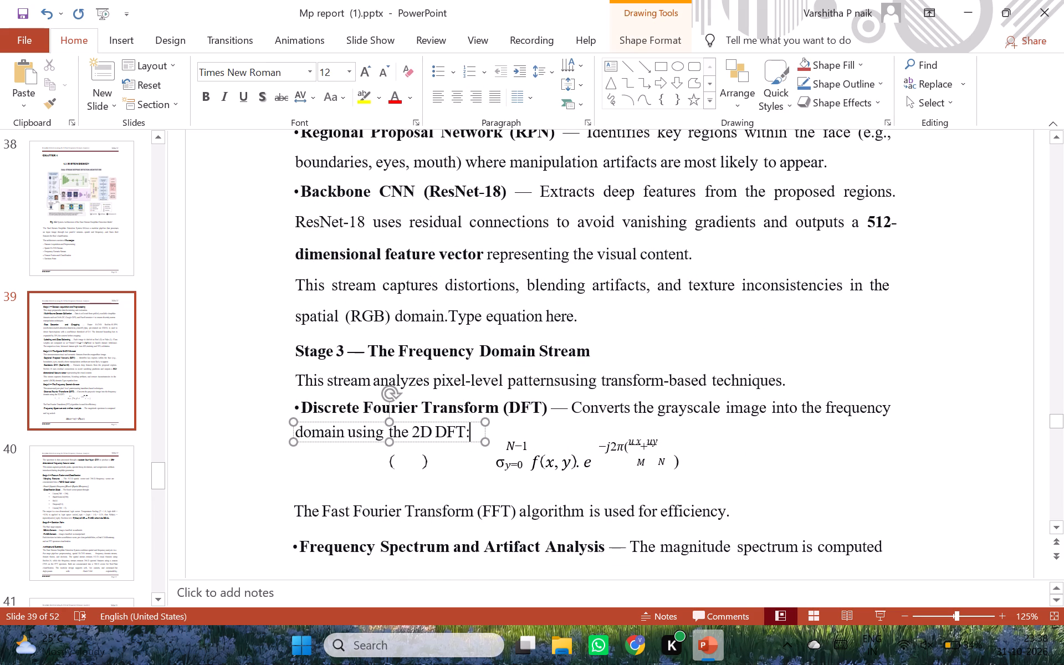
{"action": "left_click_drag", "start_coordinate": [507, 447], "coordinate": [590, 475]}
{"action": "key", "text": "BackSpace"}
Delete the exponent of the DFT formula on slide 39, including the small boxes that hold its fragments.
{"action": "left_click_drag", "start_coordinate": [610, 446], "coordinate": [668, 449]}
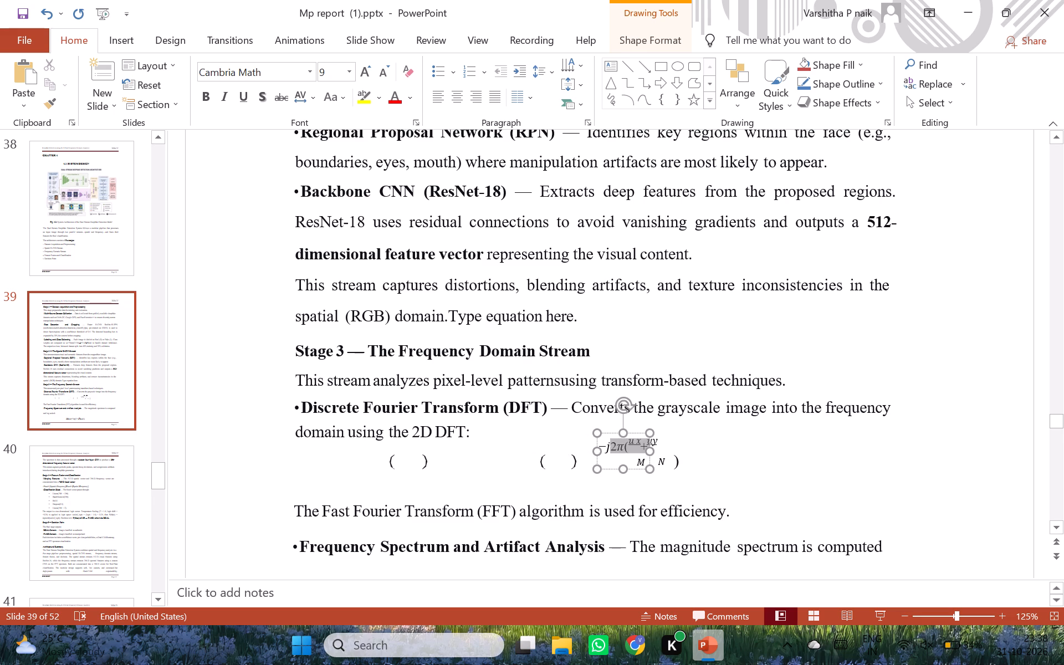
{"action": "left_click_drag", "start_coordinate": [668, 449], "coordinate": [684, 467]}
{"action": "key", "text": "BackSpace"}
{"action": "left_click", "coordinate": [661, 455]}
{"action": "key", "text": "BackSpace"}
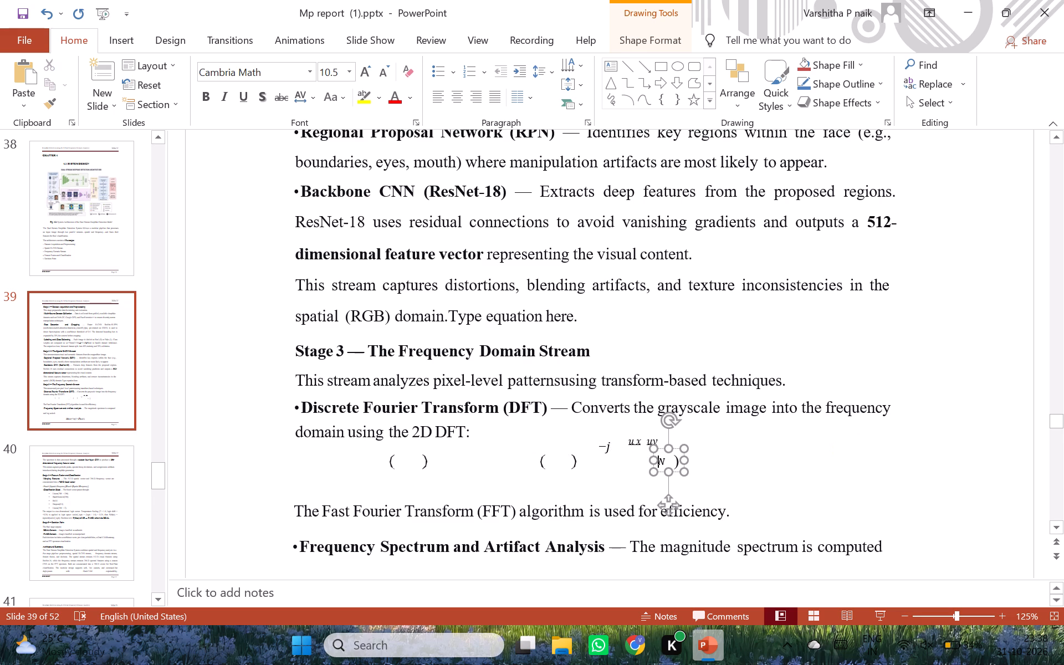
{"action": "left_click", "coordinate": [677, 448]}
{"action": "key", "text": "Delete"}
{"action": "left_click", "coordinate": [657, 439]}
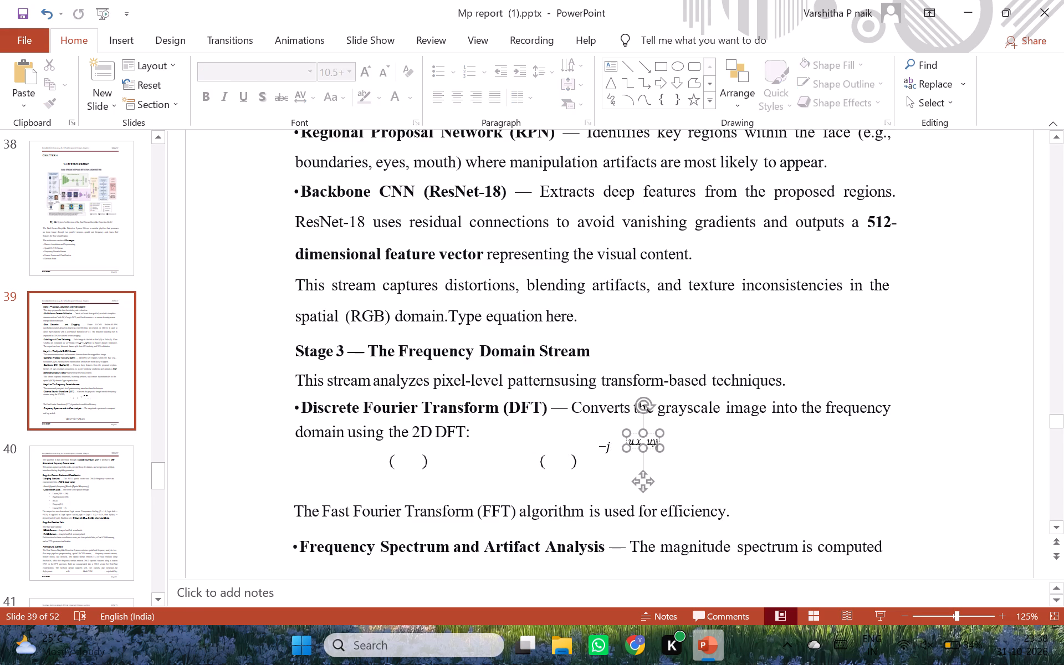
{"action": "left_click", "coordinate": [654, 450]}
{"action": "key", "text": "Delete"}
{"action": "left_click", "coordinate": [606, 457]}
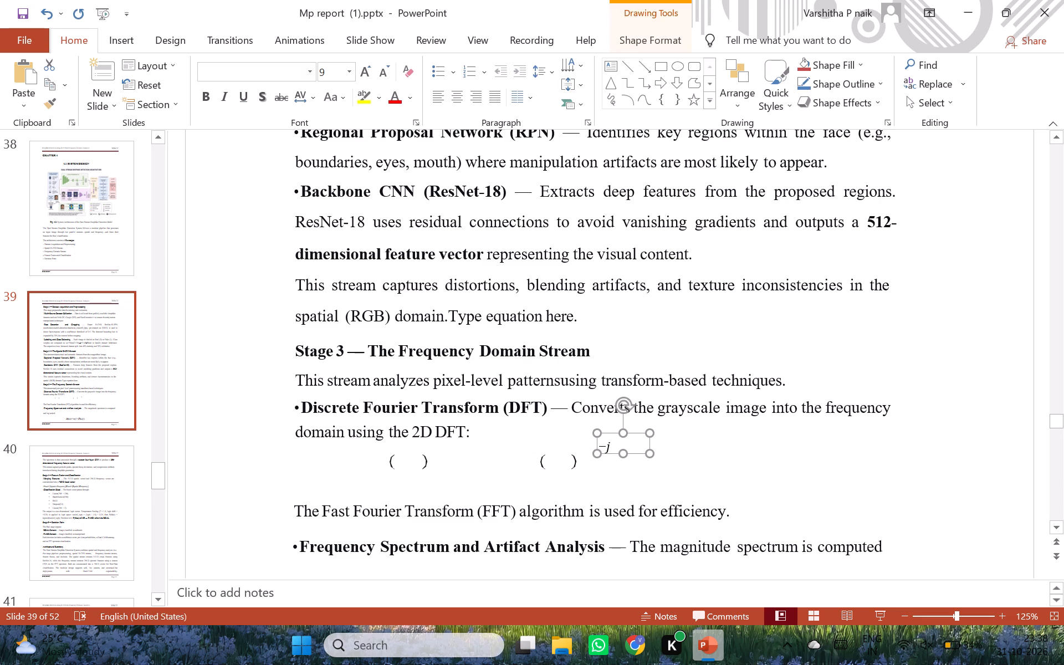
{"action": "left_click", "coordinate": [608, 453]}
{"action": "key", "text": "Delete"}
Delete the leftover parenthesis pictures of the DFT formula on slide 39.
{"action": "left_click", "coordinate": [570, 461]}
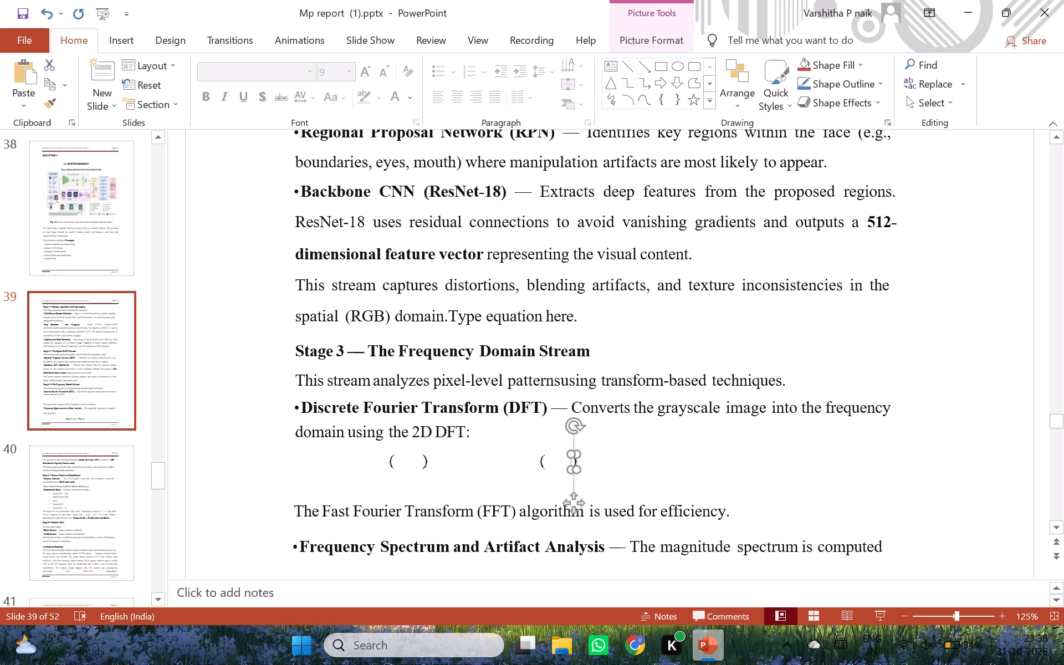
{"action": "key", "text": "Delete"}
{"action": "left_click", "coordinate": [546, 464]}
{"action": "key", "text": "Delete"}
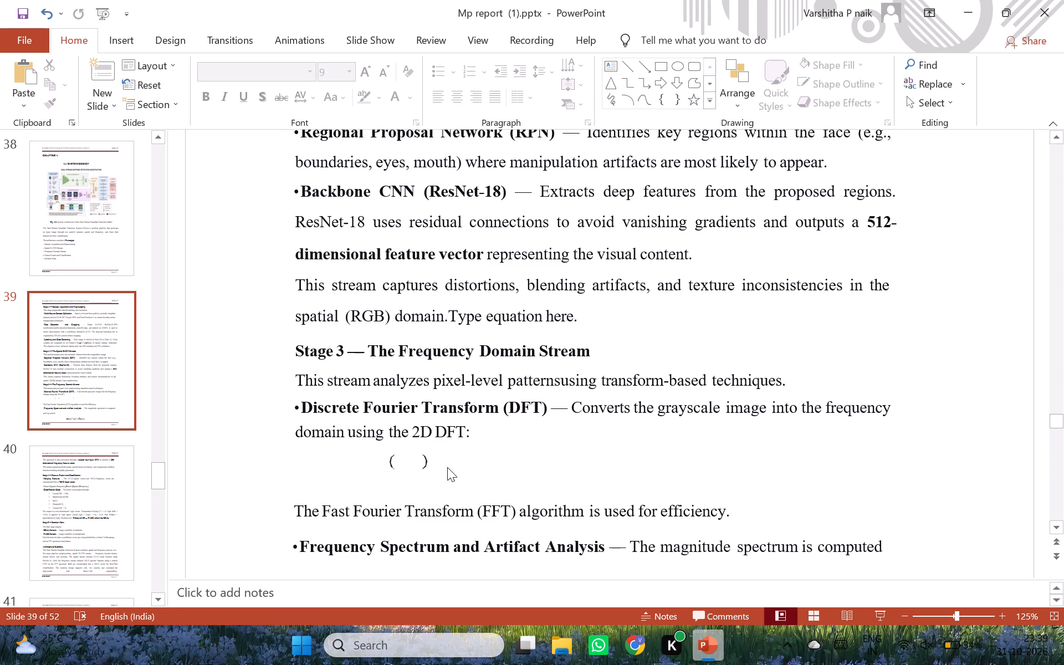
{"action": "left_click", "coordinate": [432, 462]}
{"action": "key", "text": "Delete"}
{"action": "left_click", "coordinate": [395, 462]}
{"action": "key", "text": "Delete"}
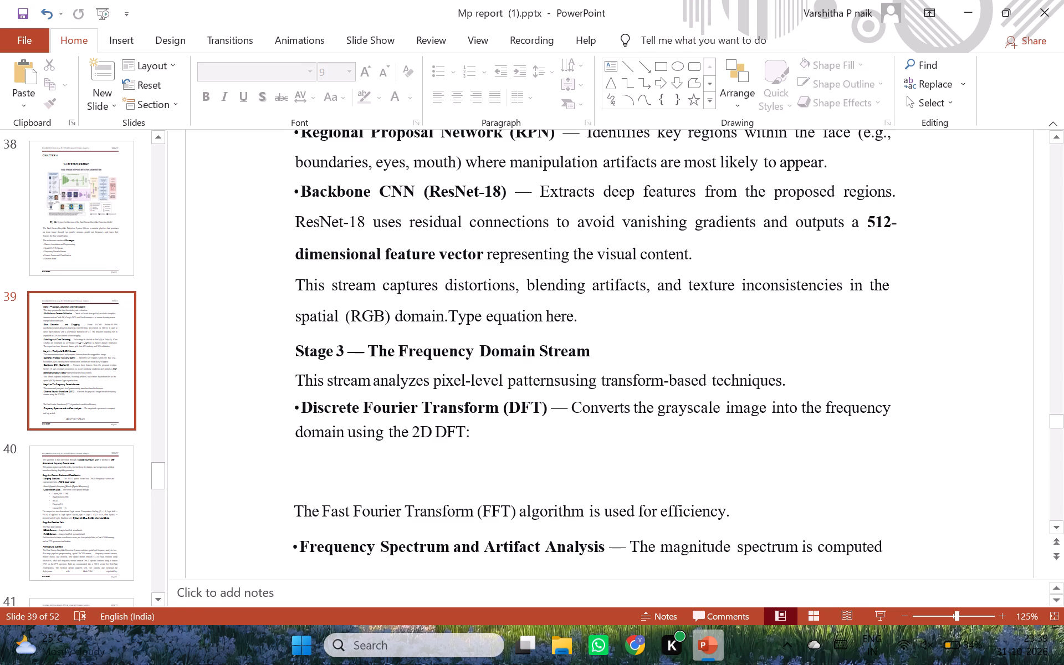
Move the Fast Fourier Transform text box on slide 39 up to sit directly beneath the 2D DFT line.
{"action": "left_click", "coordinate": [412, 511]}
{"action": "left_click_drag", "start_coordinate": [411, 499], "coordinate": [415, 459]}
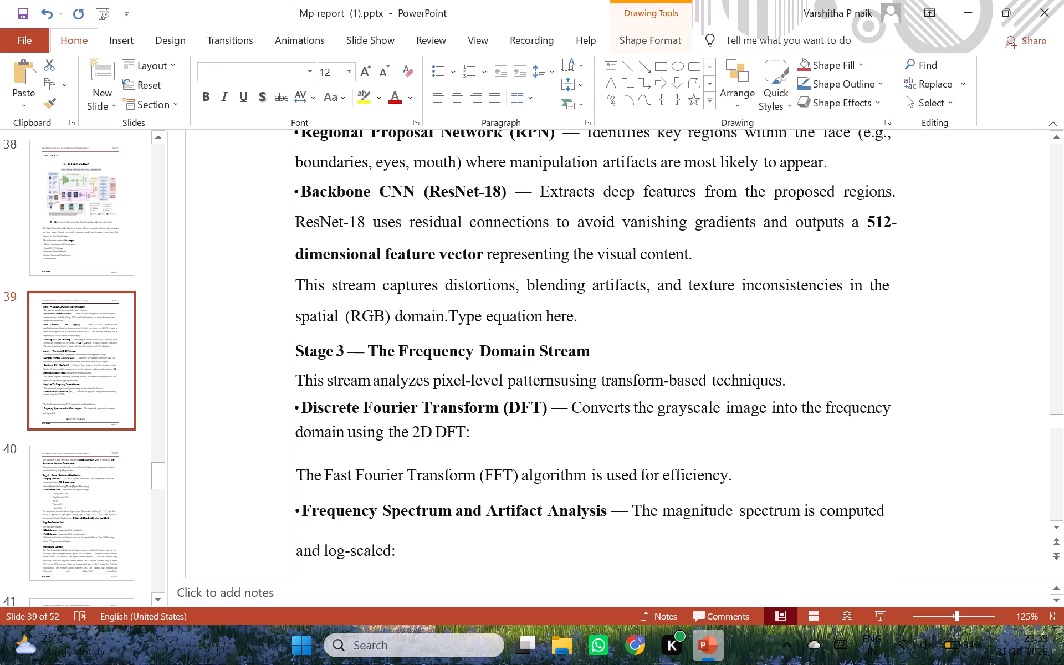
{"action": "left_click_drag", "start_coordinate": [415, 459], "coordinate": [415, 451]}
{"action": "scroll", "coordinate": [482, 487], "scroll_direction": "down", "scroll_amount": 4}
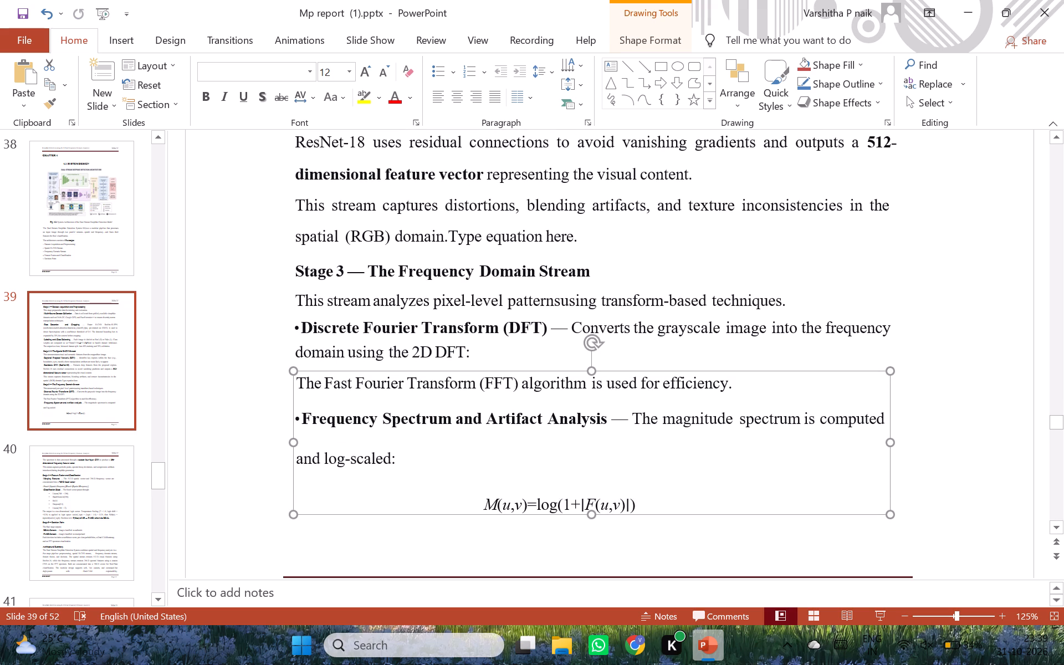
{"action": "left_click", "coordinate": [451, 539]}
Check the spacing and layout of the Stage 1 to Stage 3 text on slide 39.
{"action": "scroll", "coordinate": [591, 483], "scroll_direction": "down", "scroll_amount": 2, "text": "ctrl"}
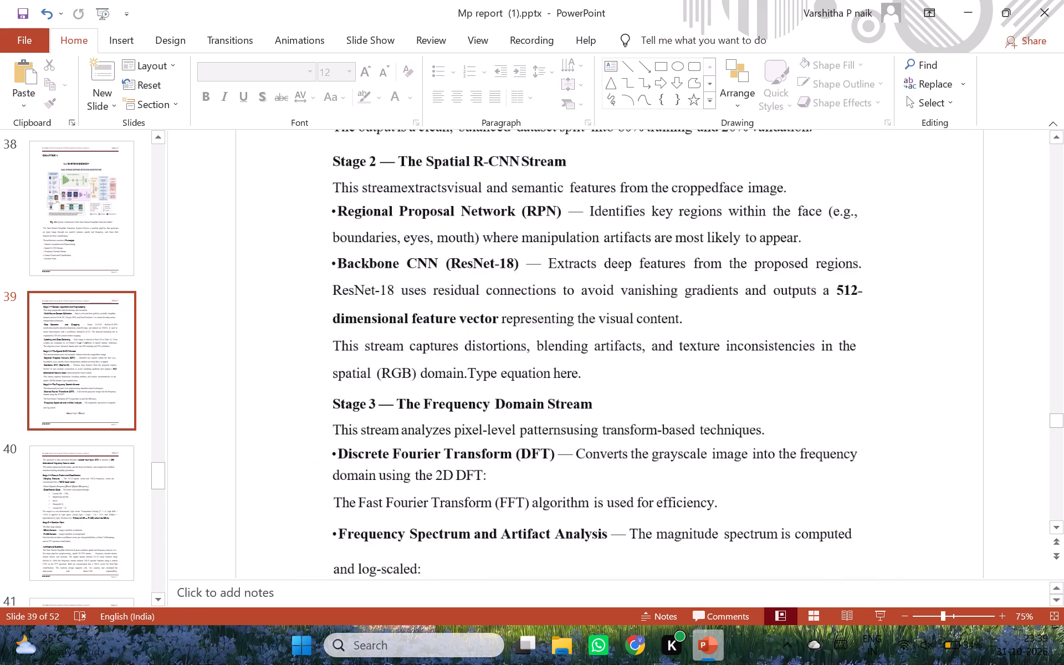
{"action": "scroll", "coordinate": [591, 483], "scroll_direction": "down", "scroll_amount": 1, "text": "ctrl"}
{"action": "scroll", "coordinate": [604, 459], "scroll_direction": "up", "scroll_amount": 3}
{"action": "scroll", "coordinate": [604, 459], "scroll_direction": "down", "scroll_amount": 2}
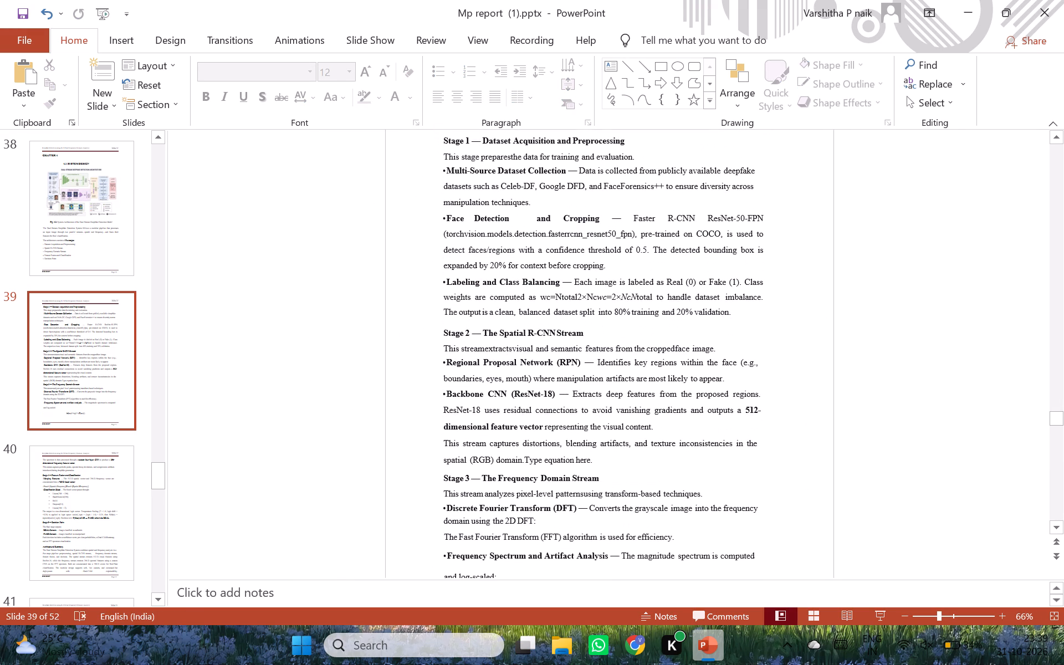
{"action": "scroll", "coordinate": [604, 459], "scroll_direction": "down", "scroll_amount": 1}
{"action": "left_click", "coordinate": [604, 459]}
{"action": "scroll", "coordinate": [605, 459], "scroll_direction": "down", "scroll_amount": 2}
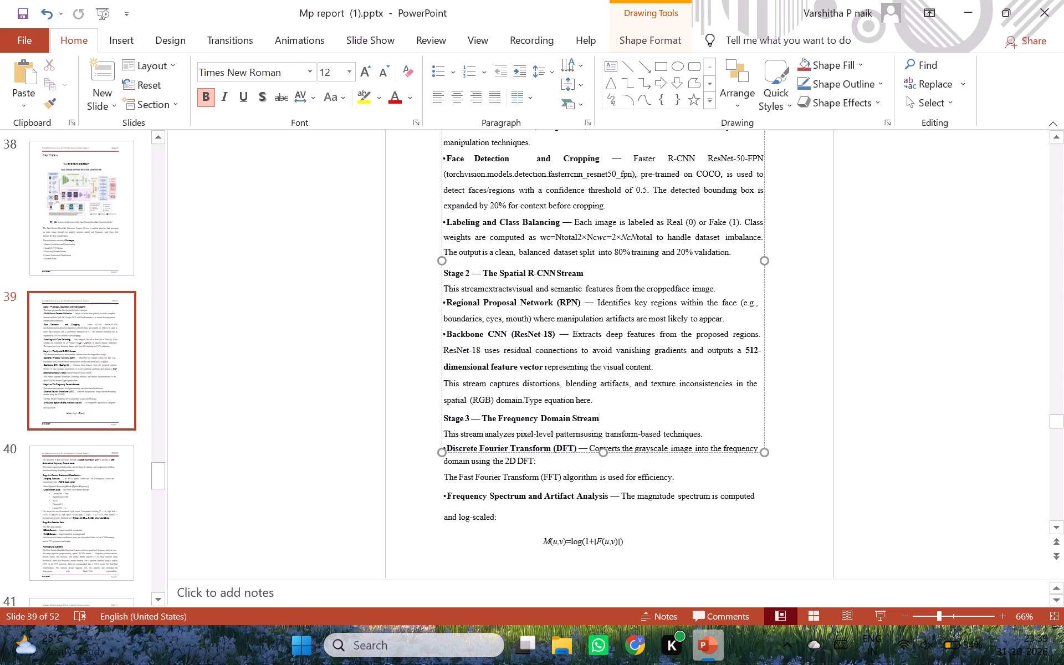
Review the layout of the stages and Architectural Summary on slide 40 and the UML diagram on slide 41.
{"action": "left_click", "coordinate": [100, 485]}
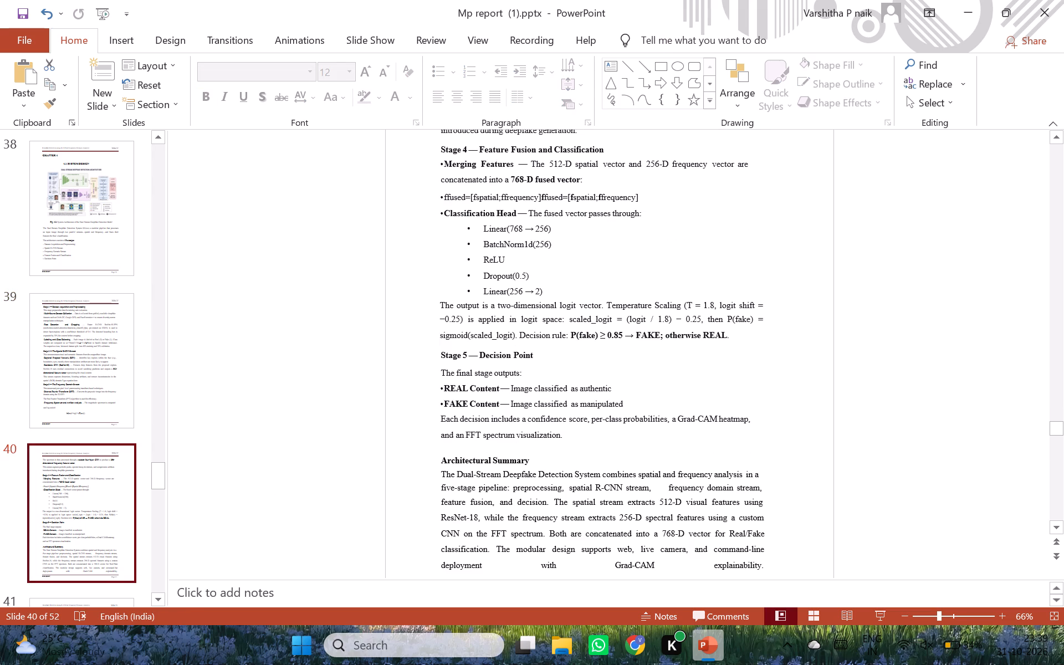
{"action": "scroll", "coordinate": [600, 437], "scroll_direction": "up", "scroll_amount": 4}
{"action": "scroll", "coordinate": [600, 437], "scroll_direction": "down", "scroll_amount": 4}
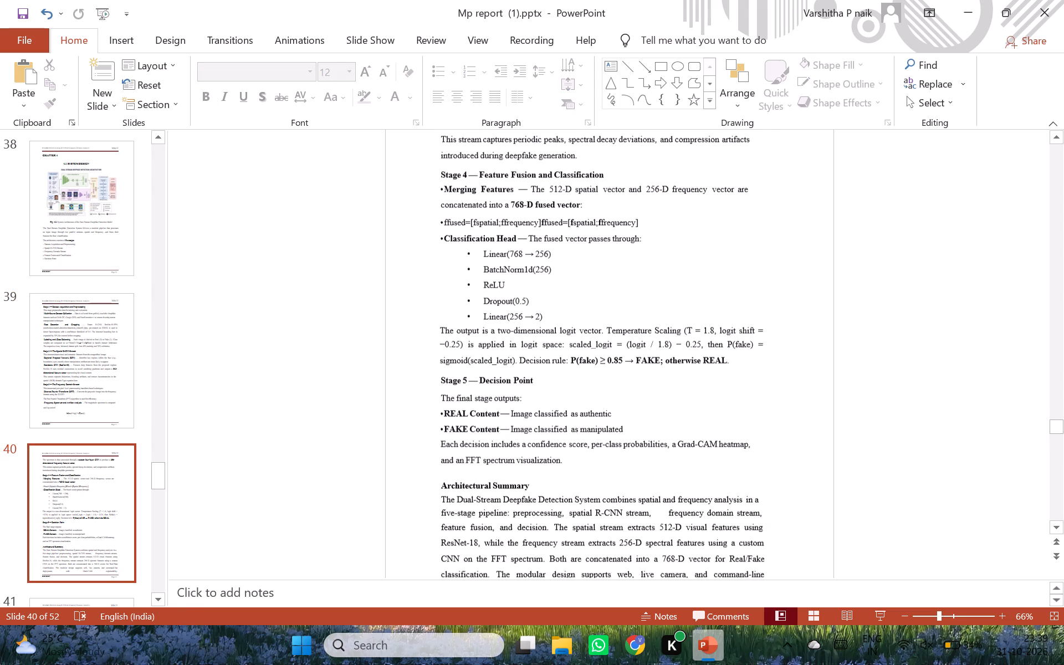
{"action": "scroll", "coordinate": [600, 437], "scroll_direction": "down", "scroll_amount": 1}
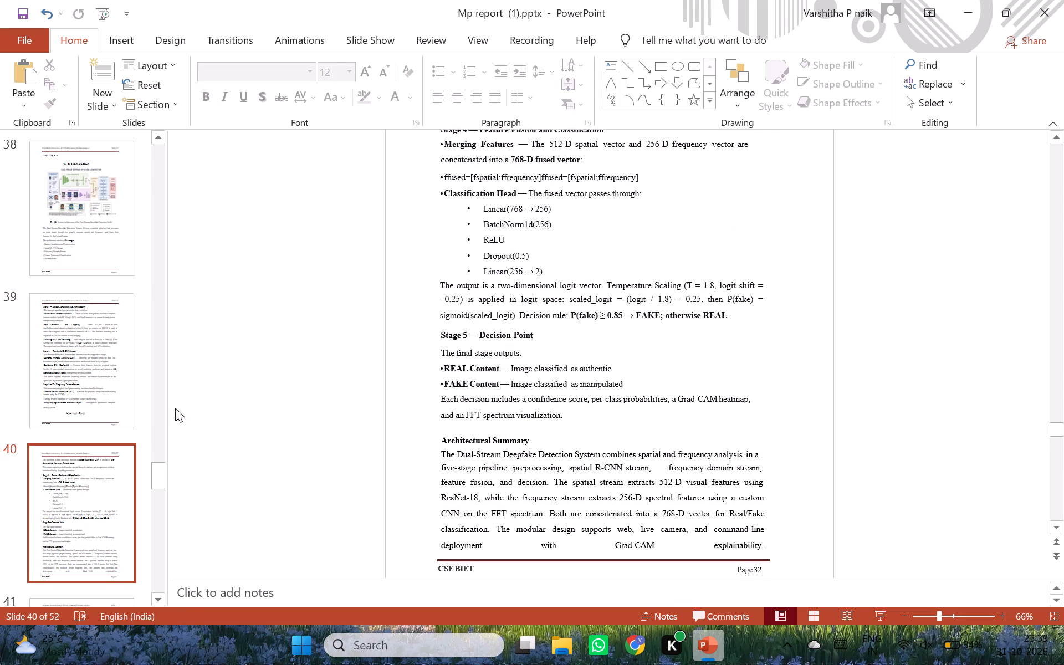
{"action": "scroll", "coordinate": [103, 399], "scroll_direction": "down", "scroll_amount": 2}
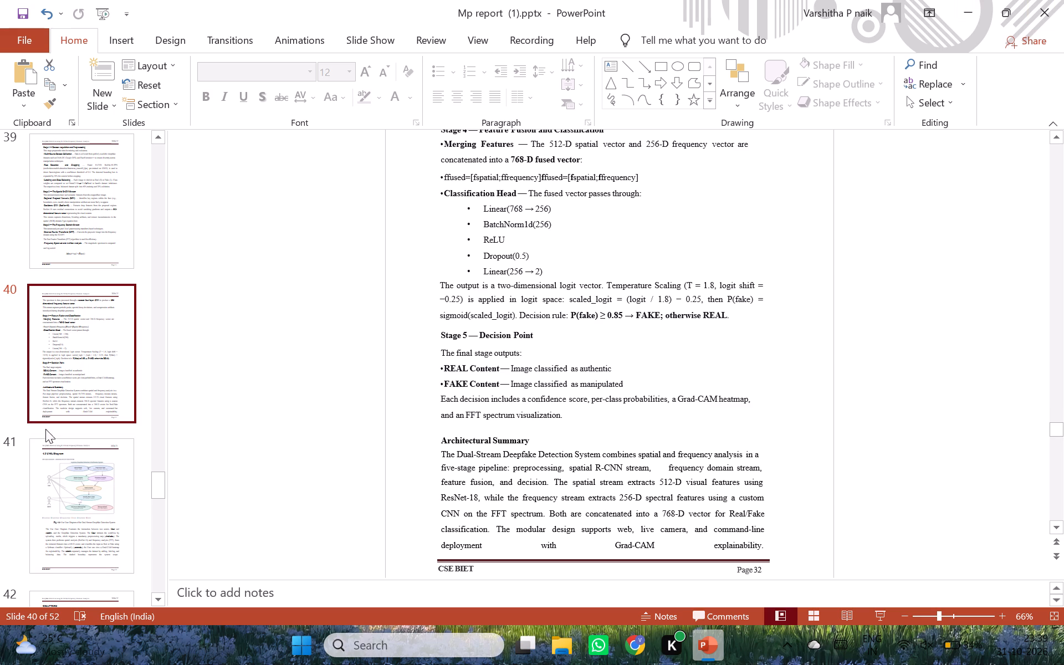
{"action": "left_click", "coordinate": [60, 467]}
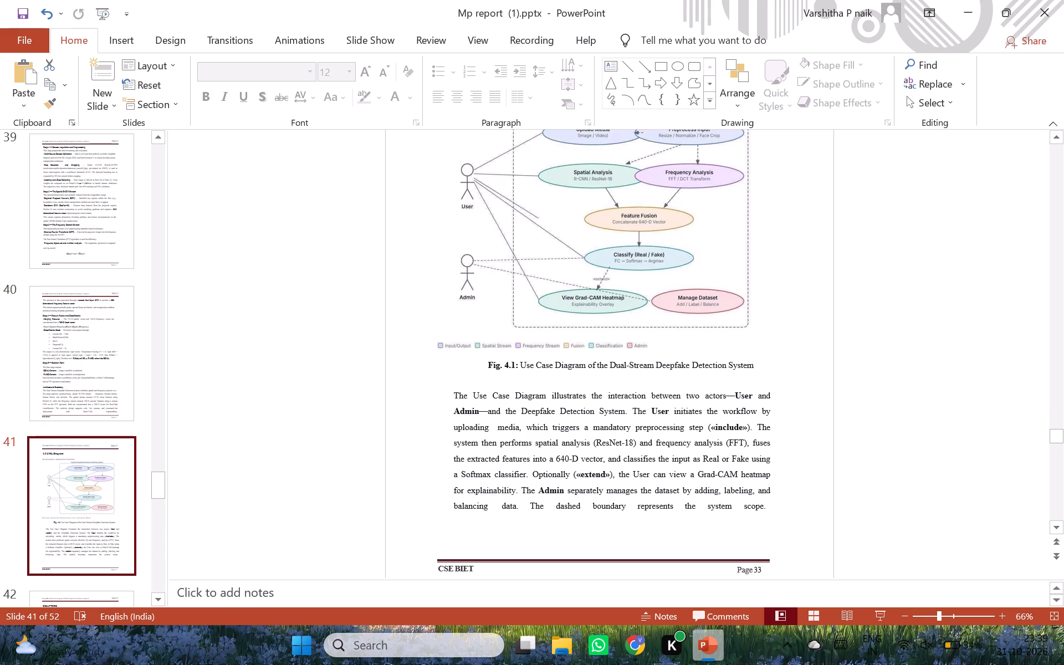
{"action": "scroll", "coordinate": [607, 390], "scroll_direction": "up", "scroll_amount": 5}
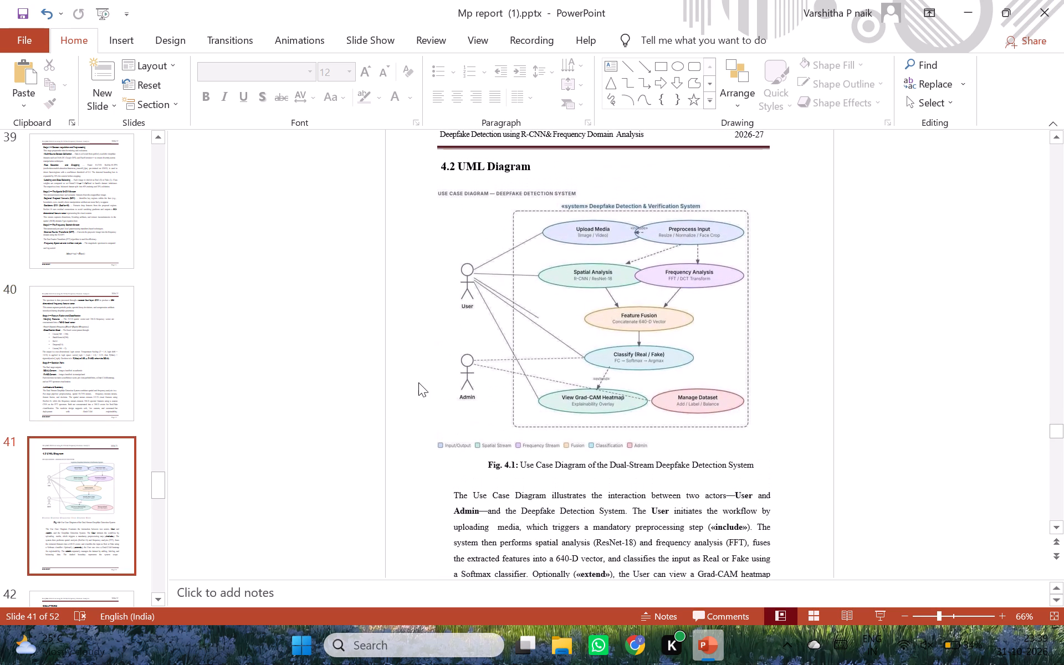
Insert the missing space in the chapter heading on slide 42 so it reads CHAPTER 5.
{"action": "scroll", "coordinate": [57, 361], "scroll_direction": "down", "scroll_amount": 3}
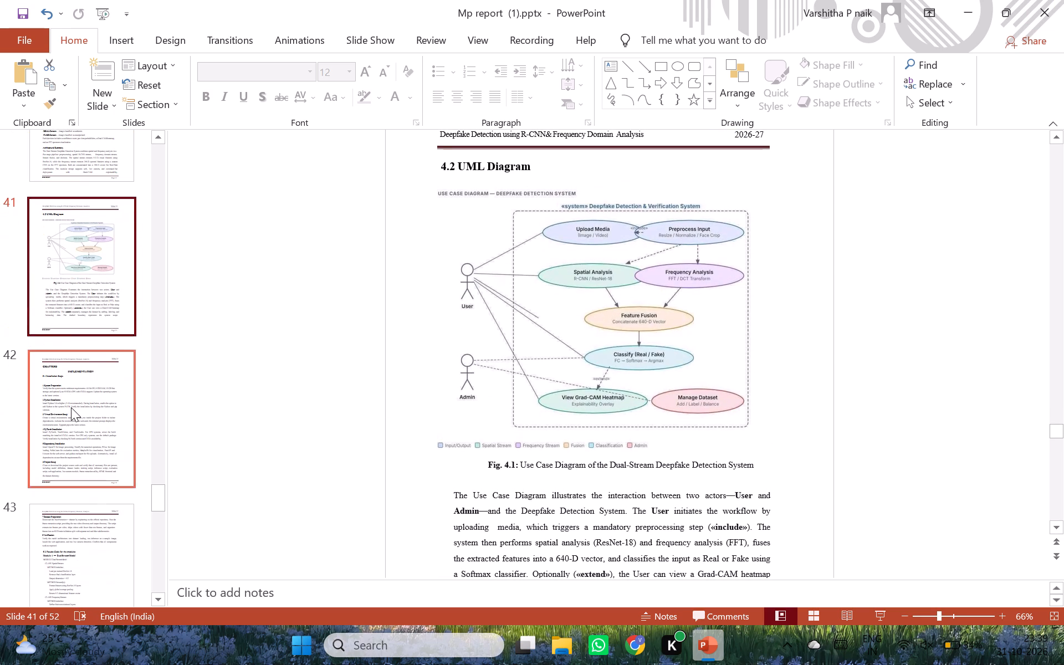
{"action": "left_click", "coordinate": [71, 408]}
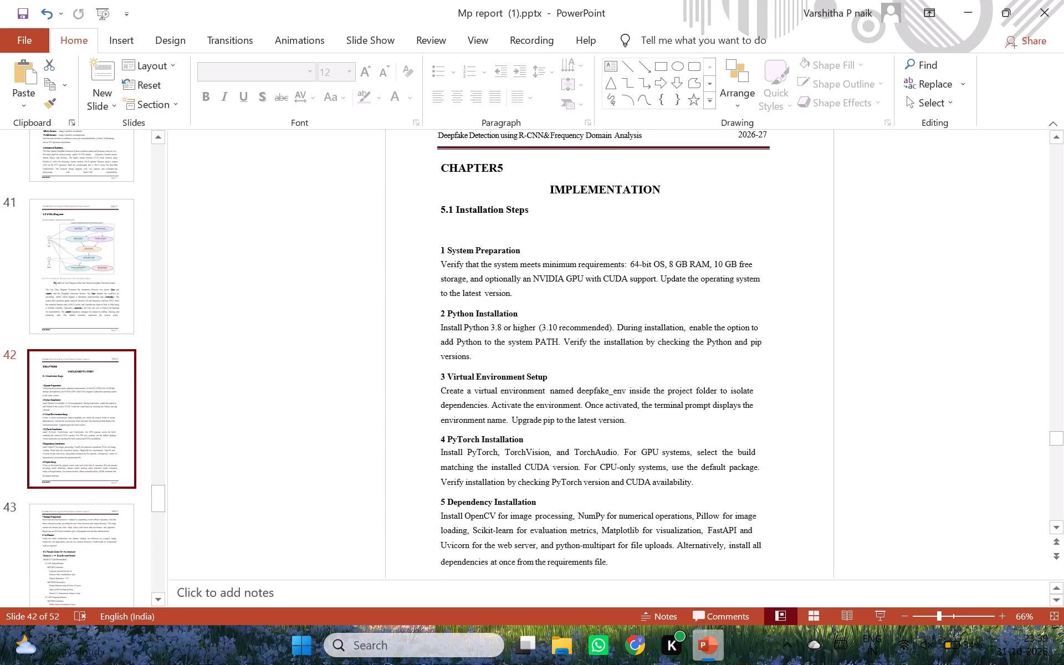
{"action": "left_click", "coordinate": [502, 168]}
{"action": "left_click", "coordinate": [498, 164]}
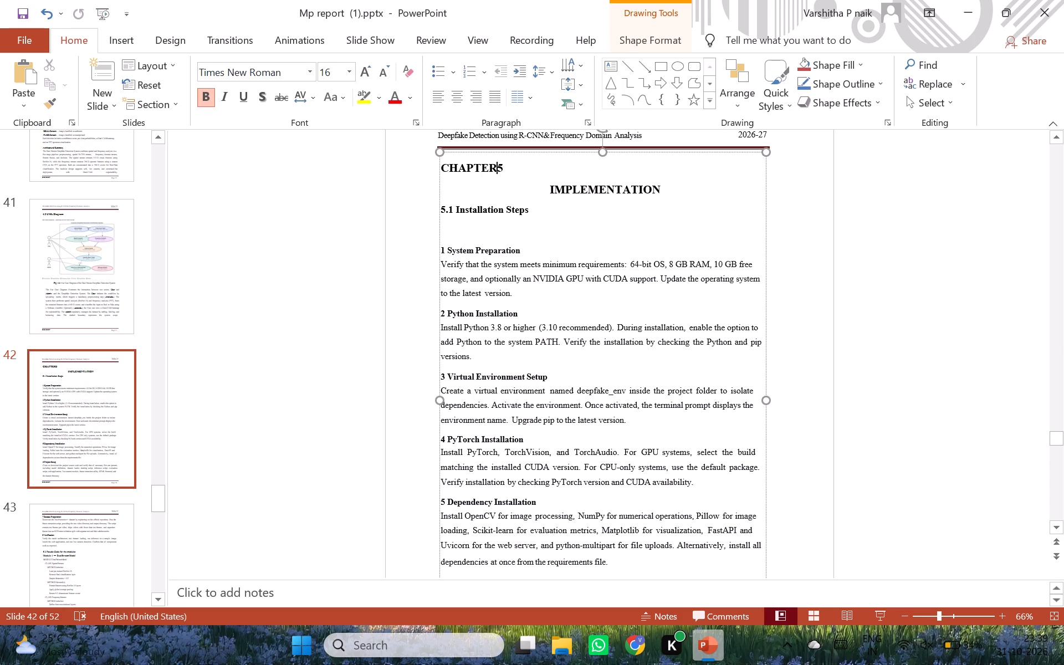
{"action": "key", "text": "space"}
Set the font size of the opening text under 1 System Preparation on slide 42 to 12.
{"action": "scroll", "coordinate": [76, 397], "scroll_direction": "down", "scroll_amount": 3}
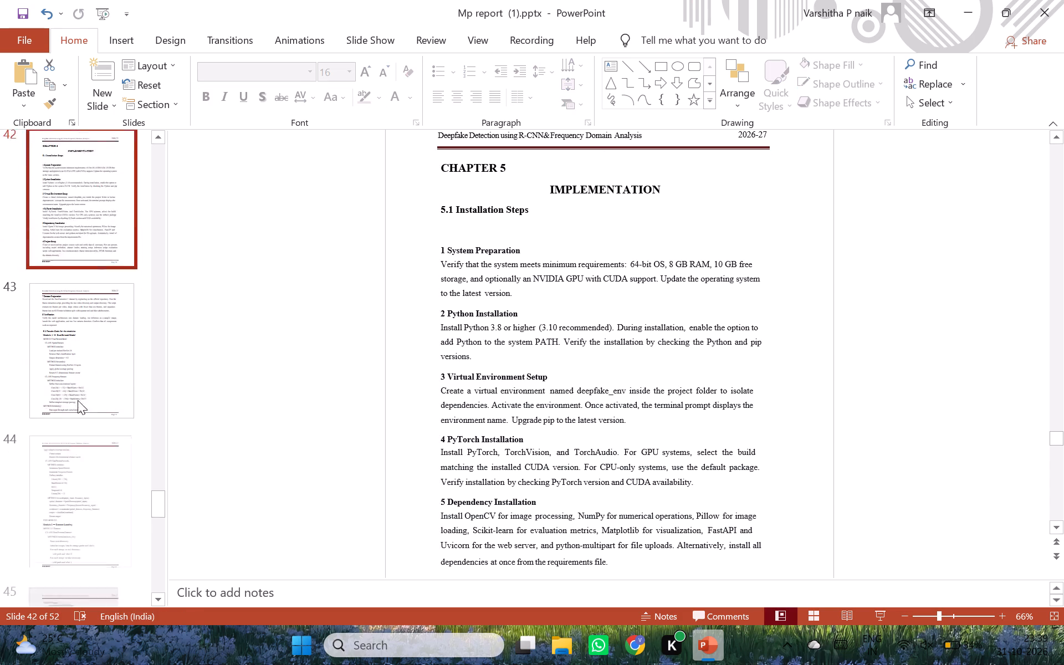
{"action": "left_click", "coordinate": [82, 366]}
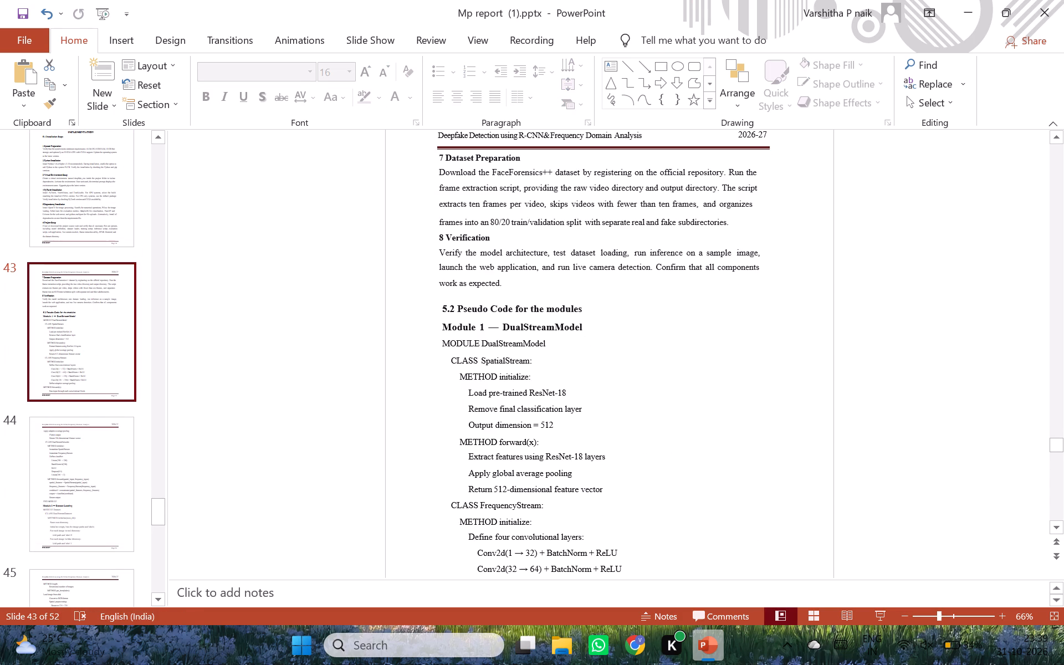
{"action": "left_click", "coordinate": [113, 216]}
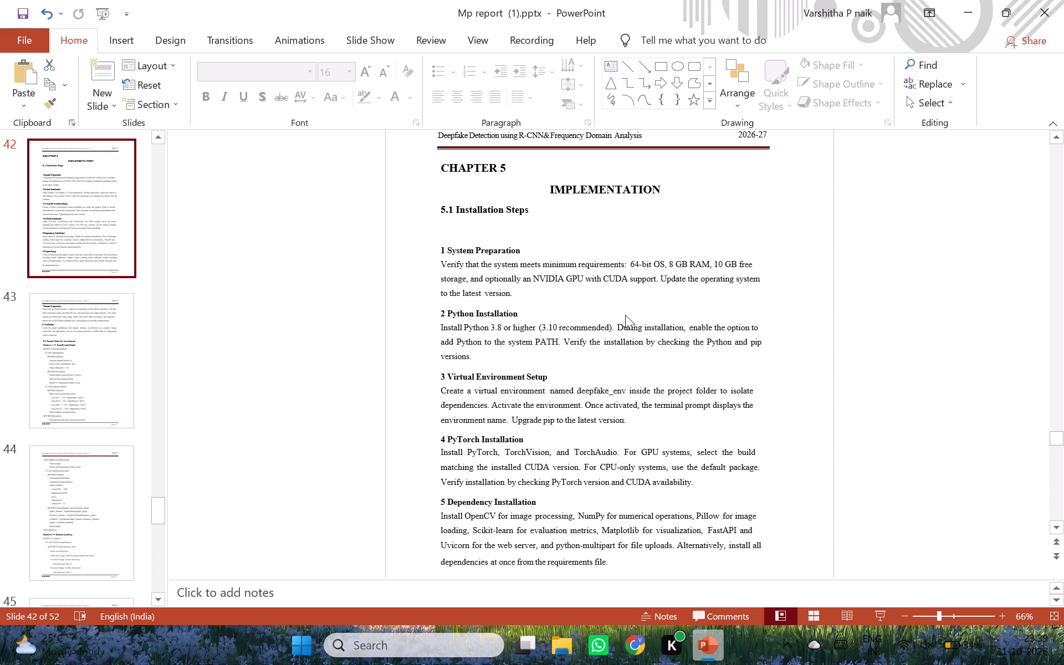
{"action": "scroll", "coordinate": [625, 315], "scroll_direction": "up", "scroll_amount": 2, "text": "ctrl"}
{"action": "scroll", "coordinate": [625, 314], "scroll_direction": "up", "scroll_amount": 1}
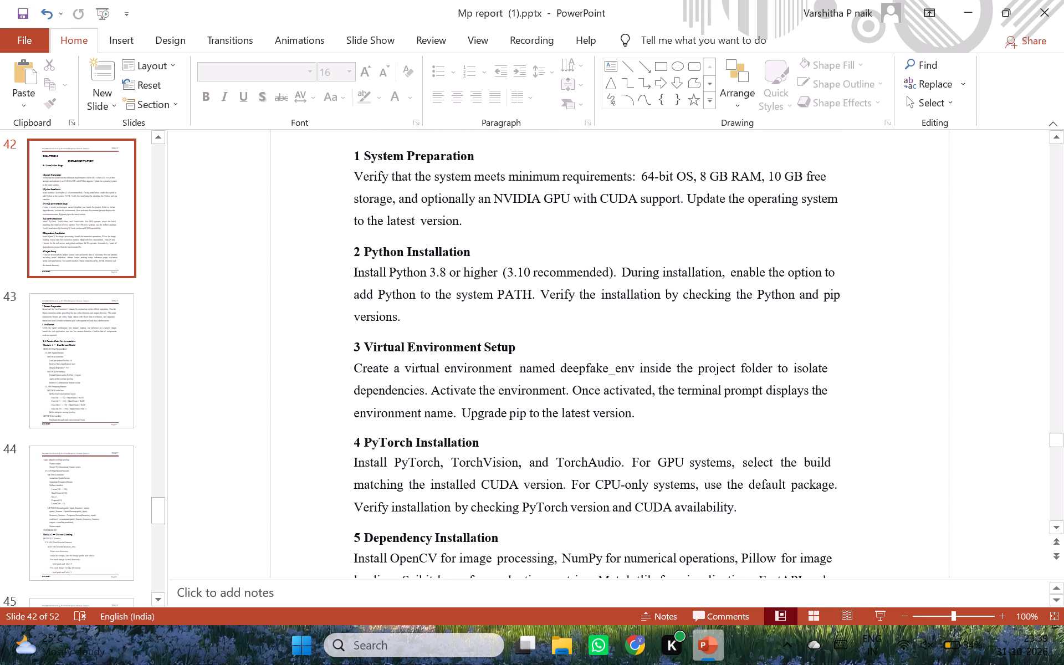
{"action": "left_click_drag", "start_coordinate": [636, 175], "coordinate": [536, 180]}
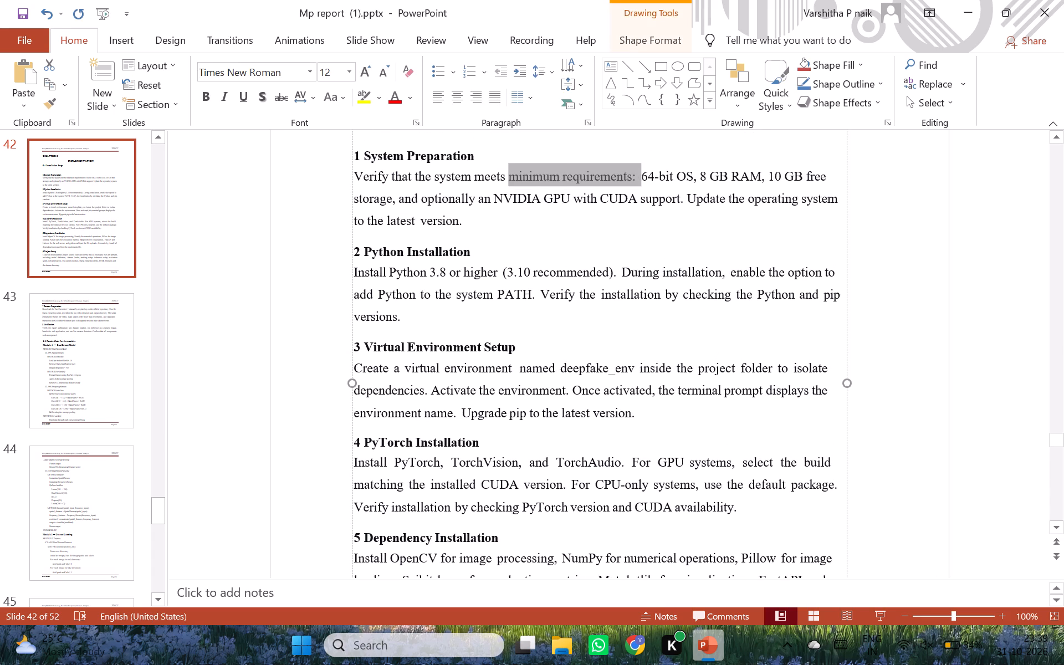
{"action": "left_click_drag", "start_coordinate": [536, 180], "coordinate": [364, 179]}
{"action": "left_click", "coordinate": [329, 67]}
{"action": "type", "text": "12"}
{"action": "key", "text": "Return"}
Check the spacing and alignment of installation steps 1 to 6 on slide 42.
{"action": "left_click", "coordinate": [530, 256]}
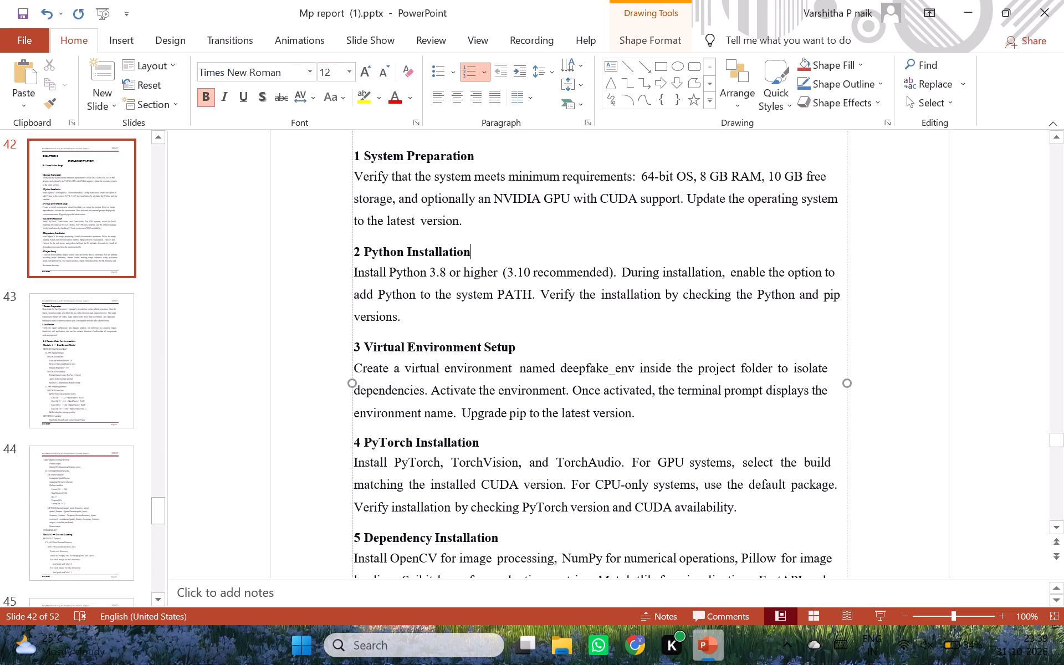
{"action": "key", "text": "ctrl+a"}
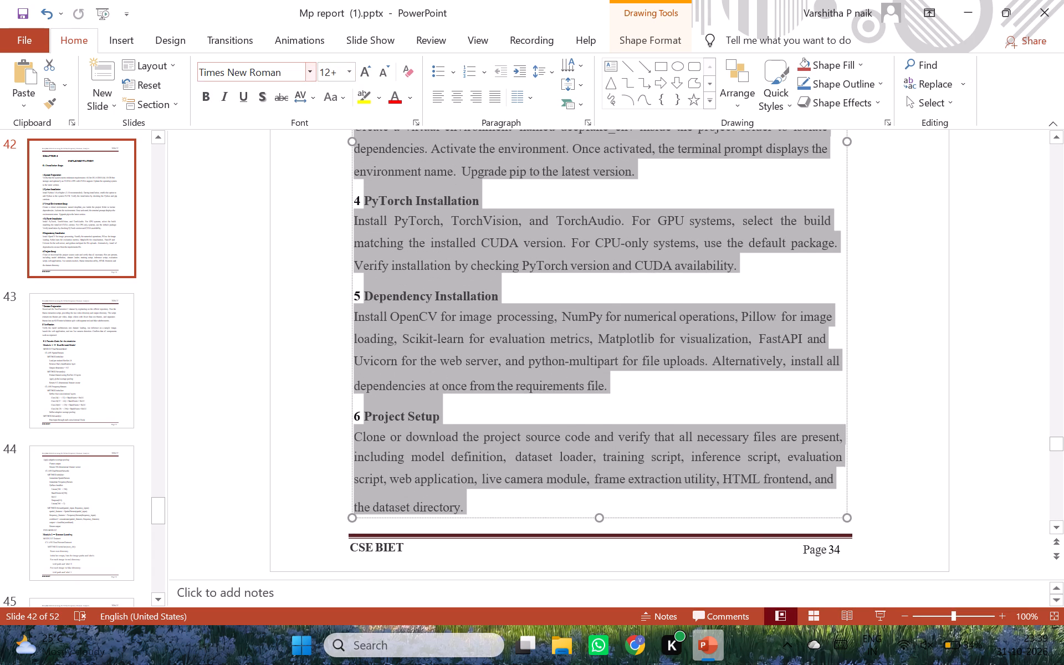
{"action": "left_click", "coordinate": [702, 183]}
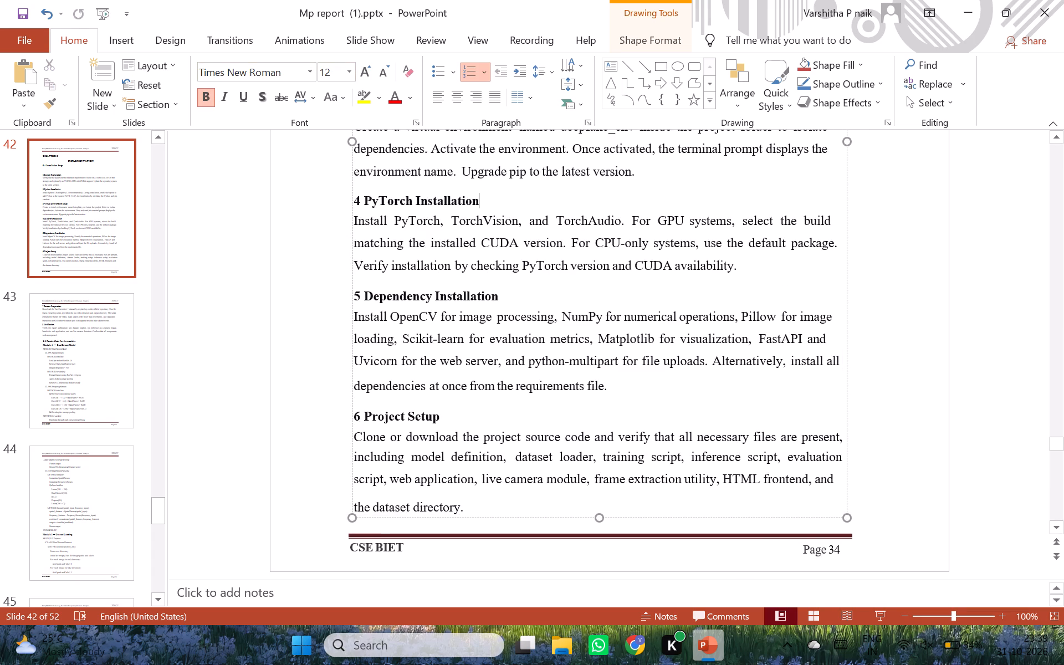
{"action": "scroll", "coordinate": [644, 292], "scroll_direction": "up", "scroll_amount": 2, "text": "ctrl"}
{"action": "scroll", "coordinate": [644, 291], "scroll_direction": "down", "scroll_amount": 5, "text": "ctrl"}
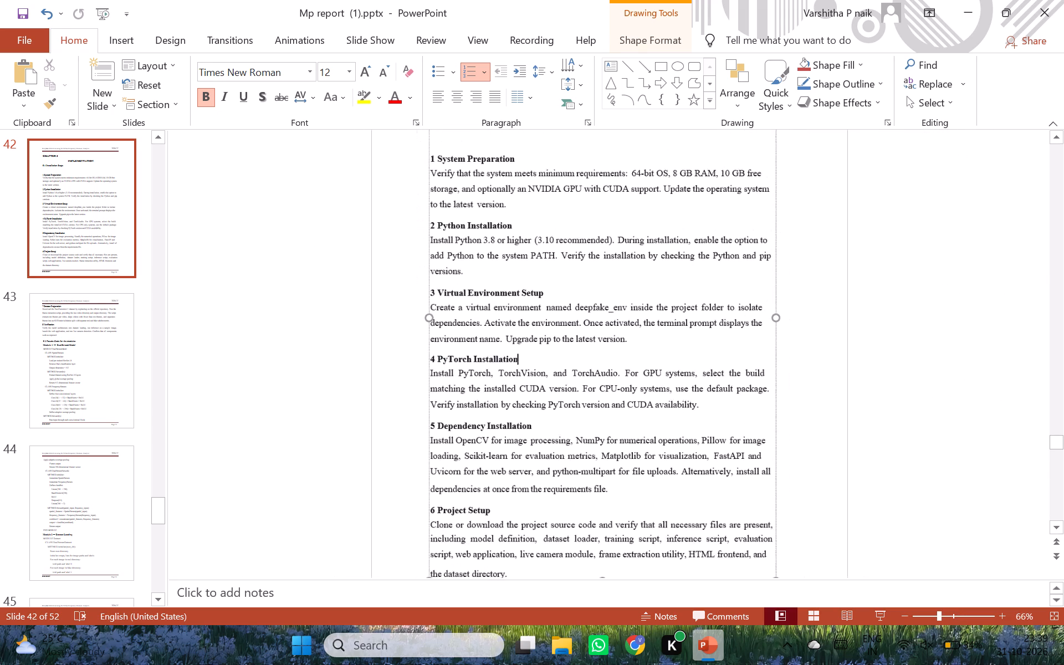
{"action": "scroll", "coordinate": [643, 288], "scroll_direction": "up", "scroll_amount": 2, "text": "ctrl"}
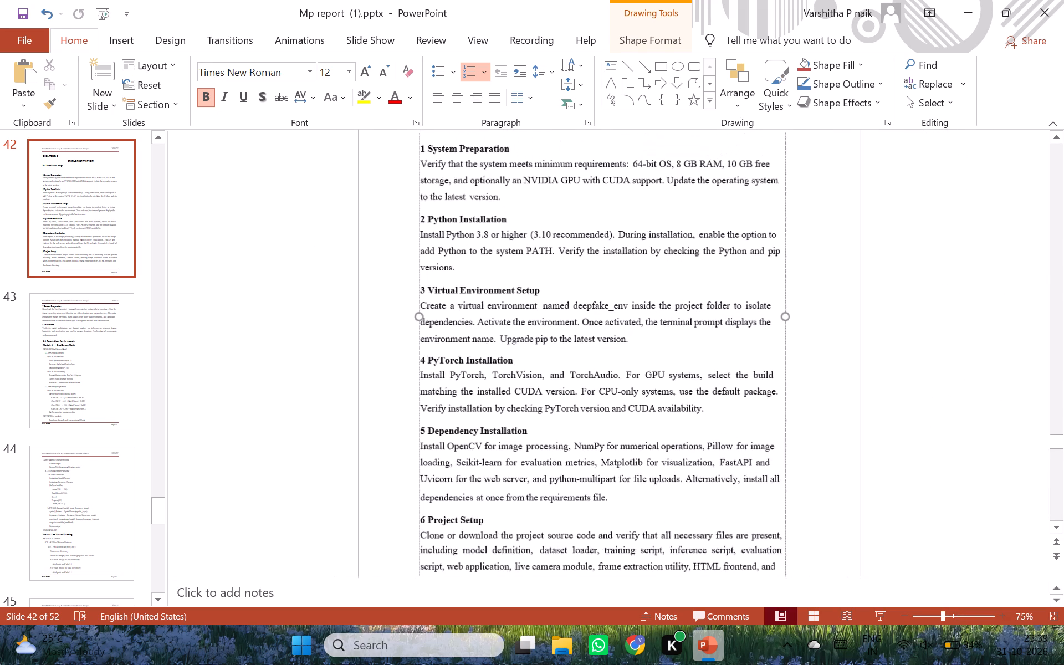
{"action": "scroll", "coordinate": [630, 311], "scroll_direction": "down", "scroll_amount": 3}
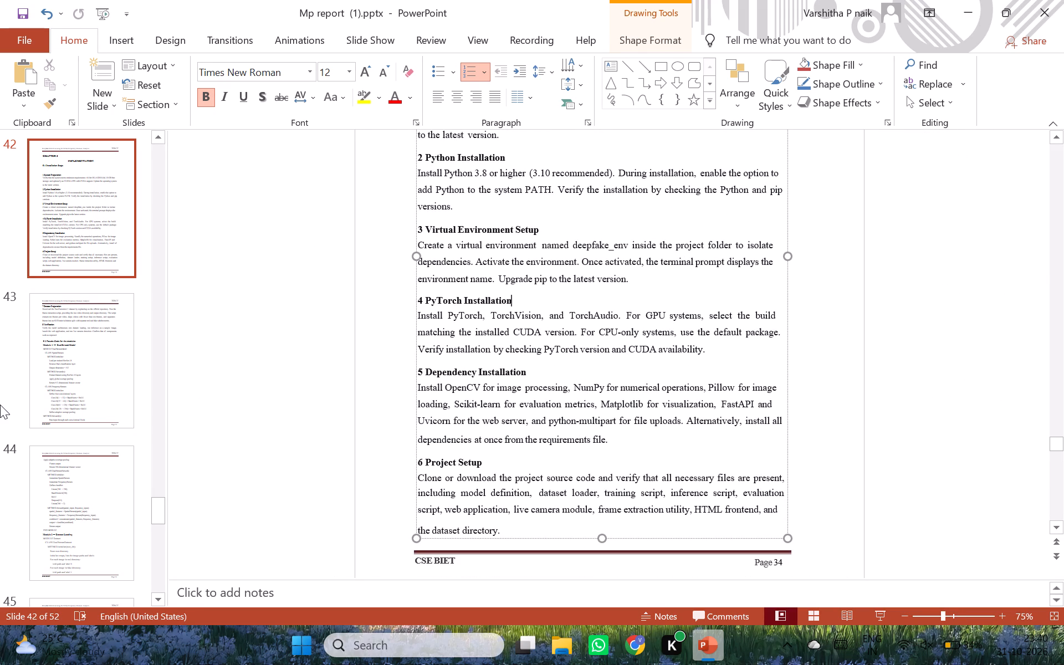
Review the layout of Dataset Preparation, Verification and the Module 1 and Module 2 pseudocode on slides 43 and 44.
{"action": "left_click", "coordinate": [54, 366]}
{"action": "scroll", "coordinate": [545, 365], "scroll_direction": "up", "scroll_amount": 2}
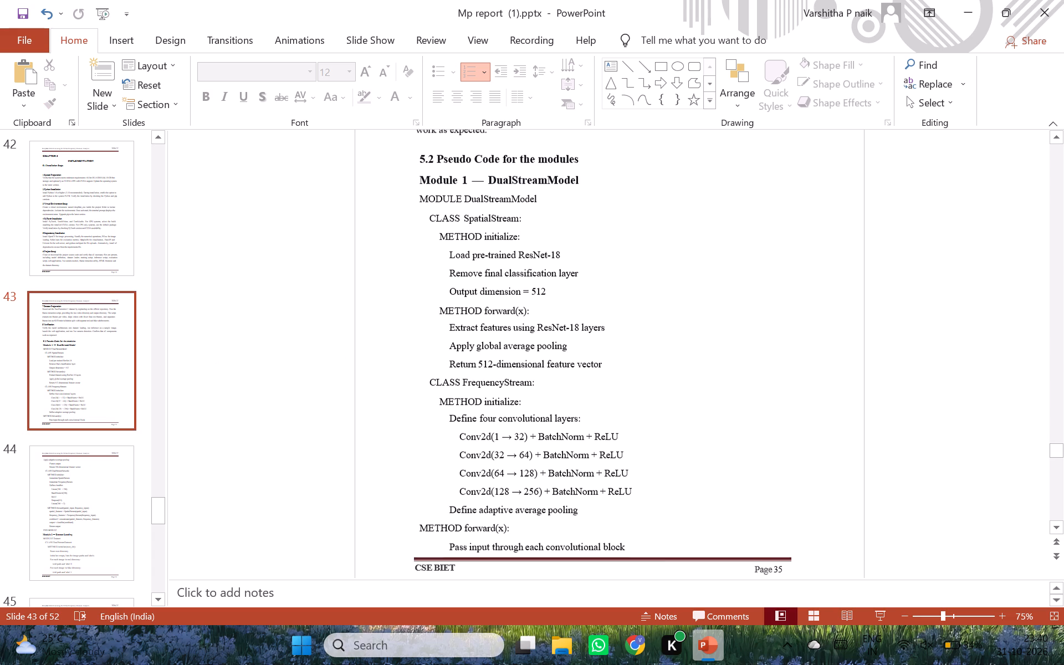
{"action": "scroll", "coordinate": [545, 366], "scroll_direction": "up", "scroll_amount": 7}
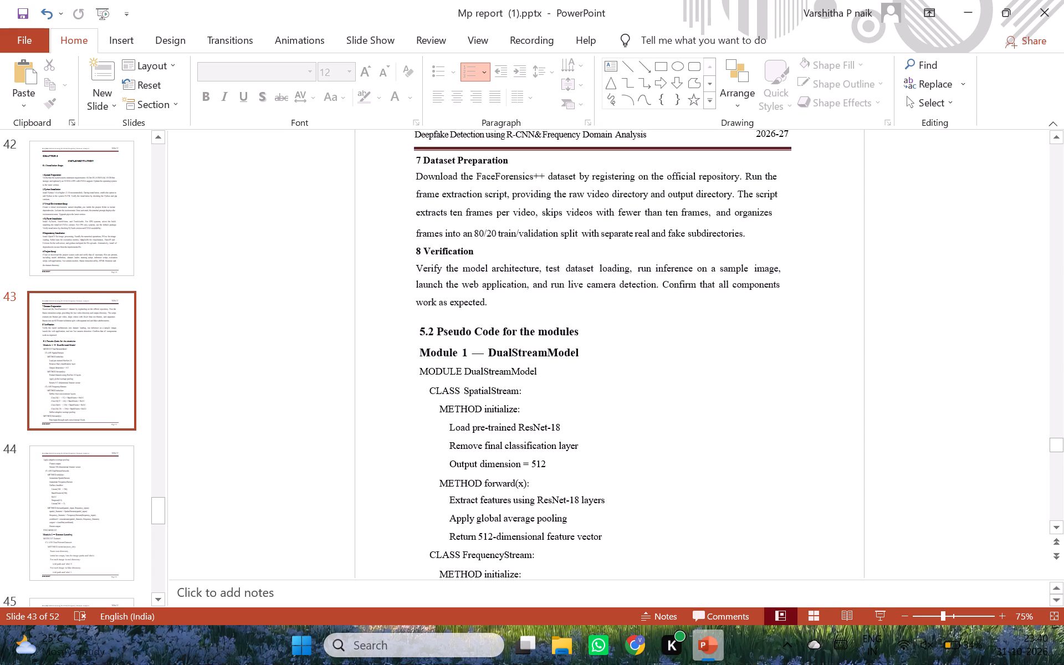
{"action": "left_click", "coordinate": [80, 480]}
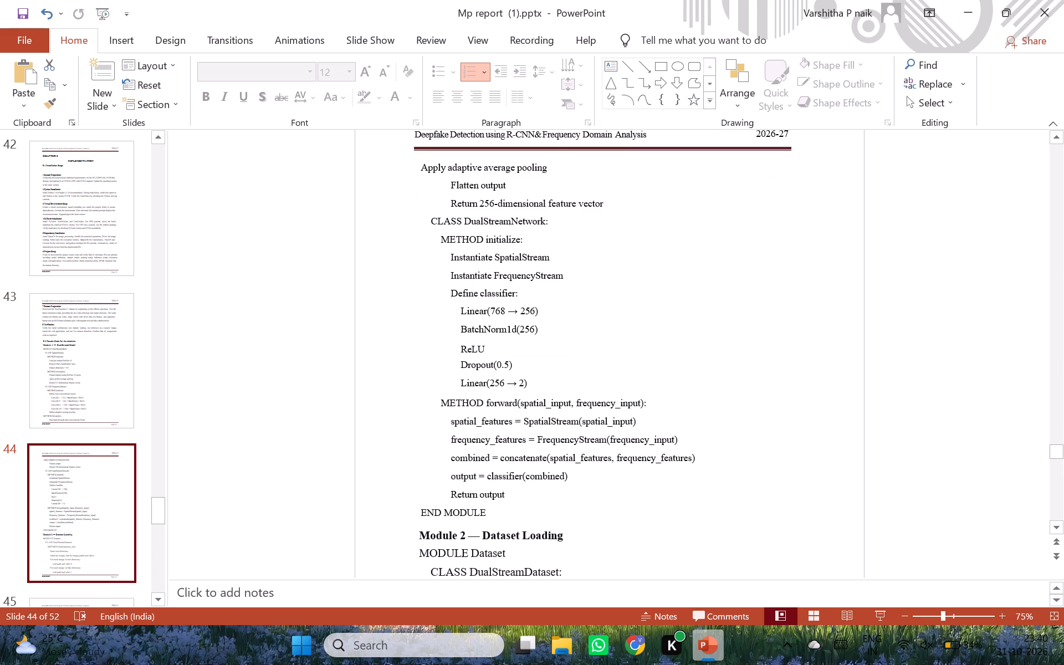
{"action": "left_click", "coordinate": [528, 386]}
{"action": "scroll", "coordinate": [529, 390], "scroll_direction": "down", "scroll_amount": 7}
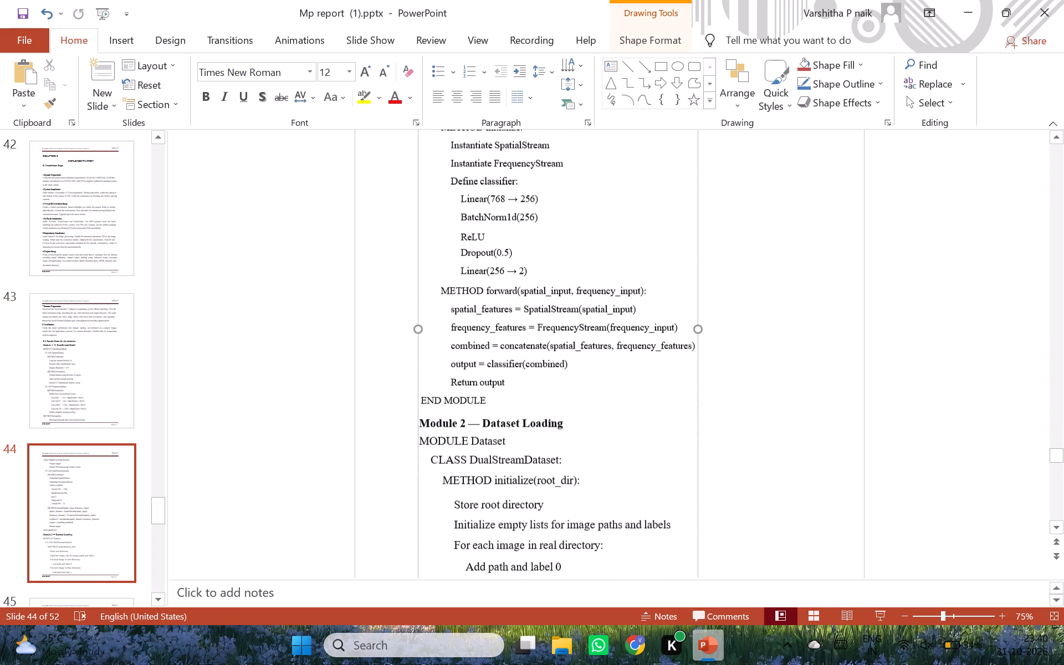
{"action": "scroll", "coordinate": [526, 413], "scroll_direction": "down", "scroll_amount": 3}
{"action": "scroll", "coordinate": [89, 438], "scroll_direction": "down", "scroll_amount": 4}
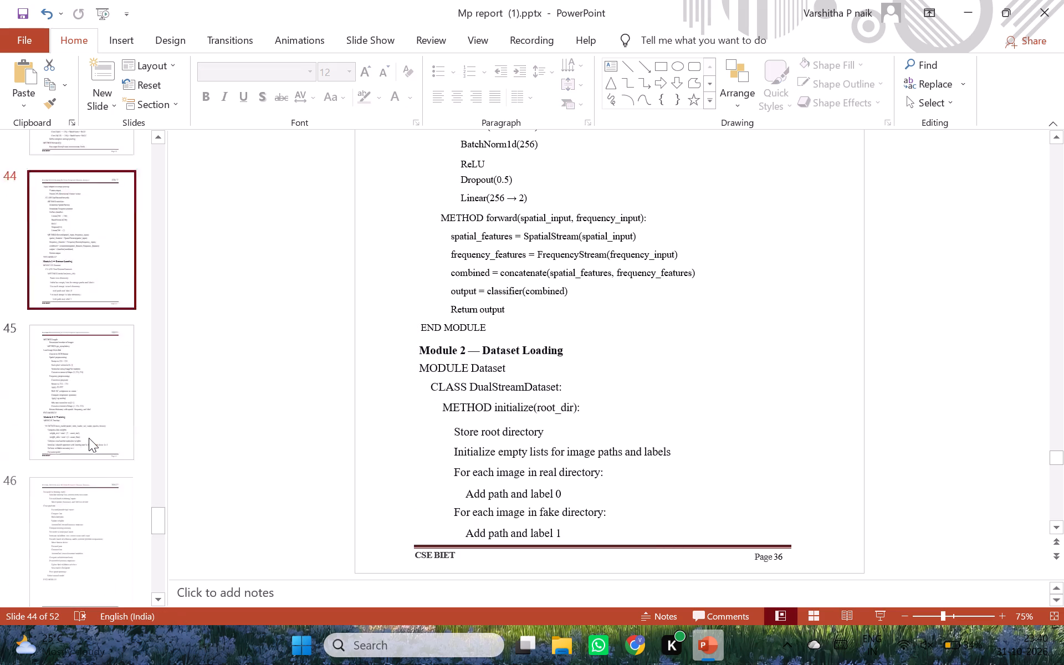
Review the indentation and layout of the dataset and Module 3 Training pseudocode on slides 45 and 46.
{"action": "left_click", "coordinate": [89, 355]}
{"action": "left_click", "coordinate": [520, 350]}
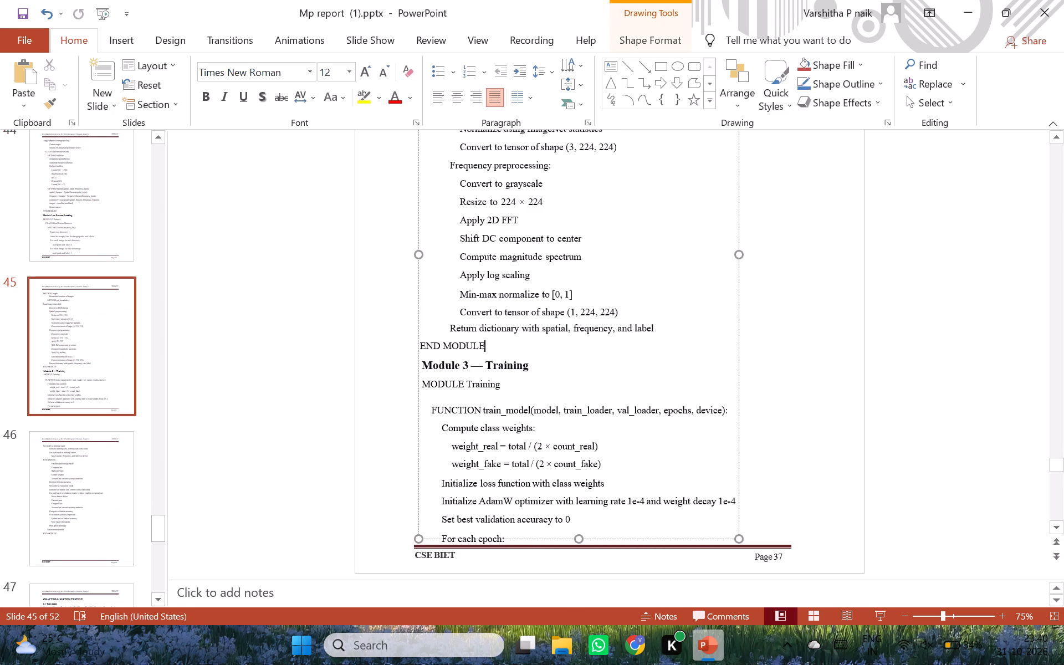
{"action": "scroll", "coordinate": [520, 350], "scroll_direction": "up", "scroll_amount": 9}
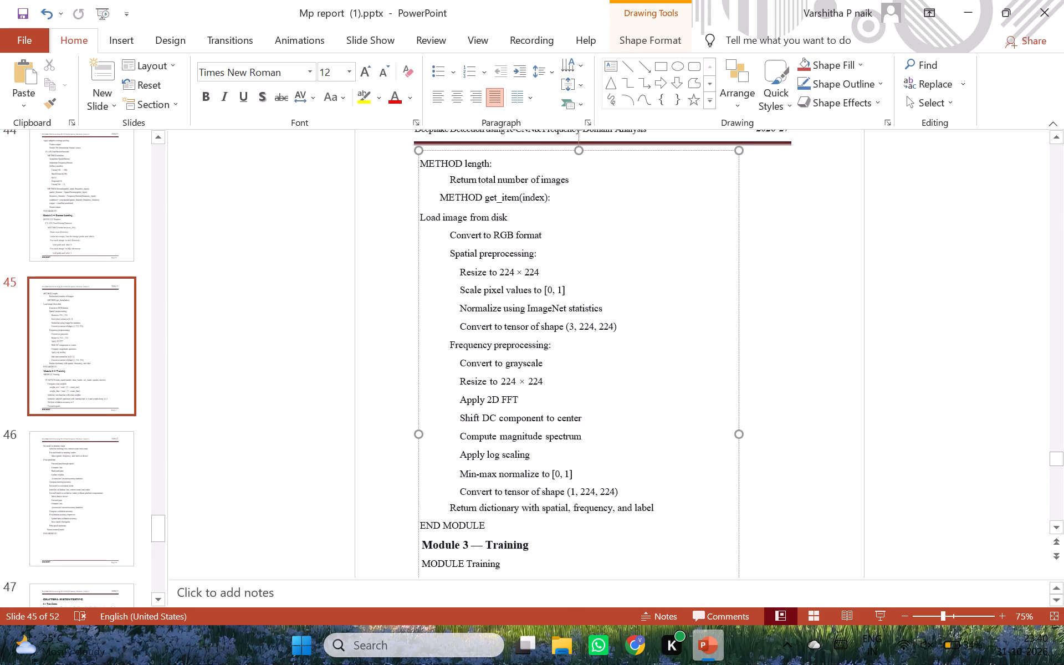
{"action": "scroll", "coordinate": [114, 365], "scroll_direction": "down", "scroll_amount": 1}
{"action": "left_click", "coordinate": [109, 370]}
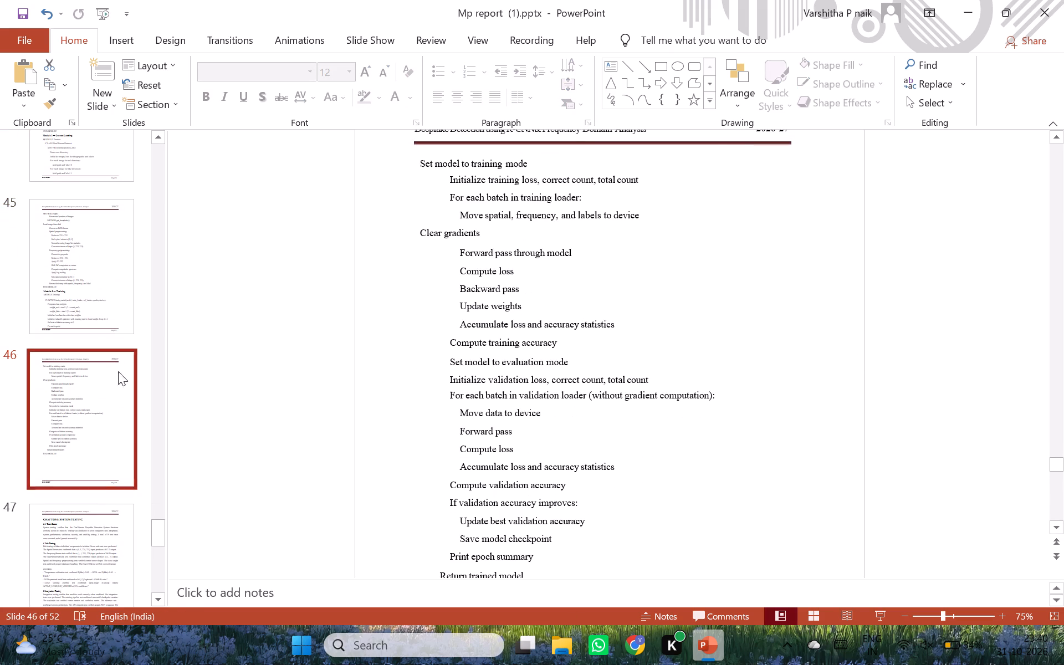
{"action": "left_click", "coordinate": [534, 367]}
{"action": "scroll", "coordinate": [538, 367], "scroll_direction": "down", "scroll_amount": 4}
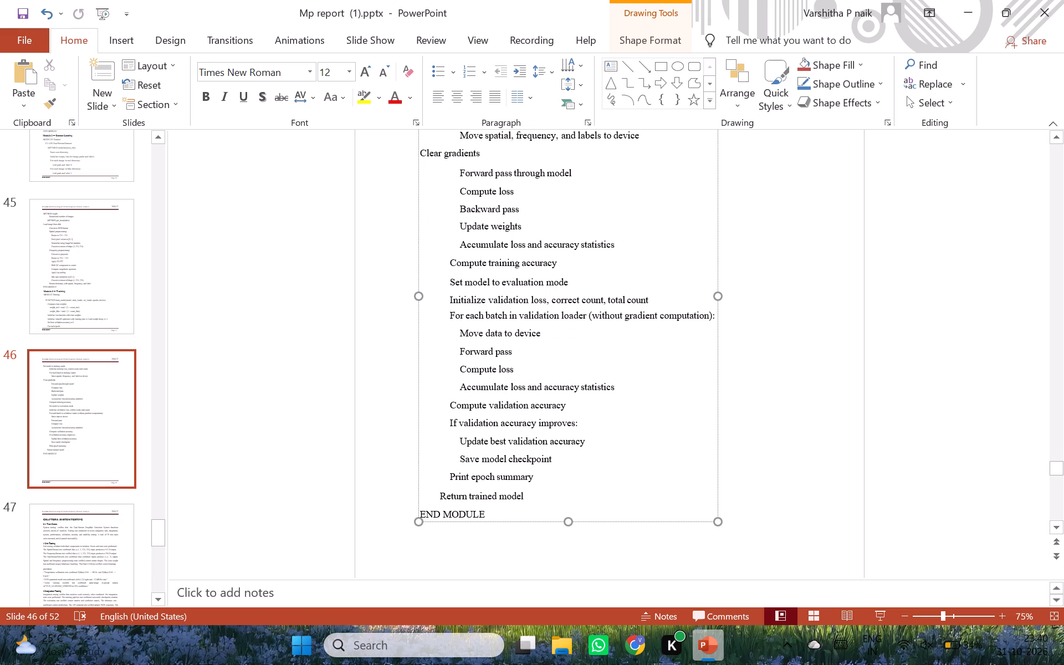
Review the spacing and layout of the testing sections on slides 47 and 48.
{"action": "left_click", "coordinate": [75, 535]}
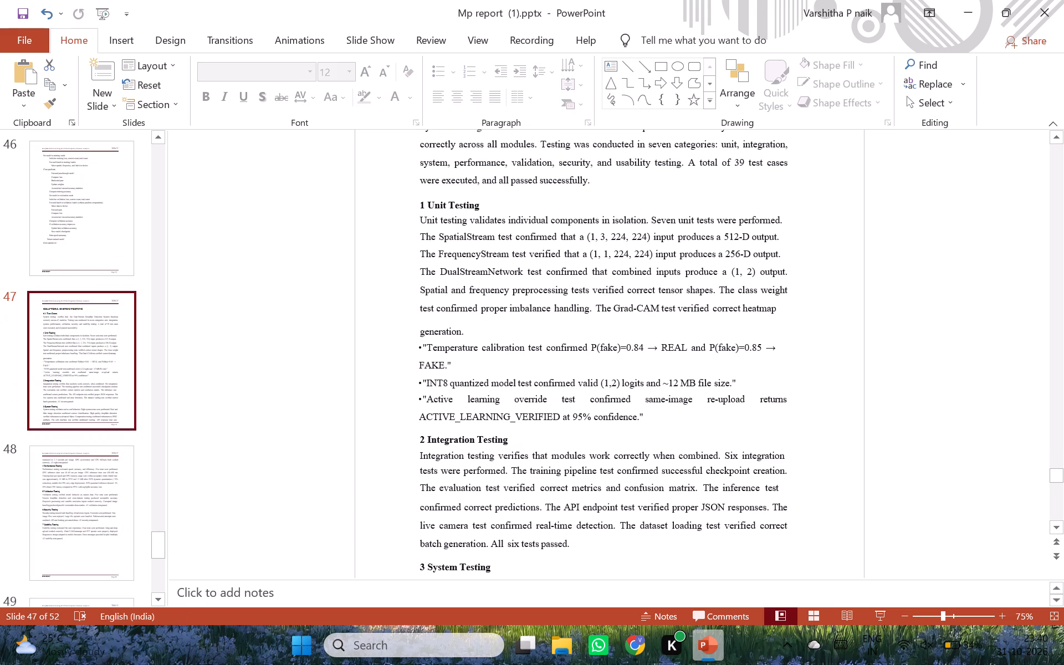
{"action": "left_click", "coordinate": [596, 380]}
{"action": "scroll", "coordinate": [597, 382], "scroll_direction": "down", "scroll_amount": 5}
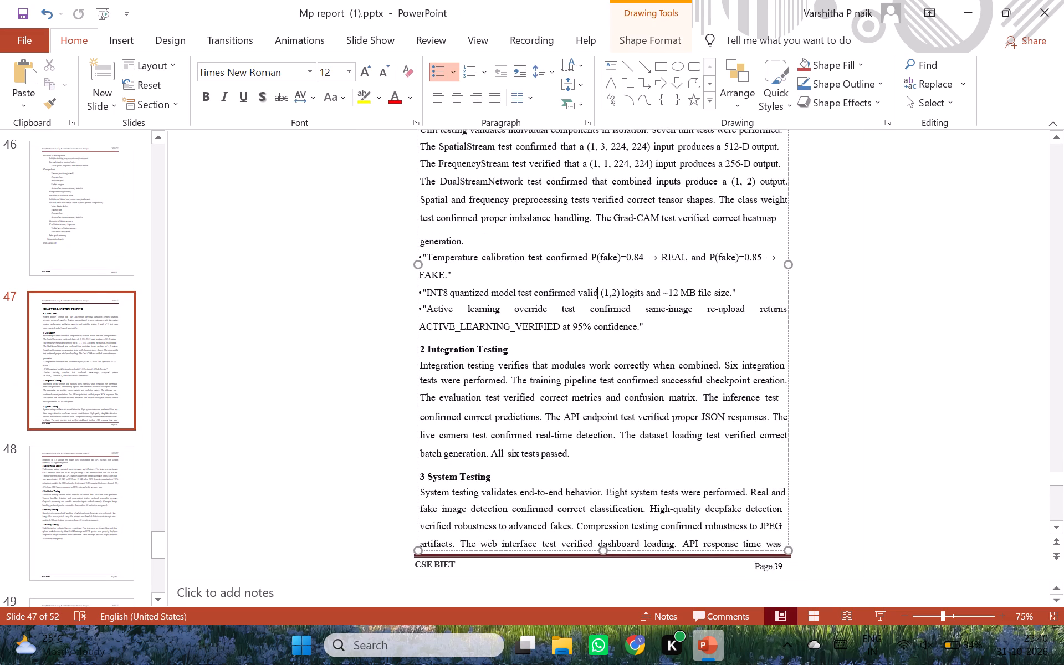
{"action": "scroll", "coordinate": [598, 383], "scroll_direction": "down", "scroll_amount": 1}
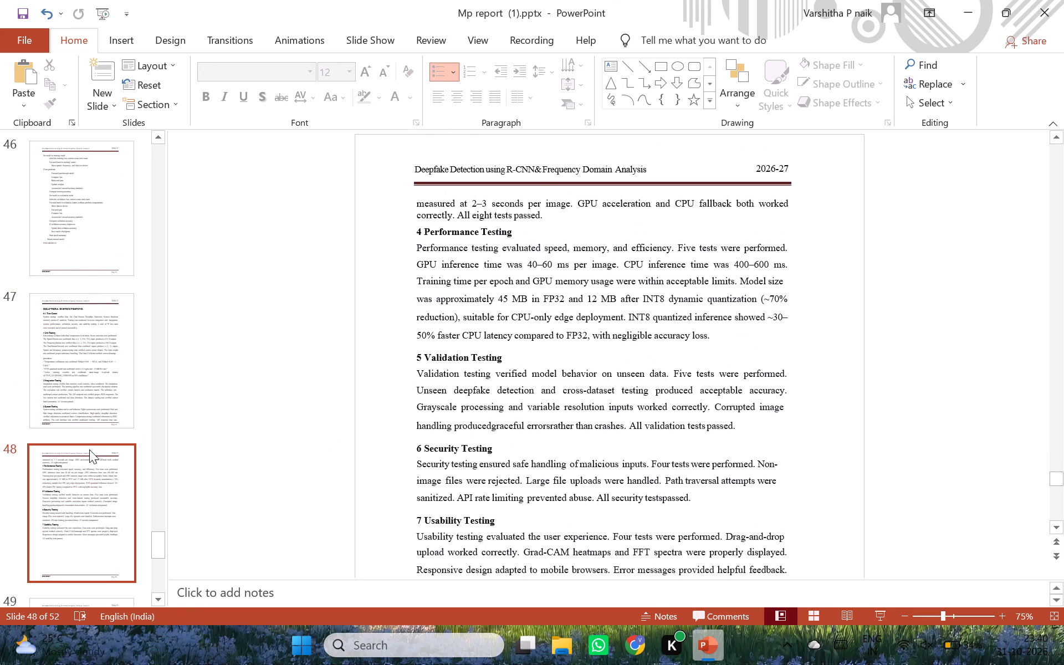
Justify the whole Conclusion text box on slide 50.
{"action": "scroll", "coordinate": [88, 456], "scroll_direction": "down", "scroll_amount": 7}
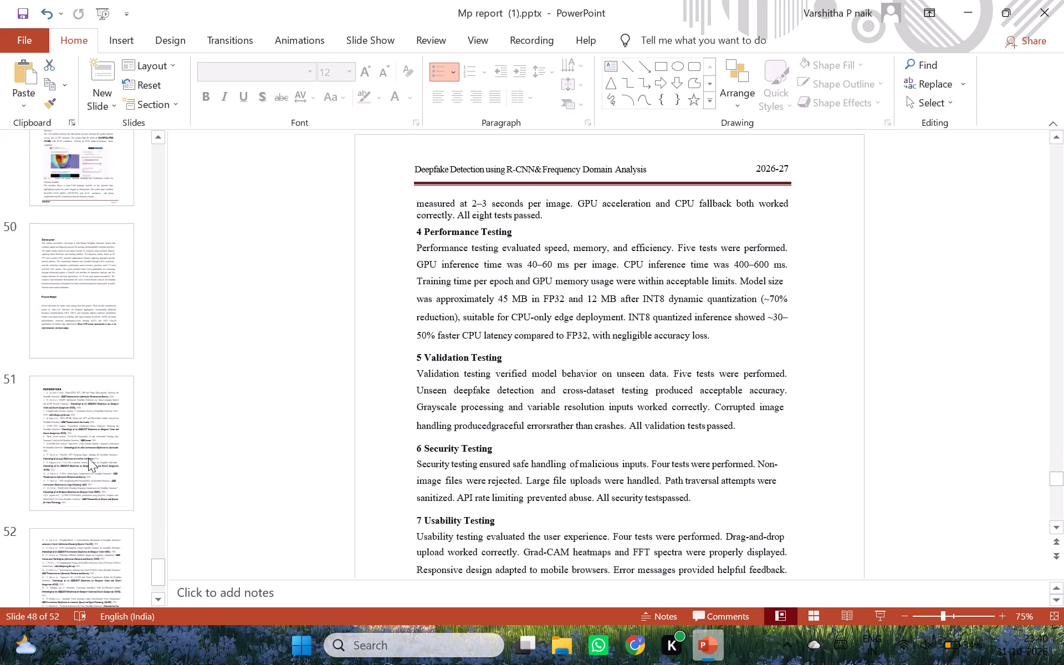
{"action": "scroll", "coordinate": [88, 458], "scroll_direction": "down", "scroll_amount": 2}
{"action": "left_click", "coordinate": [92, 261]}
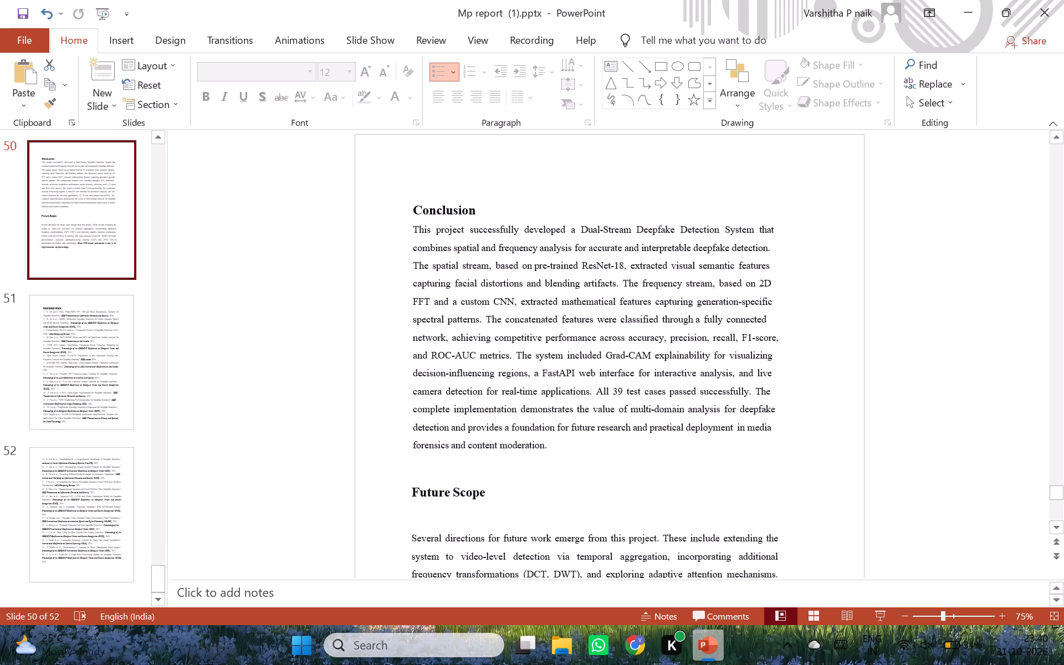
{"action": "left_click", "coordinate": [571, 365]}
{"action": "key", "text": "ctrl+a"}
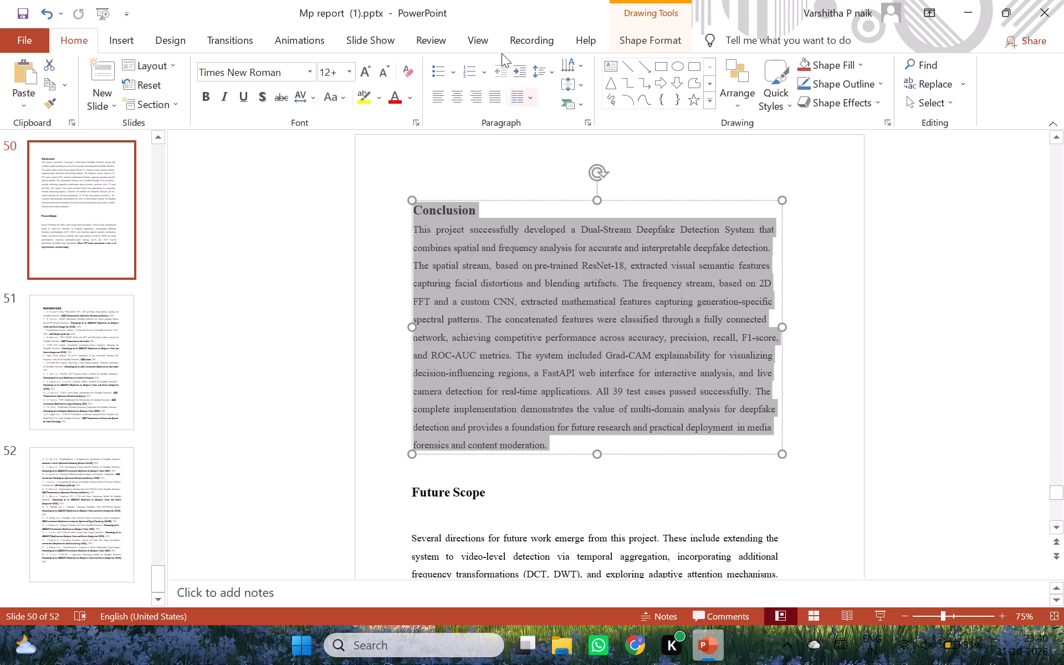
{"action": "left_click", "coordinate": [497, 95]}
Apply justified alignment to the whole Future Scope text box on slide 50.
{"action": "scroll", "coordinate": [610, 313], "scroll_direction": "down", "scroll_amount": 3}
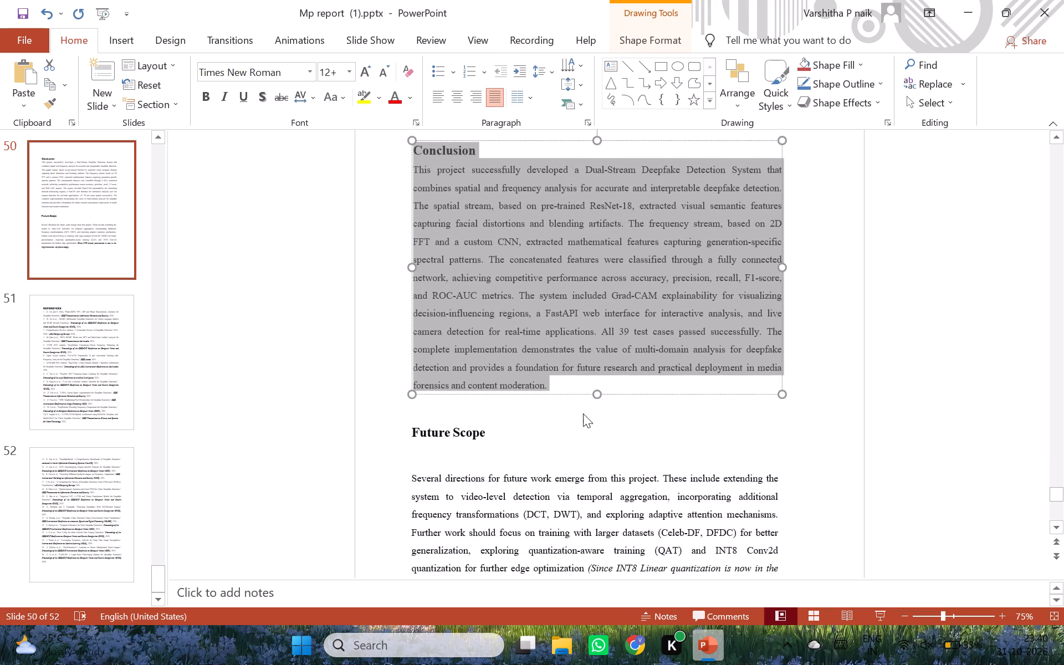
{"action": "scroll", "coordinate": [536, 479], "scroll_direction": "down", "scroll_amount": 2}
{"action": "left_click", "coordinate": [536, 475]}
{"action": "key", "text": "ctrl+a"}
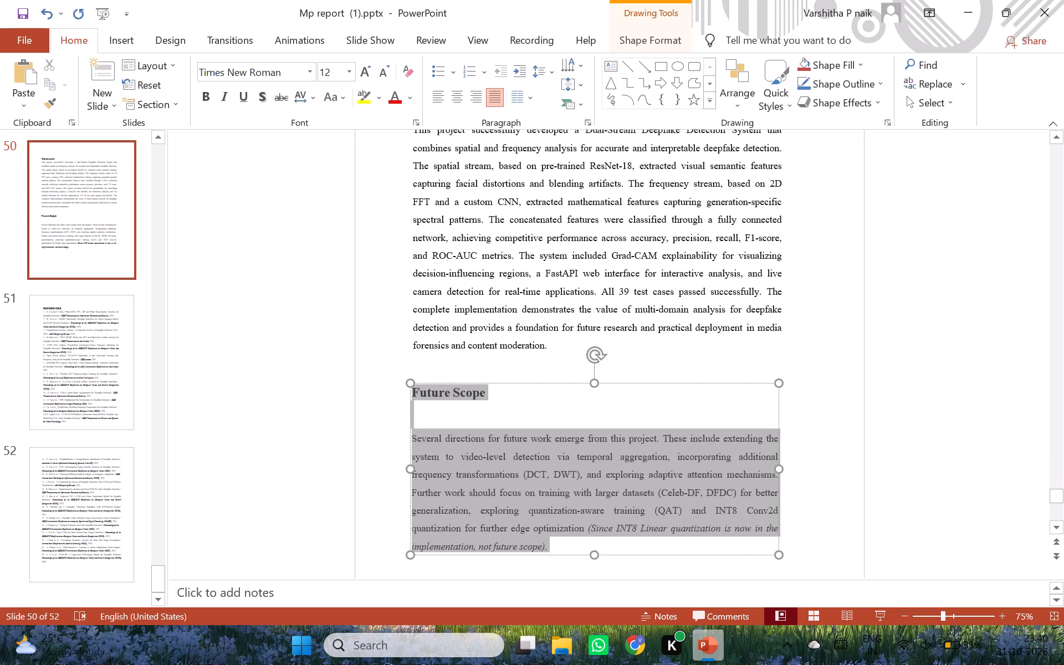
{"action": "left_click", "coordinate": [490, 99]}
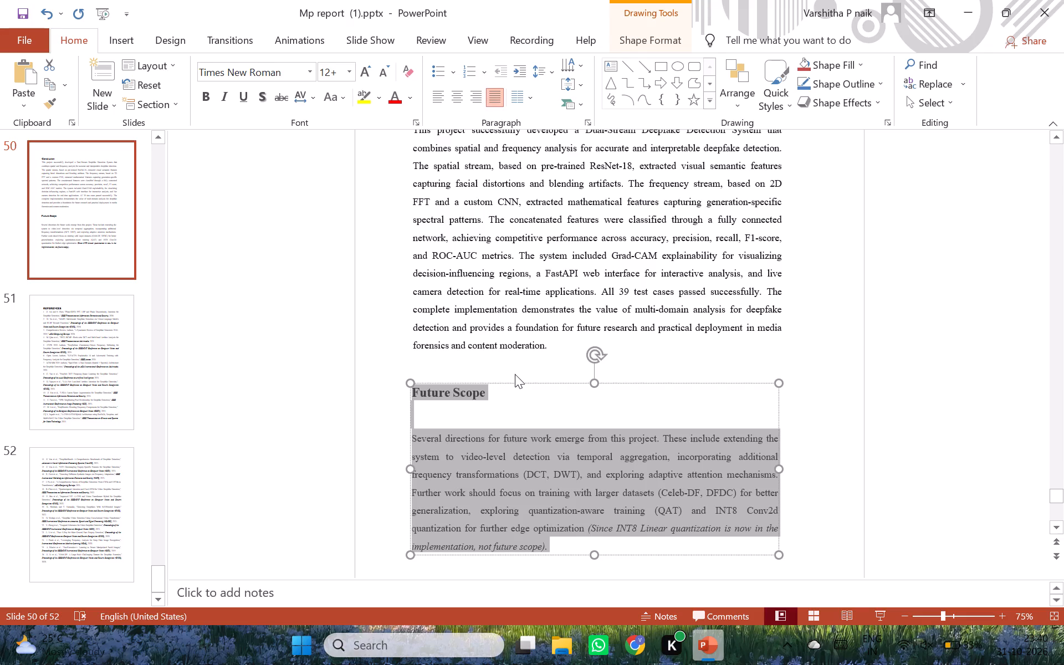
Save the changes to the report presentation.
{"action": "key", "text": "ctrl+s"}
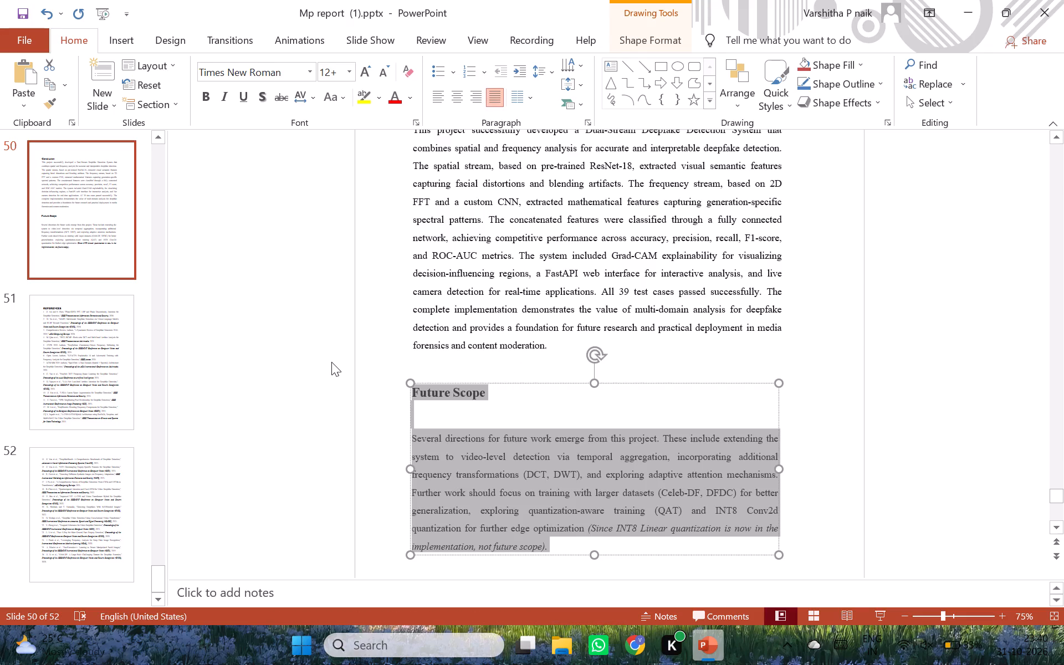
{"action": "left_click", "coordinate": [332, 361]}
Save a copy of the report in the Desktop folder as Mp report (1).pptx and close the presentation.
{"action": "left_click", "coordinate": [21, 49]}
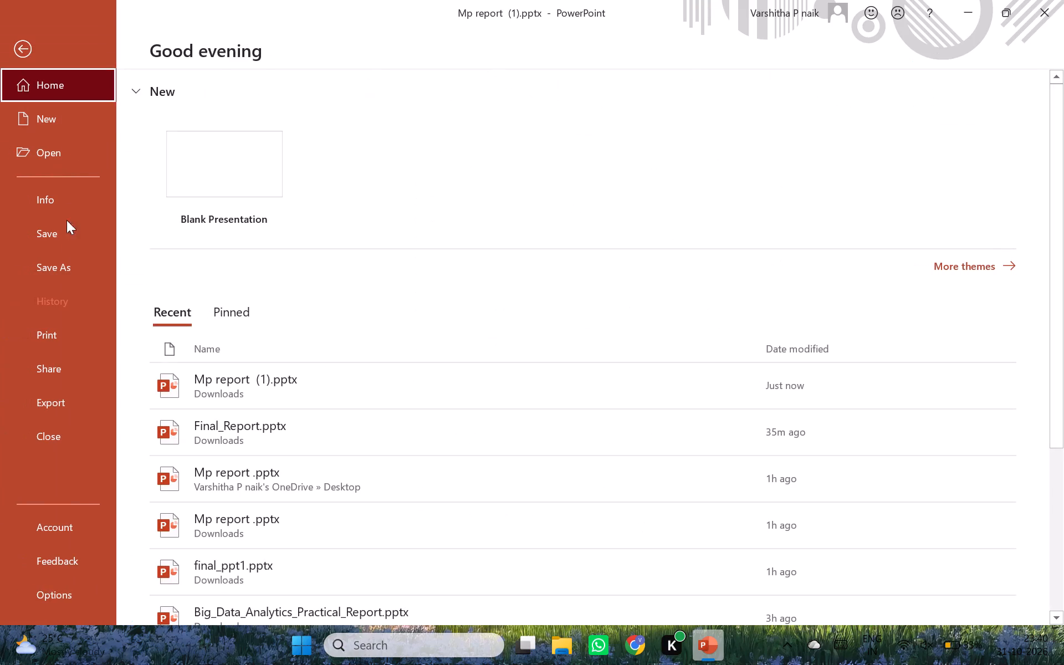
{"action": "left_click", "coordinate": [63, 260]}
{"action": "left_click", "coordinate": [548, 180]}
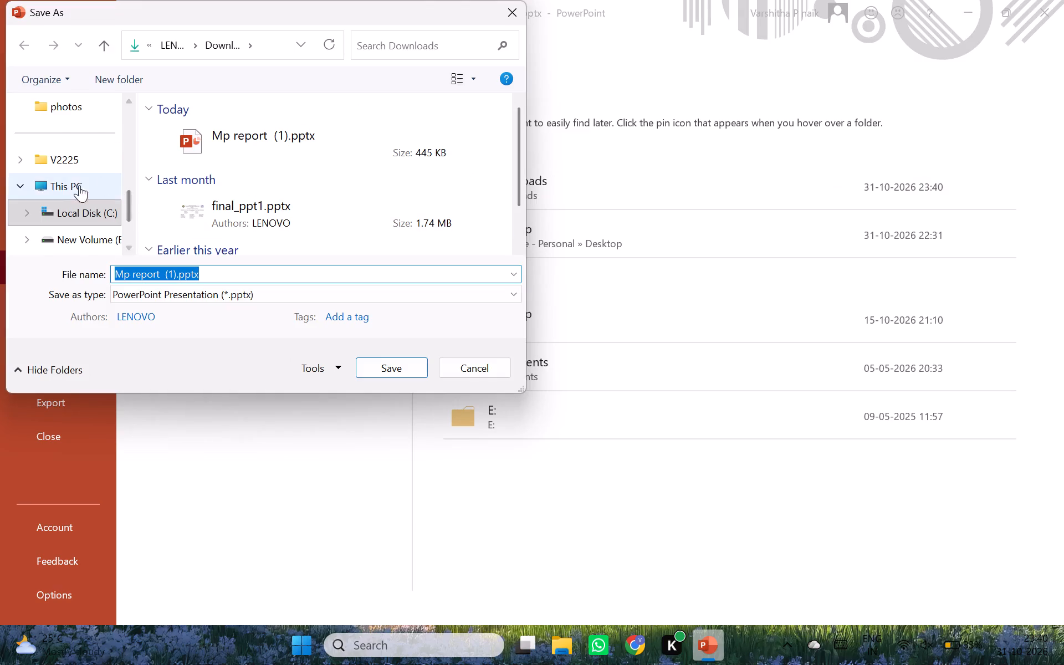
{"action": "scroll", "coordinate": [73, 190], "scroll_direction": "up", "scroll_amount": 4}
{"action": "left_click", "coordinate": [71, 219]}
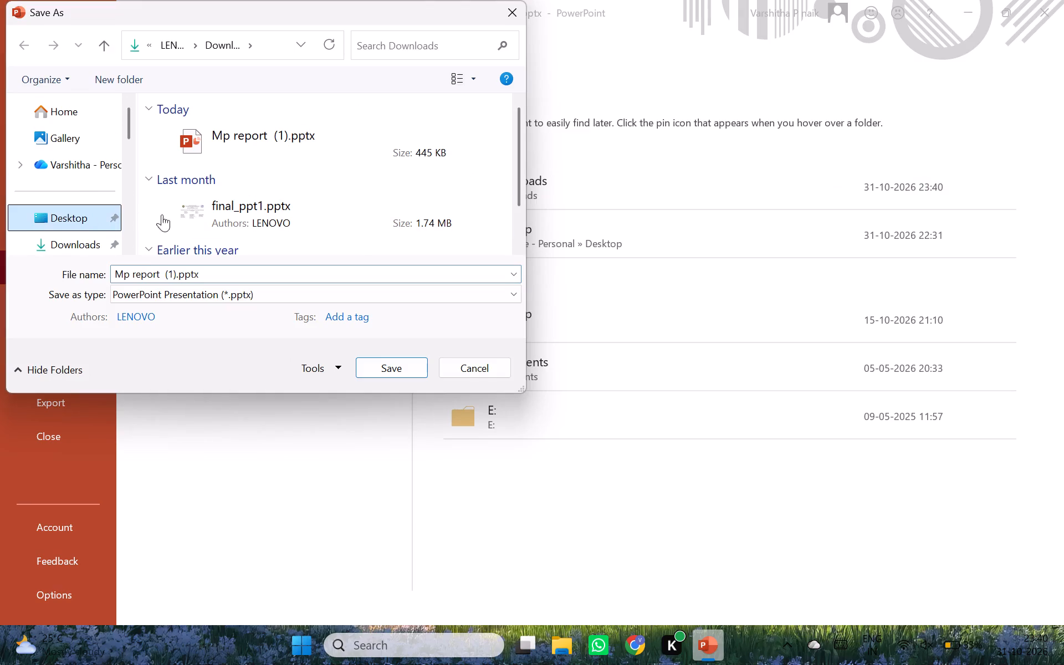
{"action": "left_click", "coordinate": [386, 367]}
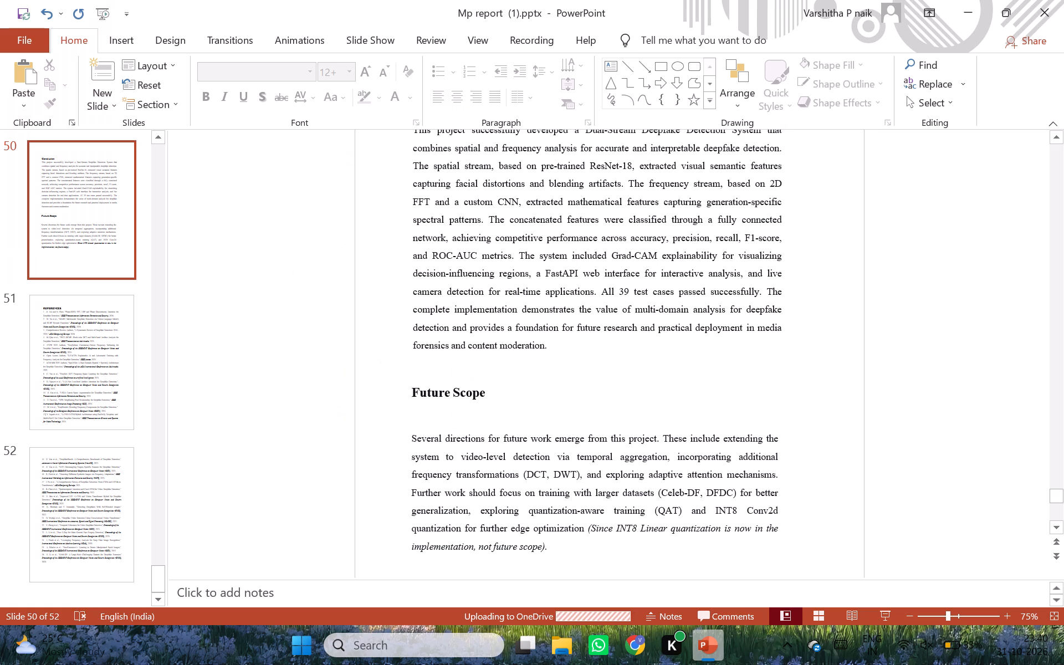
{"action": "left_click", "coordinate": [1054, 0]}
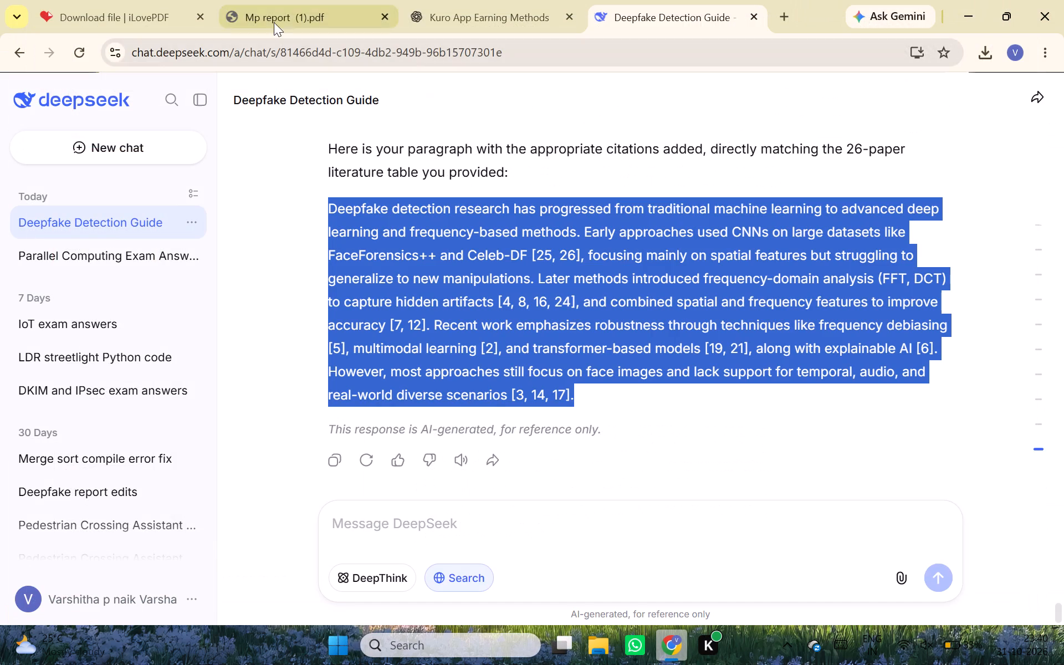
In Chrome, load Mp report (1).pptx from the Desktop into iLovePDF's PowerPoint to PDF converter.
{"action": "left_click", "coordinate": [126, 17]}
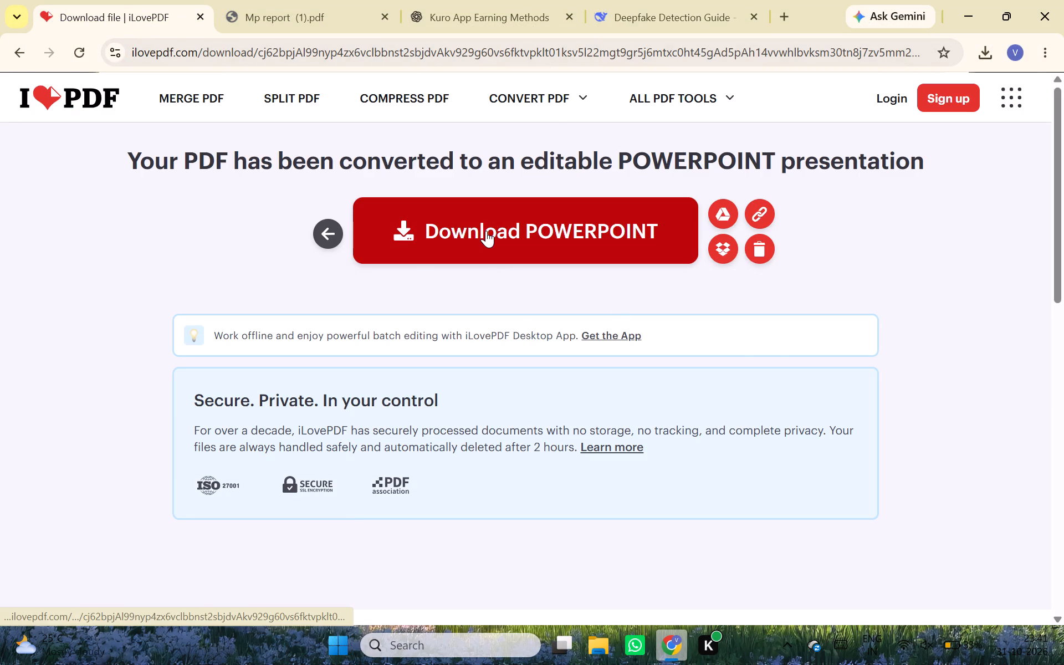
{"action": "left_click", "coordinate": [564, 99]}
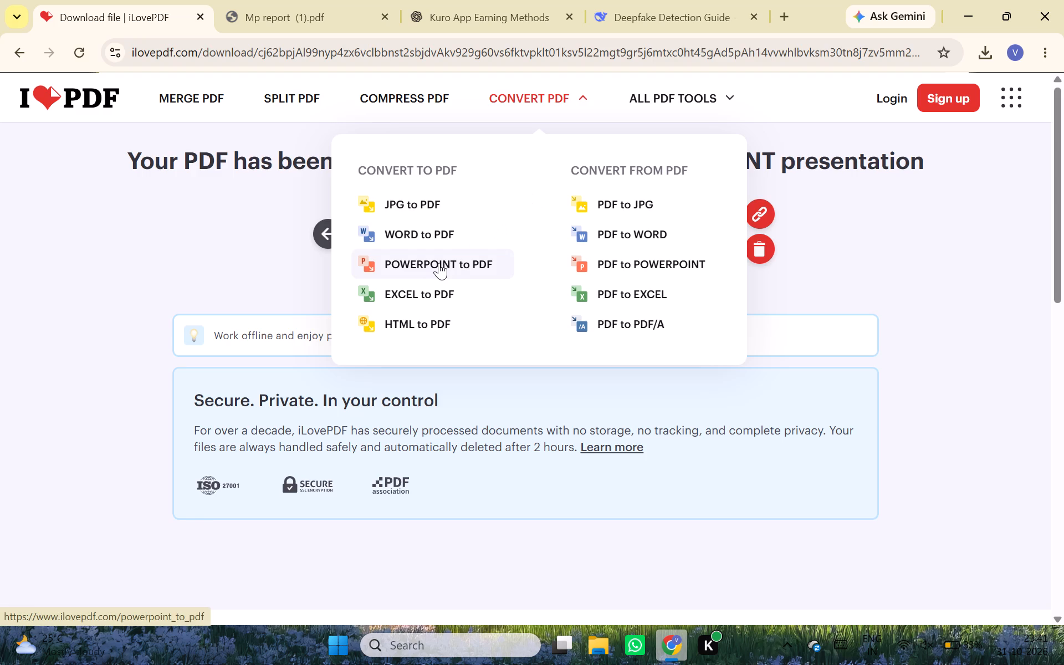
{"action": "left_click", "coordinate": [439, 263]}
{"action": "left_click", "coordinate": [454, 278]}
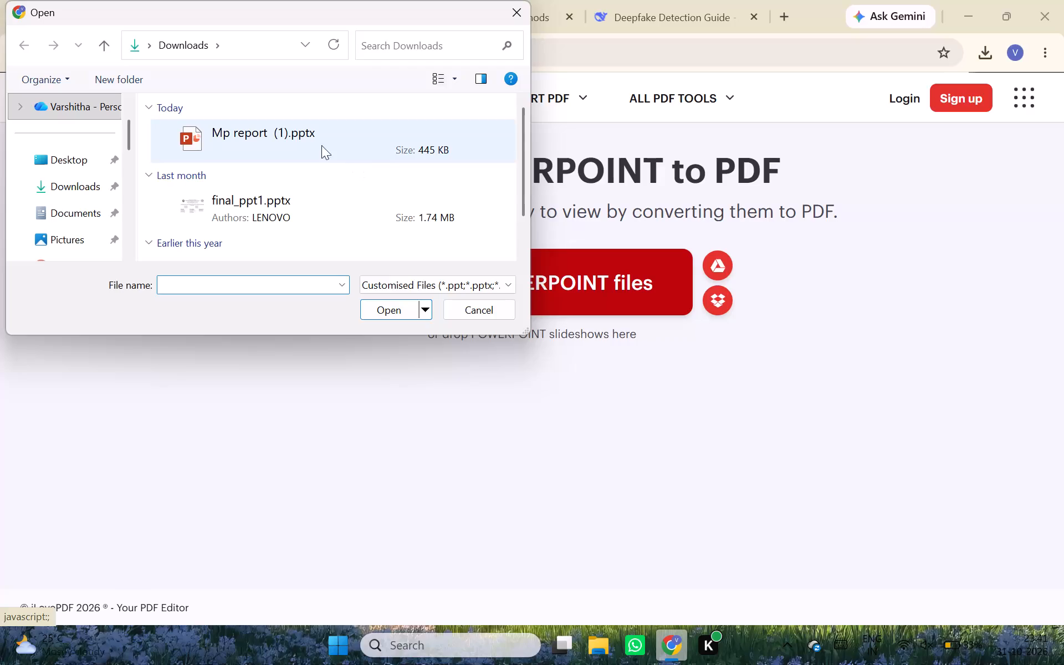
{"action": "left_click", "coordinate": [85, 165]}
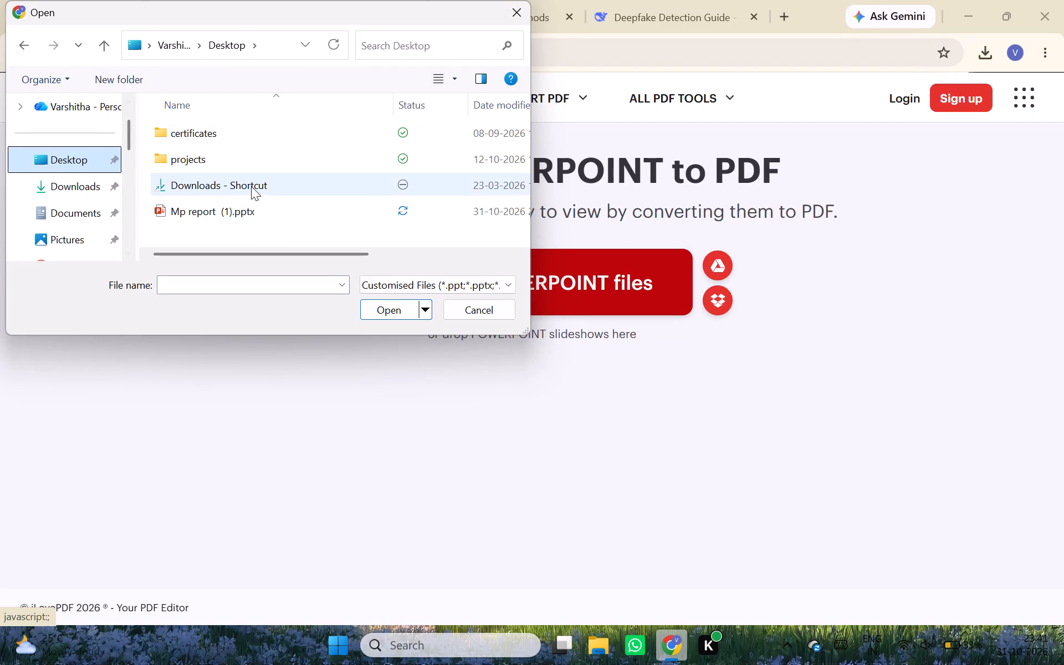
{"action": "left_click", "coordinate": [248, 216]}
{"action": "left_click", "coordinate": [392, 309]}
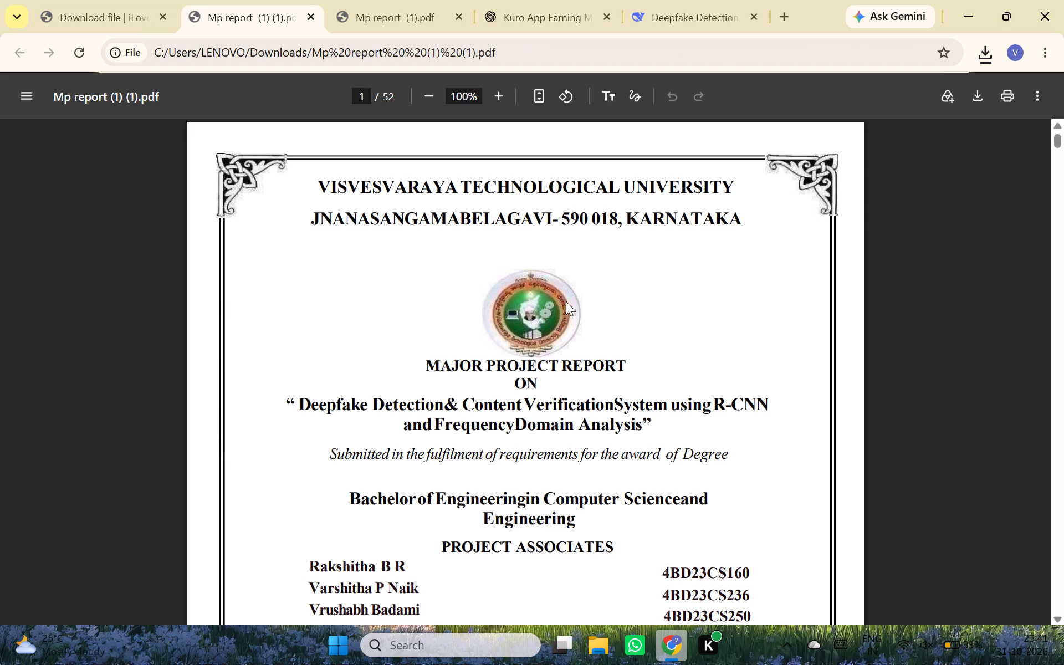
{"action": "scroll", "coordinate": [579, 303], "scroll_direction": "down", "scroll_amount": 2}
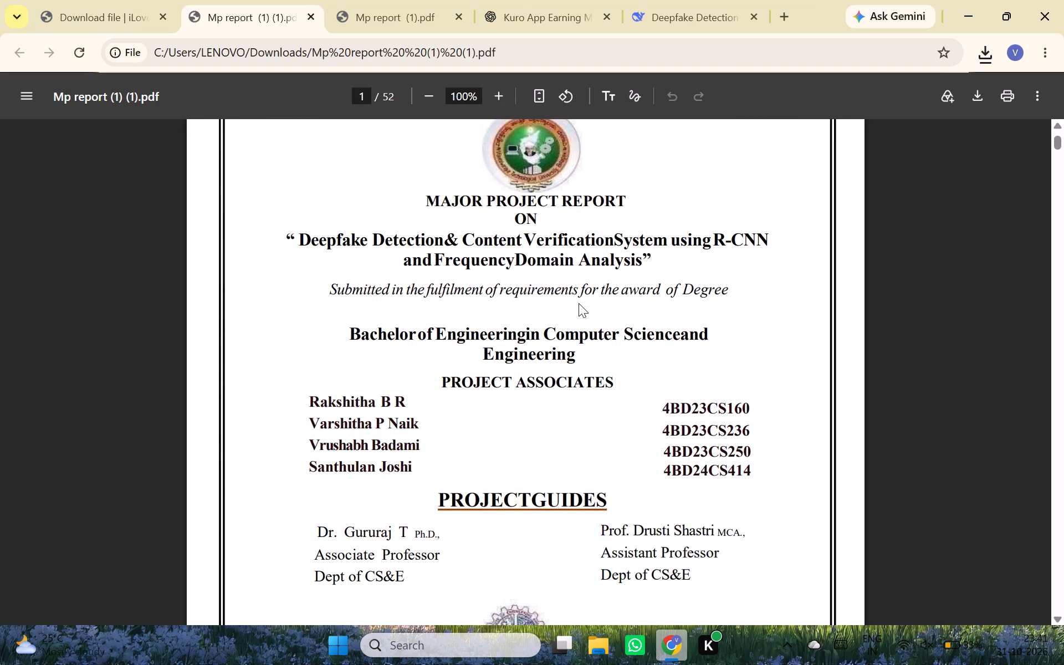
{"action": "scroll", "coordinate": [579, 303], "scroll_direction": "down", "scroll_amount": 3}
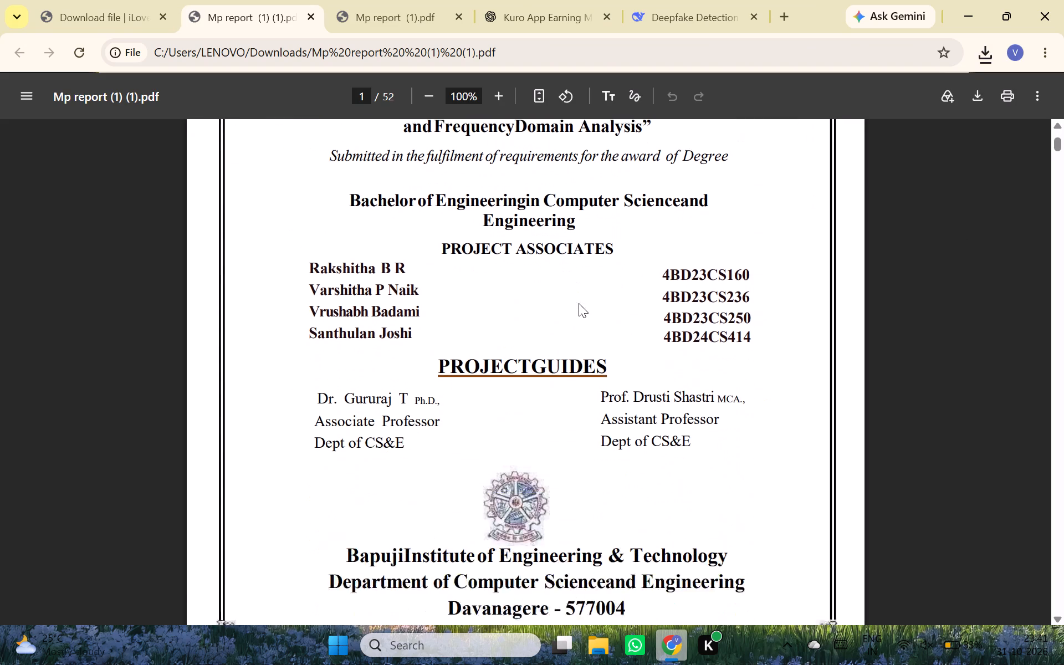
{"action": "scroll", "coordinate": [579, 303], "scroll_direction": "down", "scroll_amount": 12}
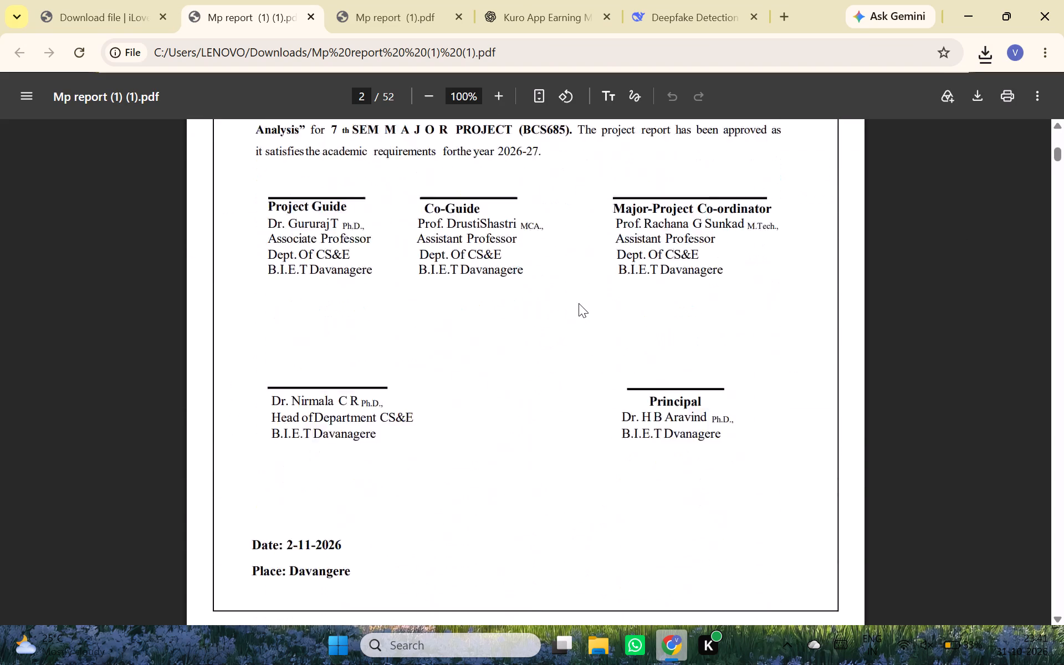
{"action": "scroll", "coordinate": [579, 303], "scroll_direction": "down", "scroll_amount": 16}
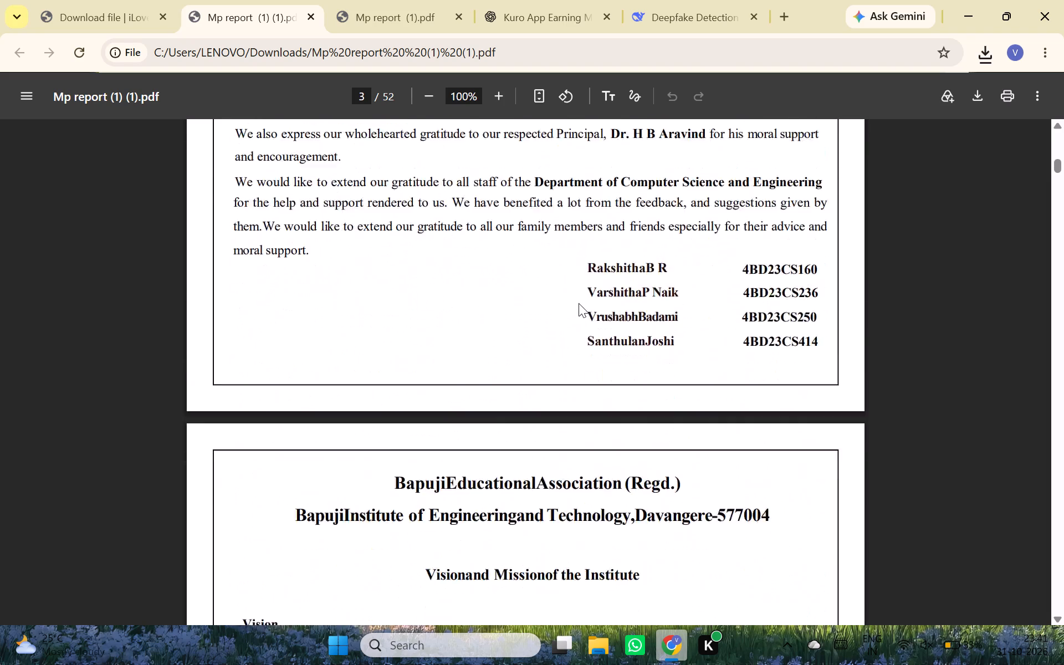
{"action": "scroll", "coordinate": [579, 303], "scroll_direction": "down", "scroll_amount": 20}
{"action": "scroll", "coordinate": [579, 303], "scroll_direction": "down", "scroll_amount": 2}
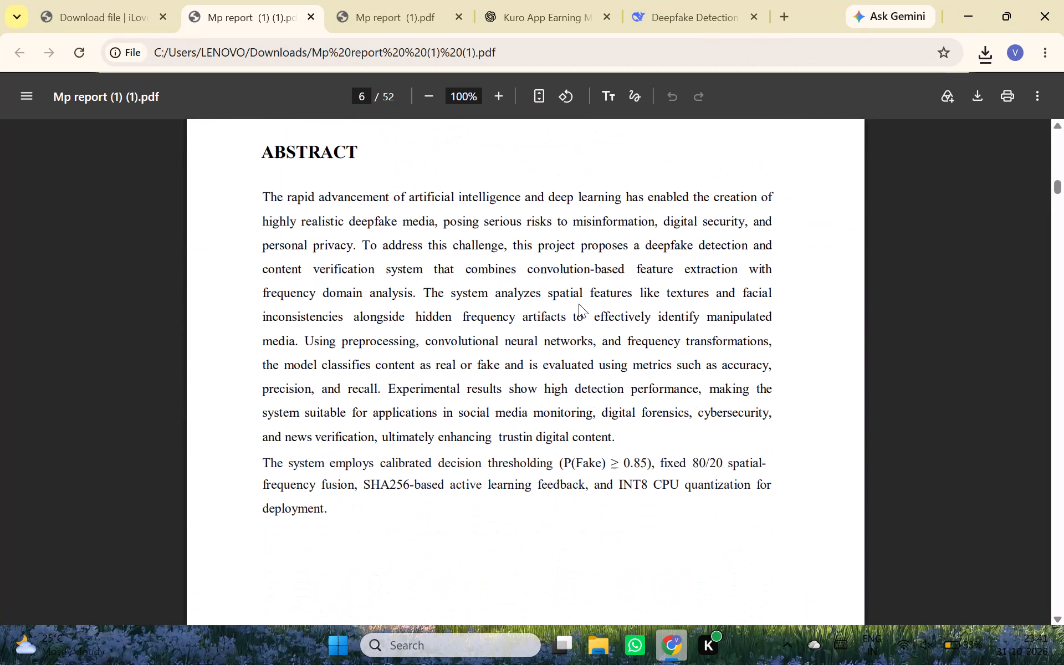
{"action": "scroll", "coordinate": [579, 304], "scroll_direction": "down", "scroll_amount": 10}
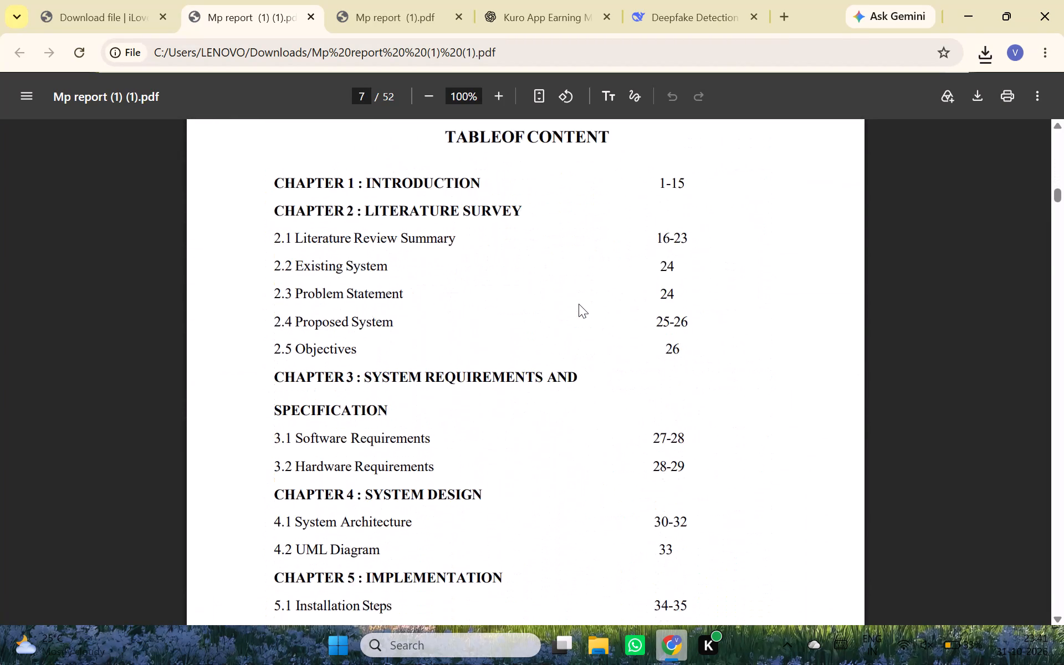
{"action": "scroll", "coordinate": [579, 304], "scroll_direction": "down", "scroll_amount": 2}
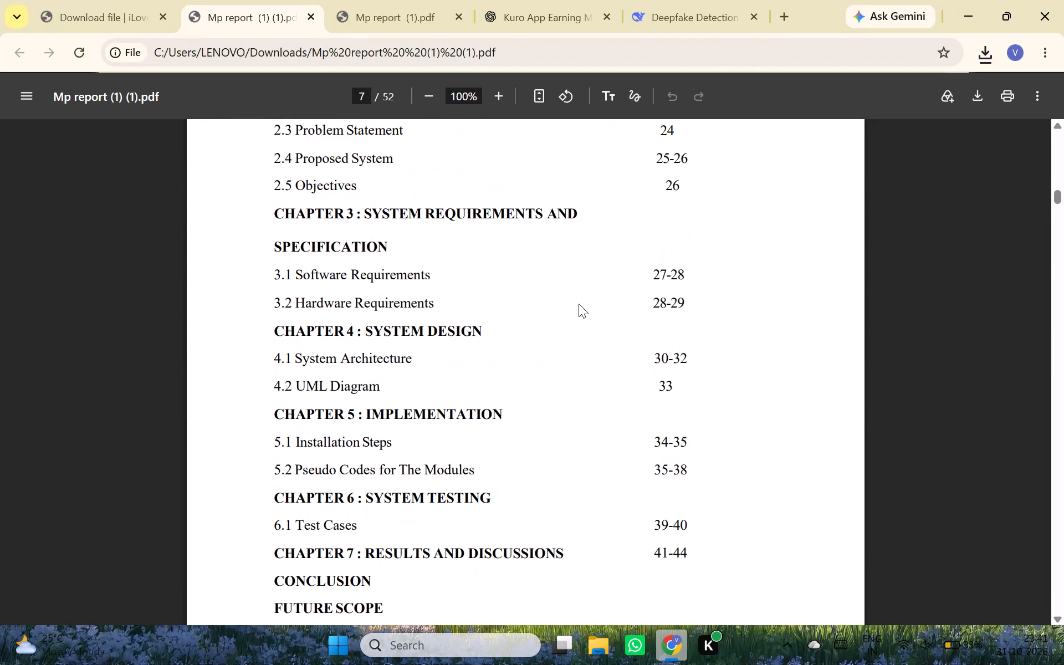
{"action": "scroll", "coordinate": [579, 304], "scroll_direction": "down", "scroll_amount": 5}
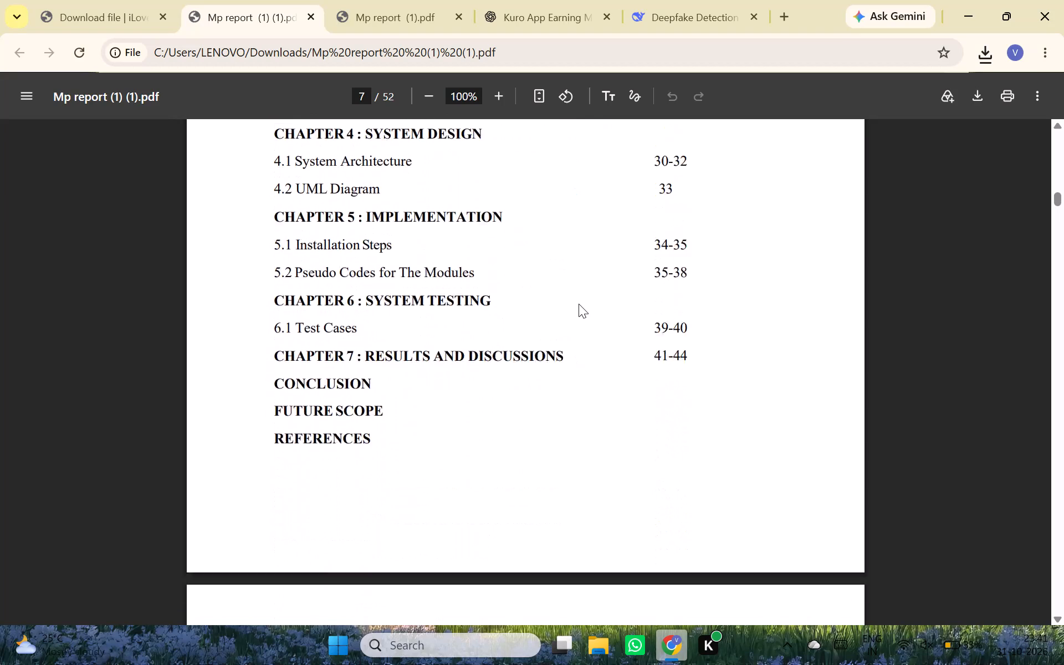
{"action": "scroll", "coordinate": [579, 304], "scroll_direction": "down", "scroll_amount": 14}
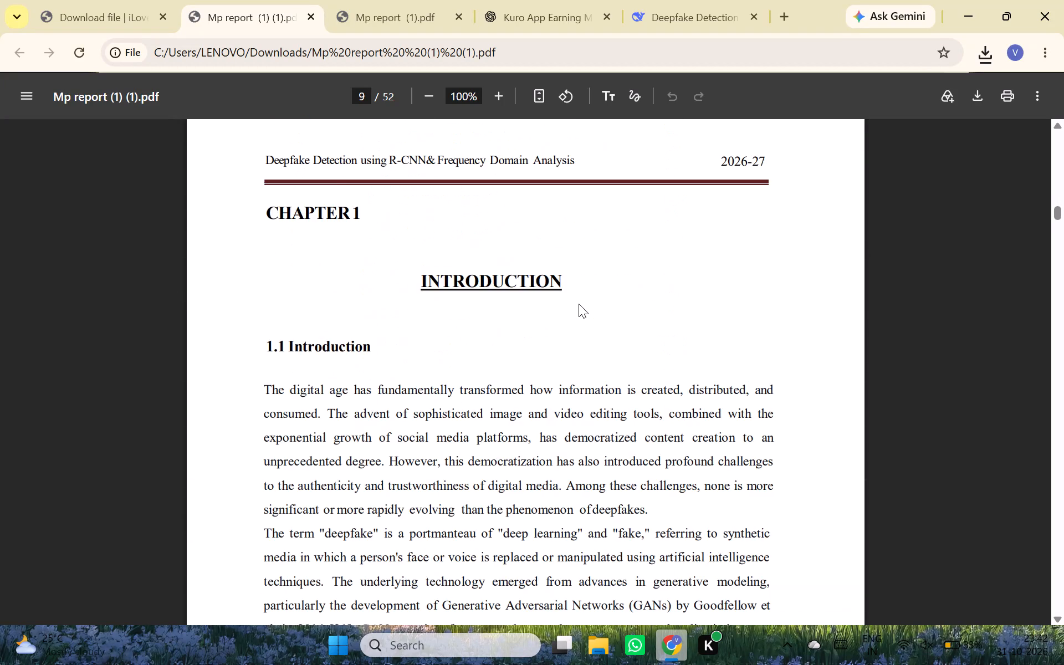
{"action": "scroll", "coordinate": [579, 304], "scroll_direction": "down", "scroll_amount": 12}
{"action": "scroll", "coordinate": [579, 304], "scroll_direction": "down", "scroll_amount": 14}
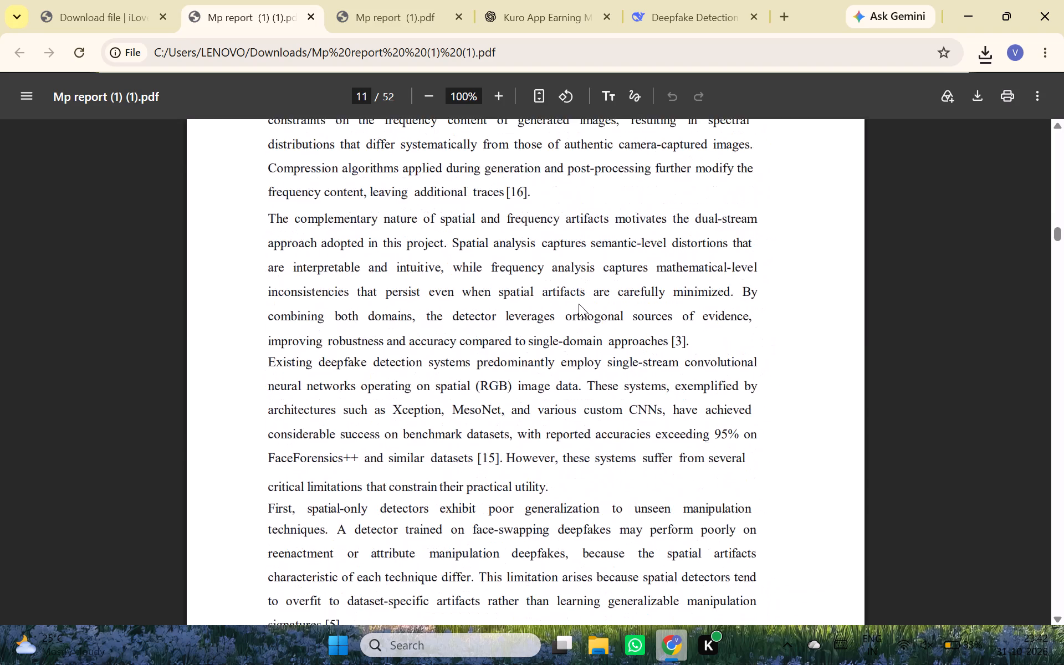
{"action": "scroll", "coordinate": [579, 304], "scroll_direction": "down", "scroll_amount": 6}
In File Explorer, copy Mp report (1) (1).pdf from the Downloads folder.
{"action": "left_click", "coordinate": [600, 647]}
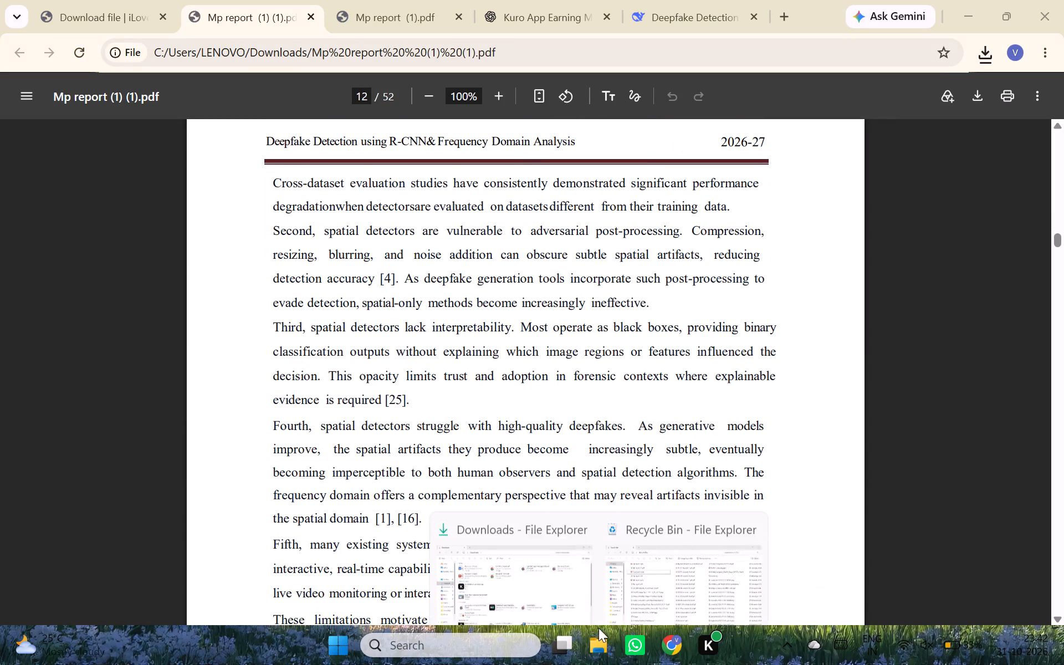
{"action": "left_click", "coordinate": [521, 488]}
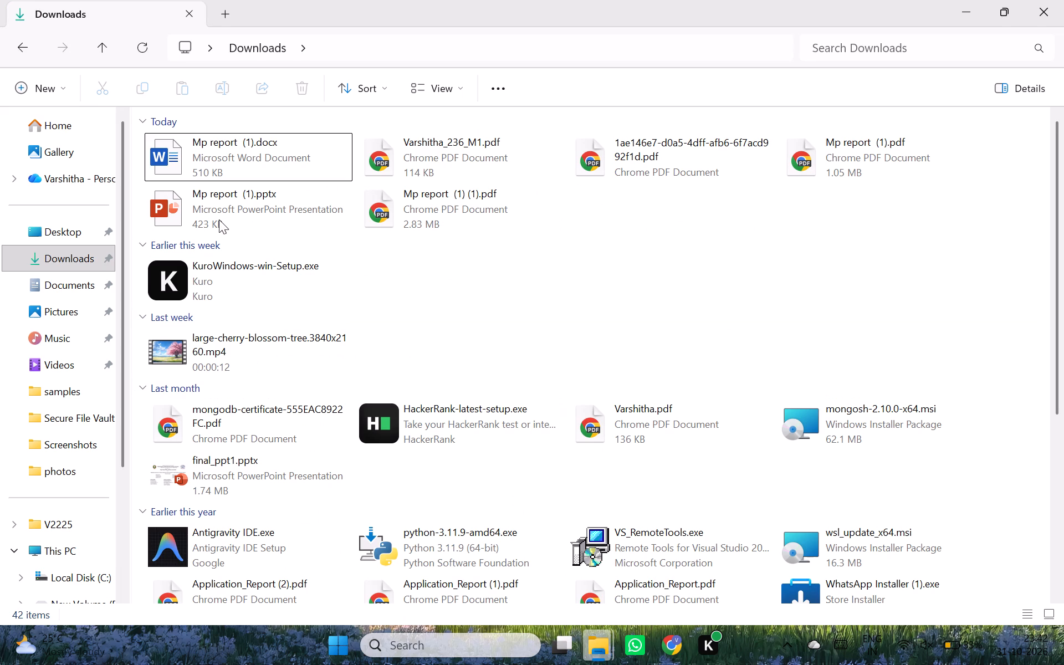
{"action": "left_click", "coordinate": [219, 219]}
{"action": "left_click", "coordinate": [484, 216]}
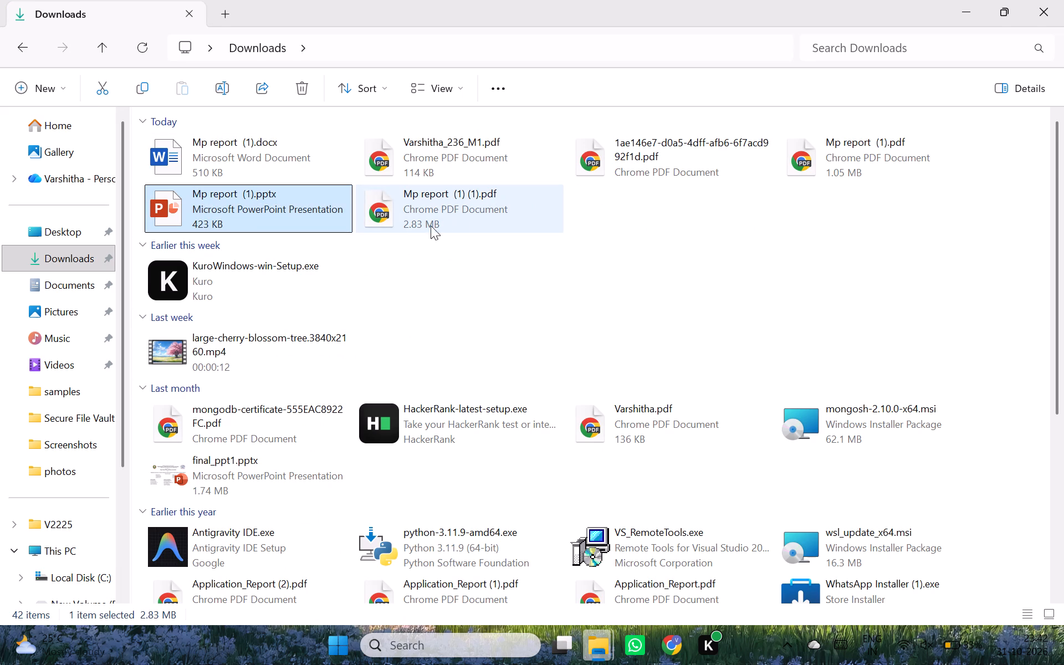
{"action": "left_click", "coordinate": [144, 88]}
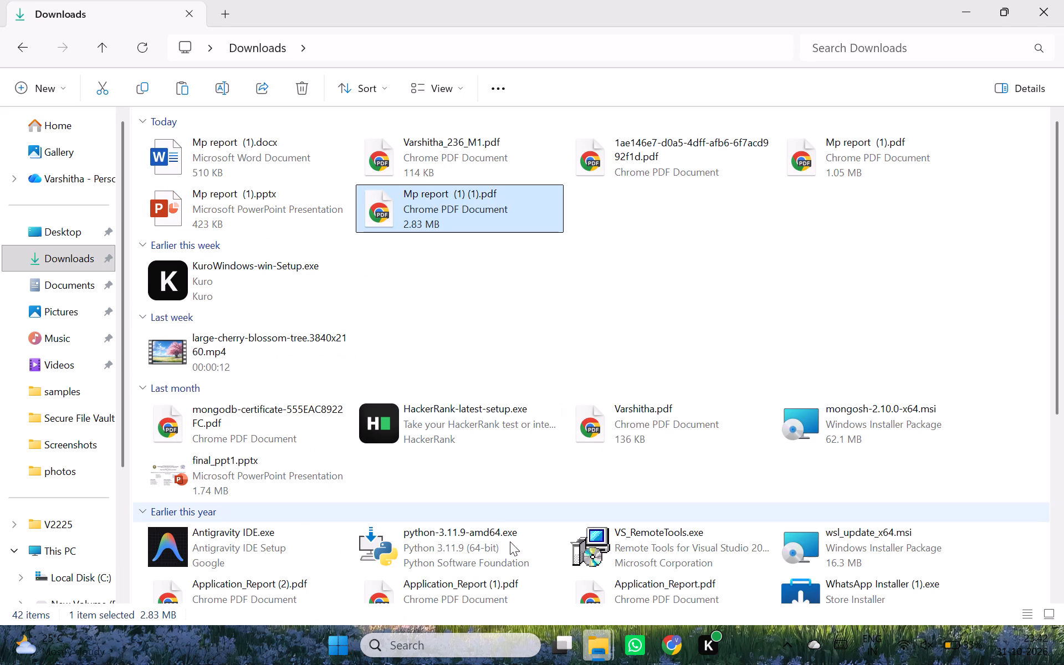
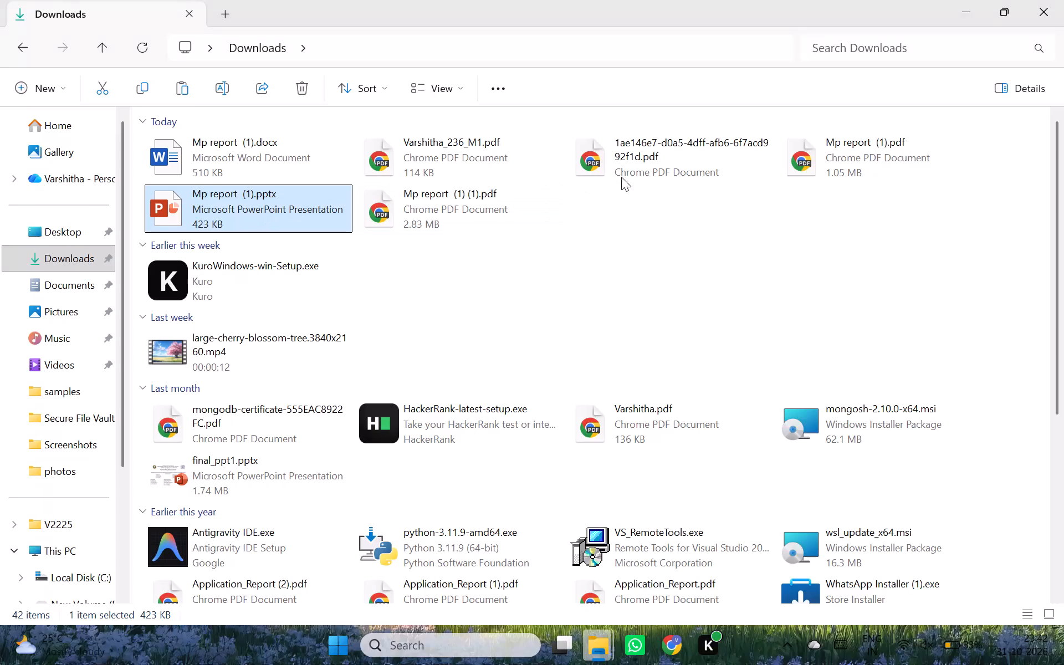
Delete Mp report (1).pptx and Mp report (1).pdf from the Downloads folder.
{"action": "left_click", "coordinate": [848, 157], "text": "ctrl"}
{"action": "left_click", "coordinate": [300, 87]}
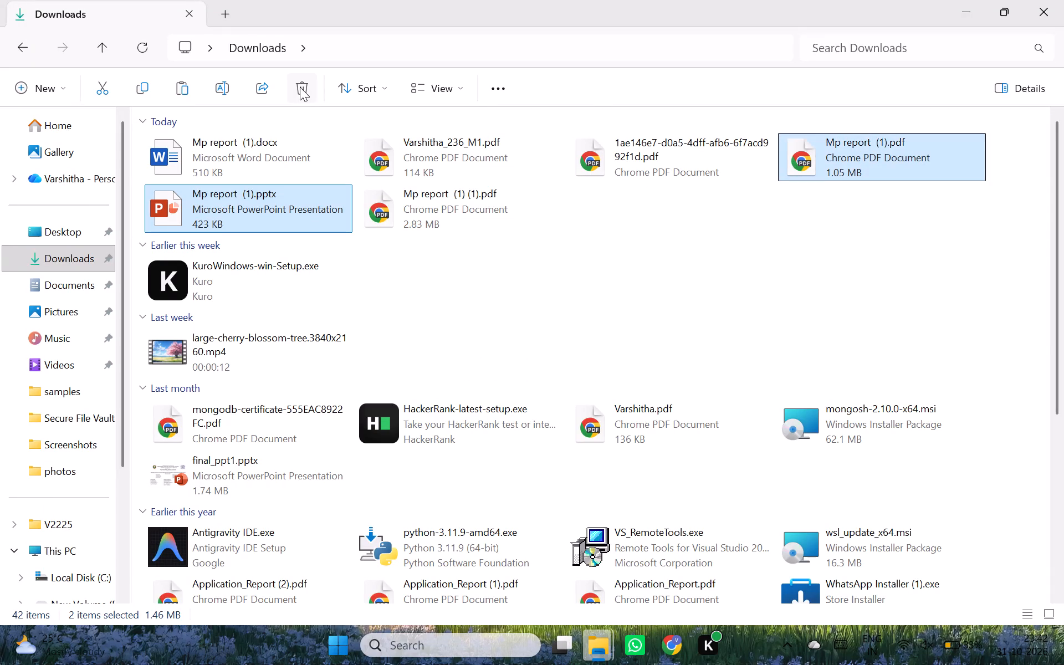
Open the Downloads PDF whose name starts with 1ae146e7 to check its content, and close it along with Chrome.
{"action": "double_click", "coordinate": [643, 163]}
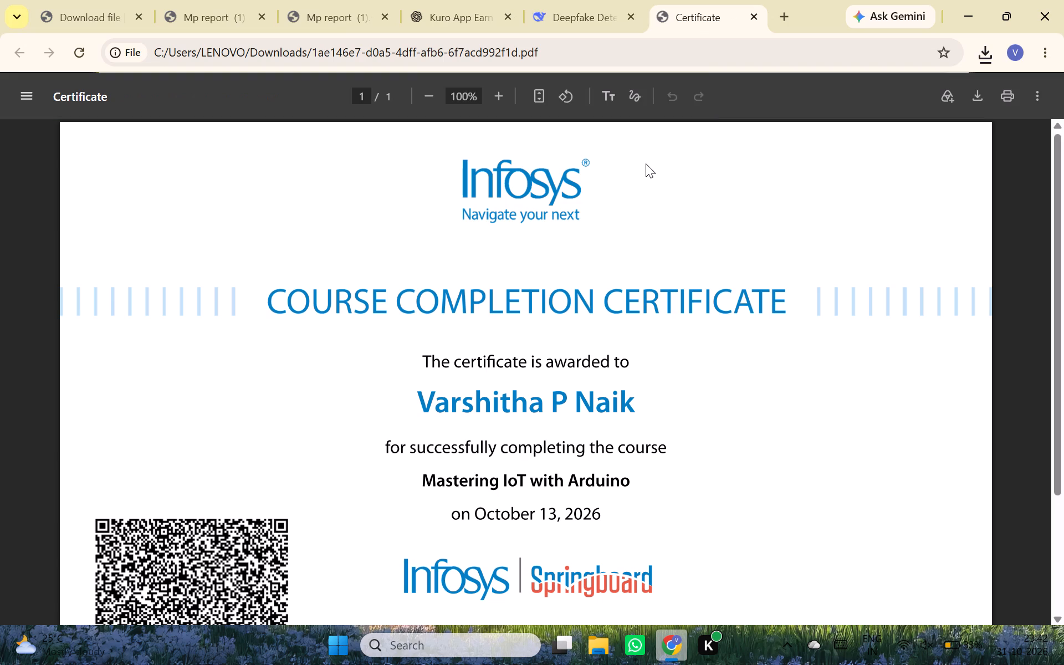
{"action": "left_click", "coordinate": [748, 15]}
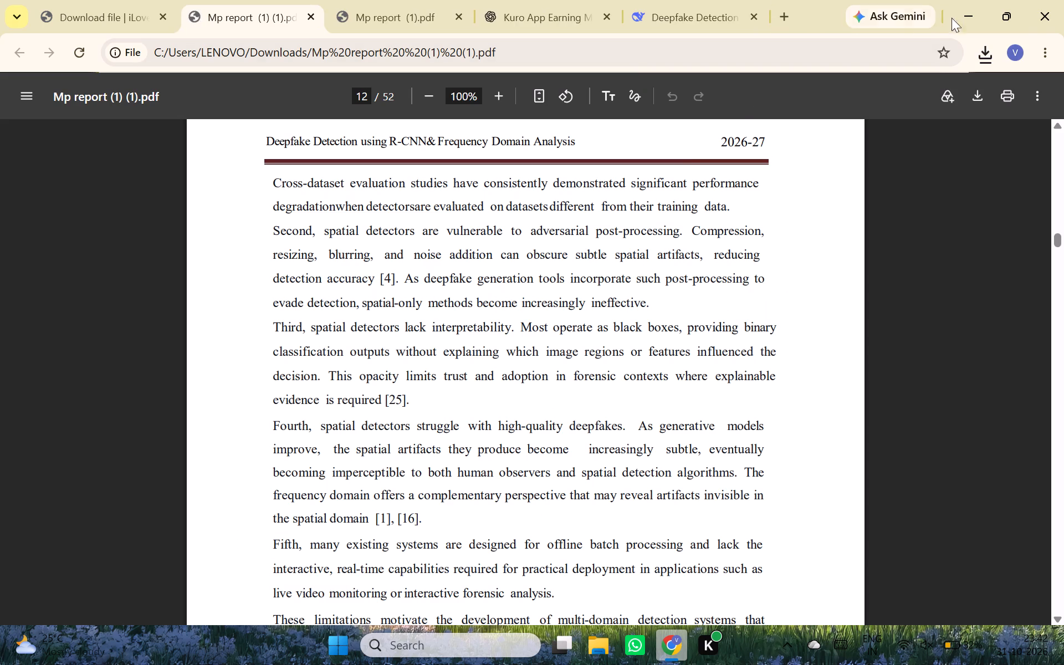
{"action": "left_click", "coordinate": [1048, 12]}
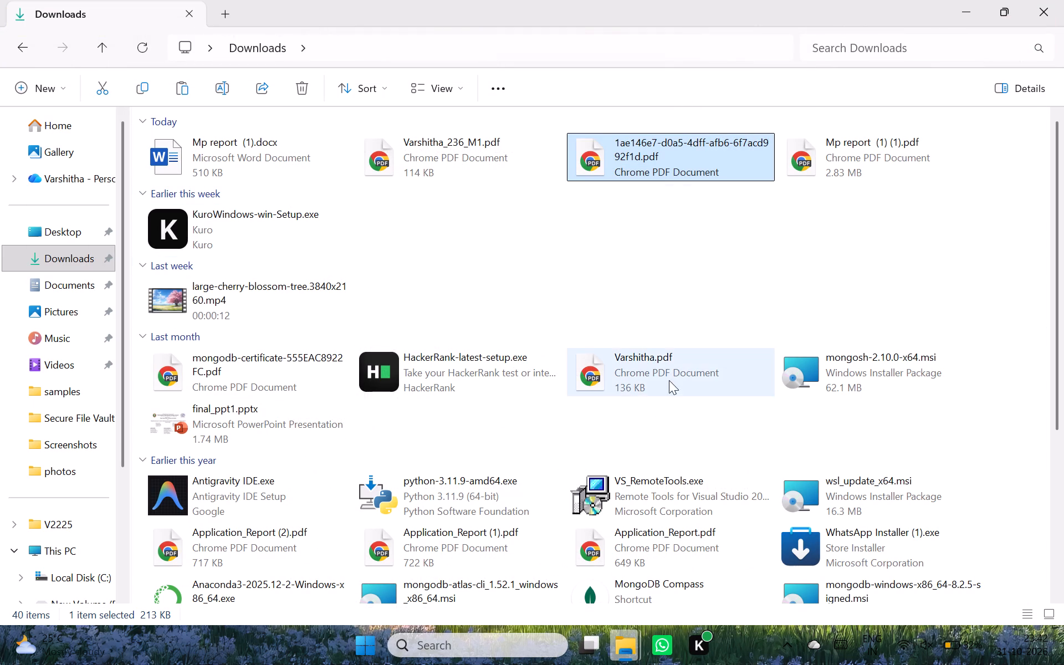
Delete the HackerRank-latest-setup.exe installer from the Downloads folder.
{"action": "left_click", "coordinate": [486, 385]}
{"action": "left_click", "coordinate": [299, 95]}
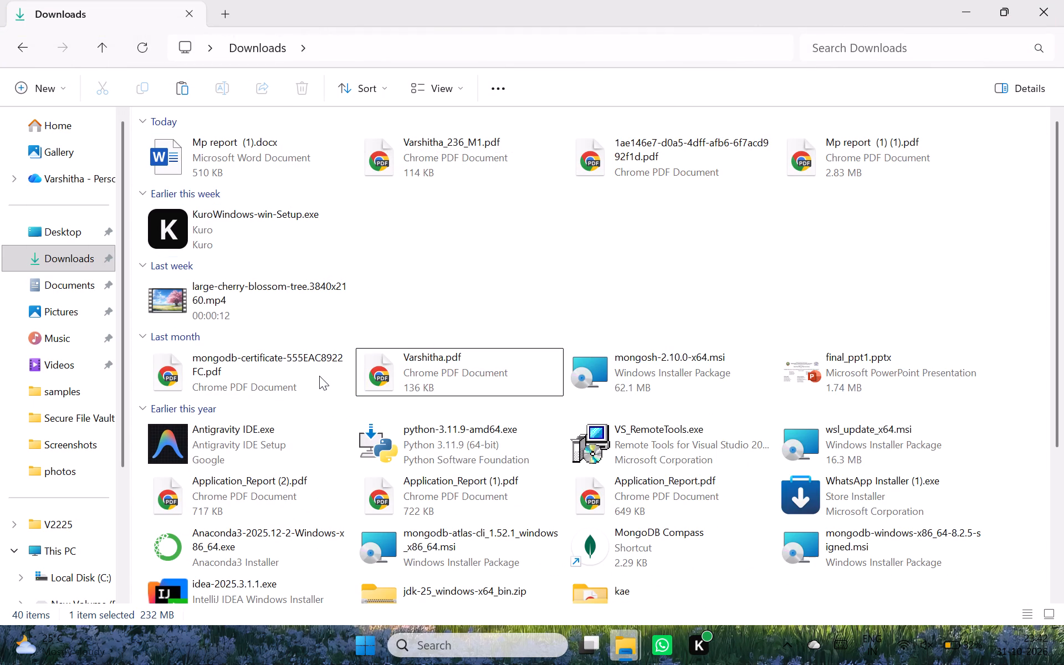
Select Application_Report (2).pdf in the Downloads folder.
{"action": "left_click", "coordinate": [255, 491], "text": "ctrl"}
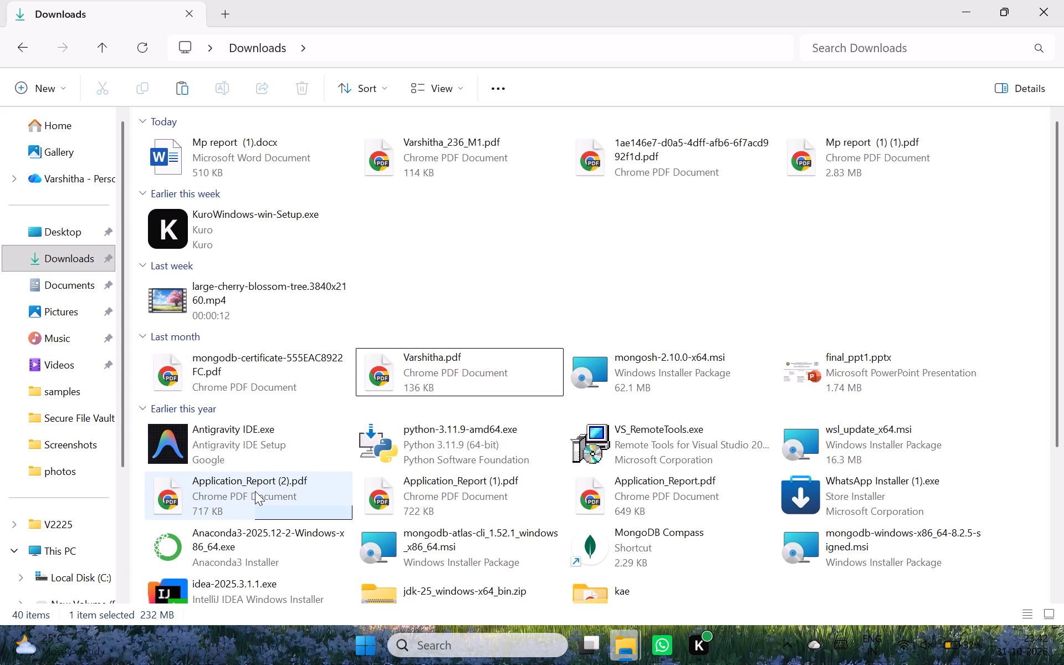
Delete Application_Report (2).pdf, Application_Report (1).pdf and Application_Report.pdf together from the Downloads folder.
{"action": "left_click", "coordinate": [412, 487], "text": "ctrl"}
{"action": "left_click", "coordinate": [644, 487], "text": "ctrl"}
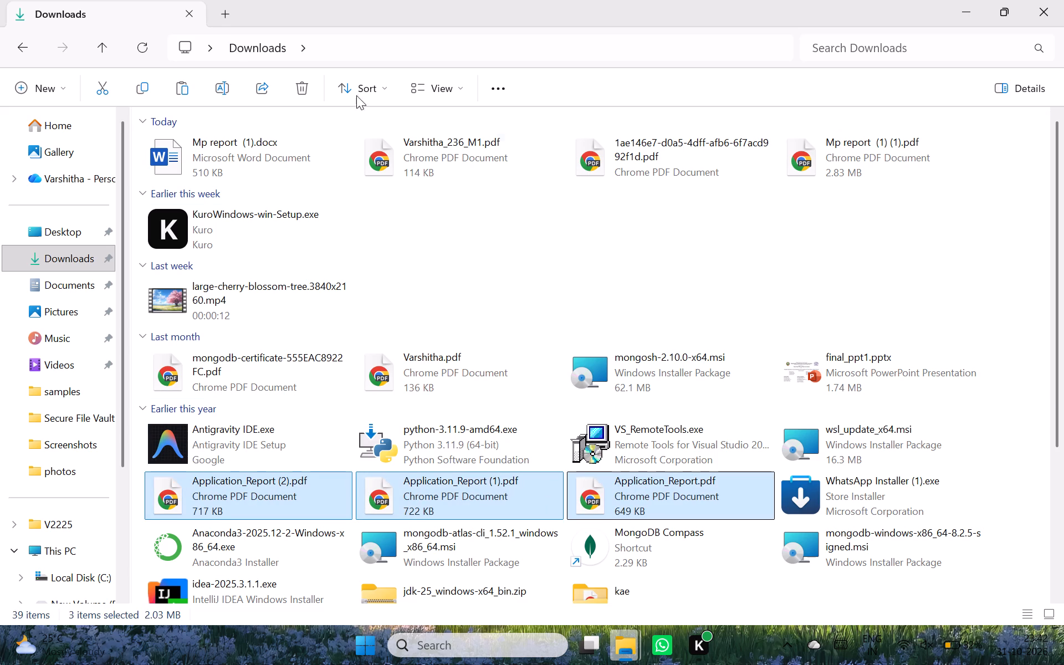
{"action": "left_click", "coordinate": [295, 91]}
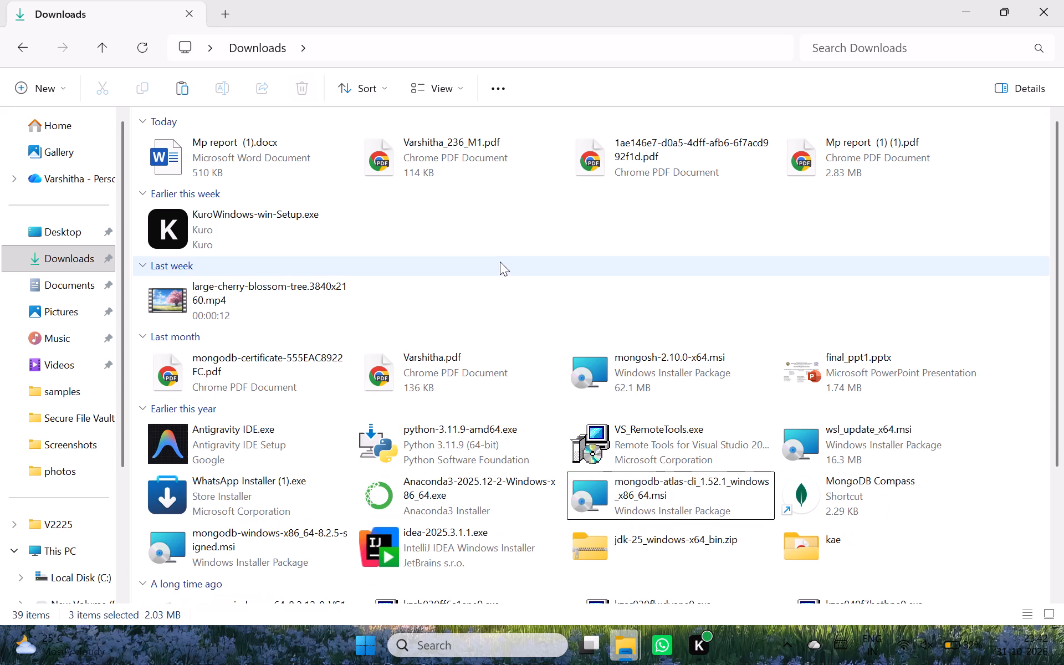
Delete the kae folder from the Downloads folder.
{"action": "scroll", "coordinate": [500, 264], "scroll_direction": "down", "scroll_amount": 2}
{"action": "left_click", "coordinate": [820, 552]}
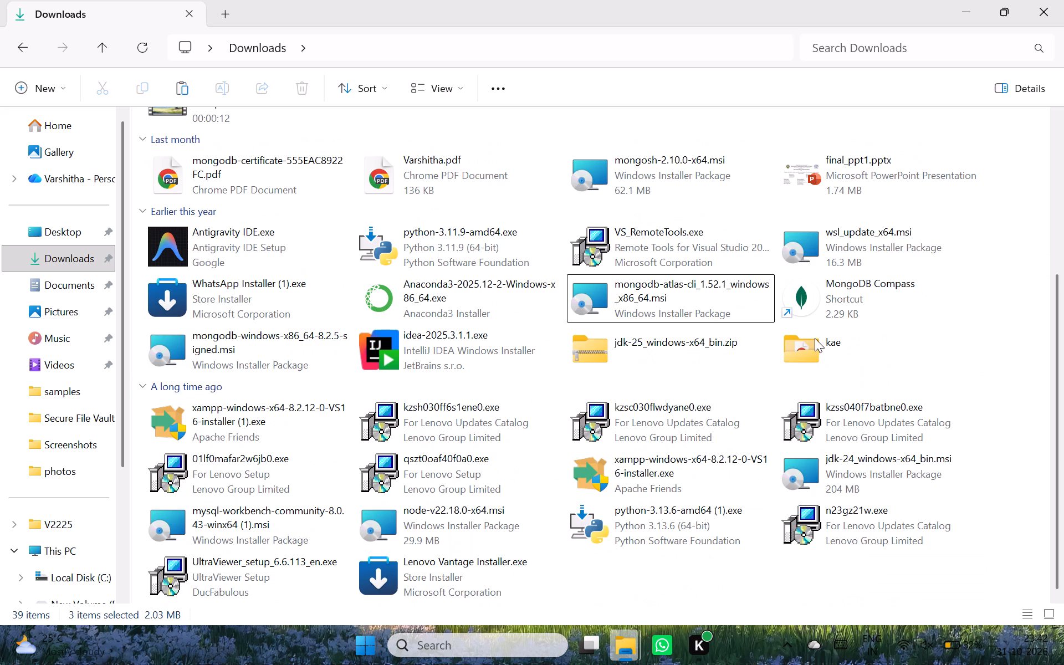
{"action": "left_click", "coordinate": [815, 338]}
{"action": "left_click", "coordinate": [305, 88]}
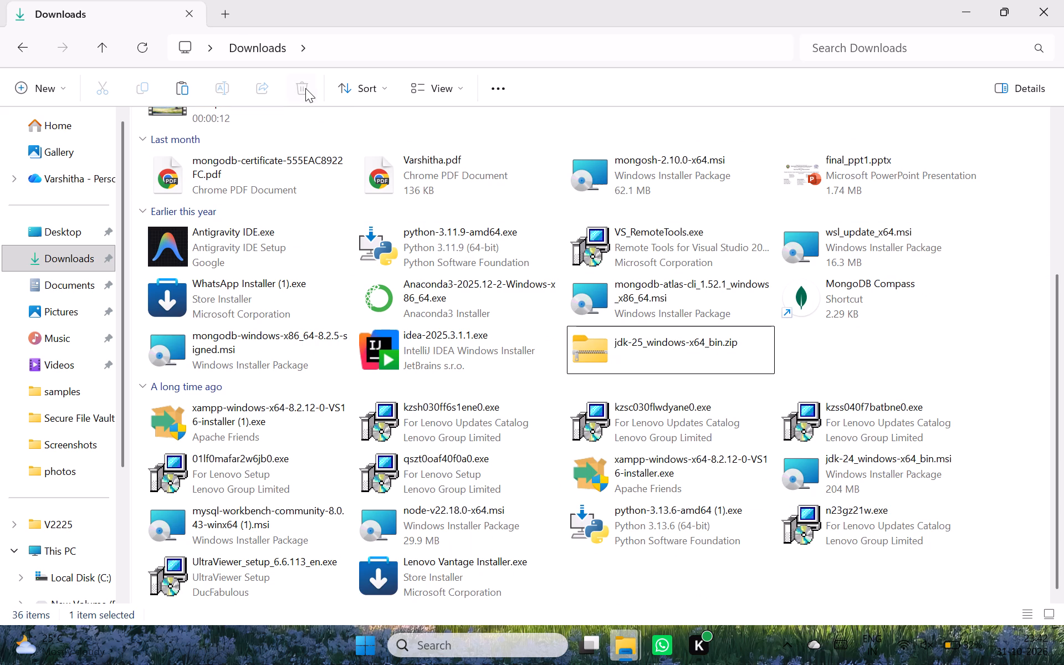
Copy today's PDF whose name ends in _M1 from the Downloads folder to the clipboard.
{"action": "scroll", "coordinate": [481, 478], "scroll_direction": "down", "scroll_amount": 6}
{"action": "scroll", "coordinate": [489, 491], "scroll_direction": "up", "scroll_amount": 9}
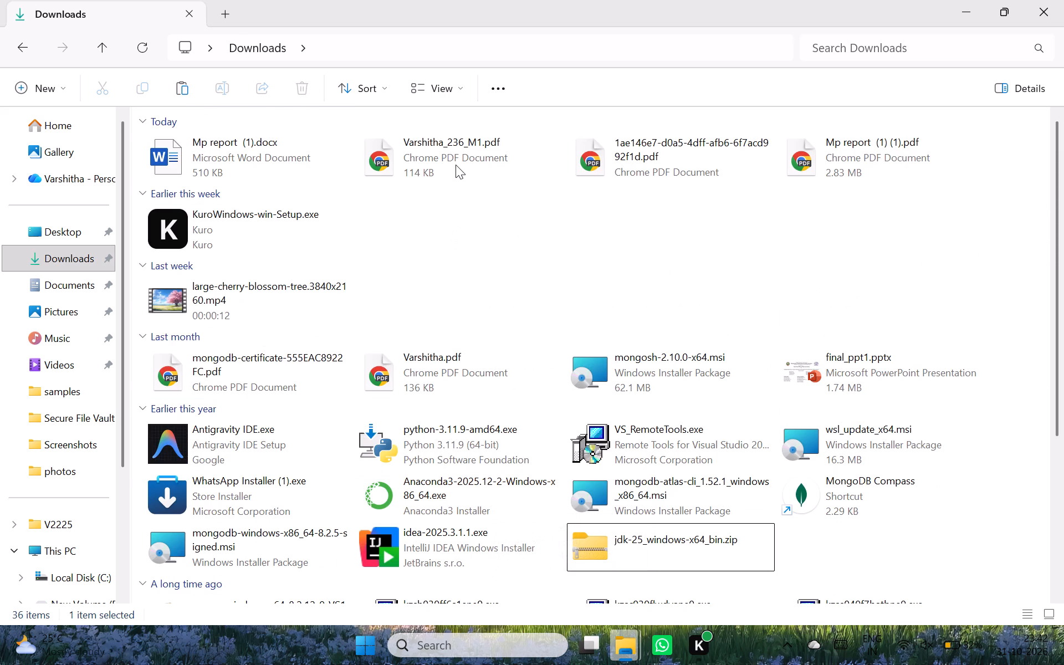
{"action": "left_click", "coordinate": [434, 160]}
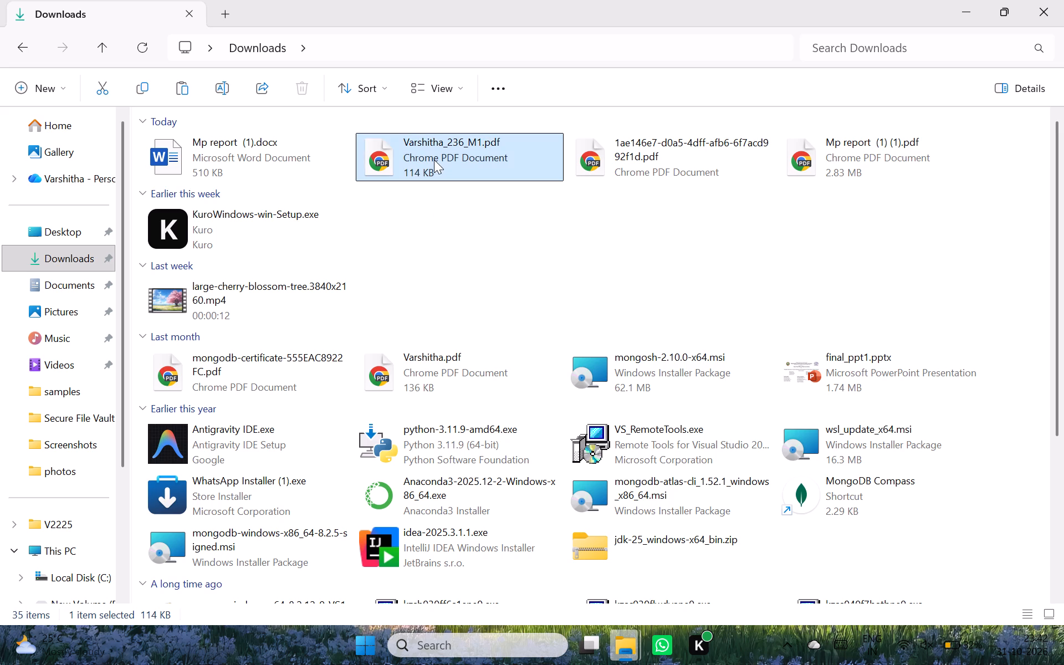
{"action": "left_click", "coordinate": [144, 87]}
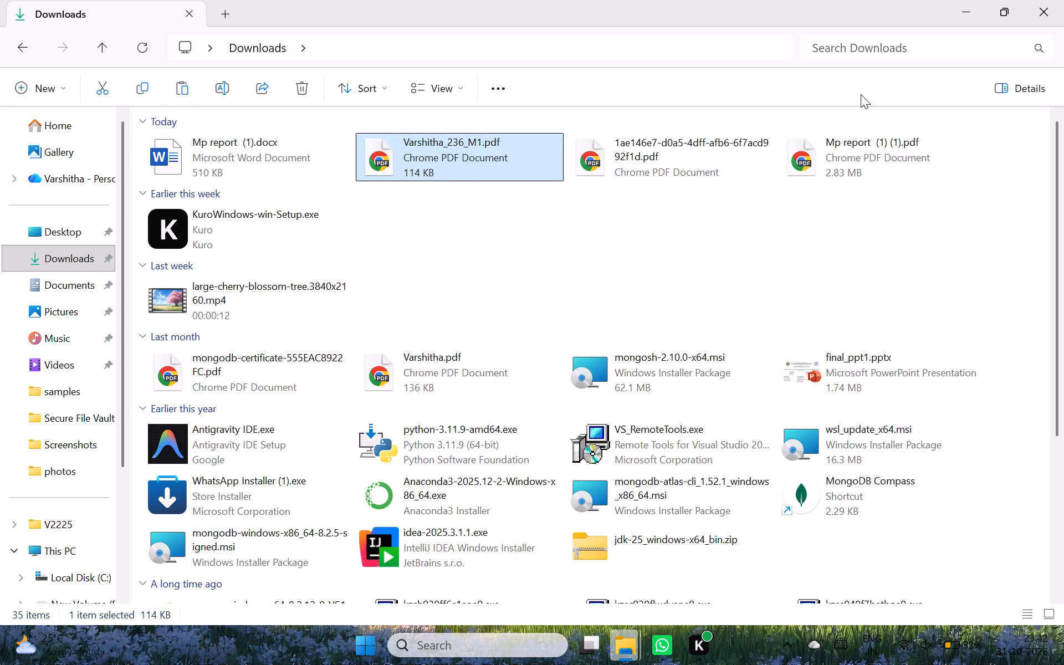
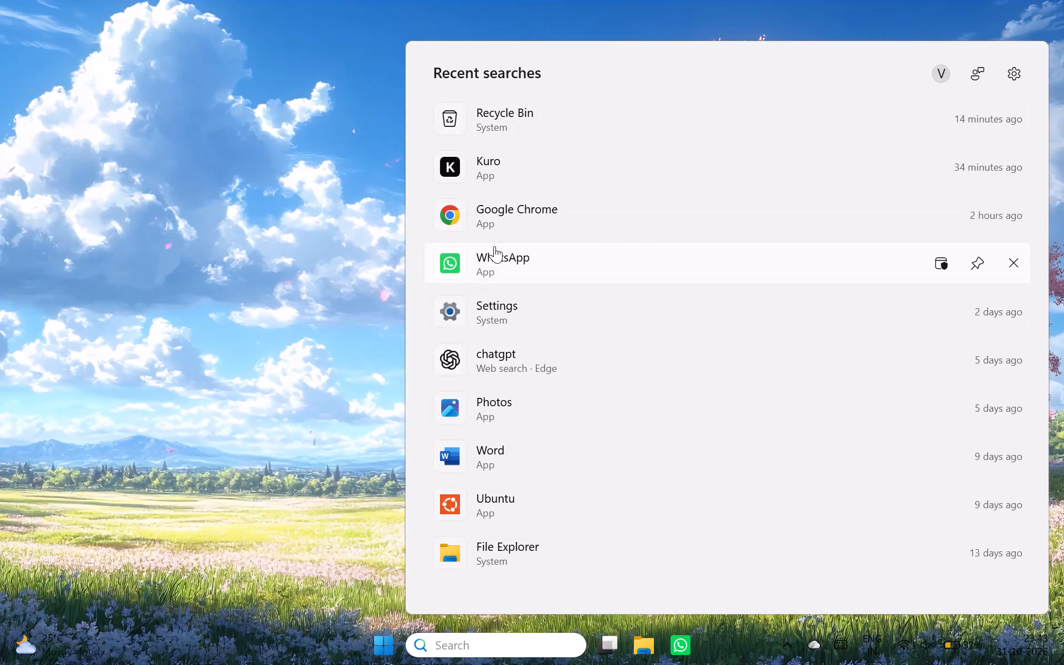
Open Google Chrome from the recent searches with the user profile that has the blue V avatar.
{"action": "left_click", "coordinate": [494, 218]}
{"action": "left_click", "coordinate": [427, 385]}
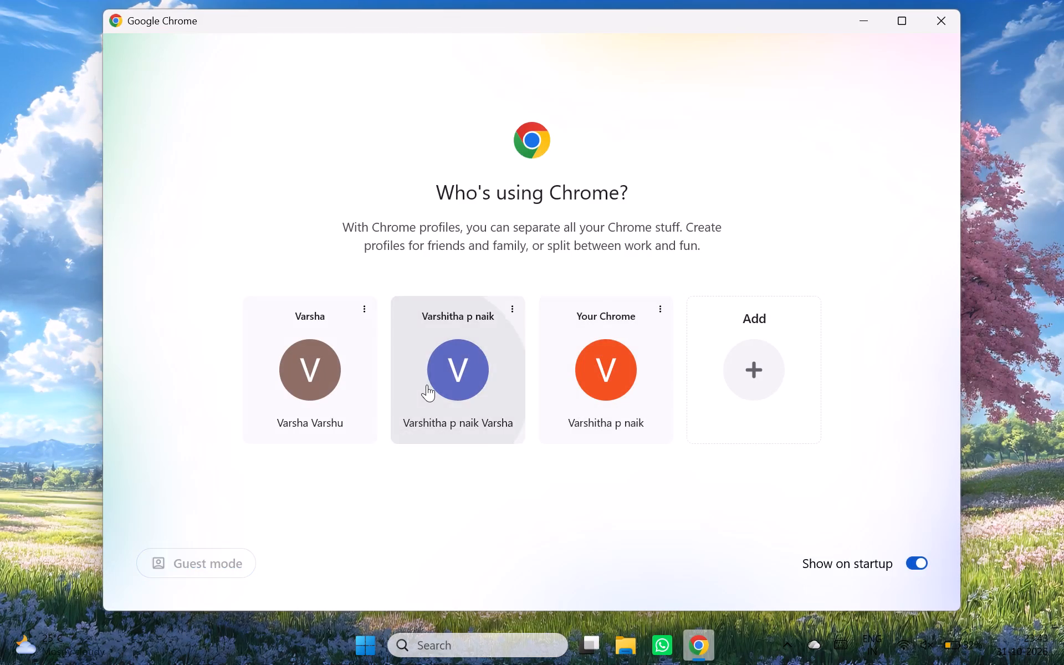
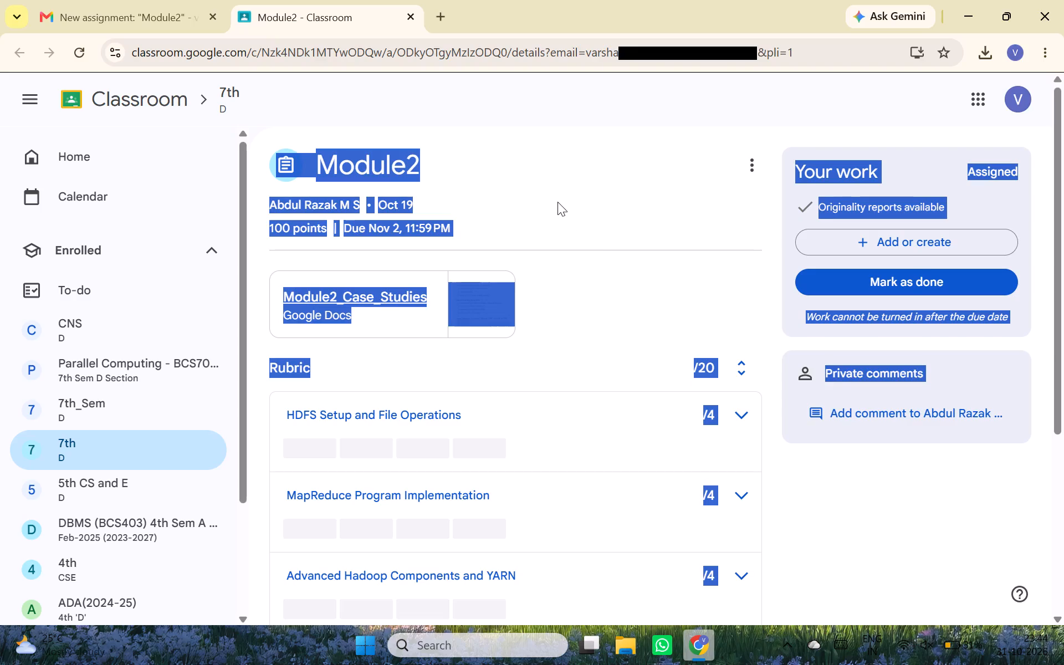
{"action": "left_click", "coordinate": [913, 238]}
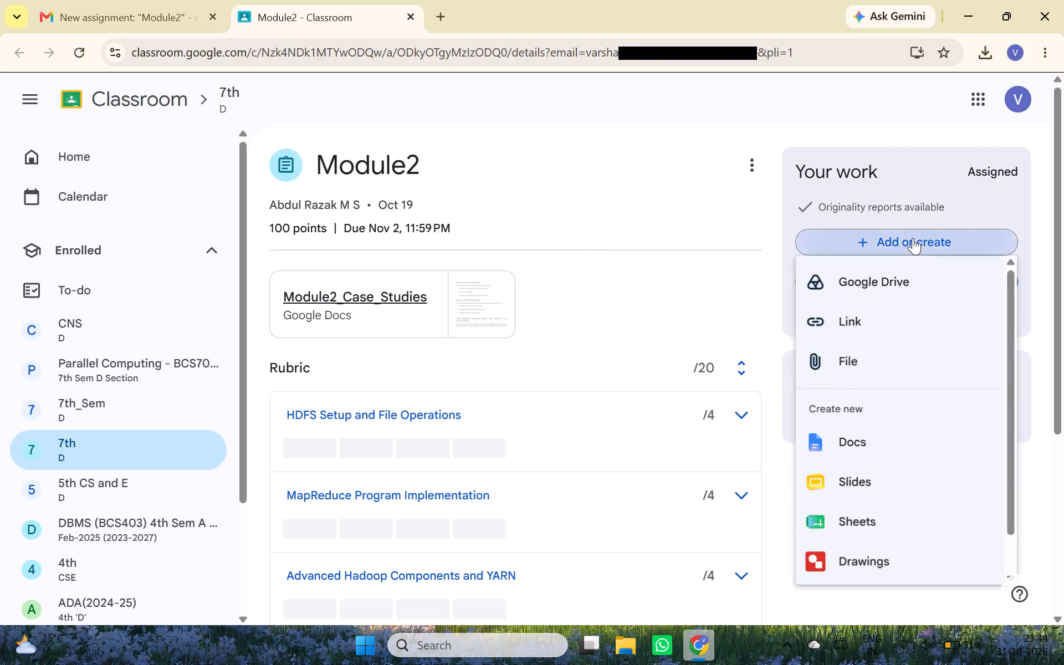
{"action": "left_click", "coordinate": [859, 366]}
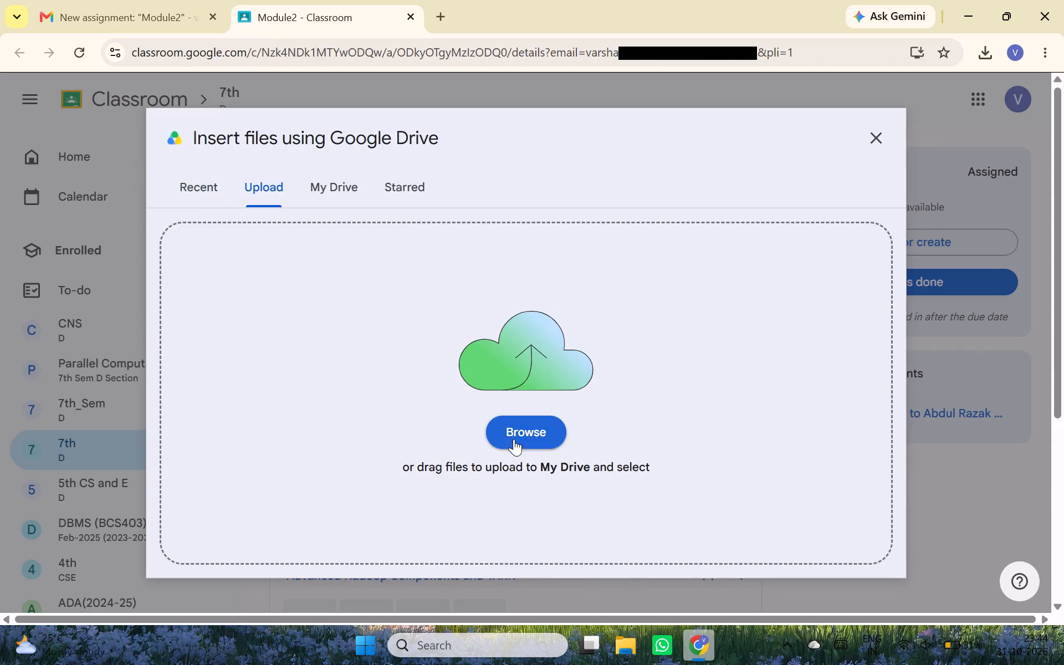
{"action": "left_click", "coordinate": [514, 426]}
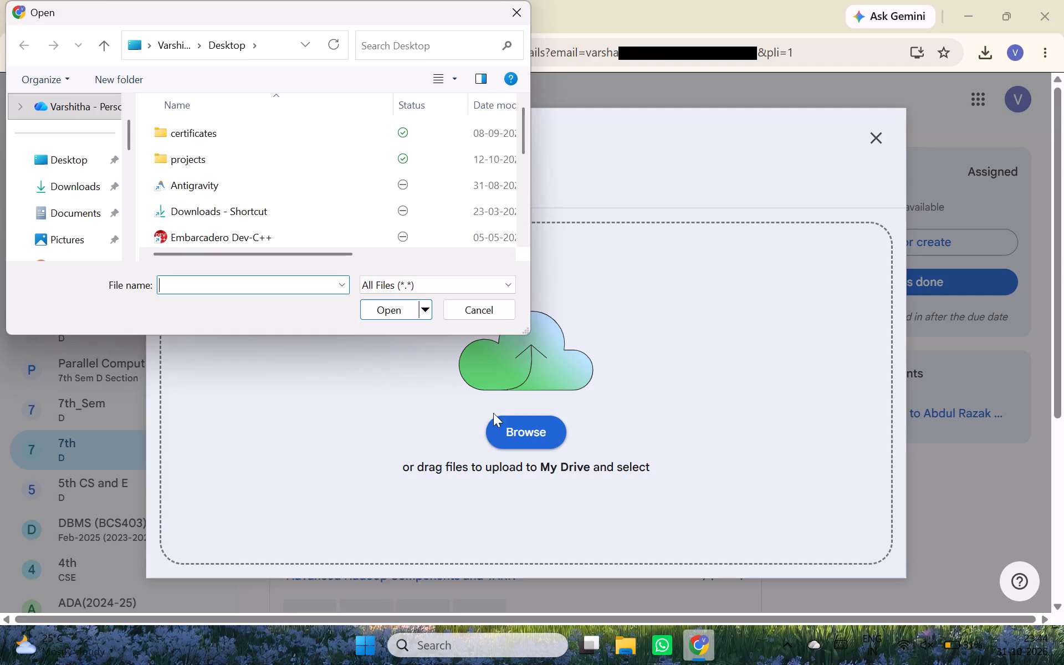
{"action": "left_click", "coordinate": [53, 166]}
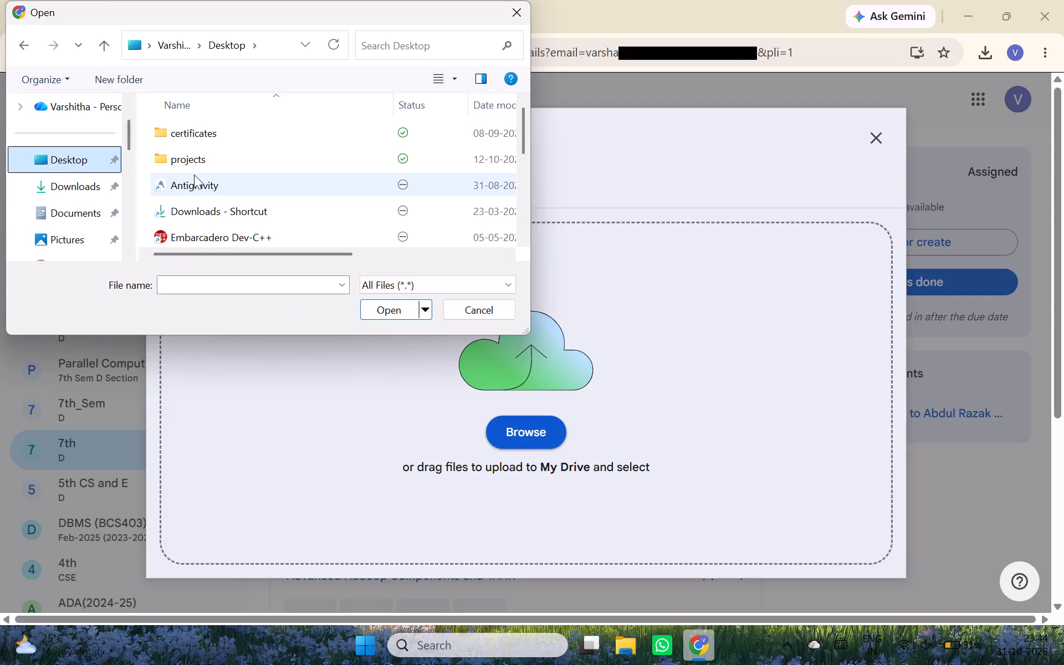
{"action": "scroll", "coordinate": [193, 177], "scroll_direction": "down", "scroll_amount": 3}
{"action": "scroll", "coordinate": [277, 193], "scroll_direction": "down", "scroll_amount": 2}
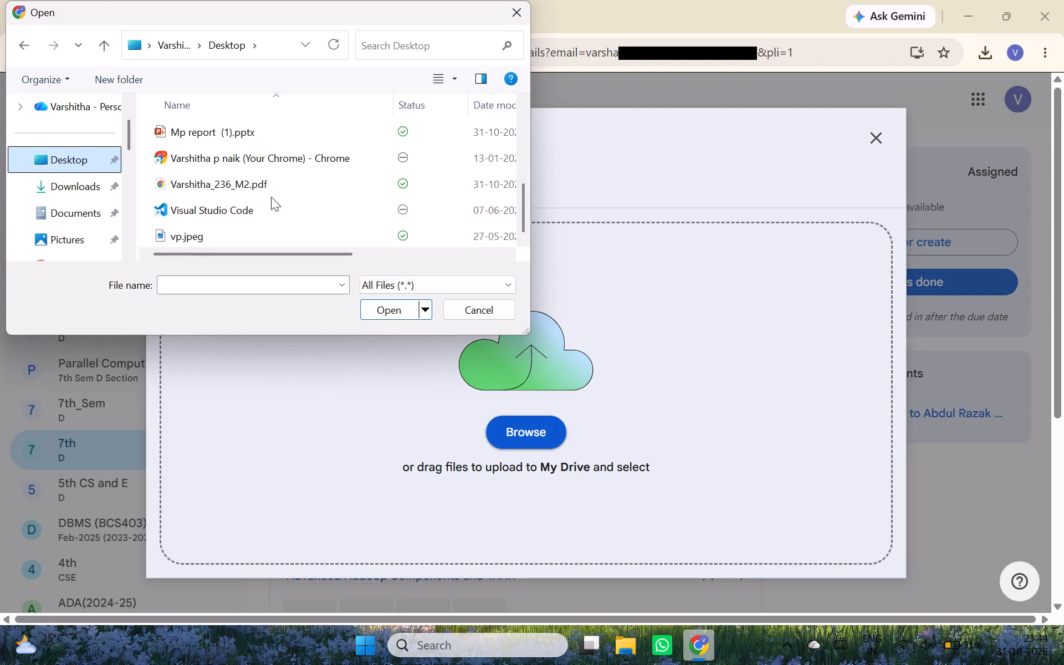
{"action": "scroll", "coordinate": [252, 201], "scroll_direction": "up", "scroll_amount": 2}
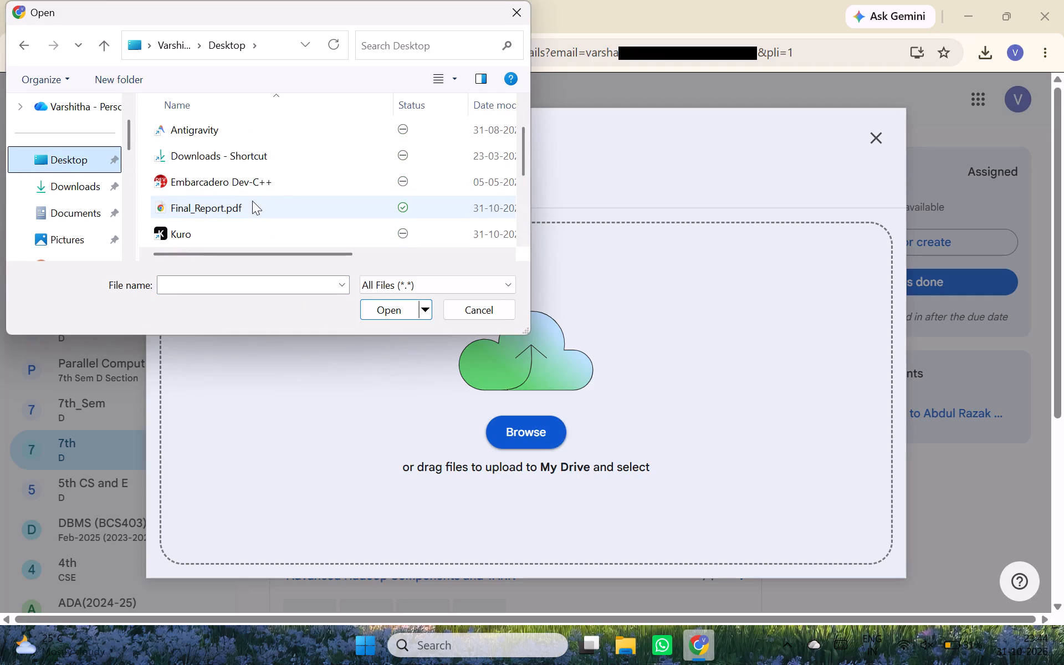
{"action": "scroll", "coordinate": [283, 179], "scroll_direction": "up", "scroll_amount": 2}
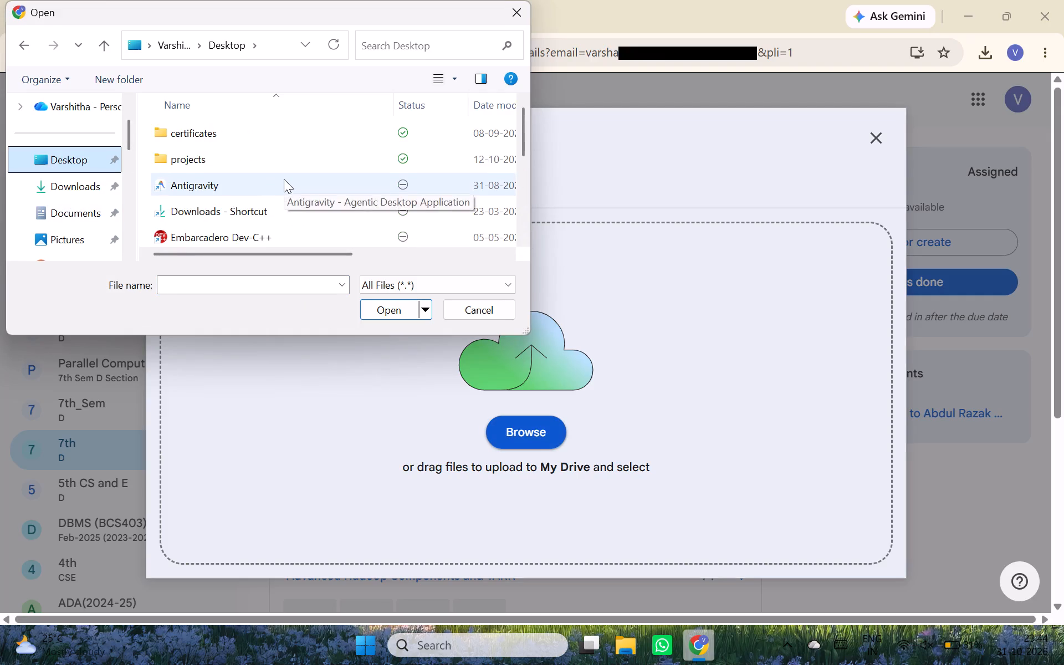
{"action": "scroll", "coordinate": [284, 179], "scroll_direction": "down", "scroll_amount": 2}
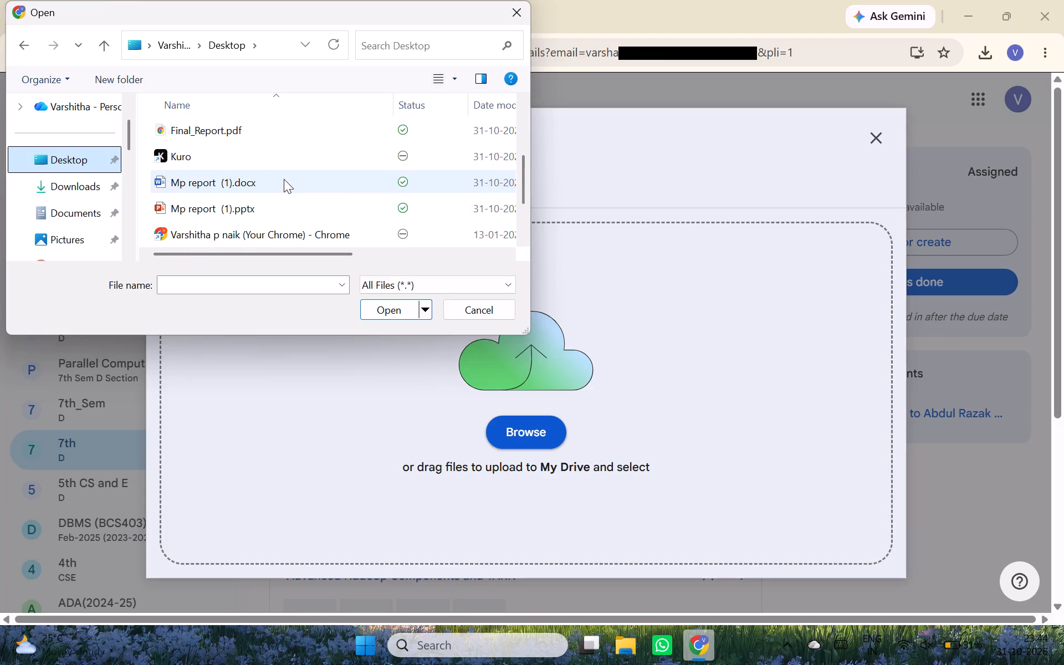
{"action": "scroll", "coordinate": [284, 179], "scroll_direction": "down", "scroll_amount": 1}
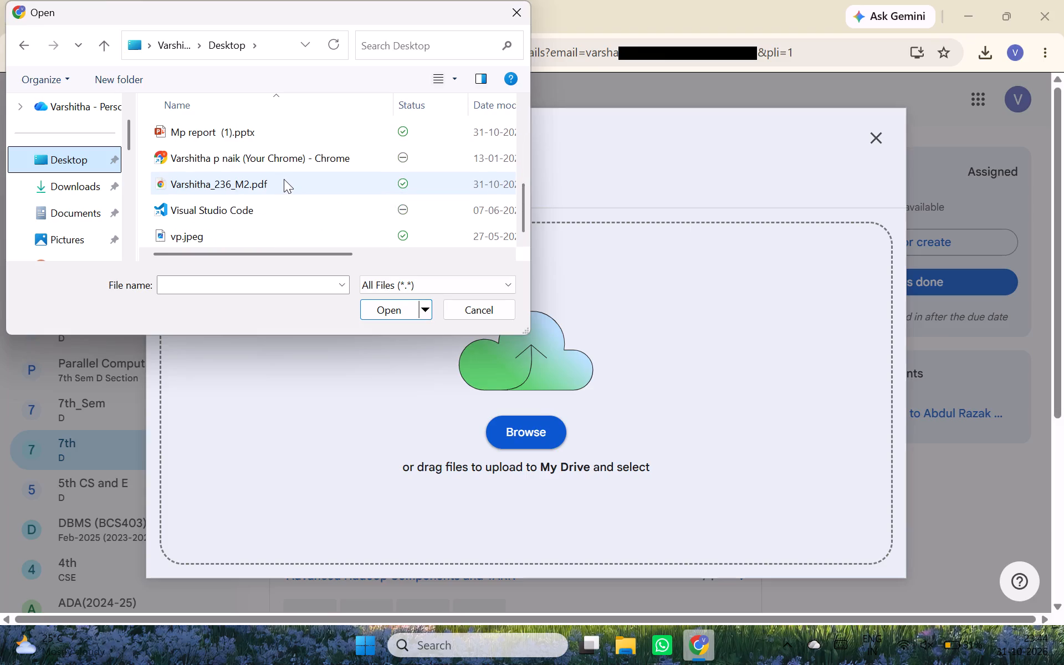
{"action": "scroll", "coordinate": [284, 179], "scroll_direction": "down", "scroll_amount": 2}
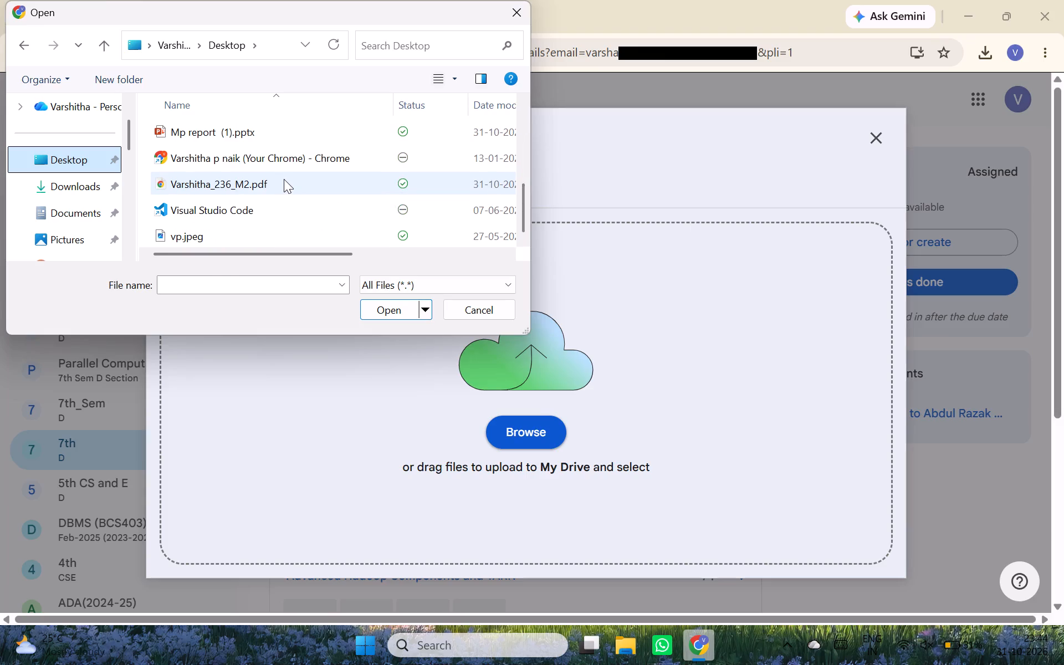
{"action": "left_click", "coordinate": [284, 179]}
{"action": "left_click", "coordinate": [378, 311]}
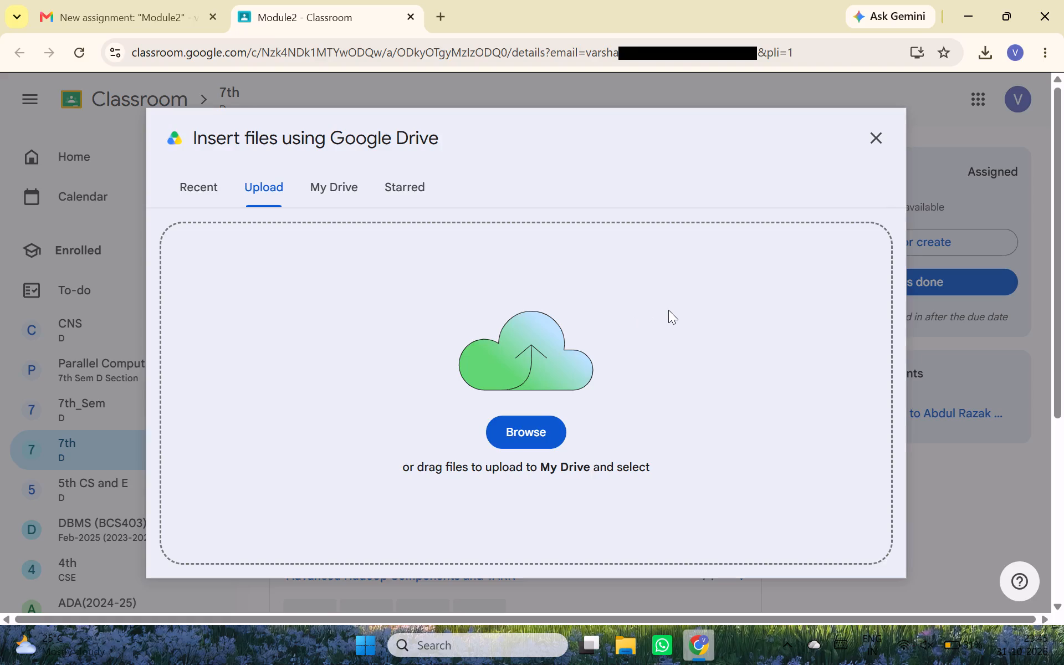
{"action": "left_click", "coordinate": [526, 432]}
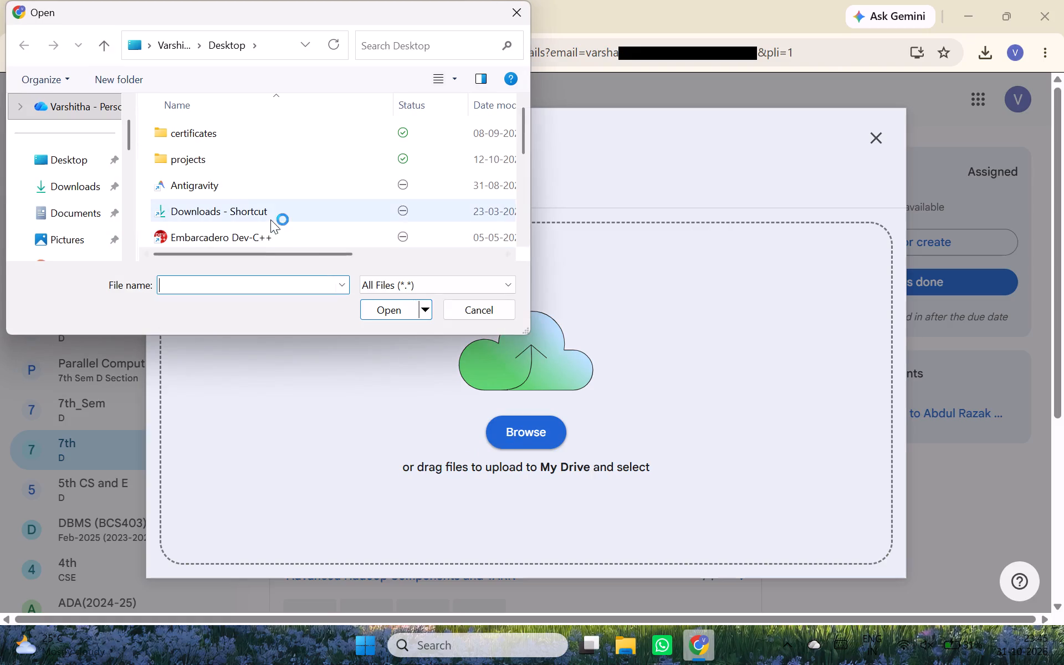
{"action": "scroll", "coordinate": [262, 197], "scroll_direction": "down", "scroll_amount": 3}
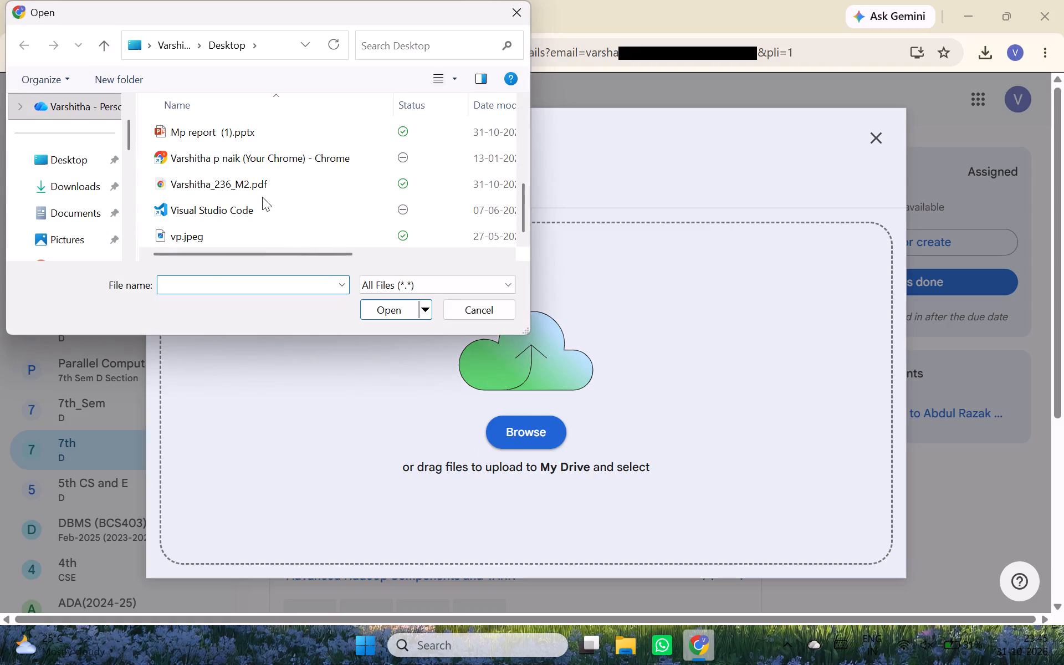
{"action": "left_click", "coordinate": [262, 191]}
{"action": "left_click", "coordinate": [399, 310]}
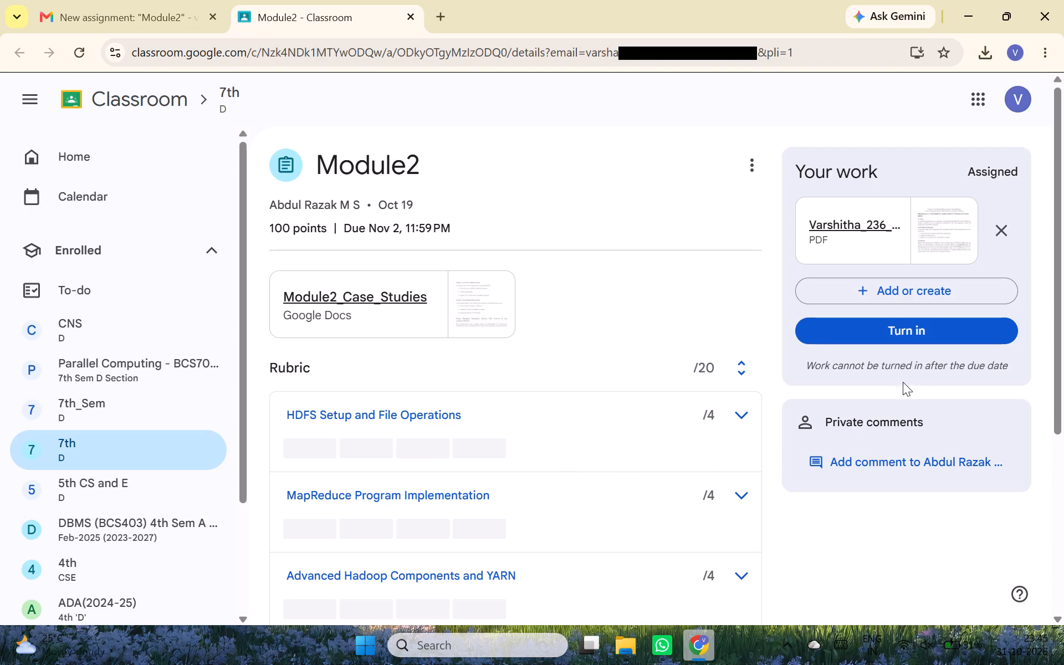
Turn in the Module2 assignment with the attached PDF and confirm the submission.
{"action": "left_click", "coordinate": [925, 328]}
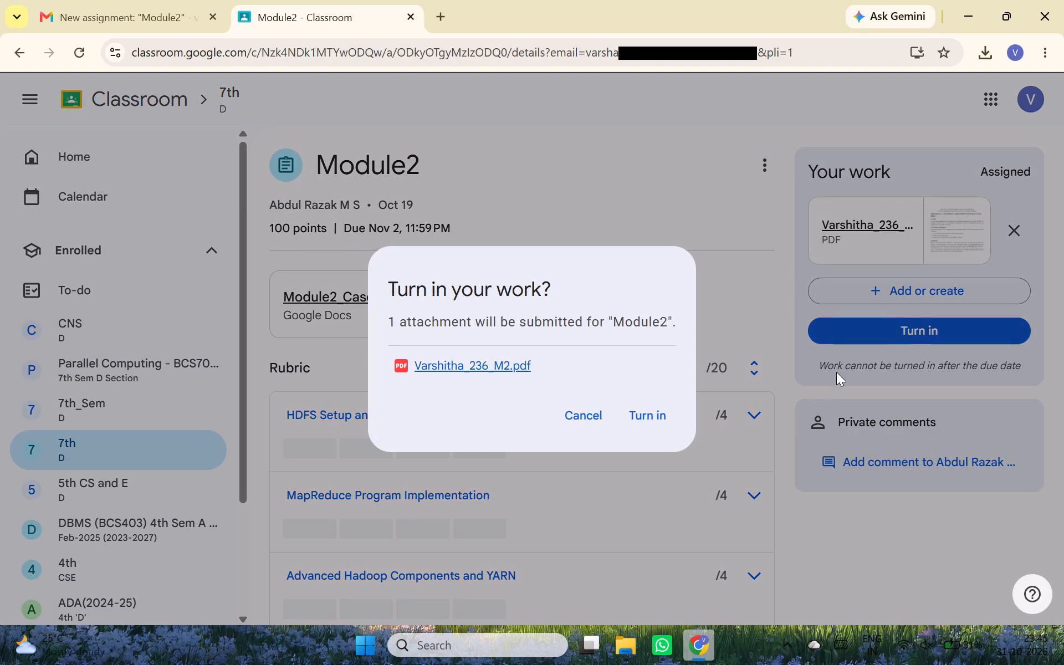
{"action": "left_click", "coordinate": [662, 415]}
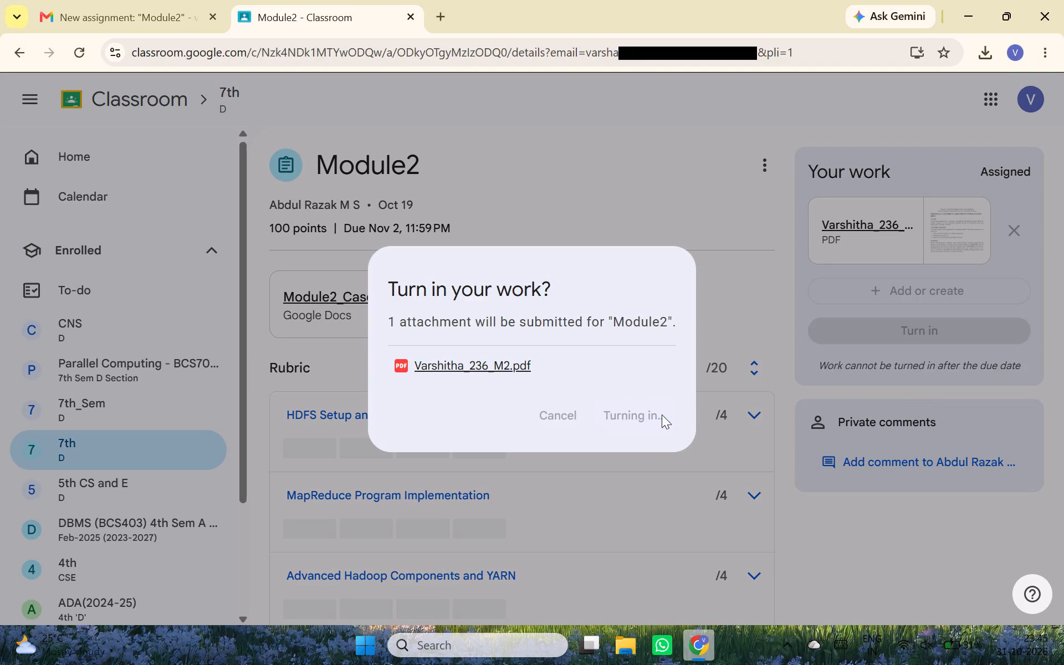
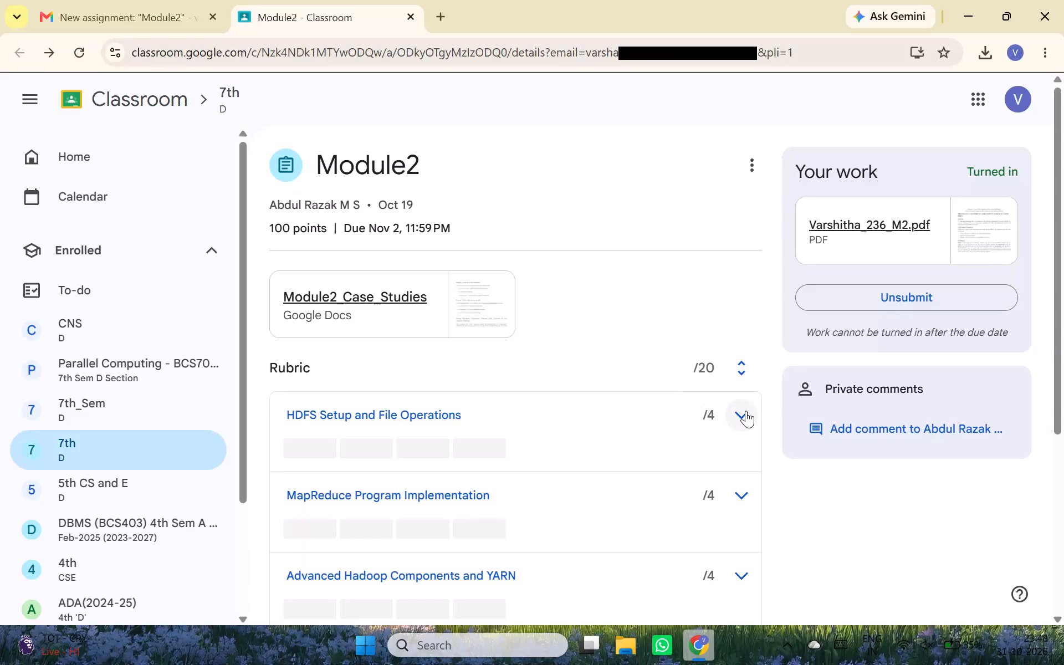
Expand the HDFS Setup and File Operations criterion in the Module2 rubric and review its scoring levels.
{"action": "left_click", "coordinate": [746, 411]}
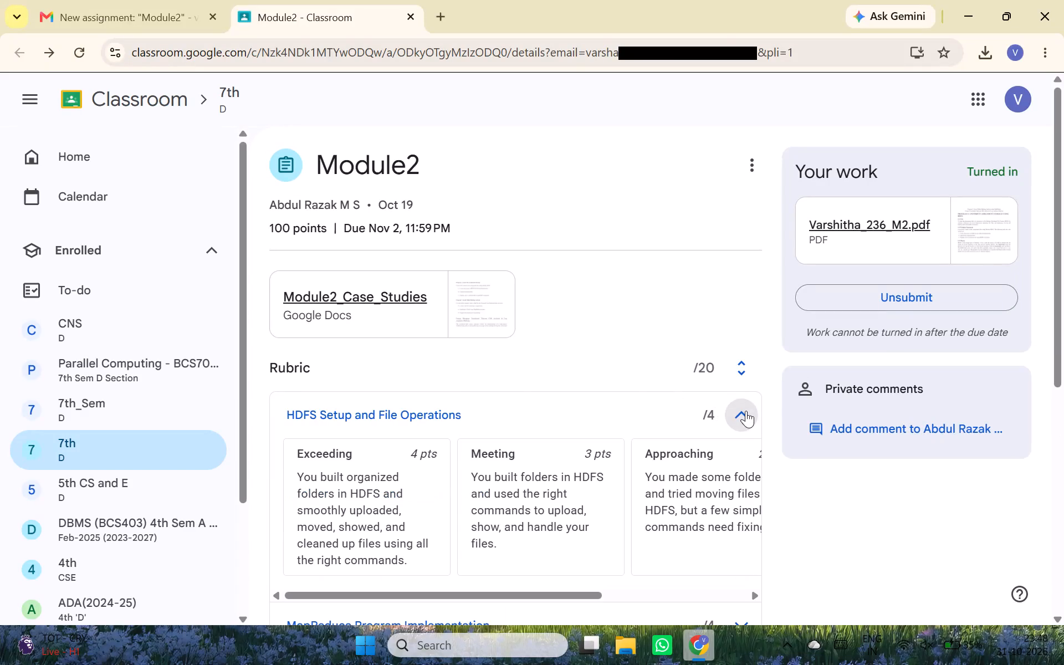
{"action": "scroll", "coordinate": [579, 418], "scroll_direction": "down", "scroll_amount": 2}
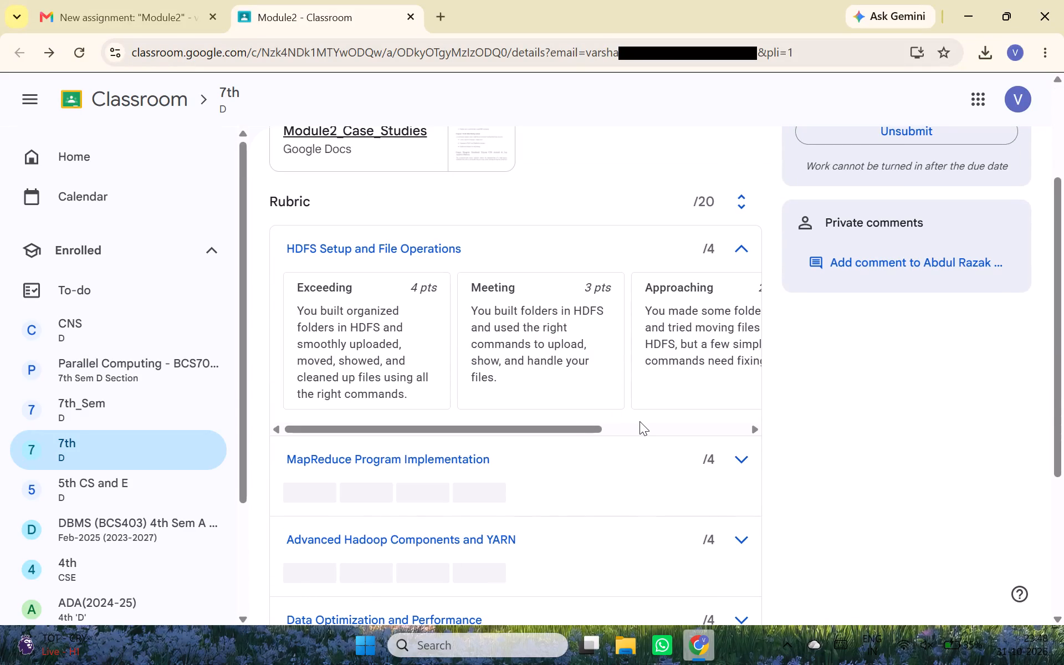
{"action": "scroll", "coordinate": [631, 446], "scroll_direction": "up", "scroll_amount": 3}
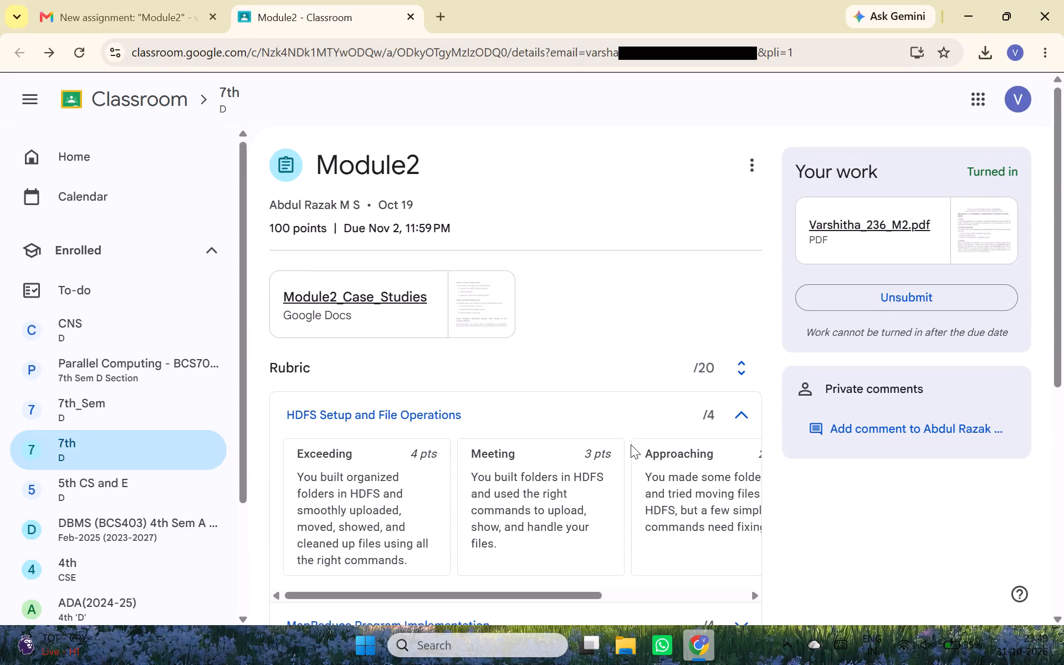